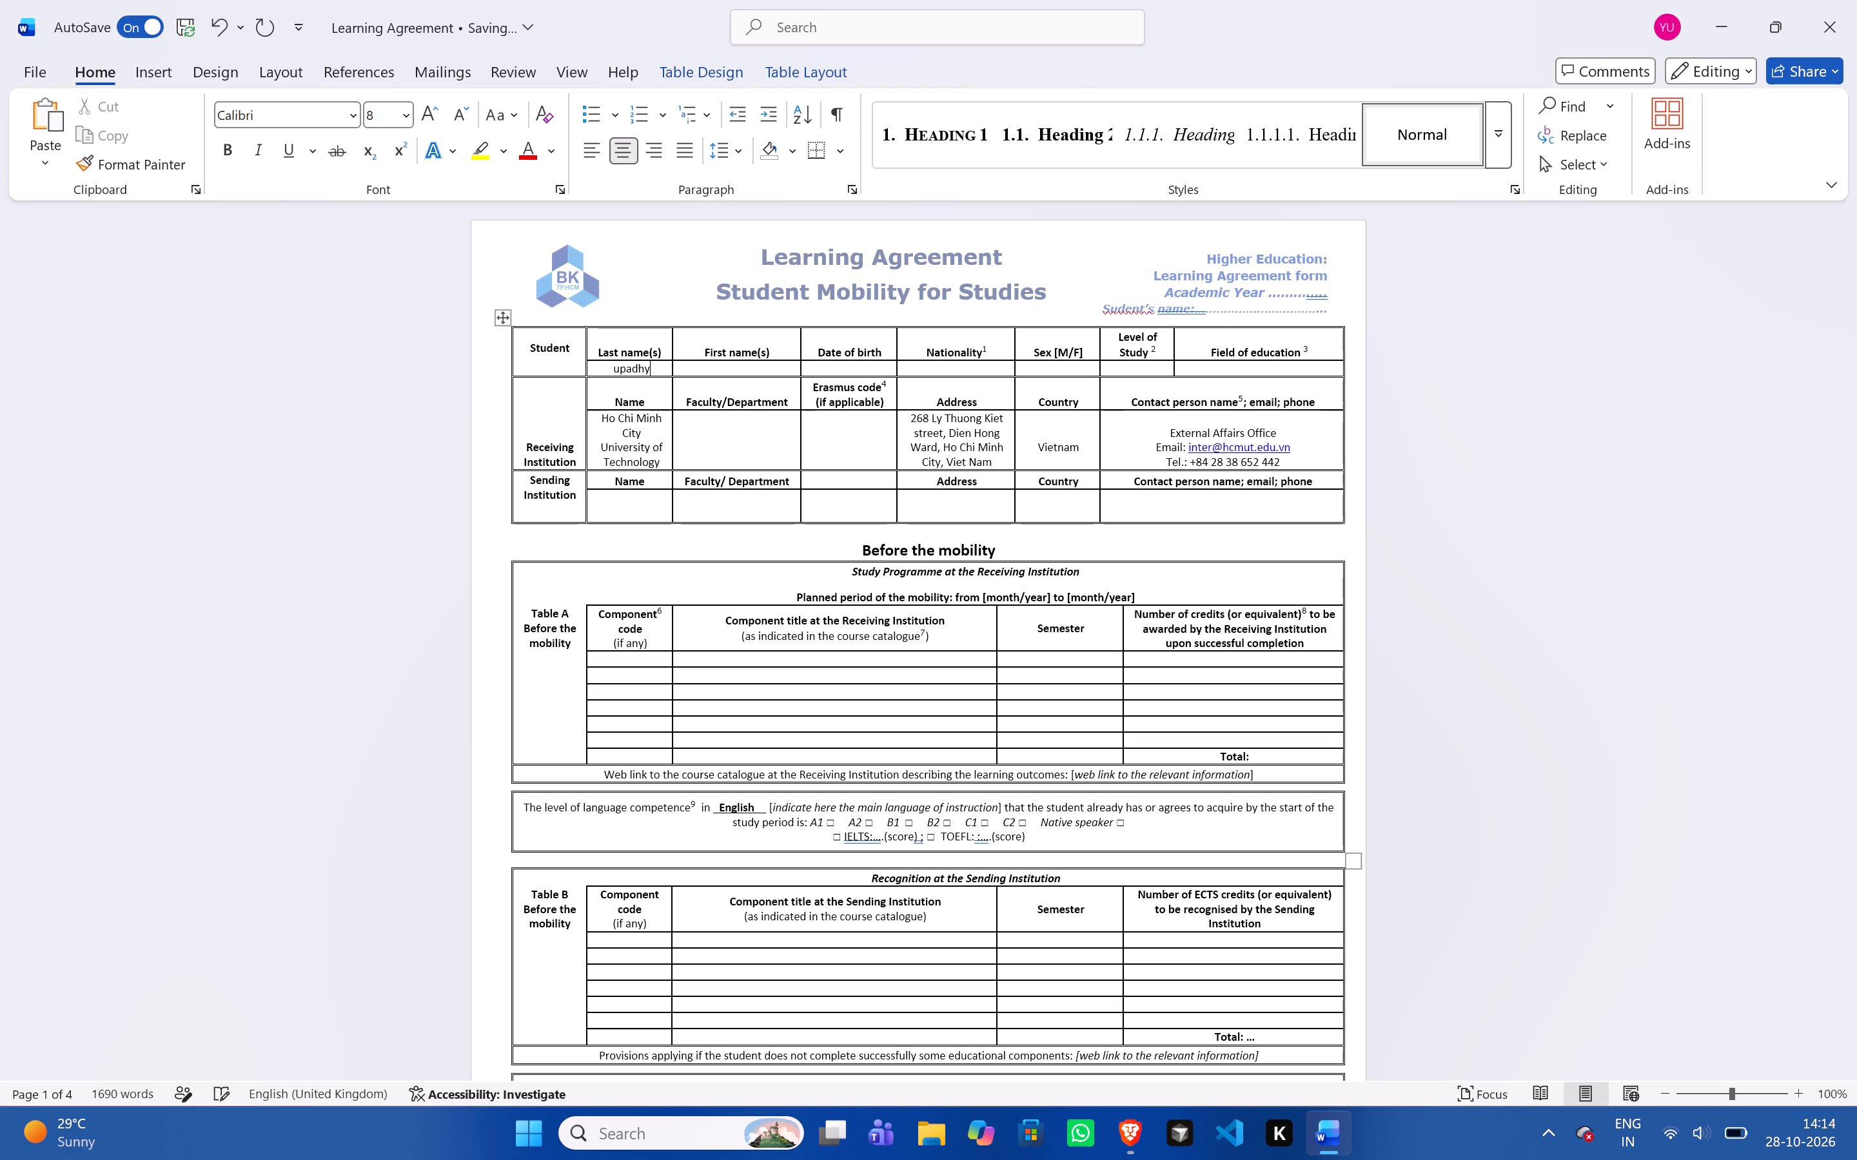
# Replace the lowercase entry in the Last name(s) cell with the student's last name in capital letters.
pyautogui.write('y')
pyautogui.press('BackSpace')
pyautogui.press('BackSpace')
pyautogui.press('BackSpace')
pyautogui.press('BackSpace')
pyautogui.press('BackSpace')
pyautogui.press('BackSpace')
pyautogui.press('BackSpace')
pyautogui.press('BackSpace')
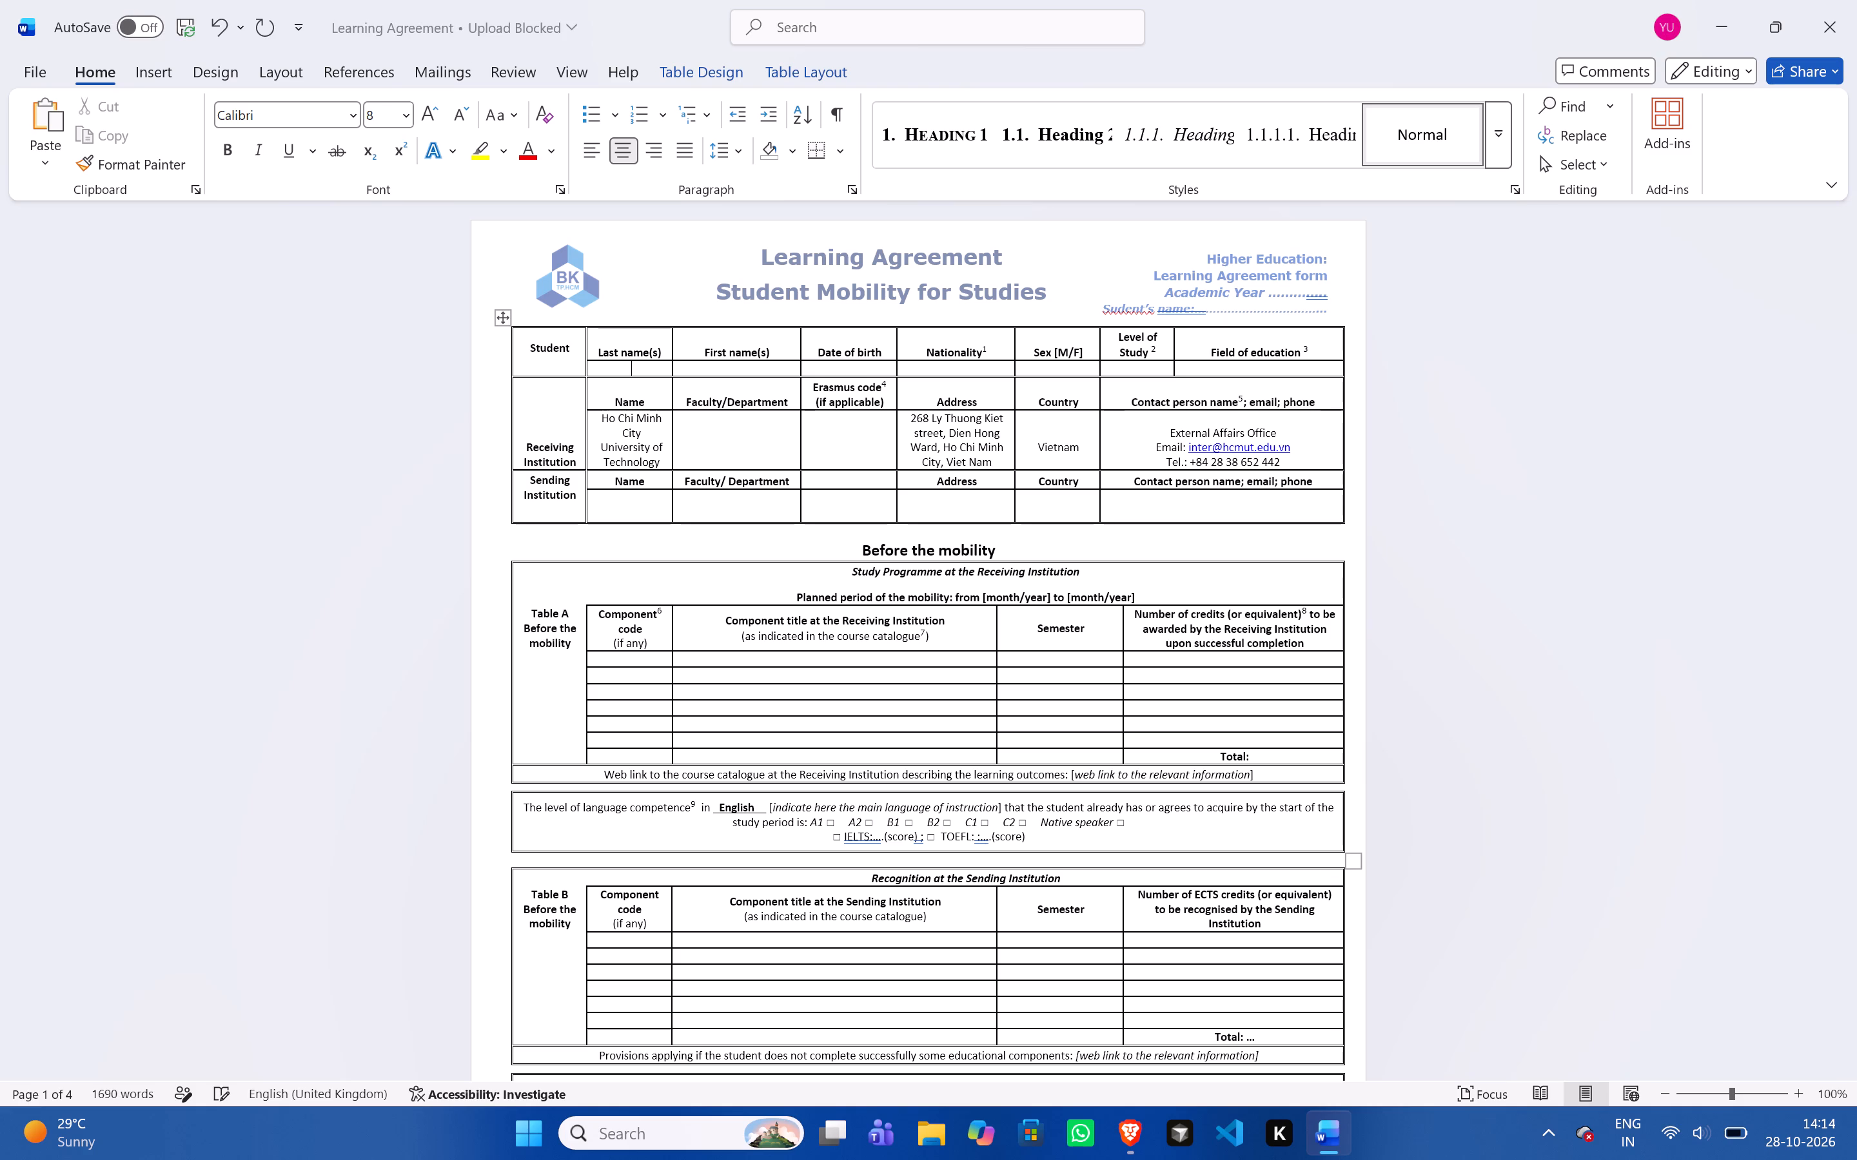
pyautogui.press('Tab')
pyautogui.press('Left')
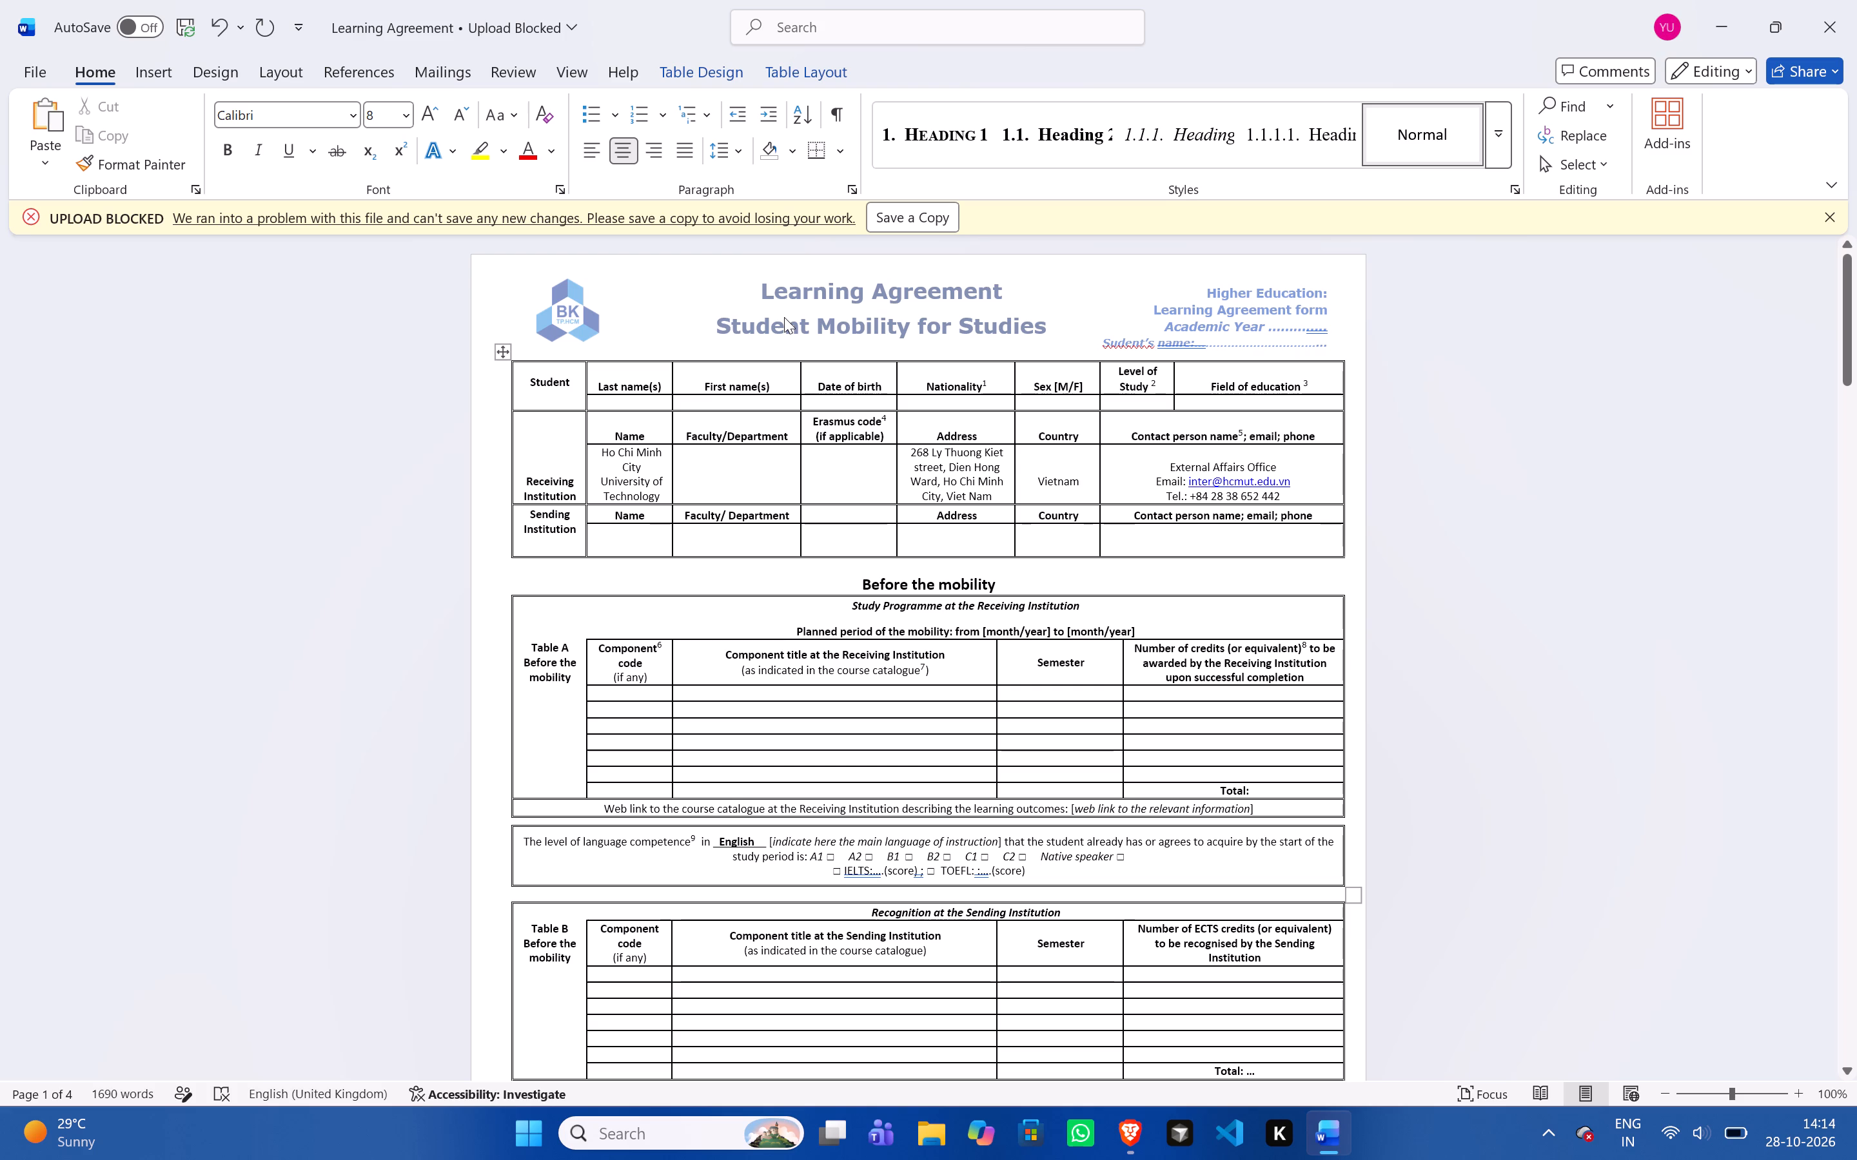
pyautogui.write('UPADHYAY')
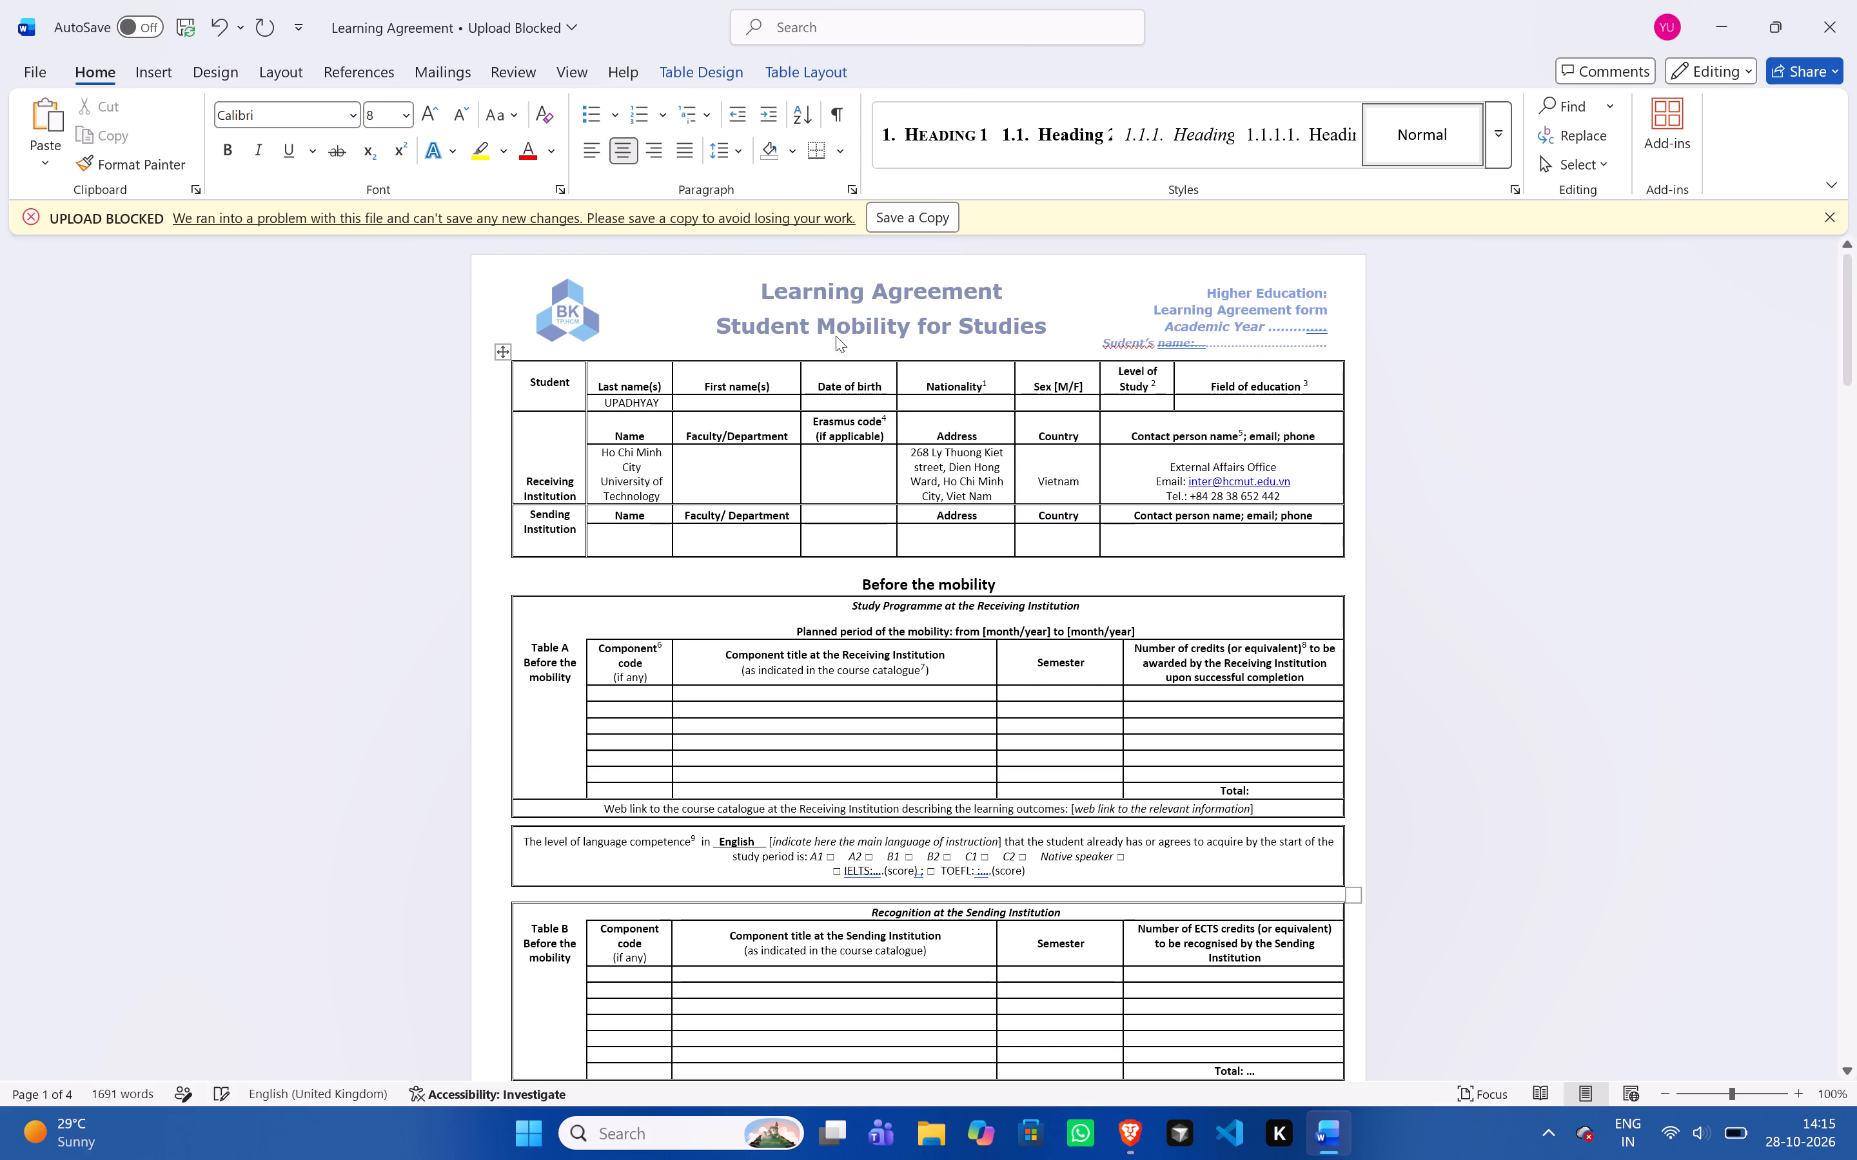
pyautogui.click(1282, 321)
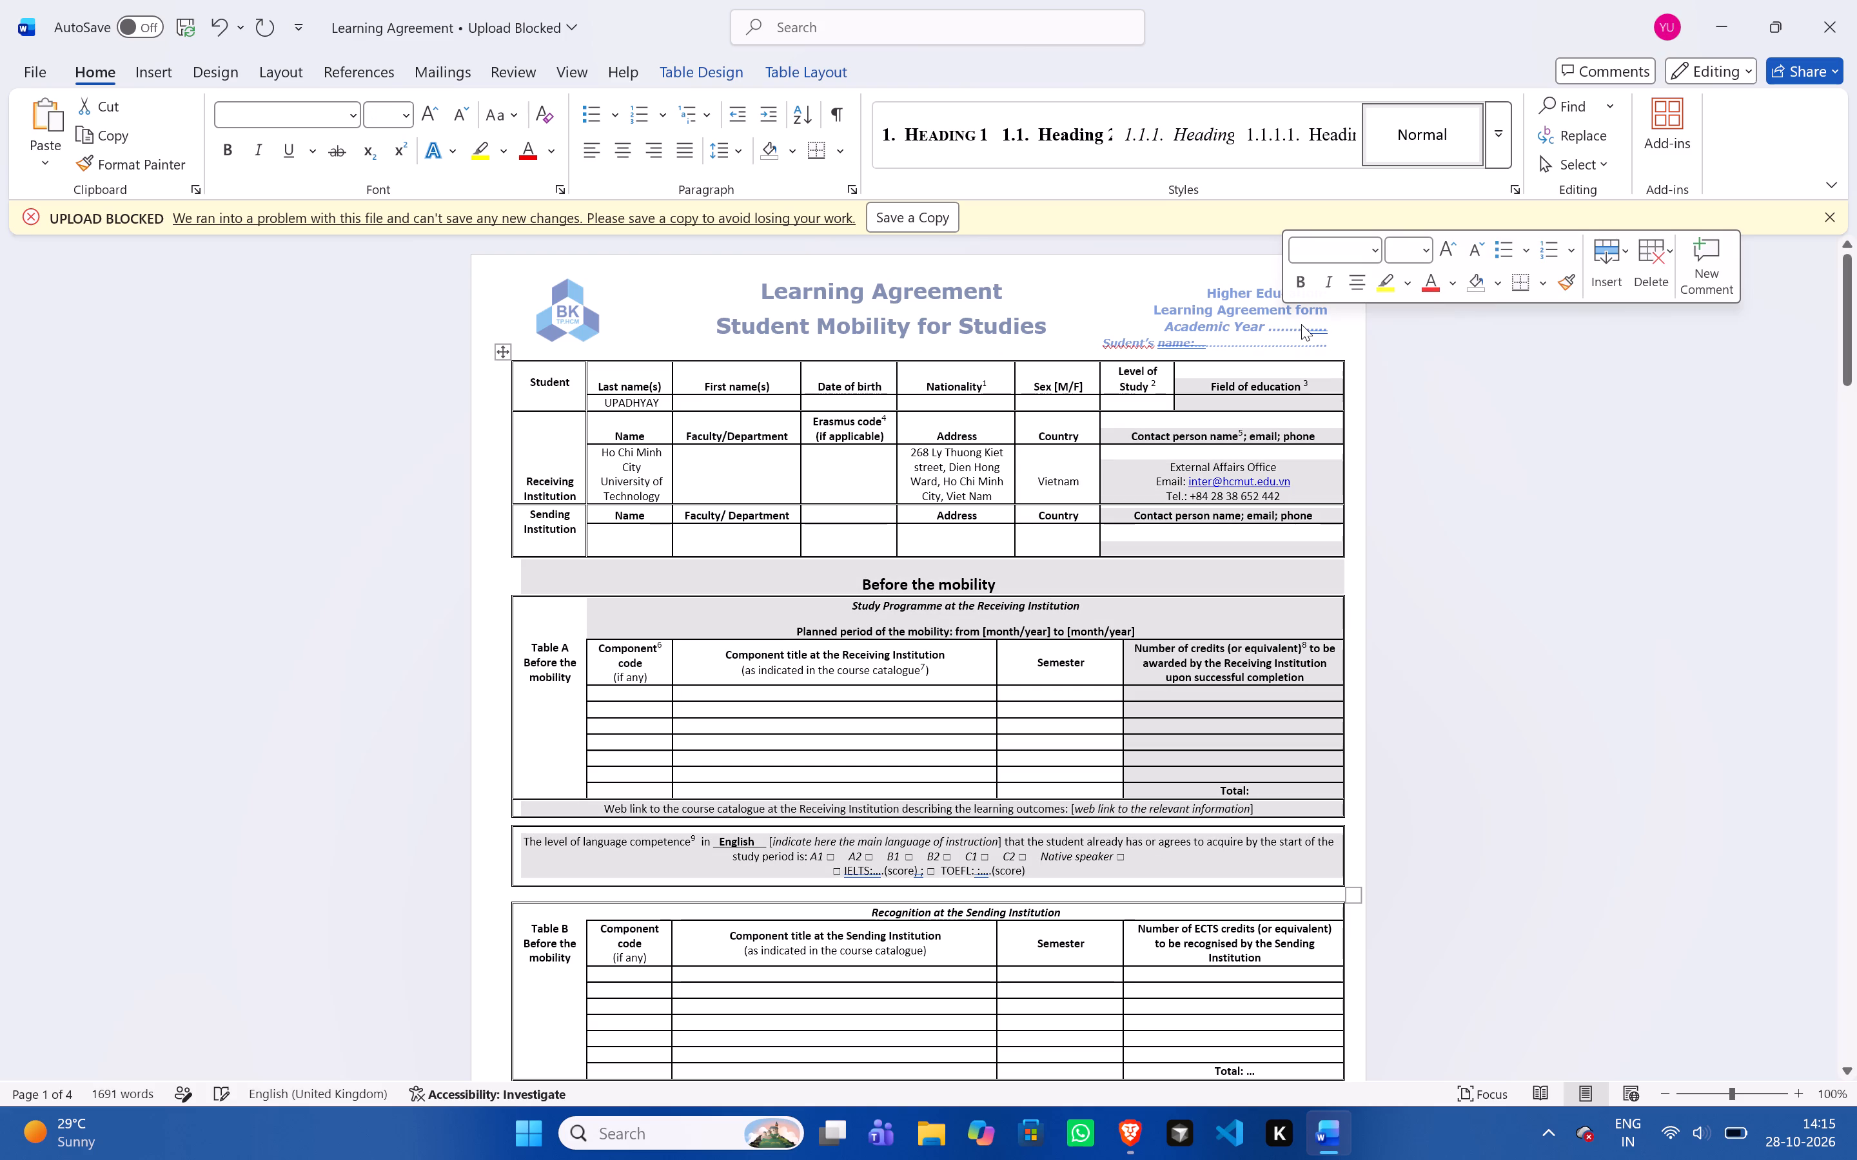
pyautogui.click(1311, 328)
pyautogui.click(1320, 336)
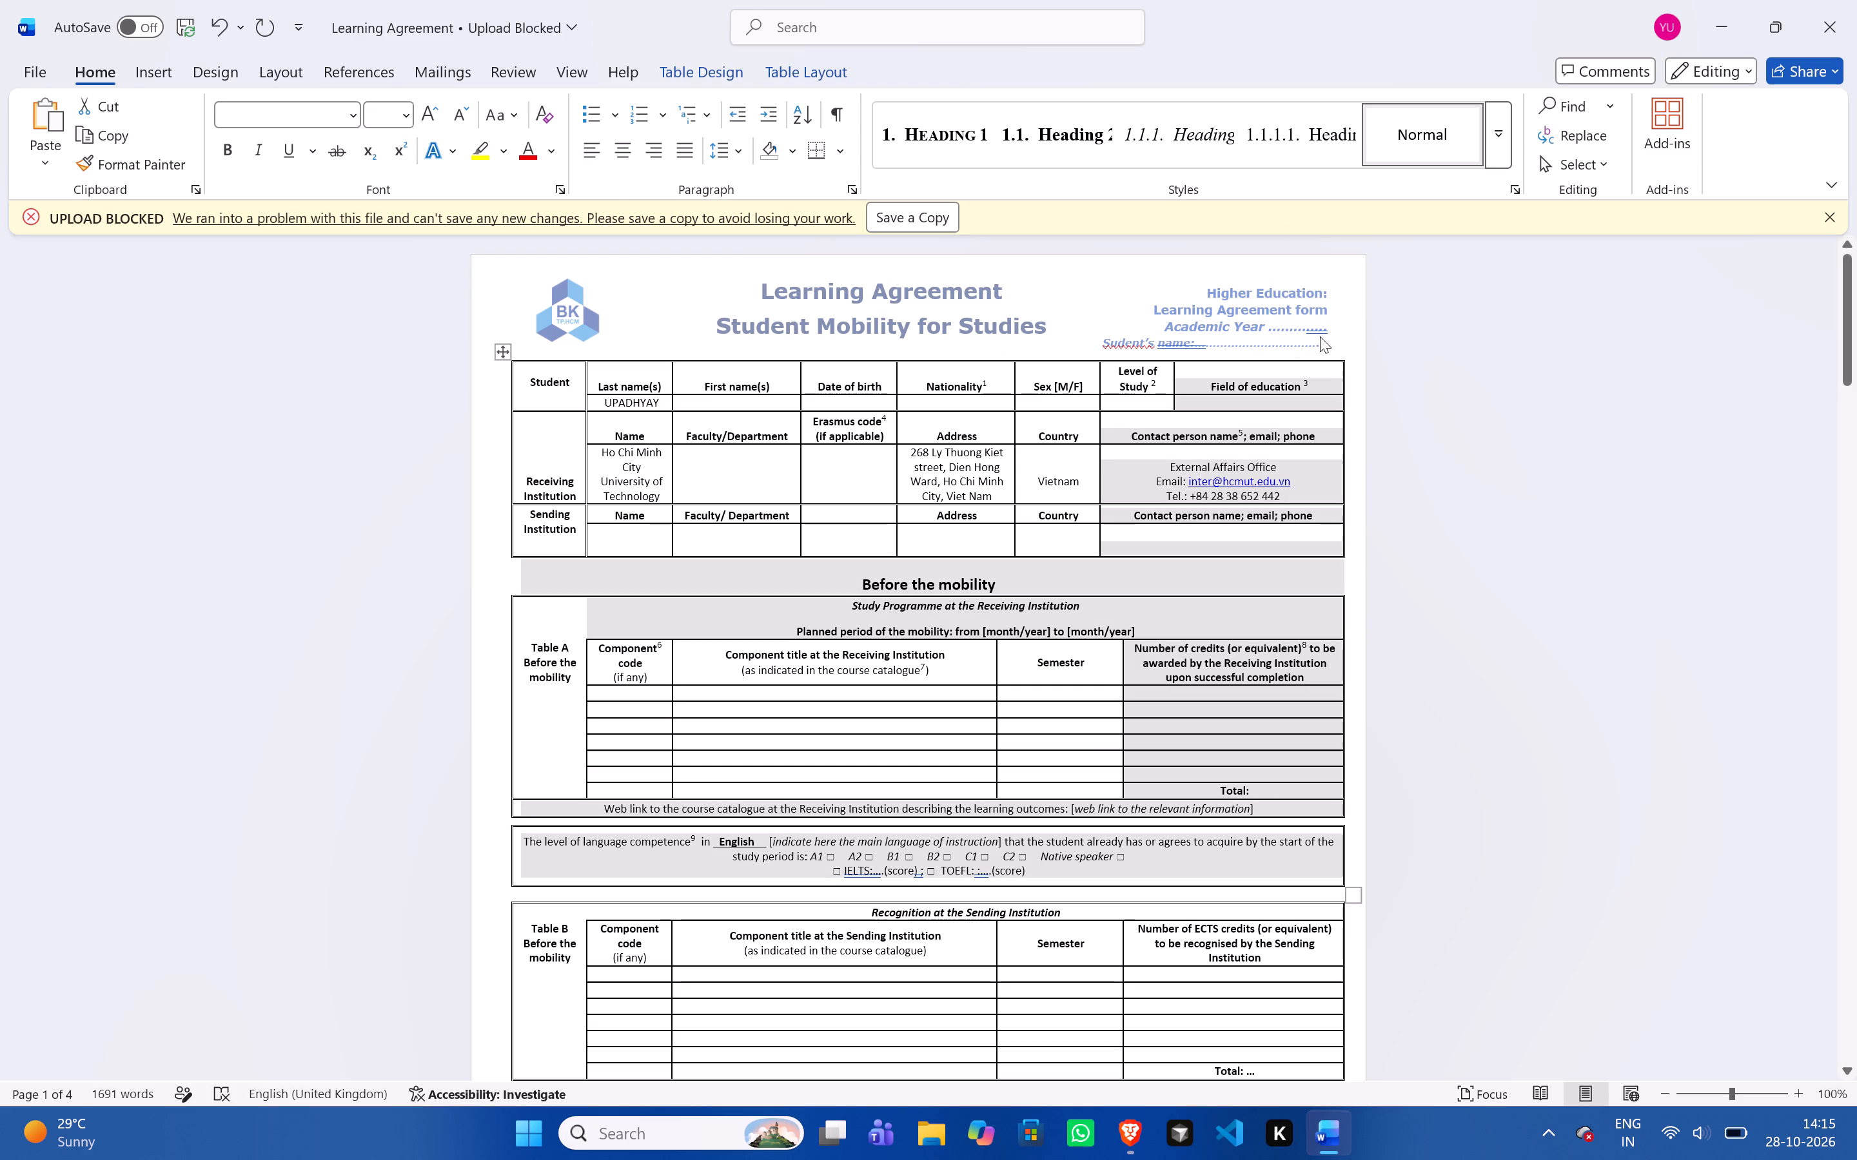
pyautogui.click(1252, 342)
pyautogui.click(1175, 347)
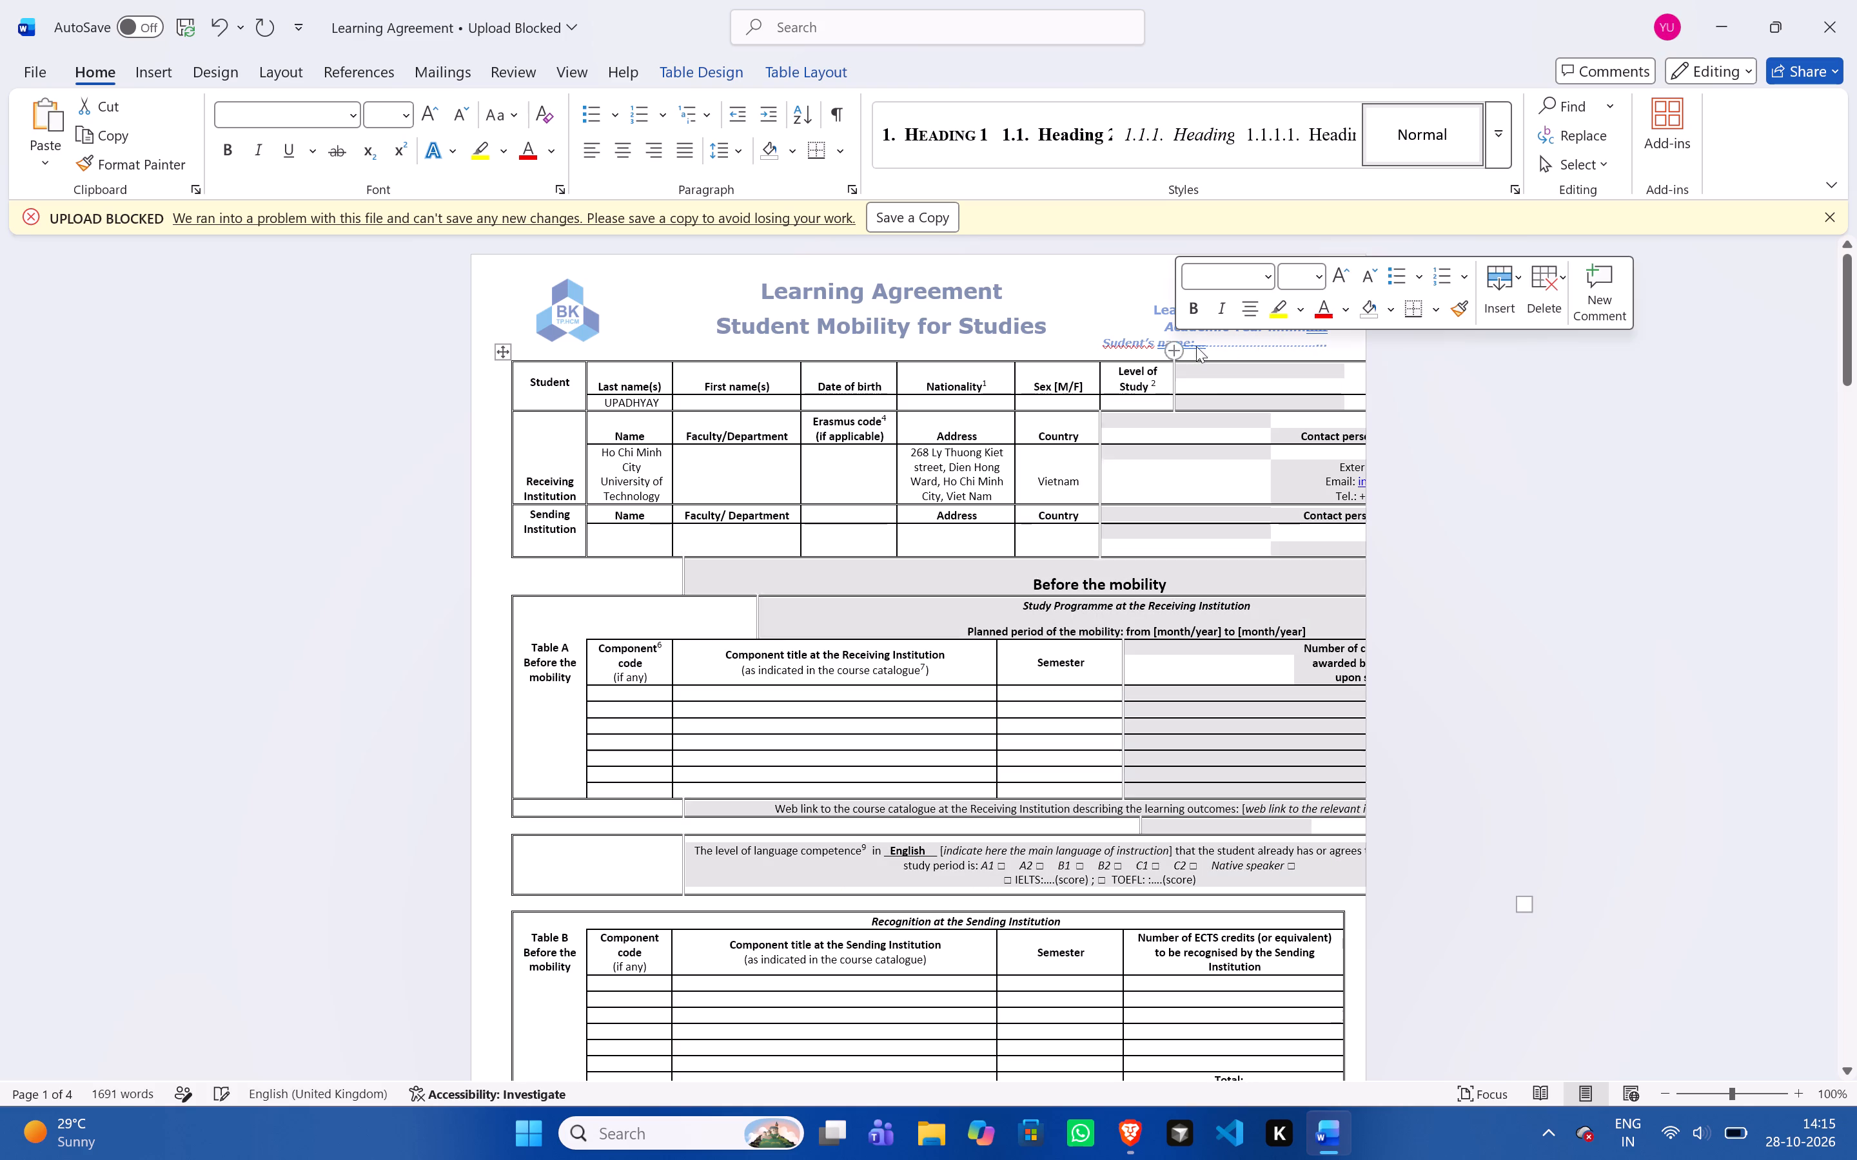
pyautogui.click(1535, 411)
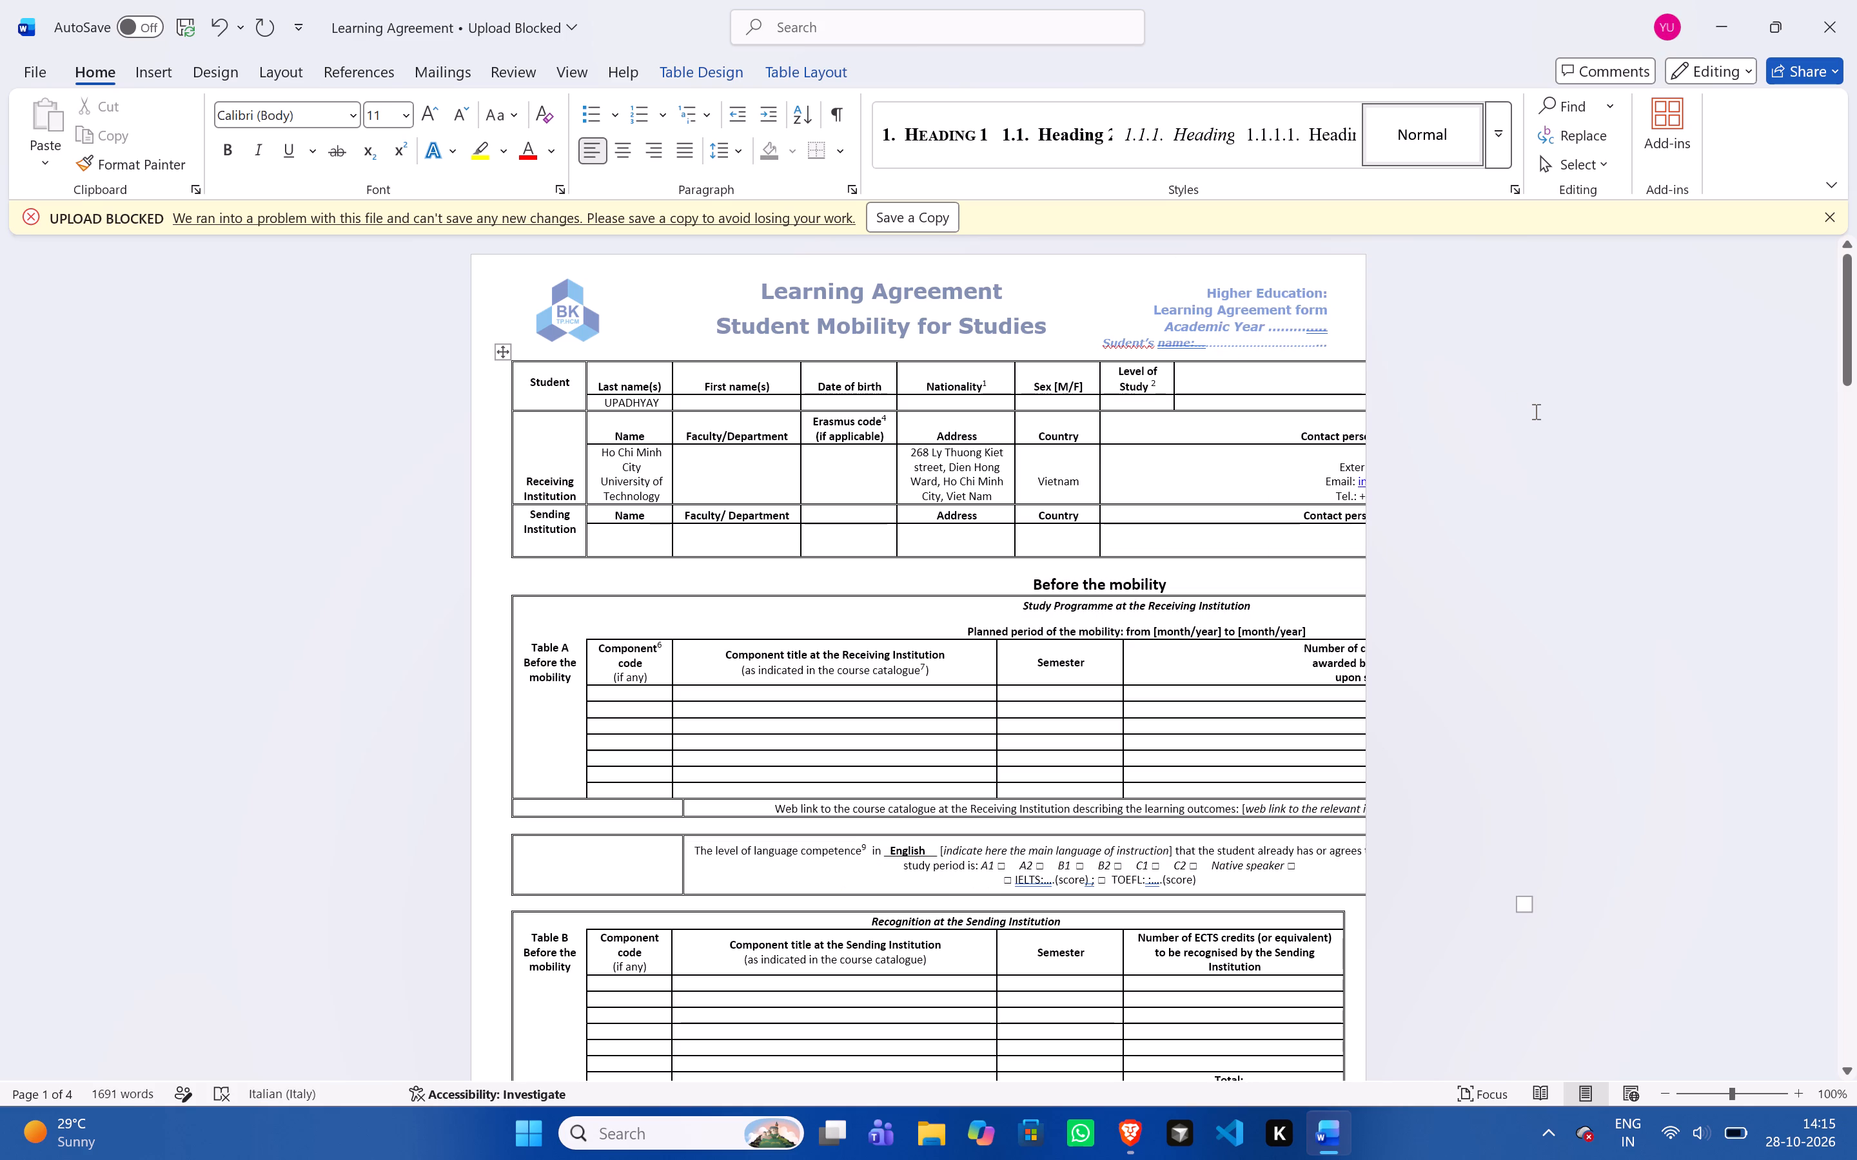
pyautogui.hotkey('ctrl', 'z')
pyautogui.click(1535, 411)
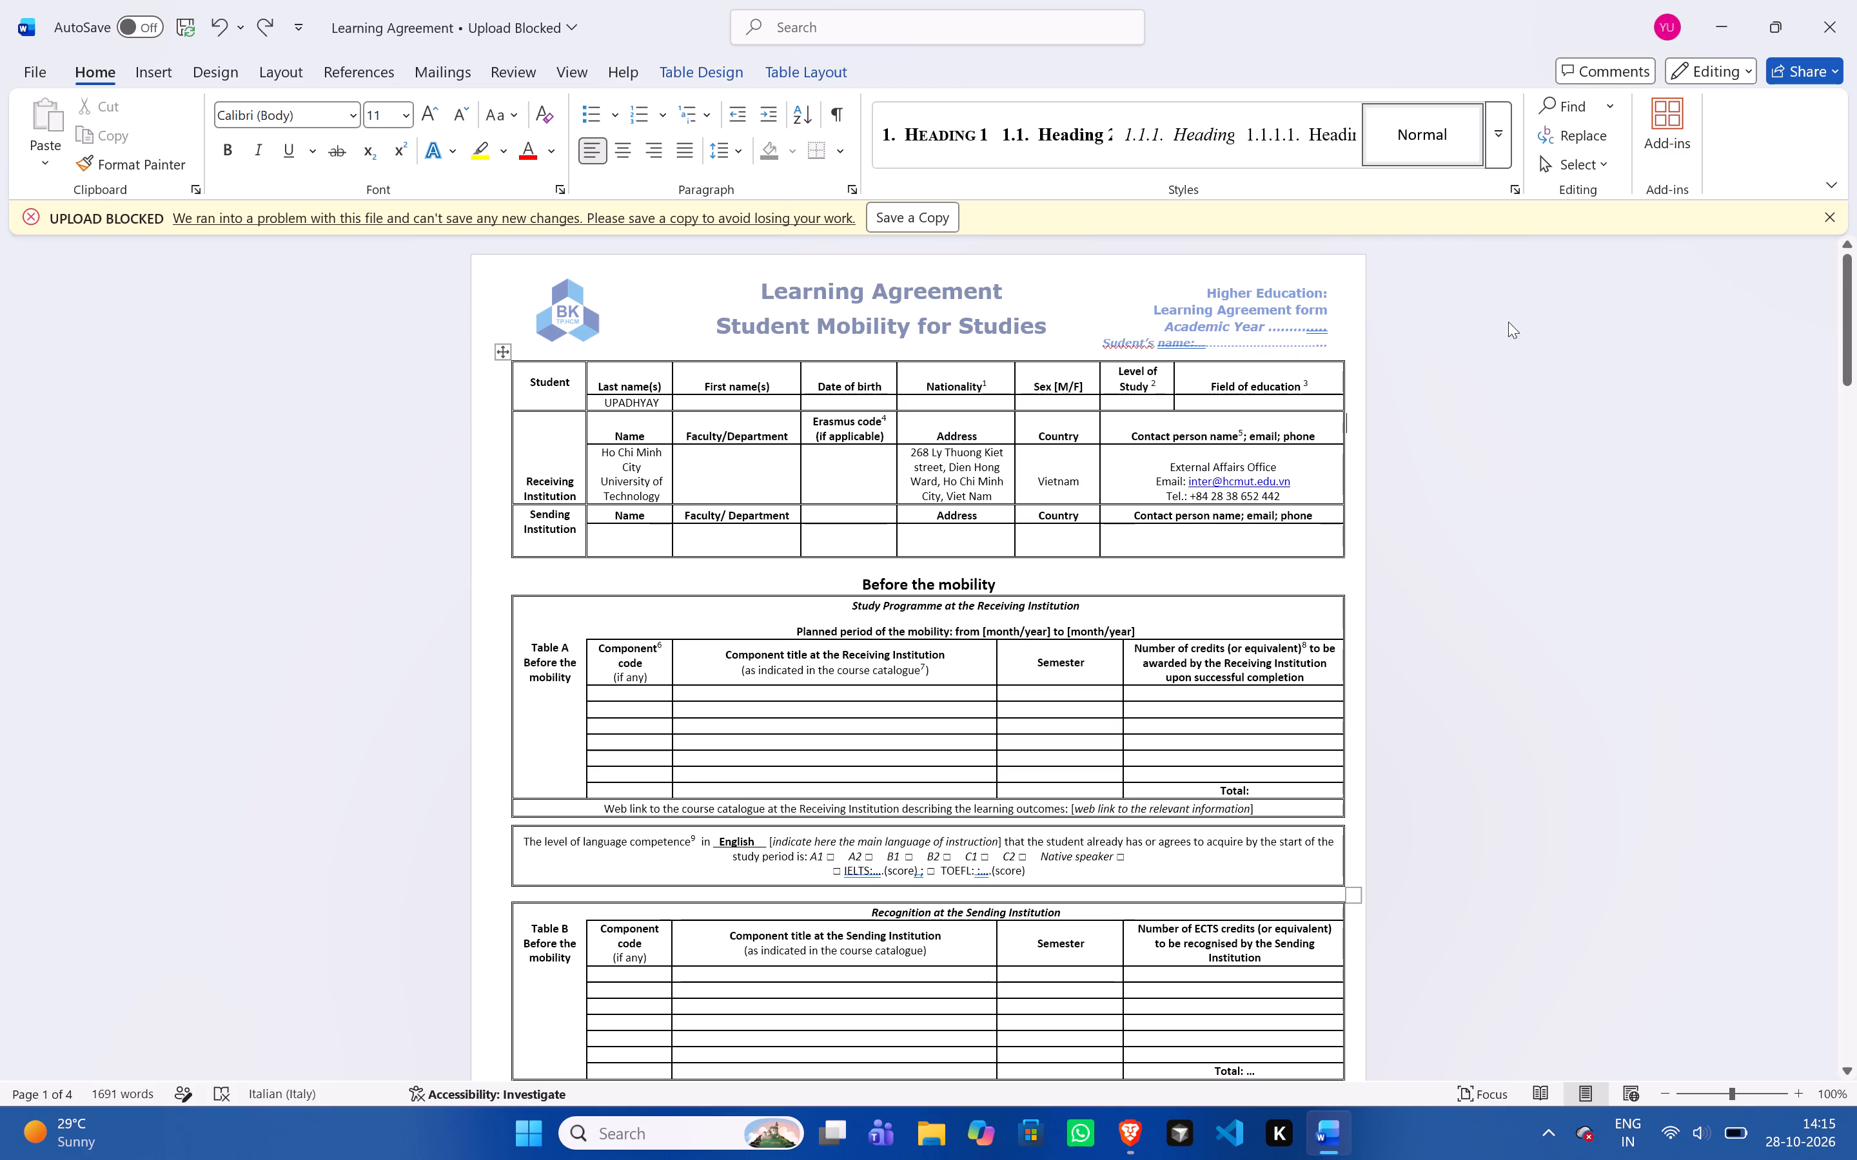
# Enter the student's first name in capitals and the date of birth in the Student row.
pyautogui.click(742, 403)
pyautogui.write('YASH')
pyautogui.click(840, 401)
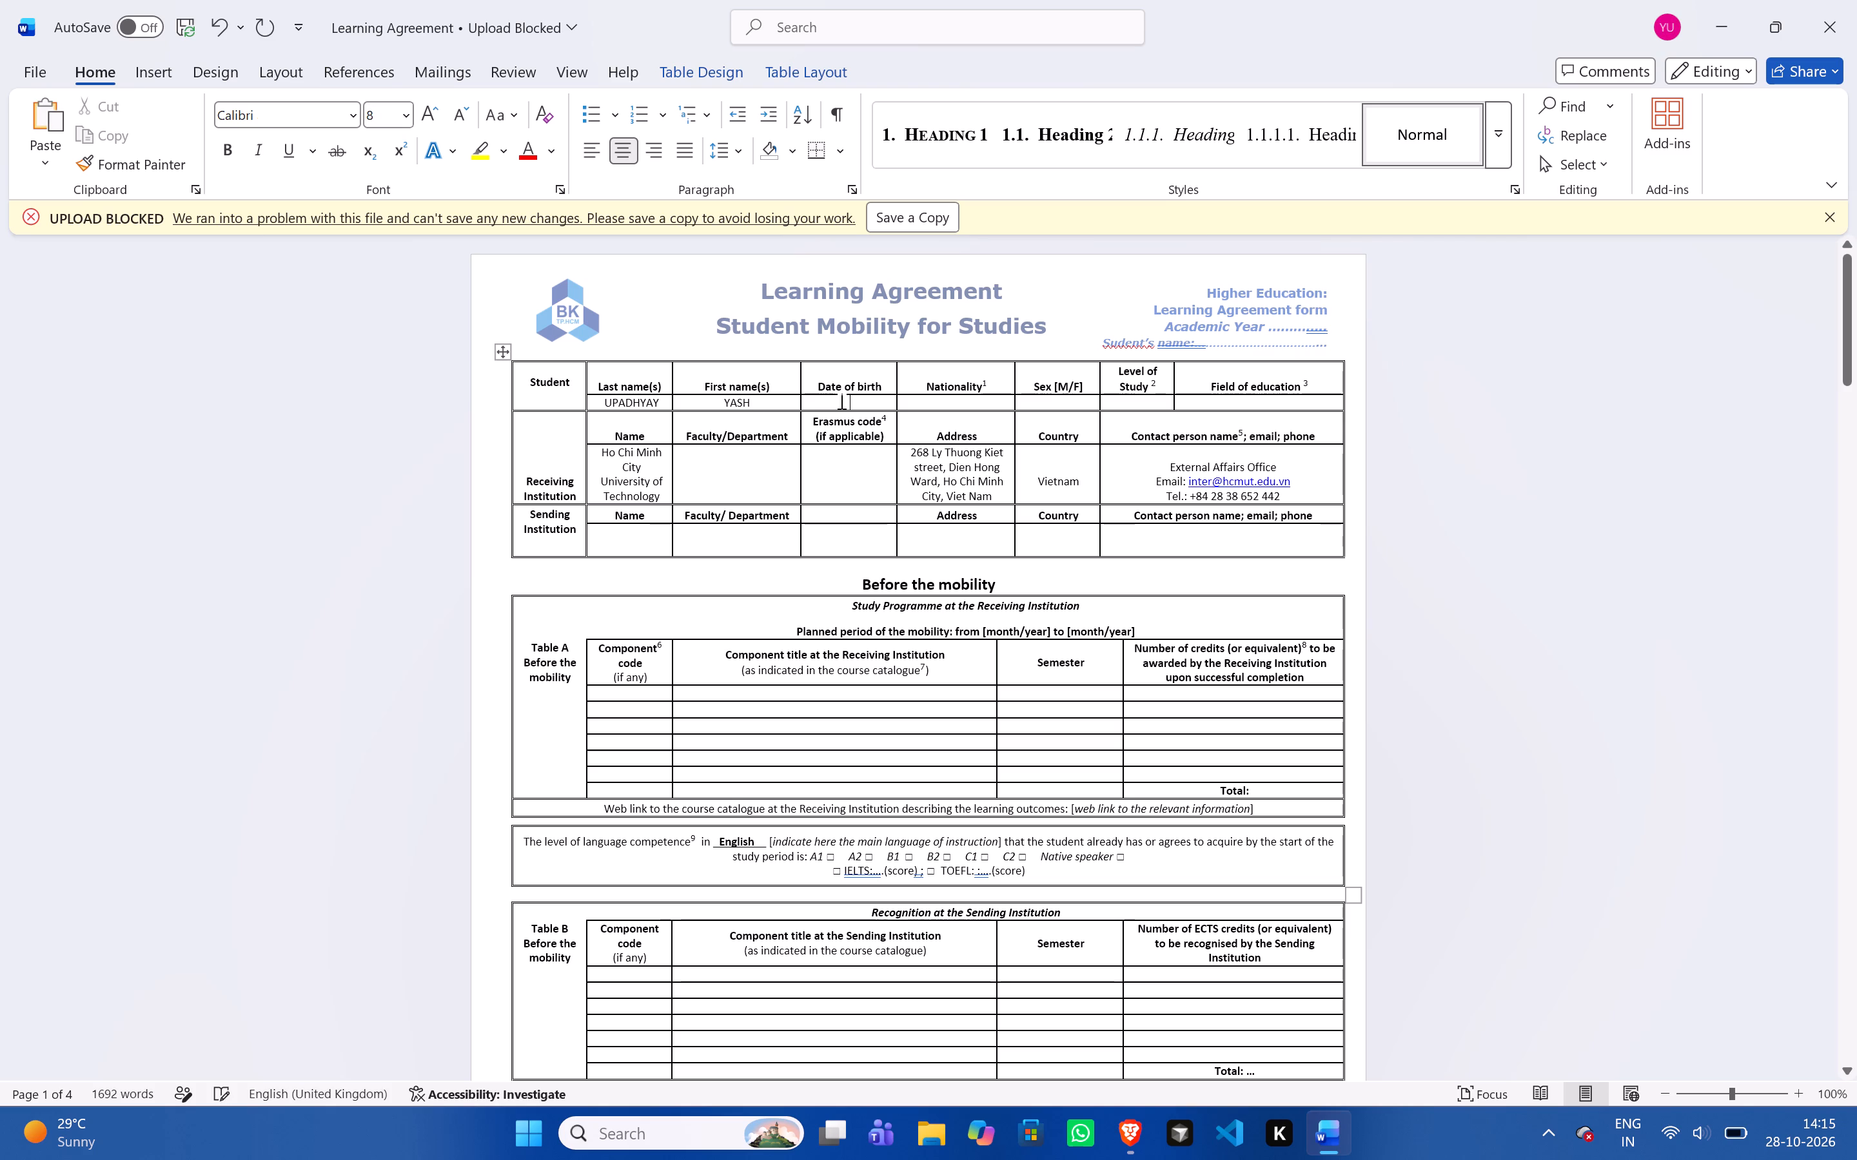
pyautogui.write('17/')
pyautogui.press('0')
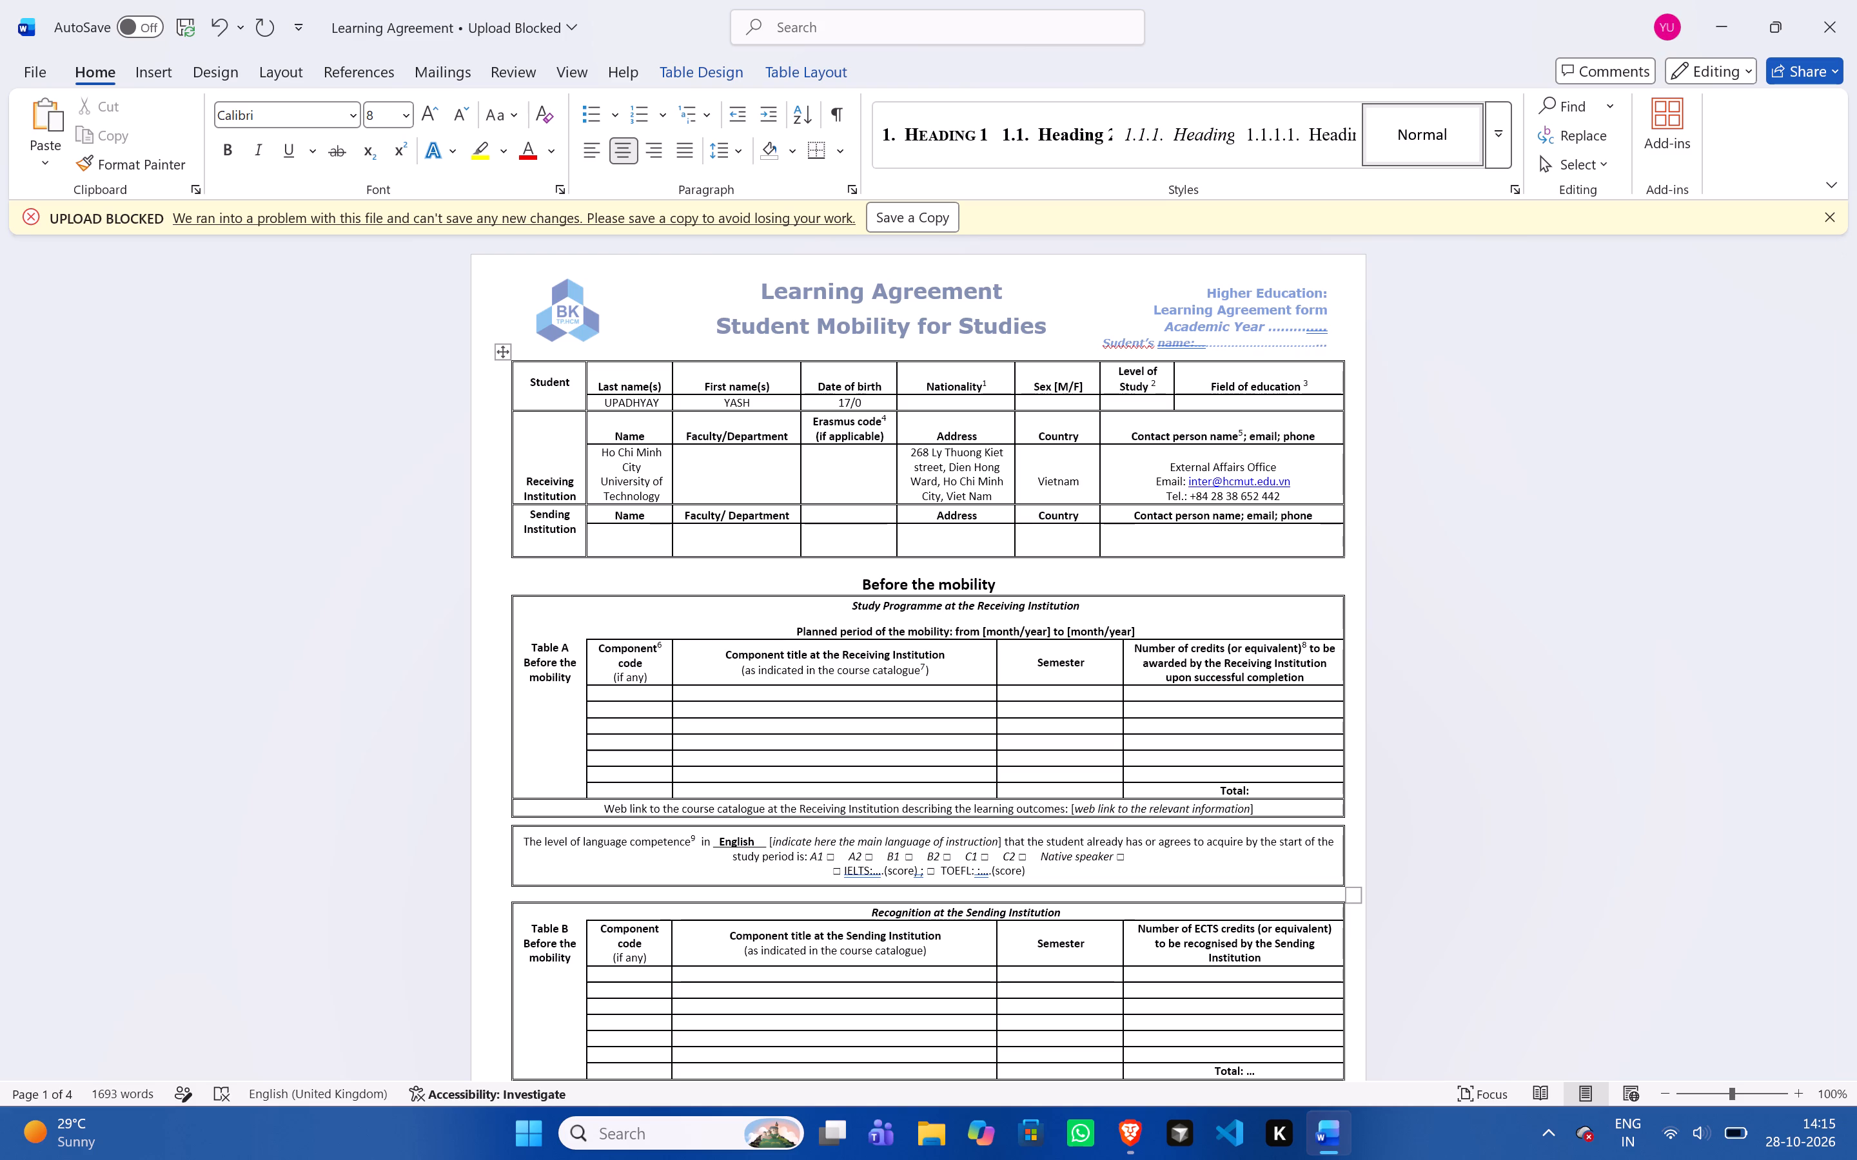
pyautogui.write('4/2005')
# Fill in the student's nationality as INDIAN and sex as M.
pyautogui.click(954, 400)
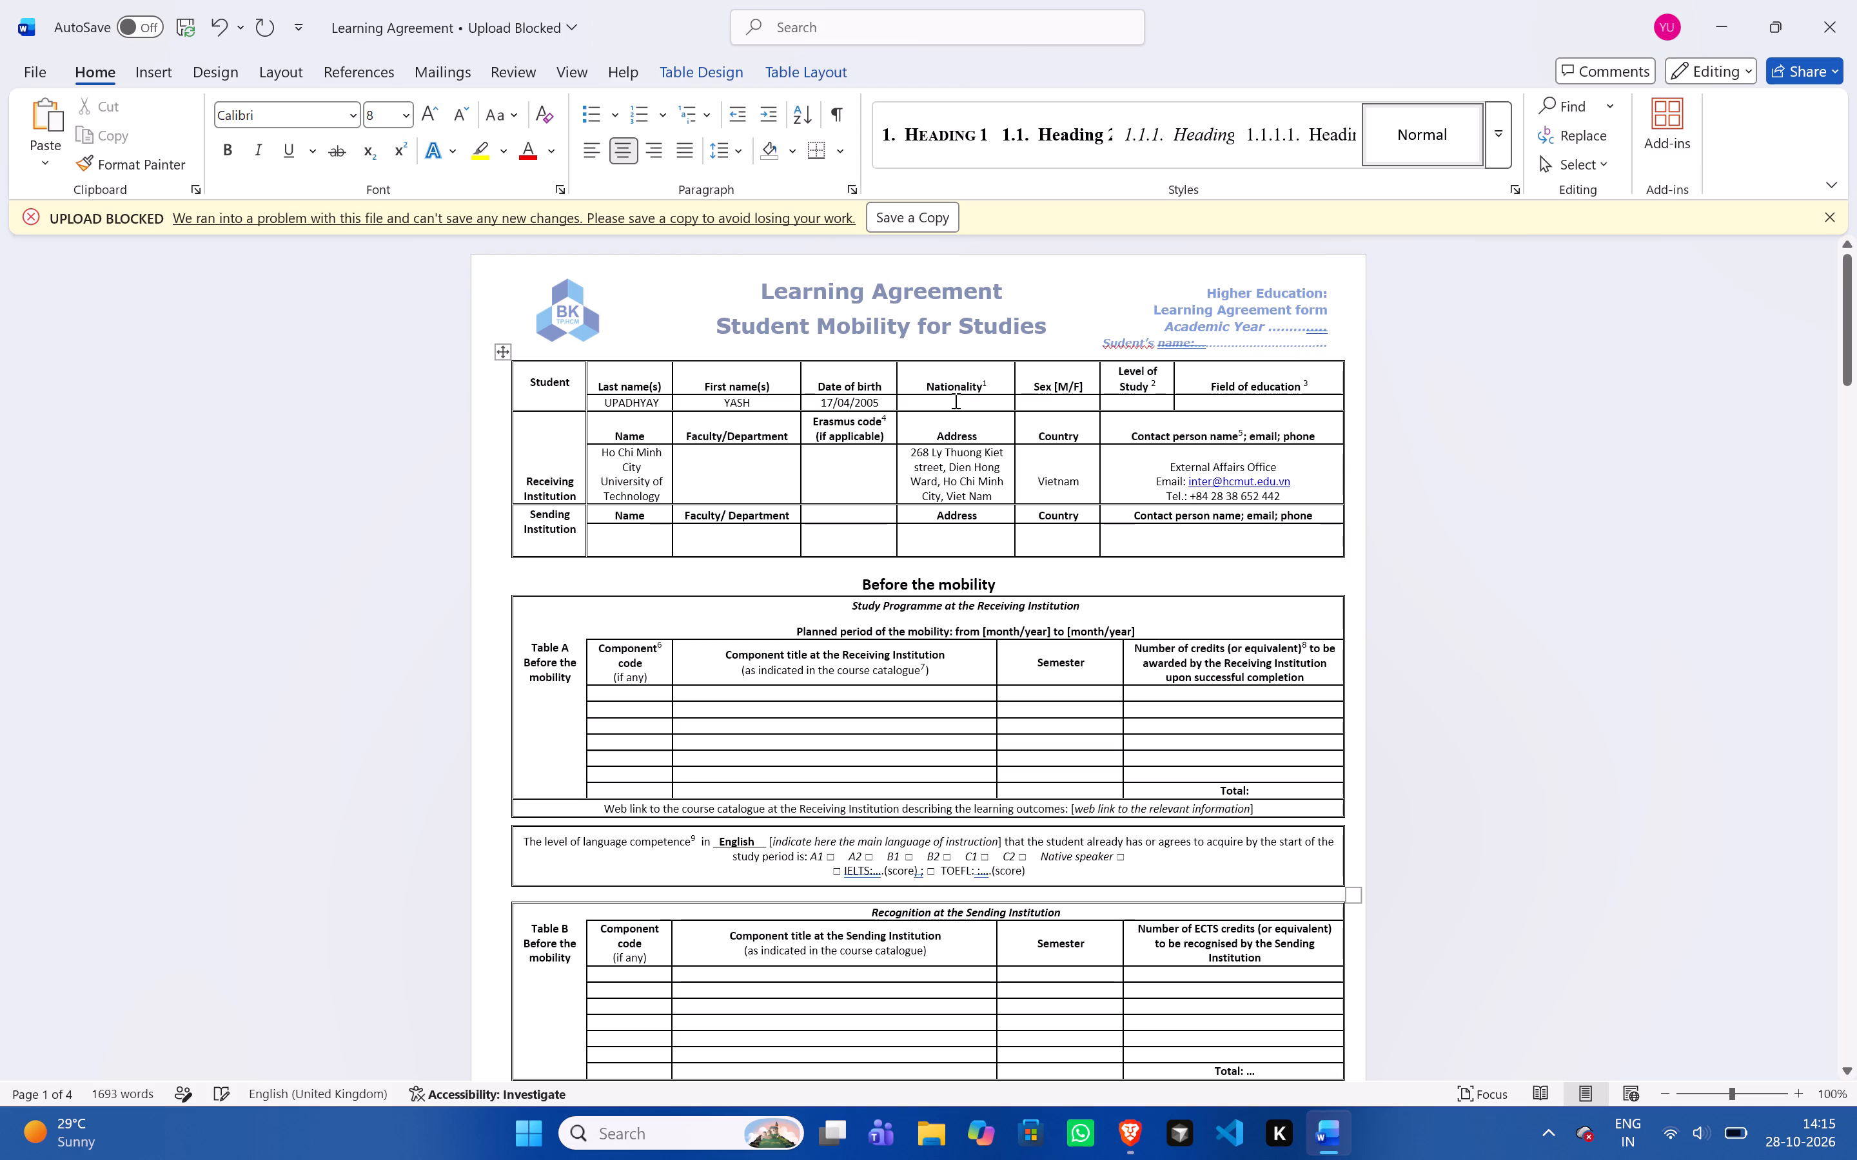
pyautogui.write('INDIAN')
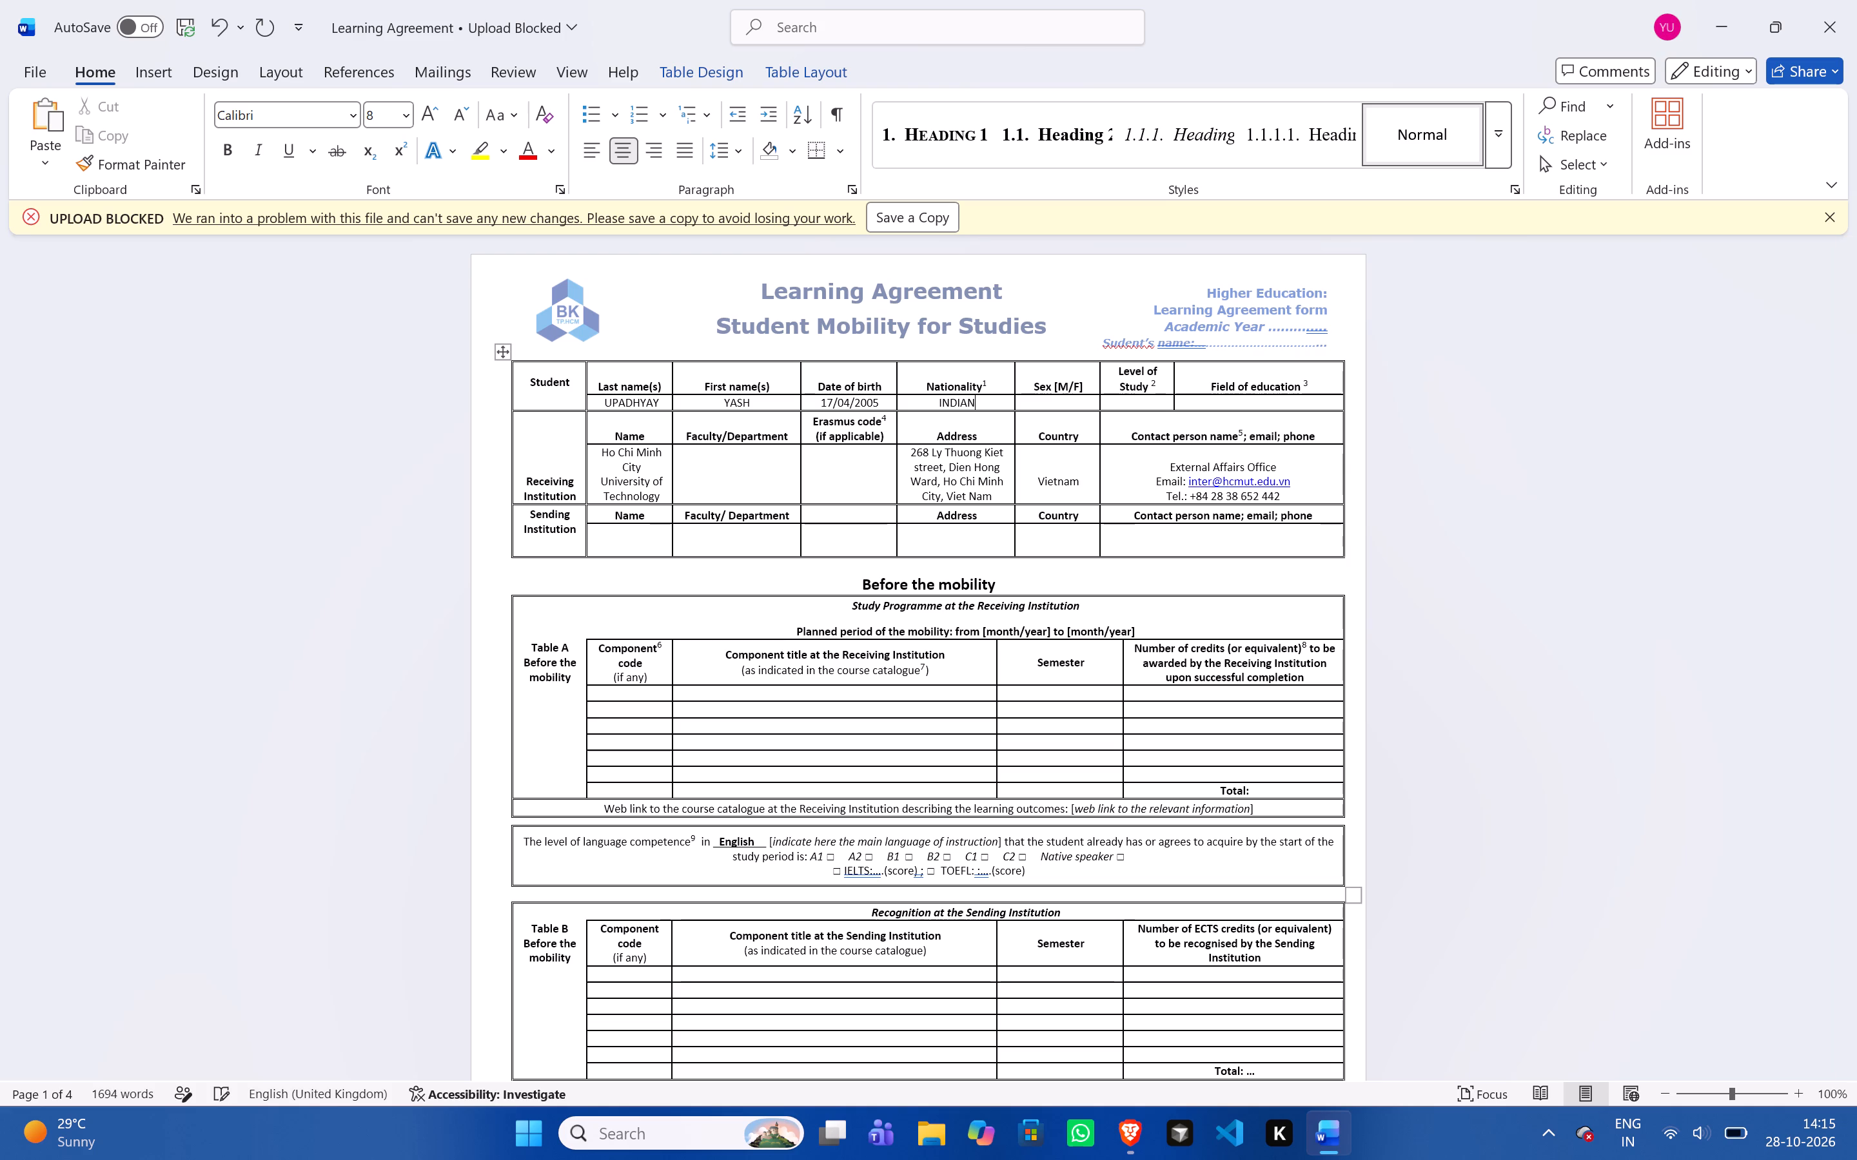
pyautogui.click(1046, 401)
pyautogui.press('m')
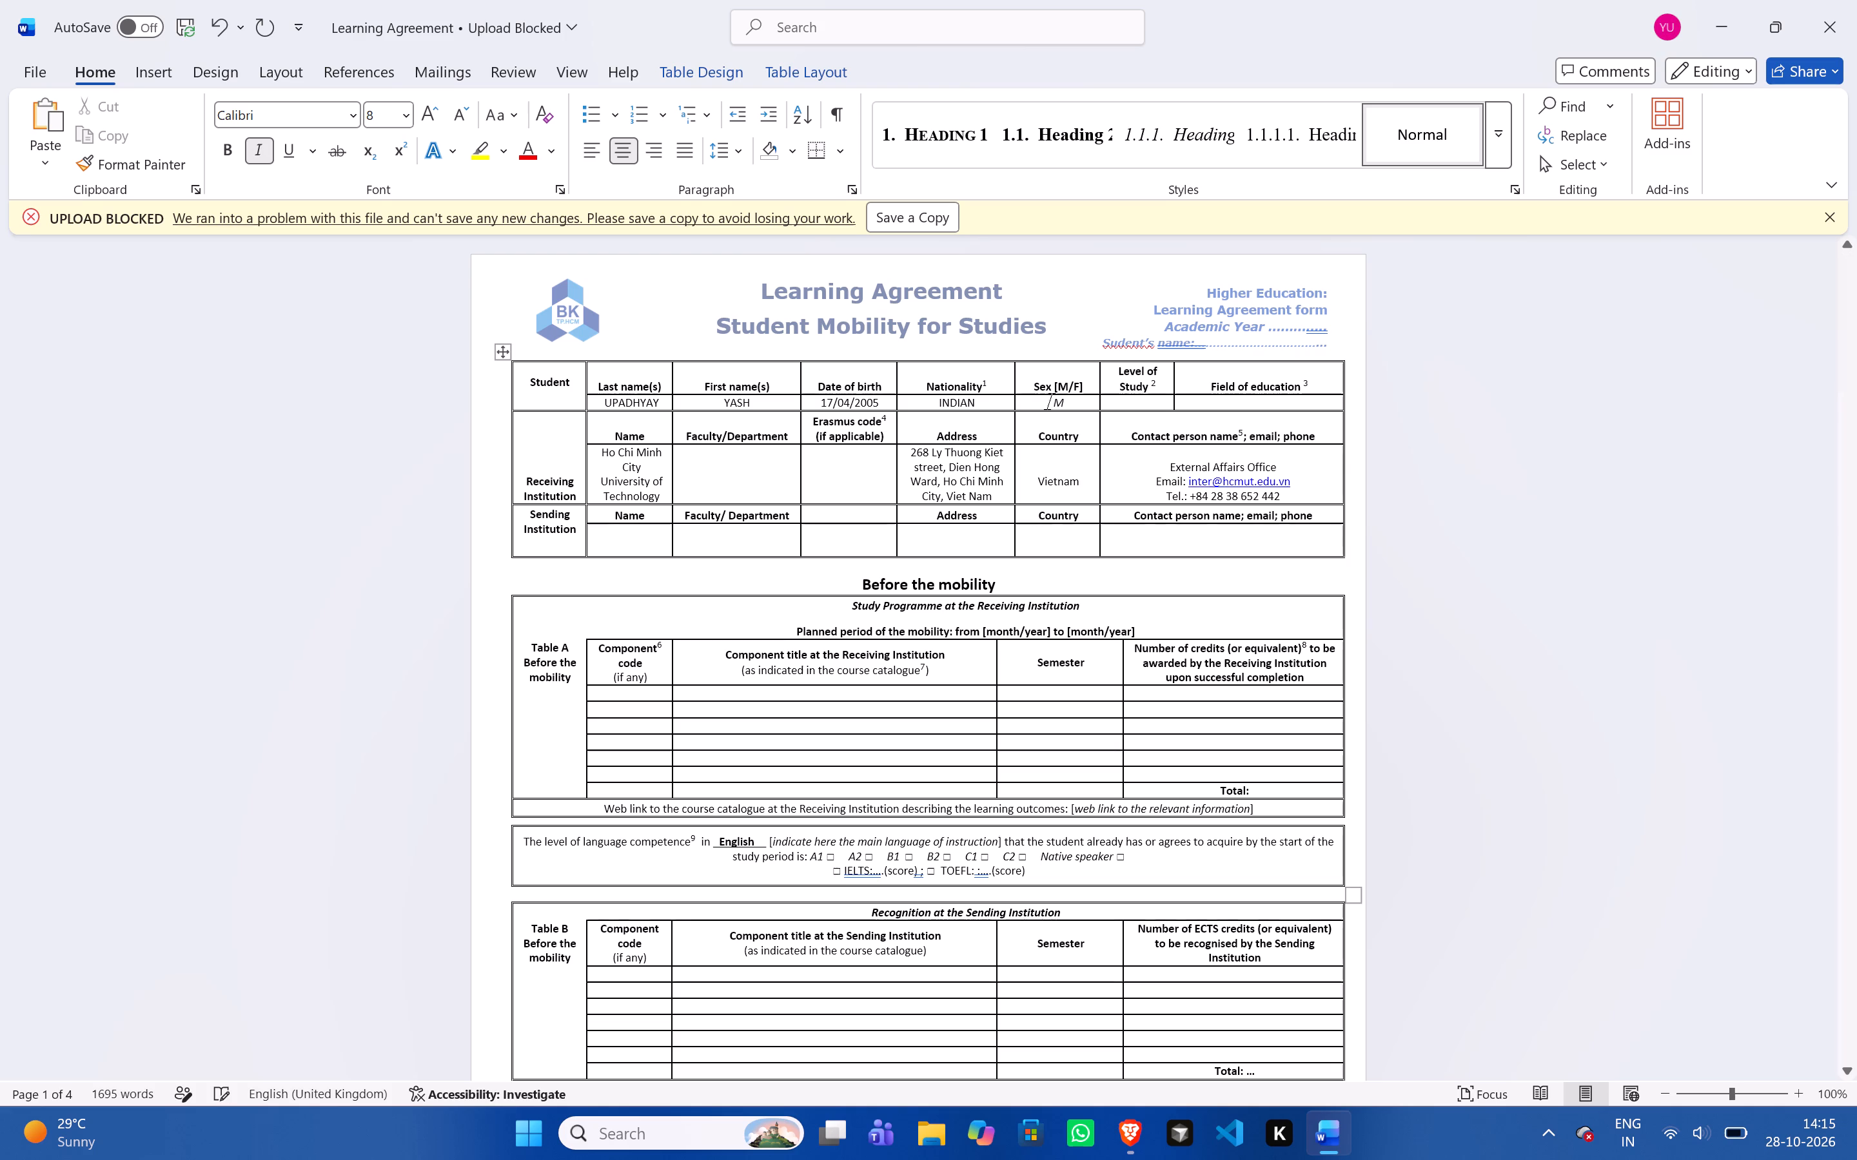
# Fill in the student's level of study as BACHELOR and field of education as COMPUTER SCIENCE.
pyautogui.click(1137, 399)
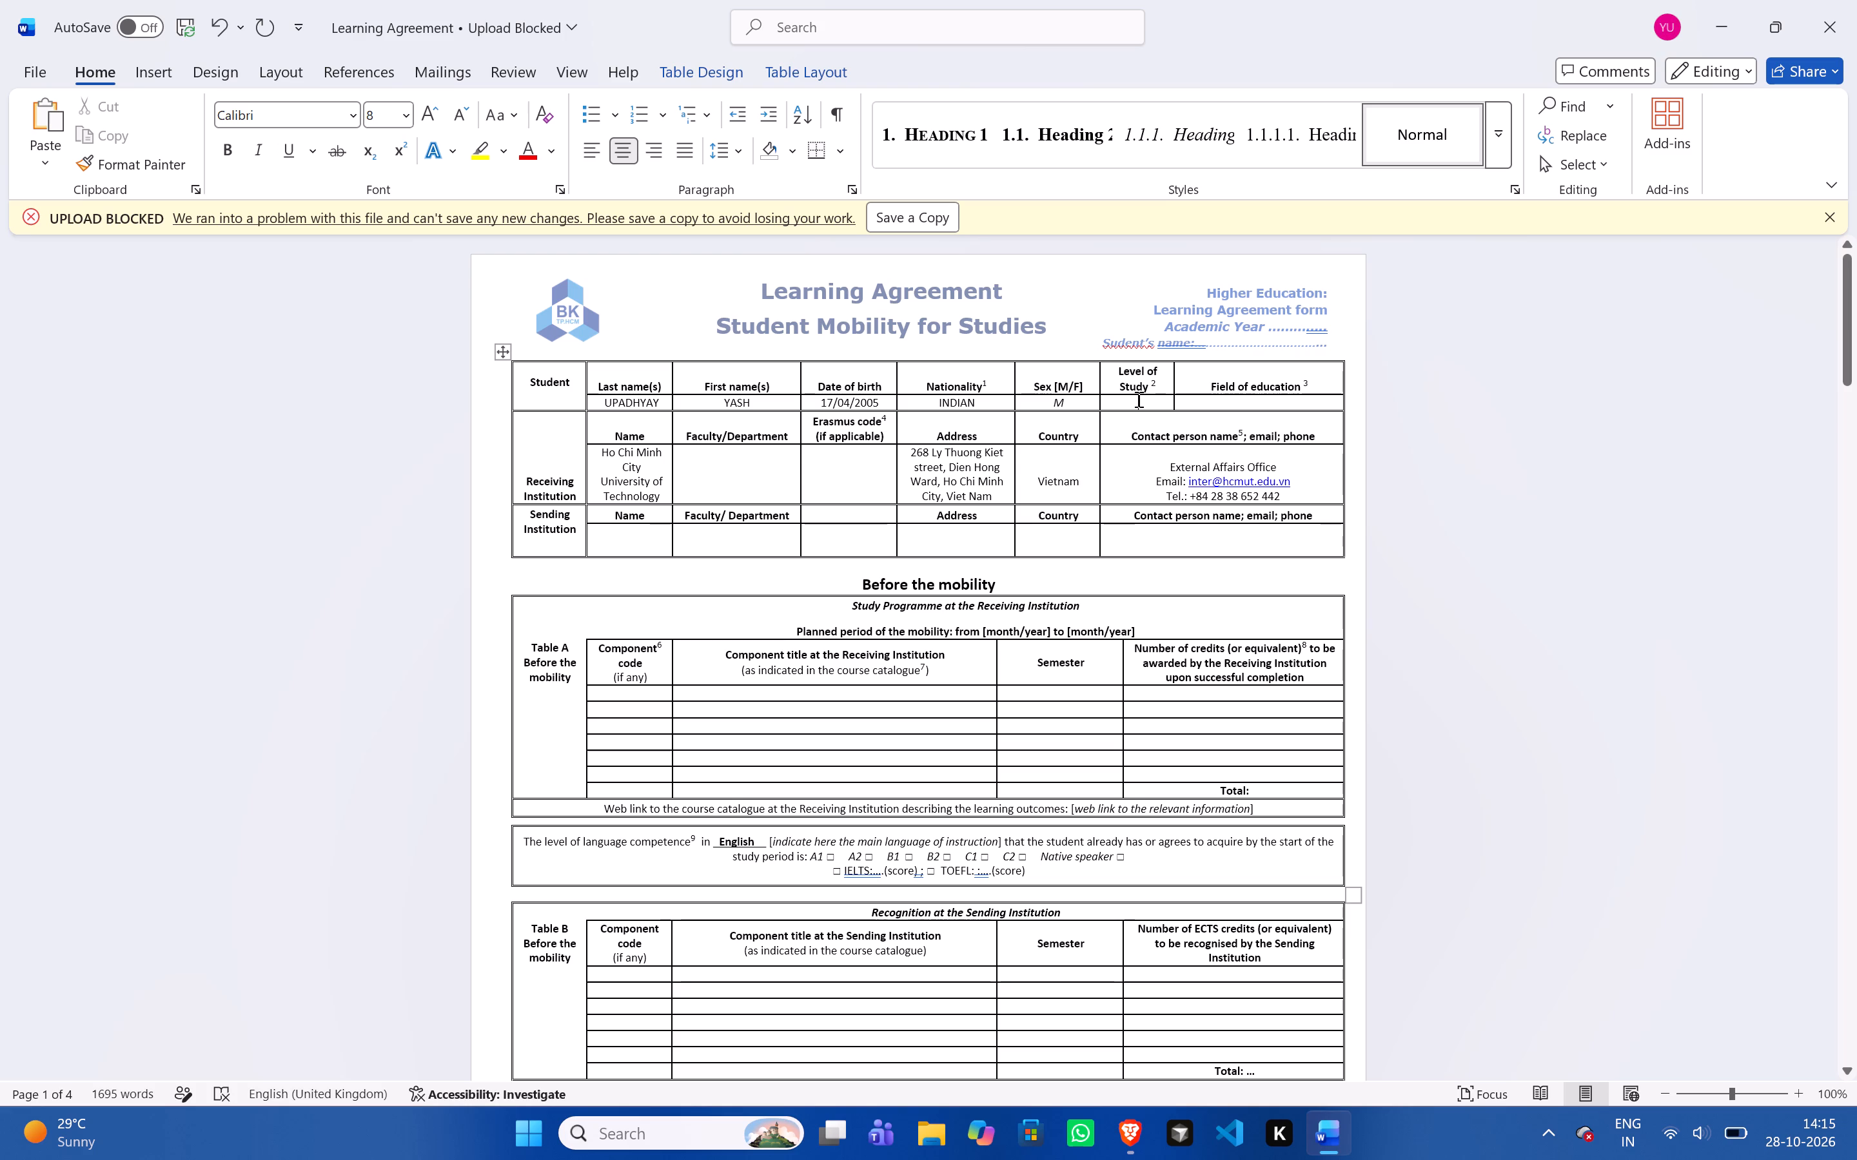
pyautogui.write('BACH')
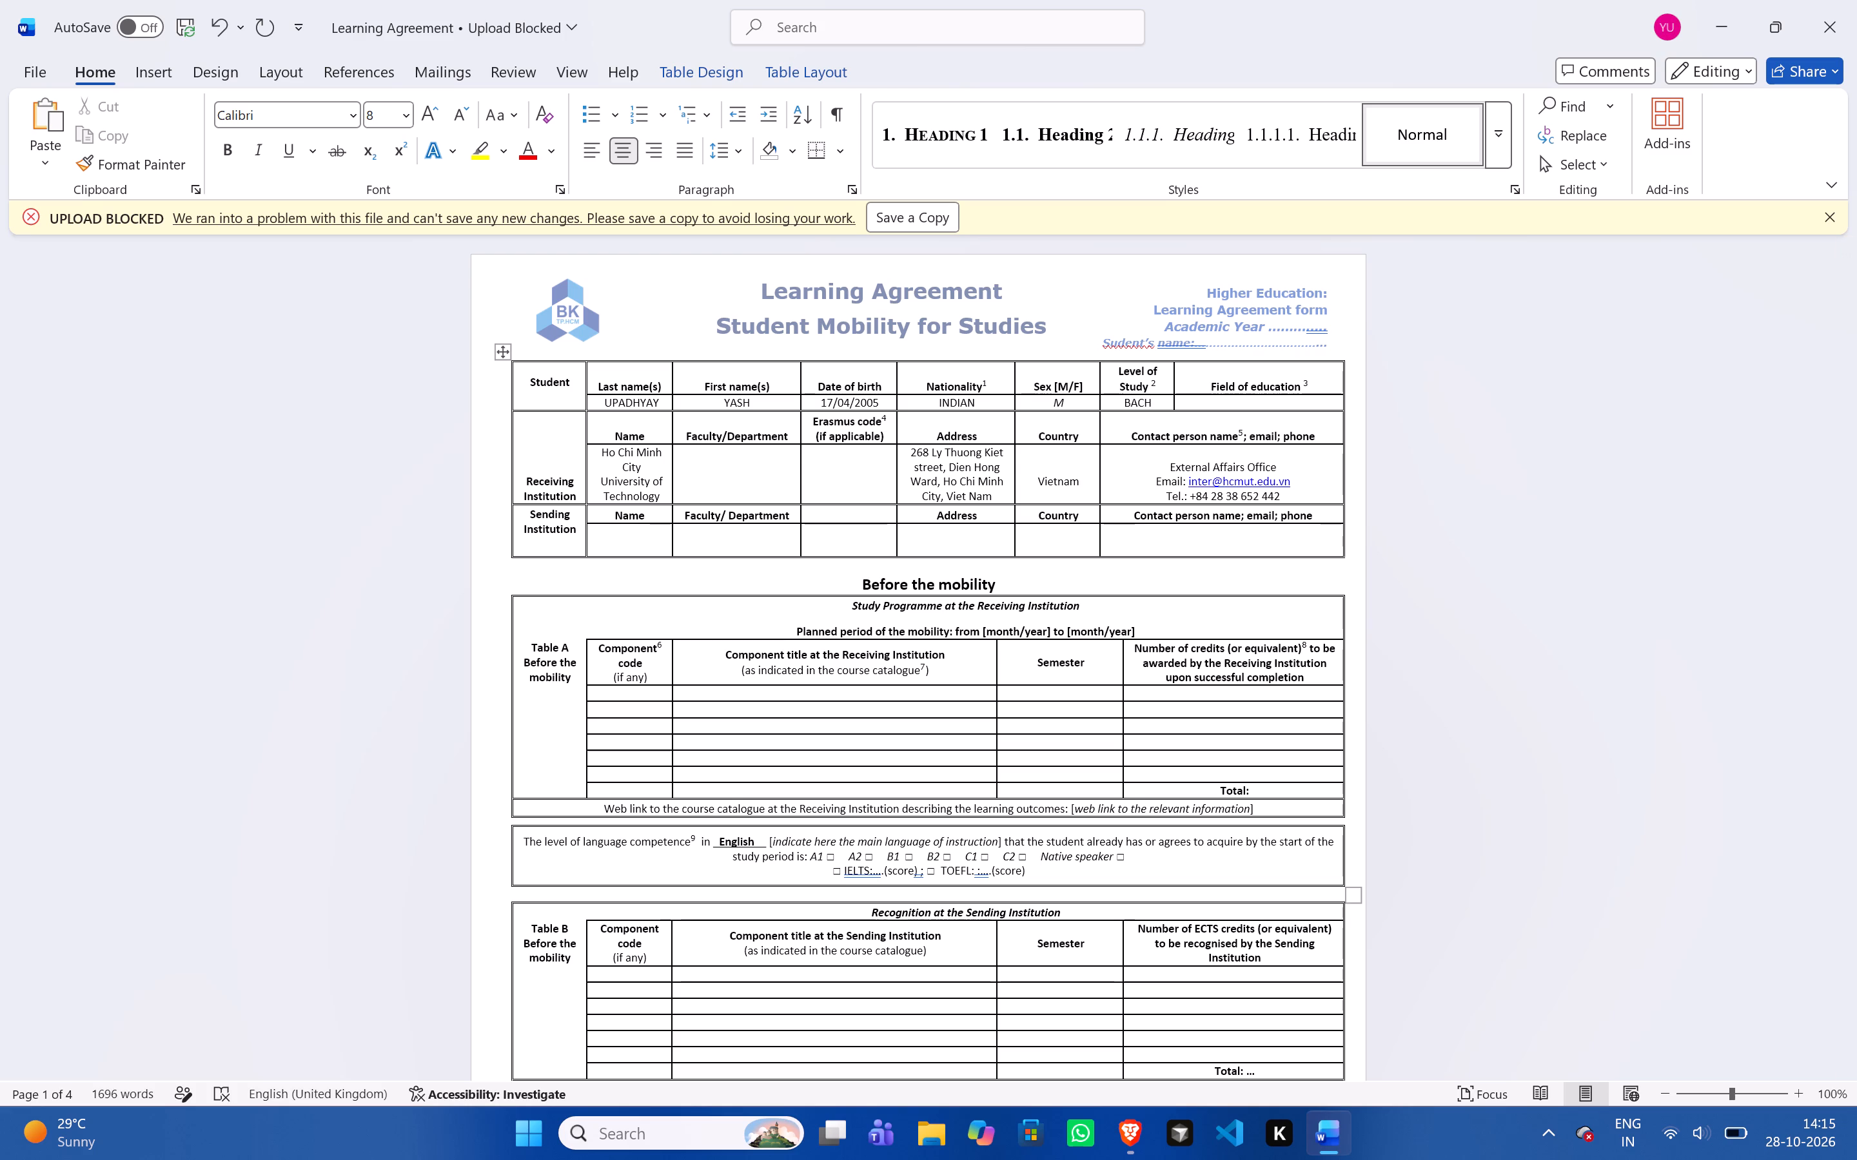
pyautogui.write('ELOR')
pyautogui.click(1228, 402)
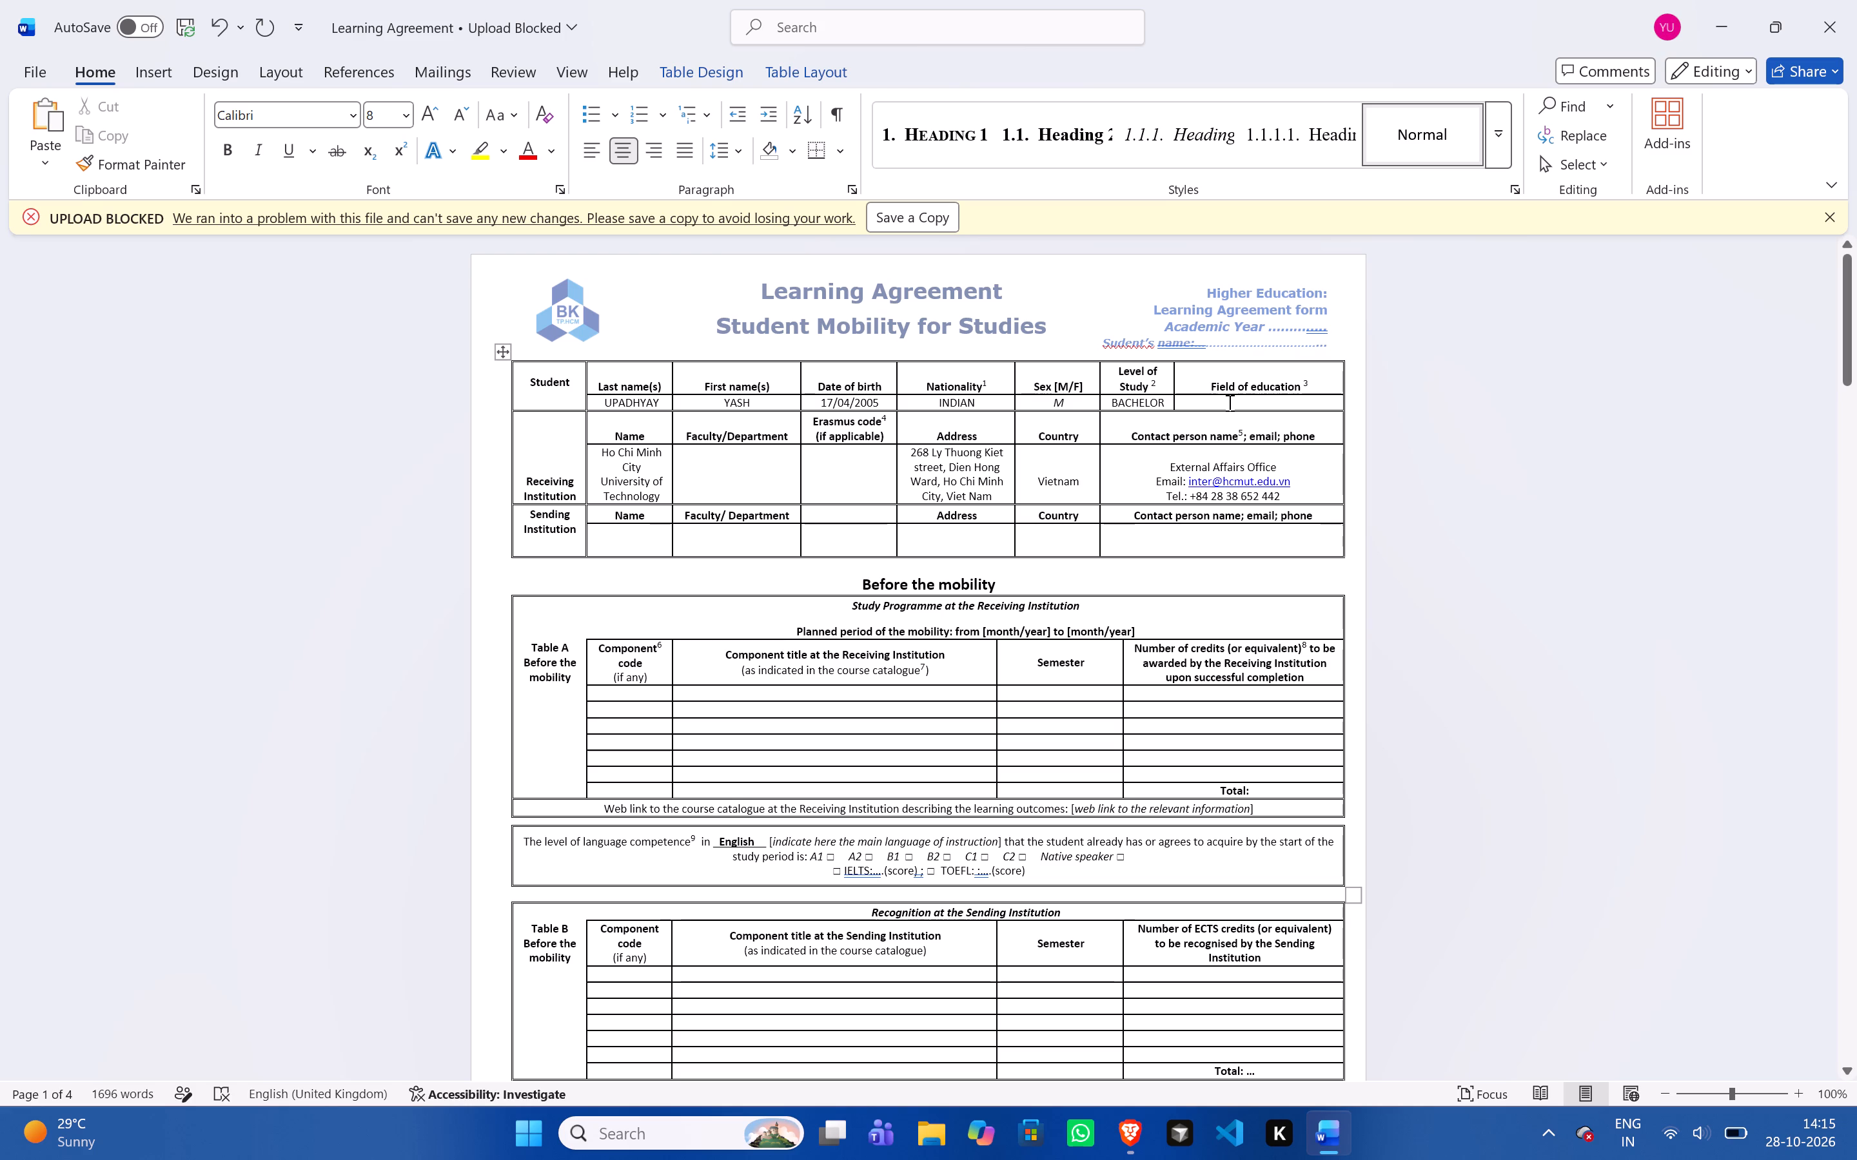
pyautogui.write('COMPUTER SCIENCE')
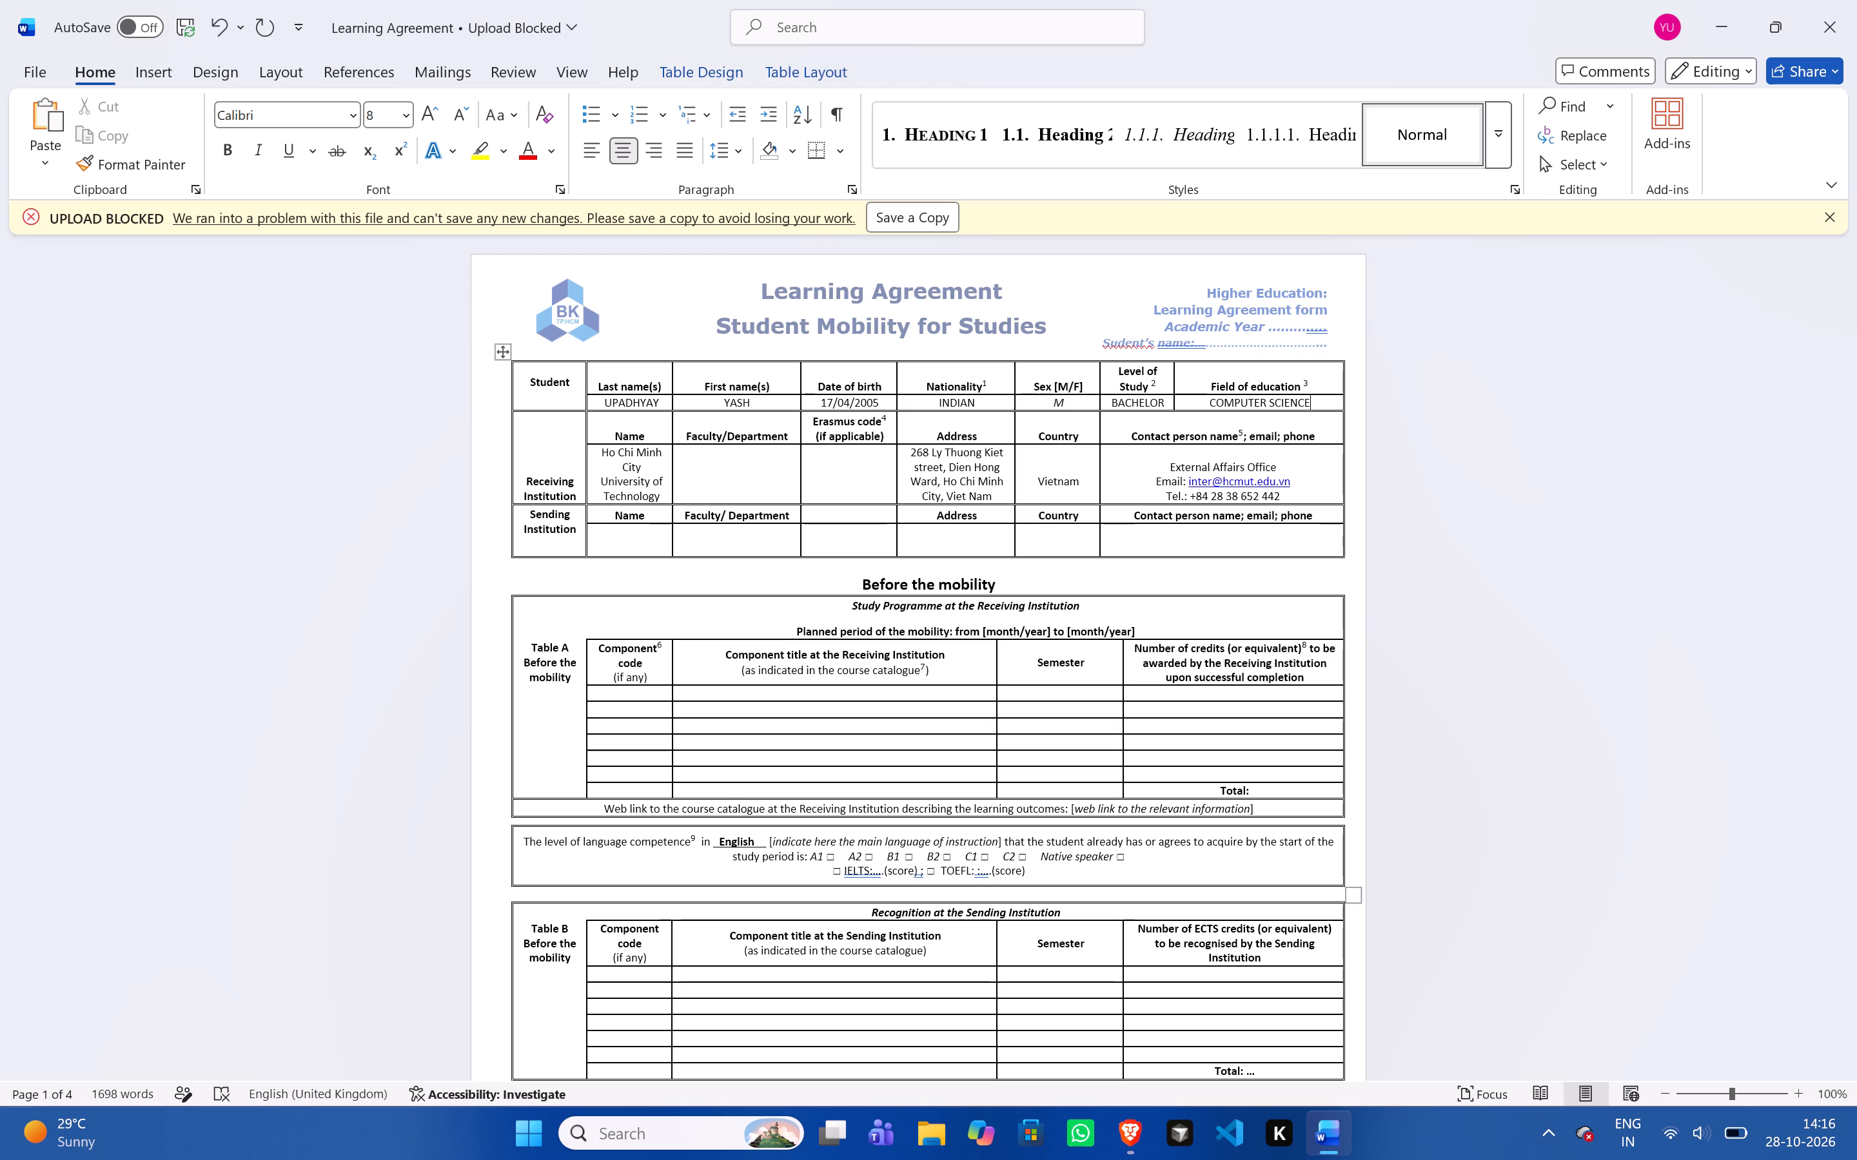
# Enter FACULTY OF COMPUTER SCIENCE AND ENGINEERING as the receiving institution's faculty and NA as its Erasmus code.
pyautogui.click(739, 465)
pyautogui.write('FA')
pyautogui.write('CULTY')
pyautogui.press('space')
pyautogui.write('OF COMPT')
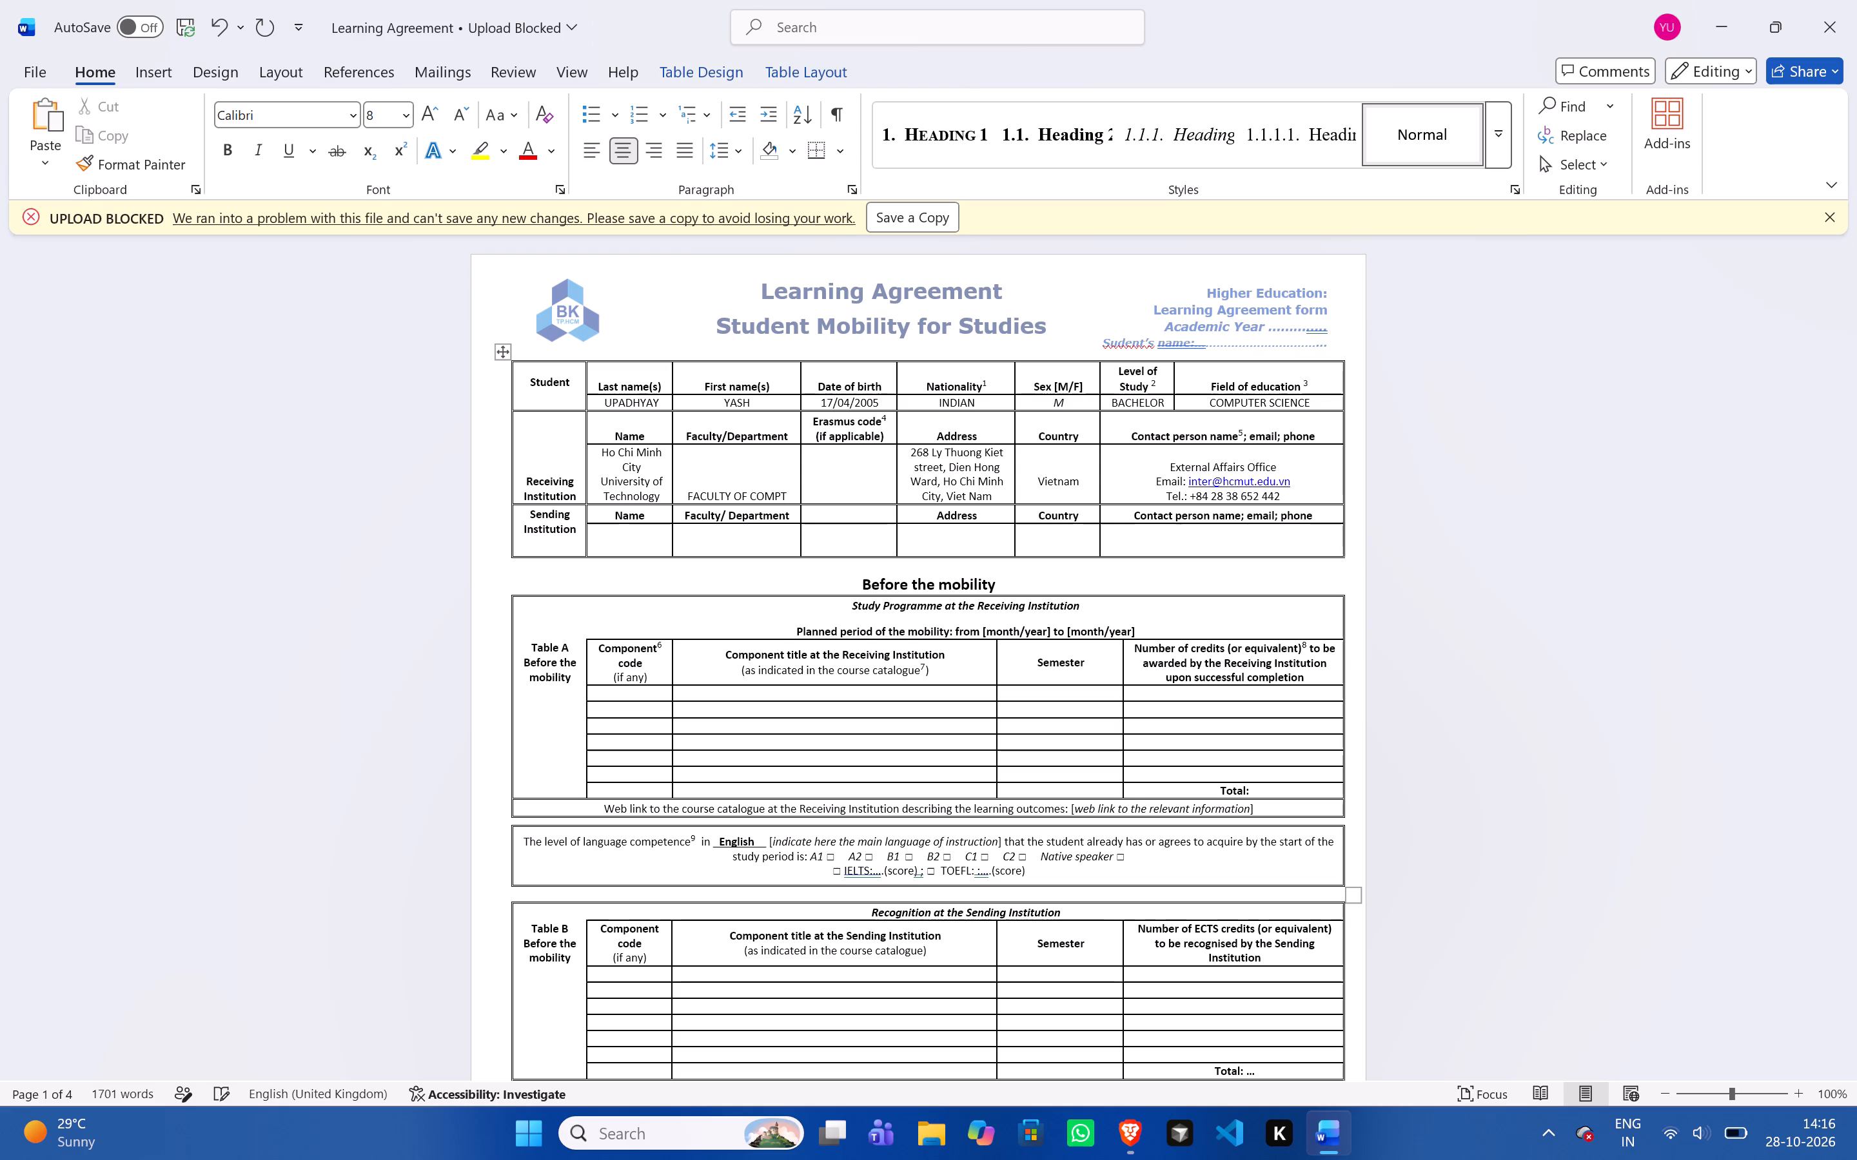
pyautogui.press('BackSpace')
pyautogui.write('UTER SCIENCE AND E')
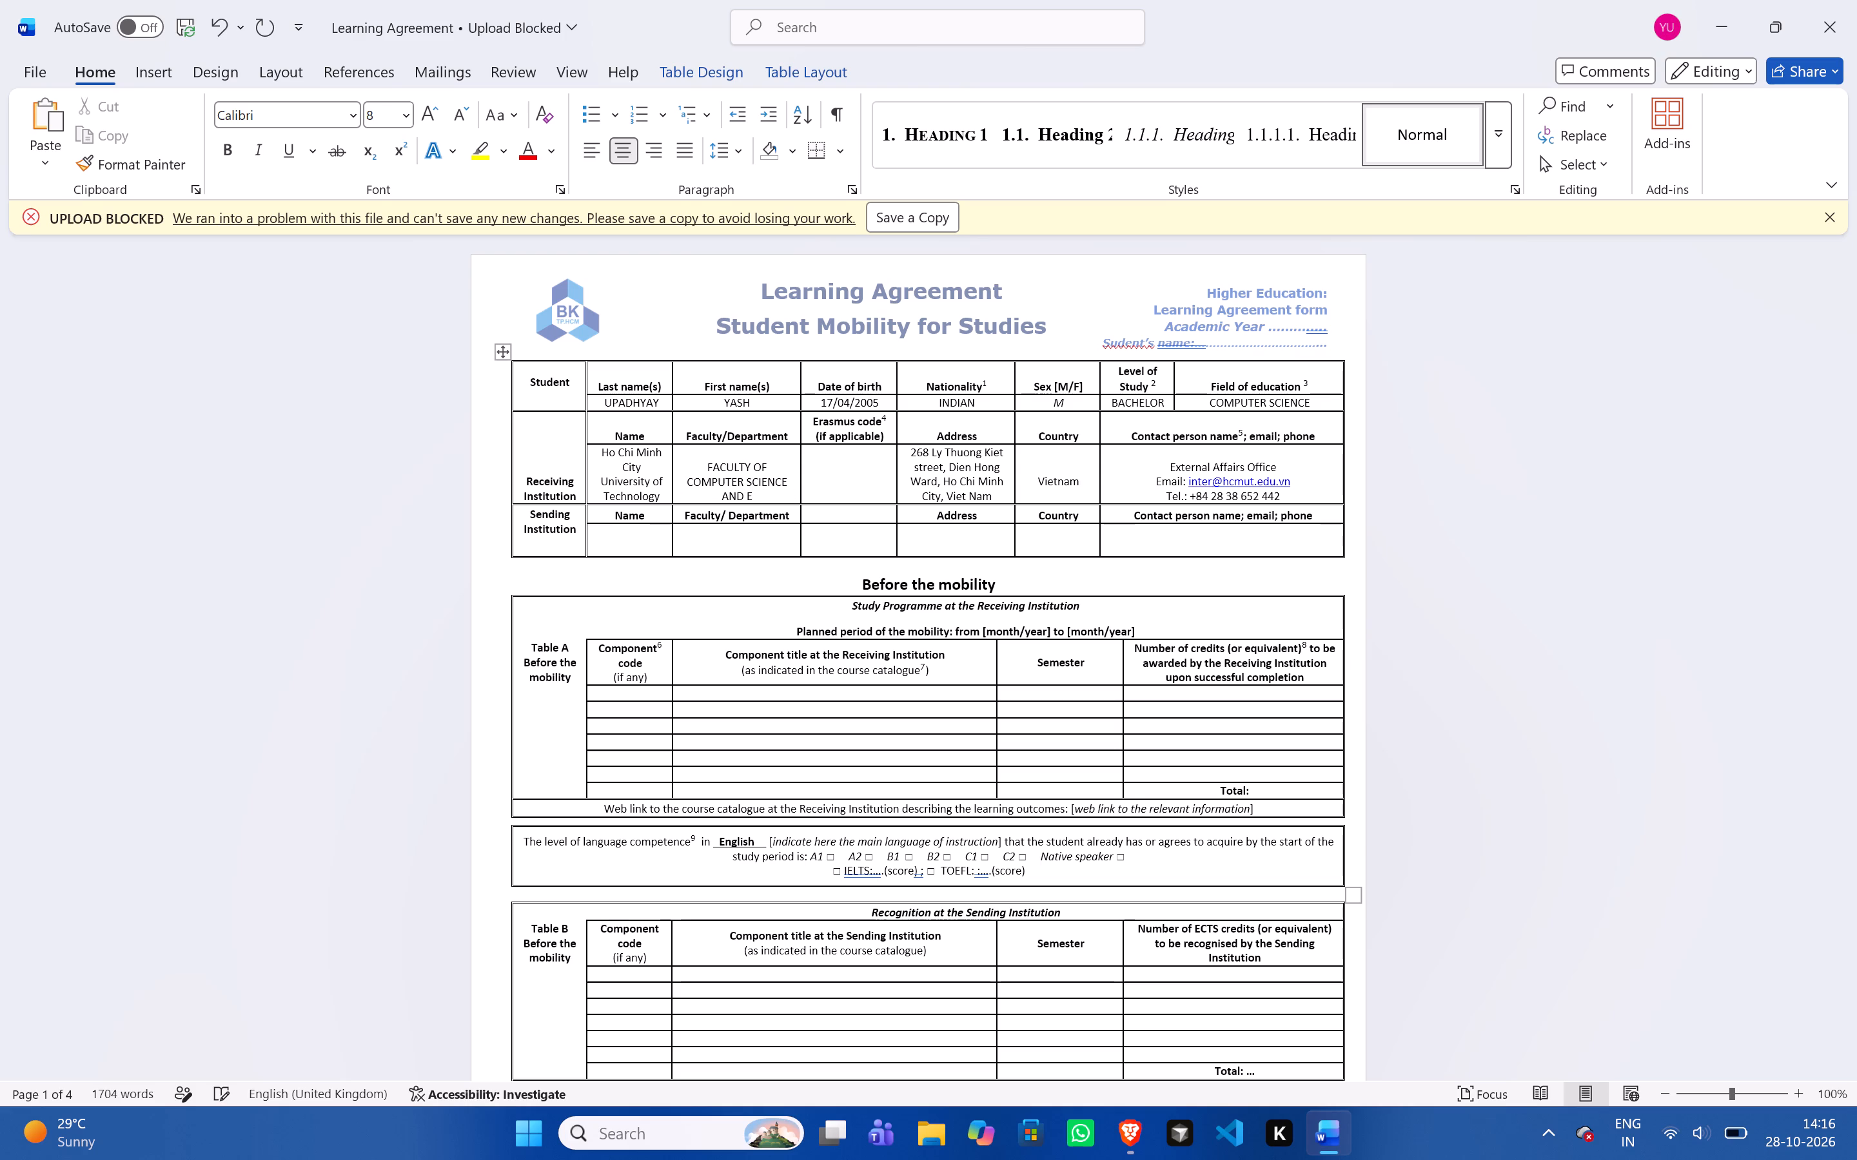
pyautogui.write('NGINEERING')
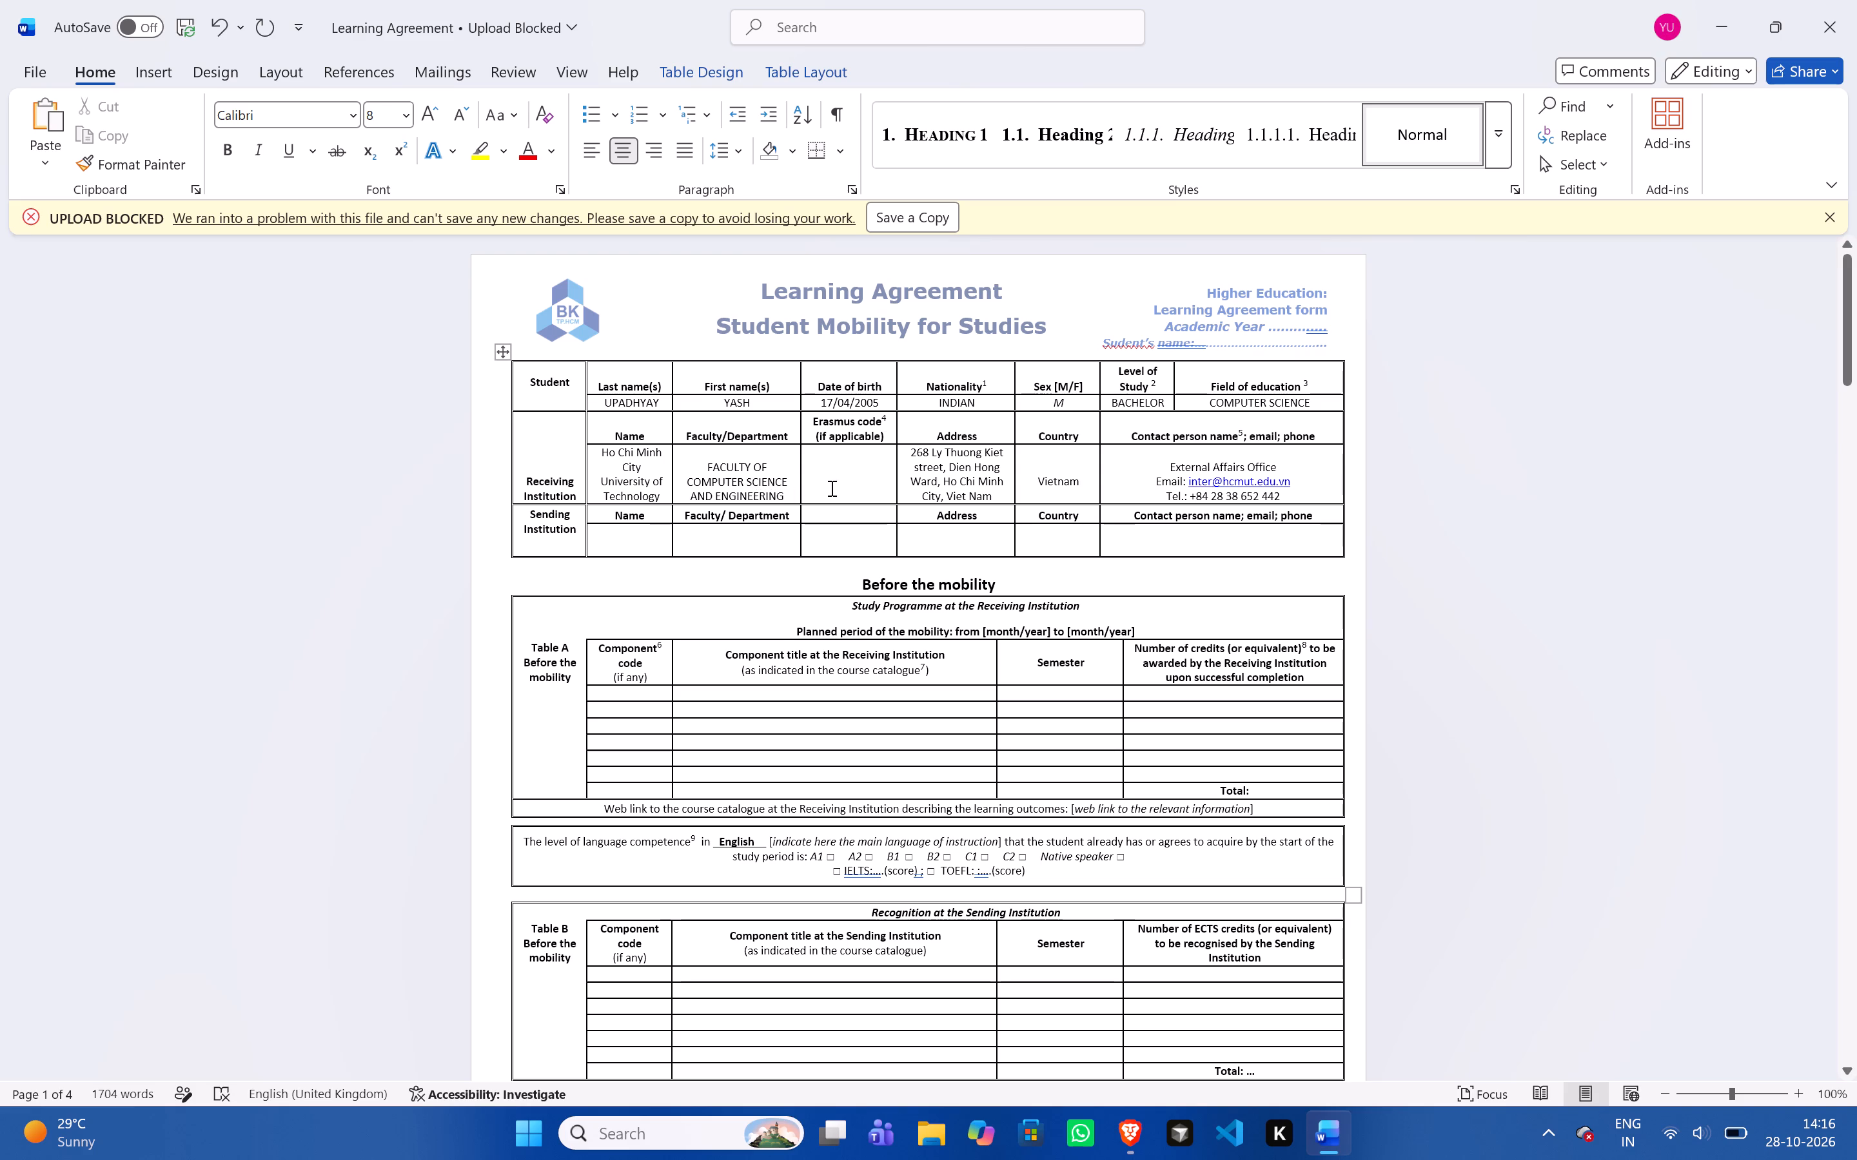
pyautogui.click(852, 484)
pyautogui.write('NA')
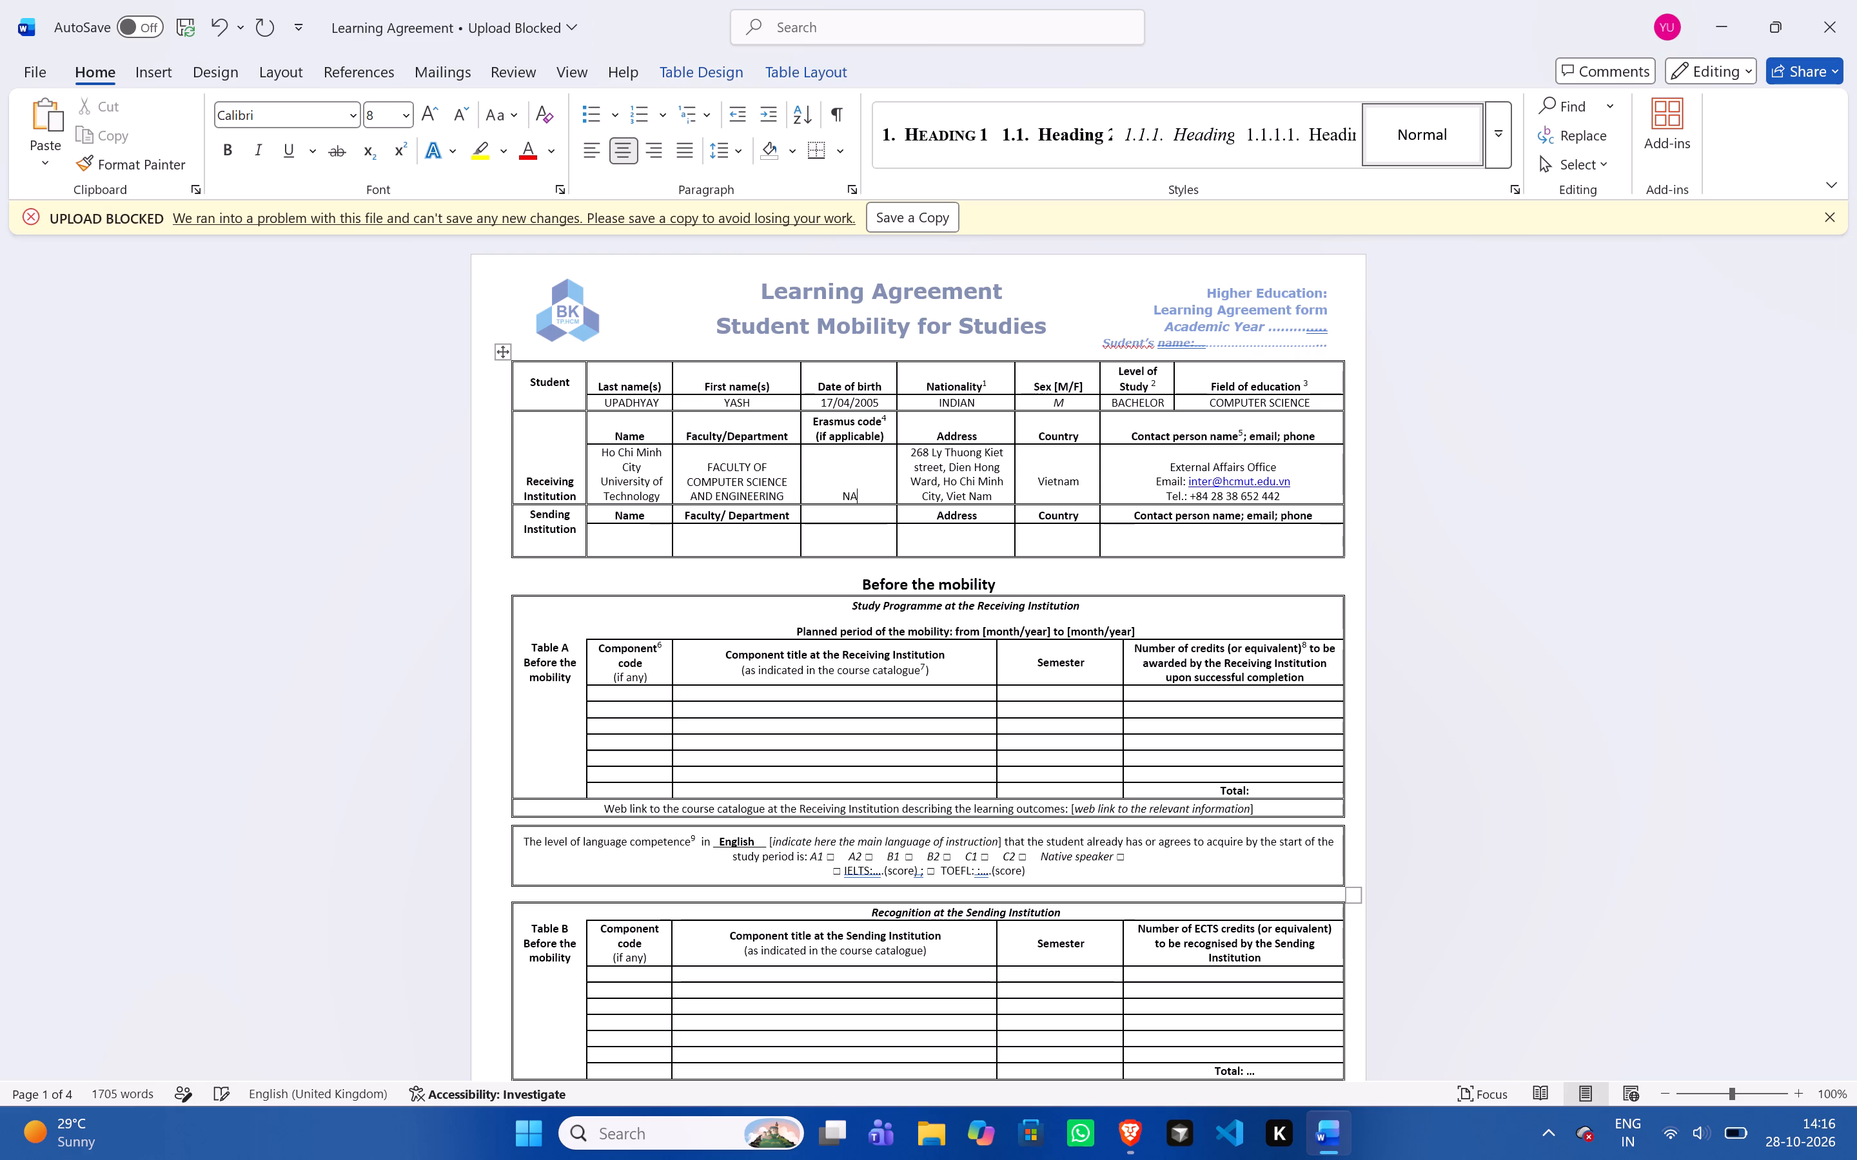
# Enter BENNETT UNIVERSITY as the sending institution's name and NA in the blank-headed cell between its faculty and address.
pyautogui.click(642, 535)
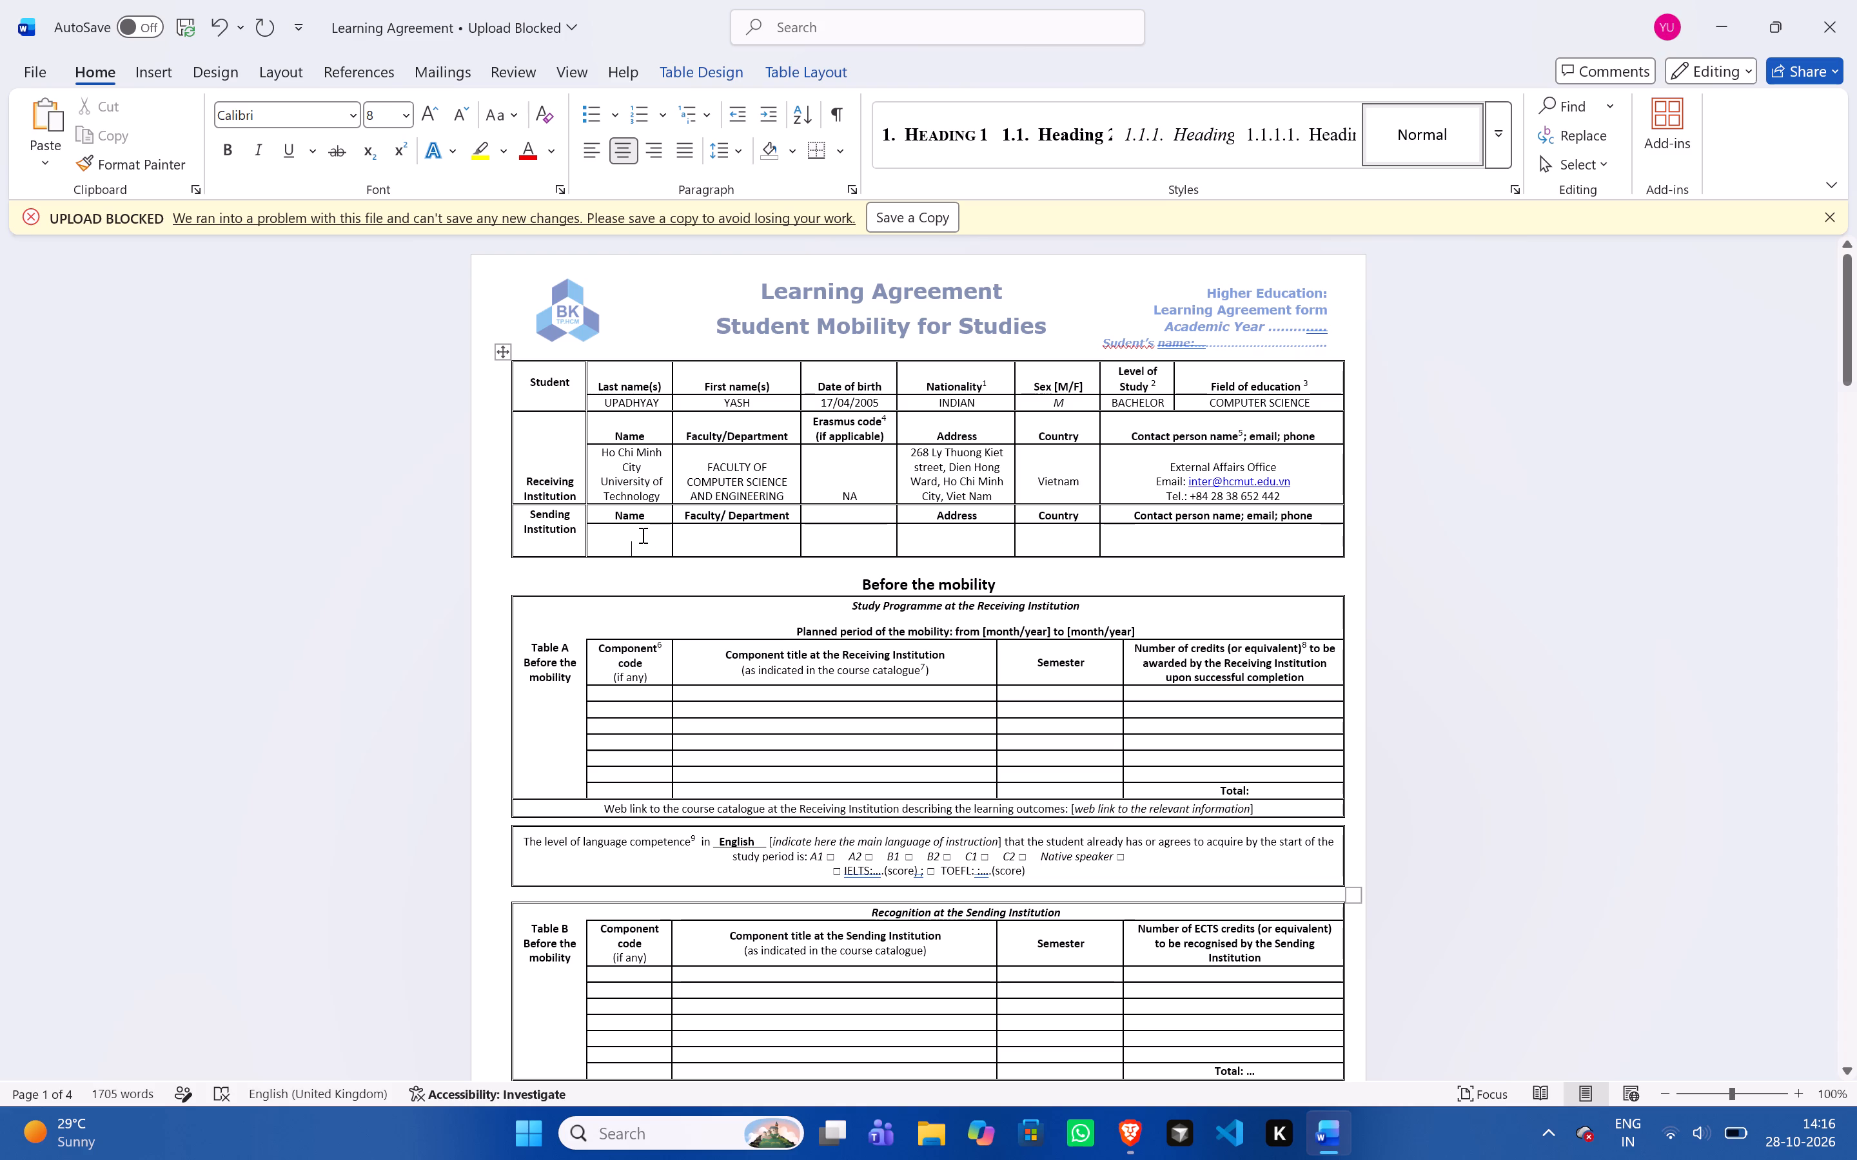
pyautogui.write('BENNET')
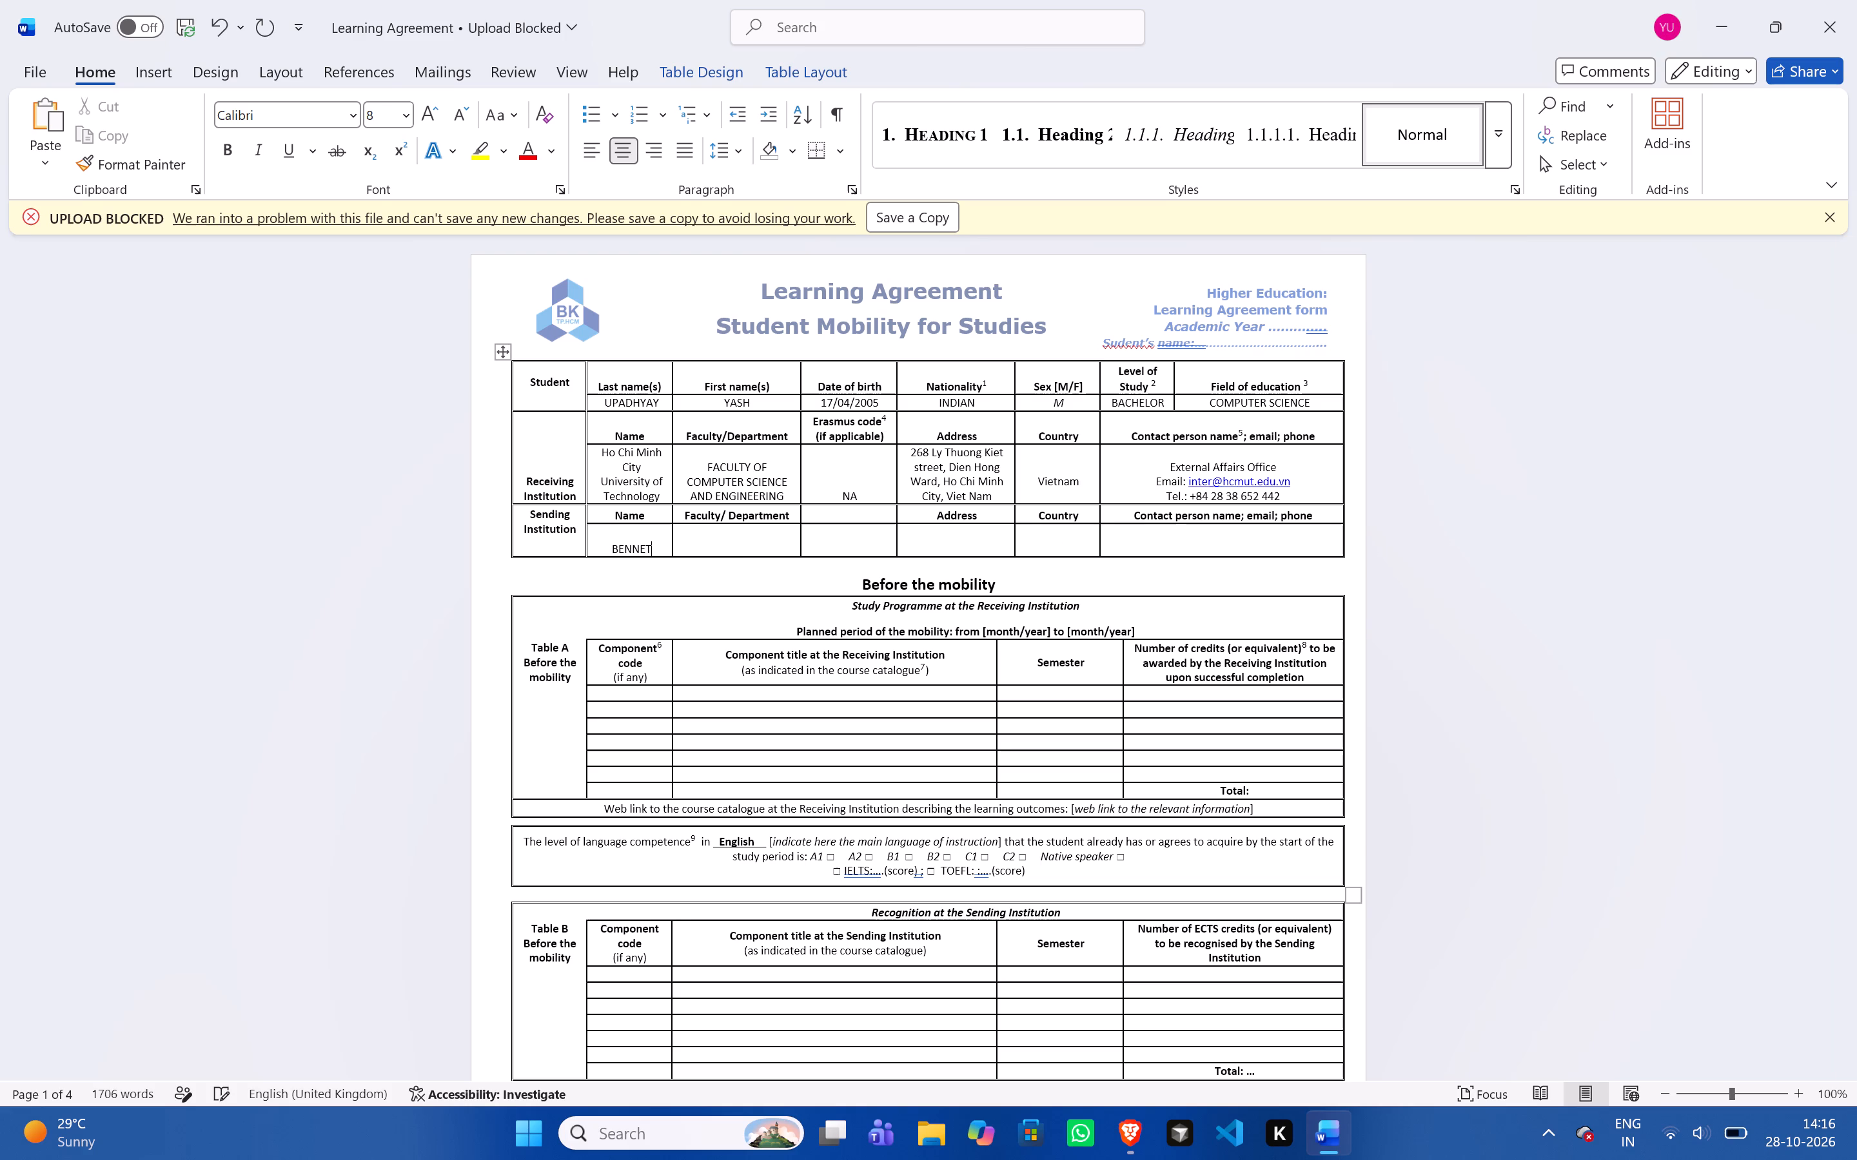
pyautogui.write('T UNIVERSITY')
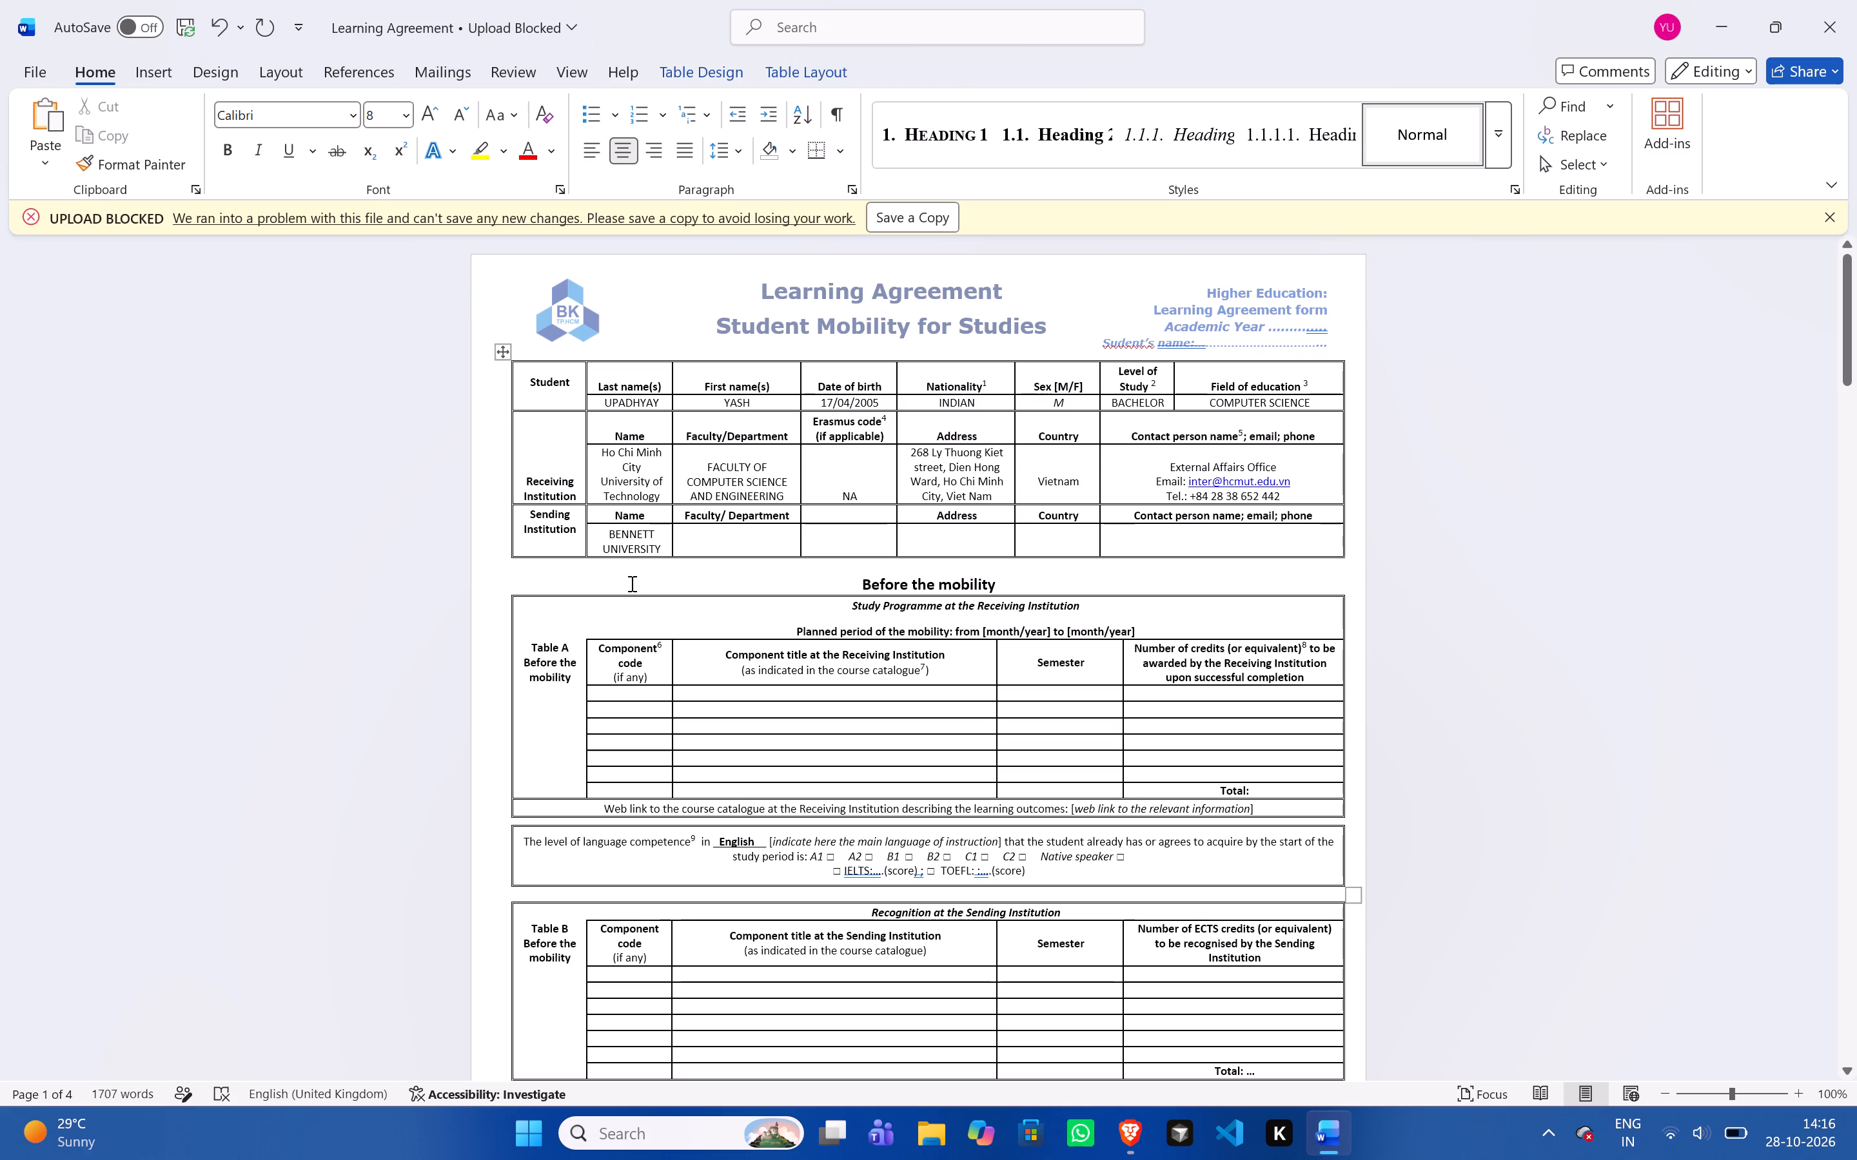
pyautogui.click(721, 535)
pyautogui.click(863, 538)
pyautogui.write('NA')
# Enter SCHOOL OF COMPUTER SCIENCE AND ENGINEERING as the sending institution's faculty/department.
pyautogui.click(941, 538)
pyautogui.click(717, 540)
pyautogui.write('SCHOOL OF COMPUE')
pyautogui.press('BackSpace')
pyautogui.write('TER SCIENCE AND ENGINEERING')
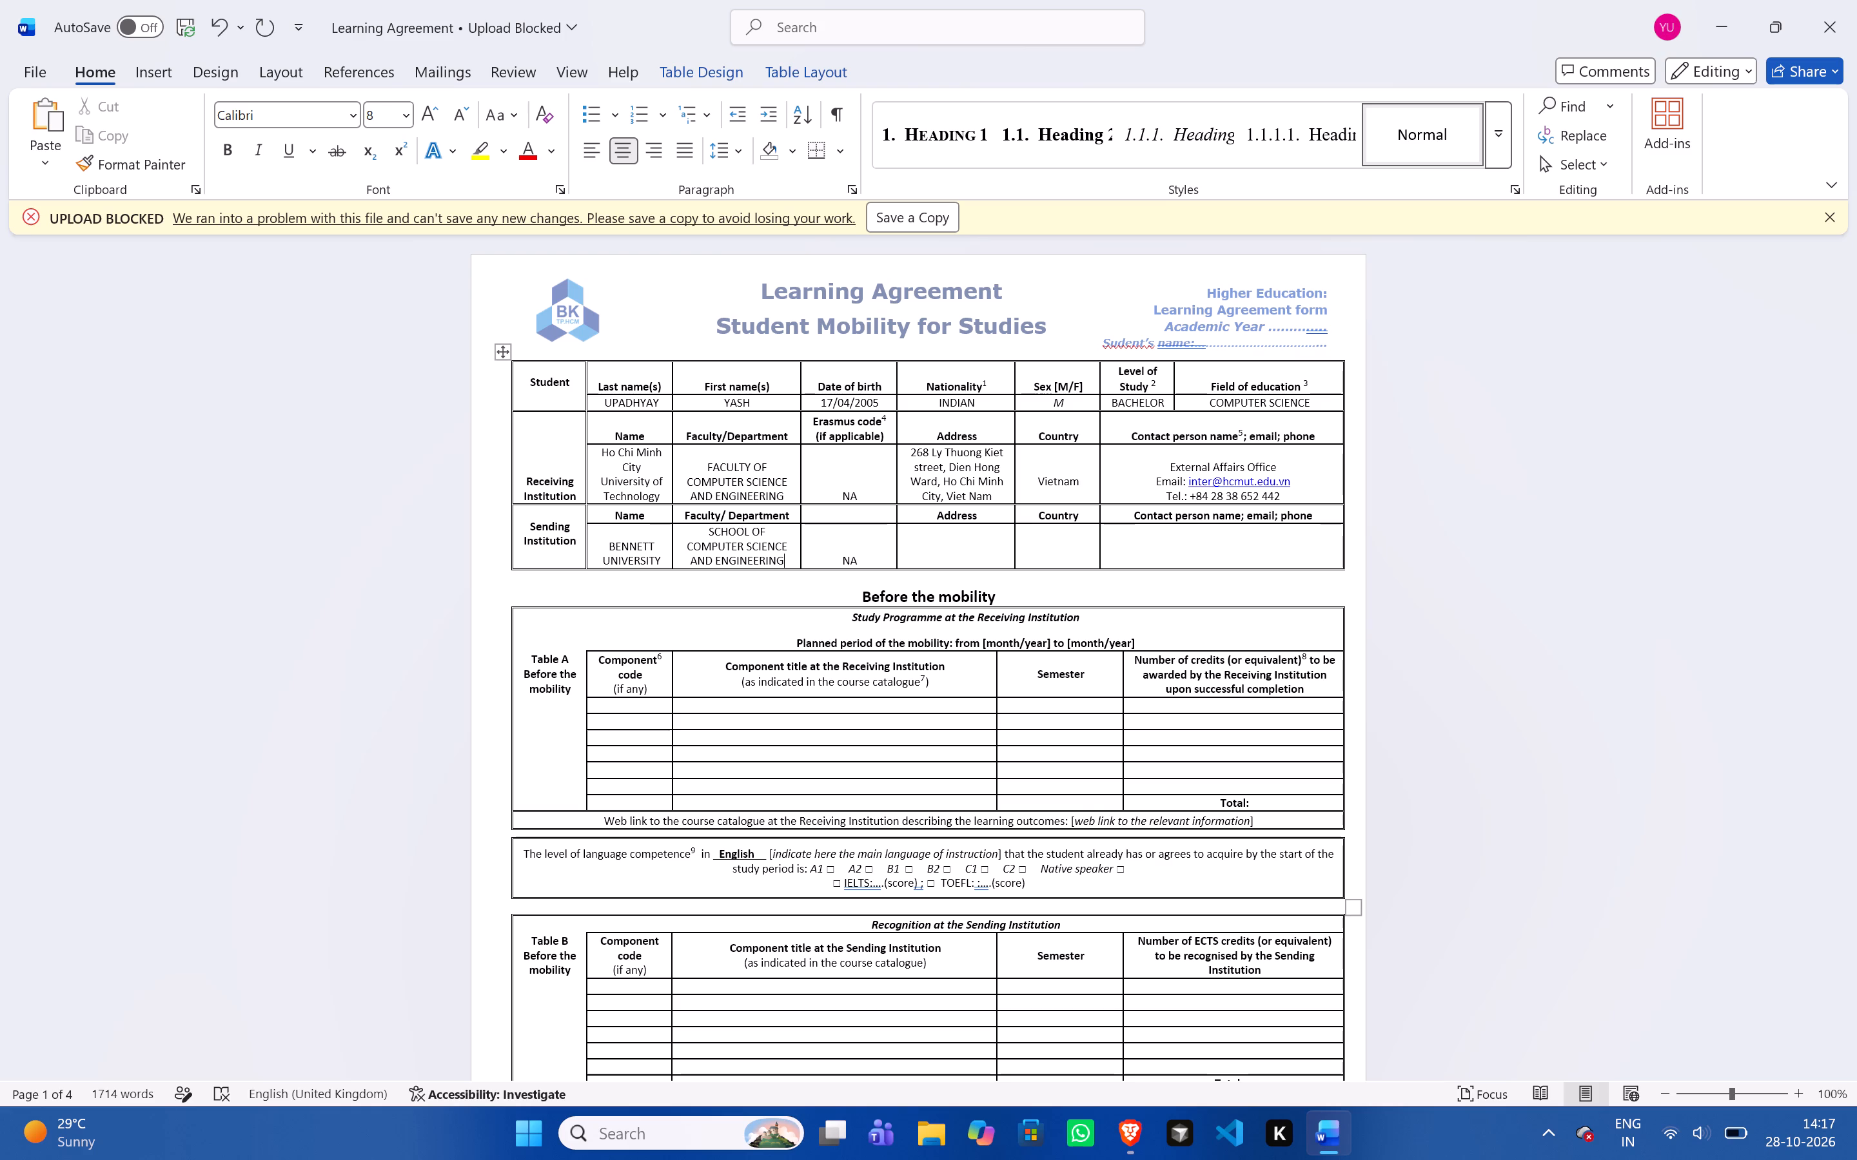
# Reword the sending institution's faculty/department to SCHOOL OF COMPUTER SCIENCE ENGINEERING AND TECHNOLOGY.
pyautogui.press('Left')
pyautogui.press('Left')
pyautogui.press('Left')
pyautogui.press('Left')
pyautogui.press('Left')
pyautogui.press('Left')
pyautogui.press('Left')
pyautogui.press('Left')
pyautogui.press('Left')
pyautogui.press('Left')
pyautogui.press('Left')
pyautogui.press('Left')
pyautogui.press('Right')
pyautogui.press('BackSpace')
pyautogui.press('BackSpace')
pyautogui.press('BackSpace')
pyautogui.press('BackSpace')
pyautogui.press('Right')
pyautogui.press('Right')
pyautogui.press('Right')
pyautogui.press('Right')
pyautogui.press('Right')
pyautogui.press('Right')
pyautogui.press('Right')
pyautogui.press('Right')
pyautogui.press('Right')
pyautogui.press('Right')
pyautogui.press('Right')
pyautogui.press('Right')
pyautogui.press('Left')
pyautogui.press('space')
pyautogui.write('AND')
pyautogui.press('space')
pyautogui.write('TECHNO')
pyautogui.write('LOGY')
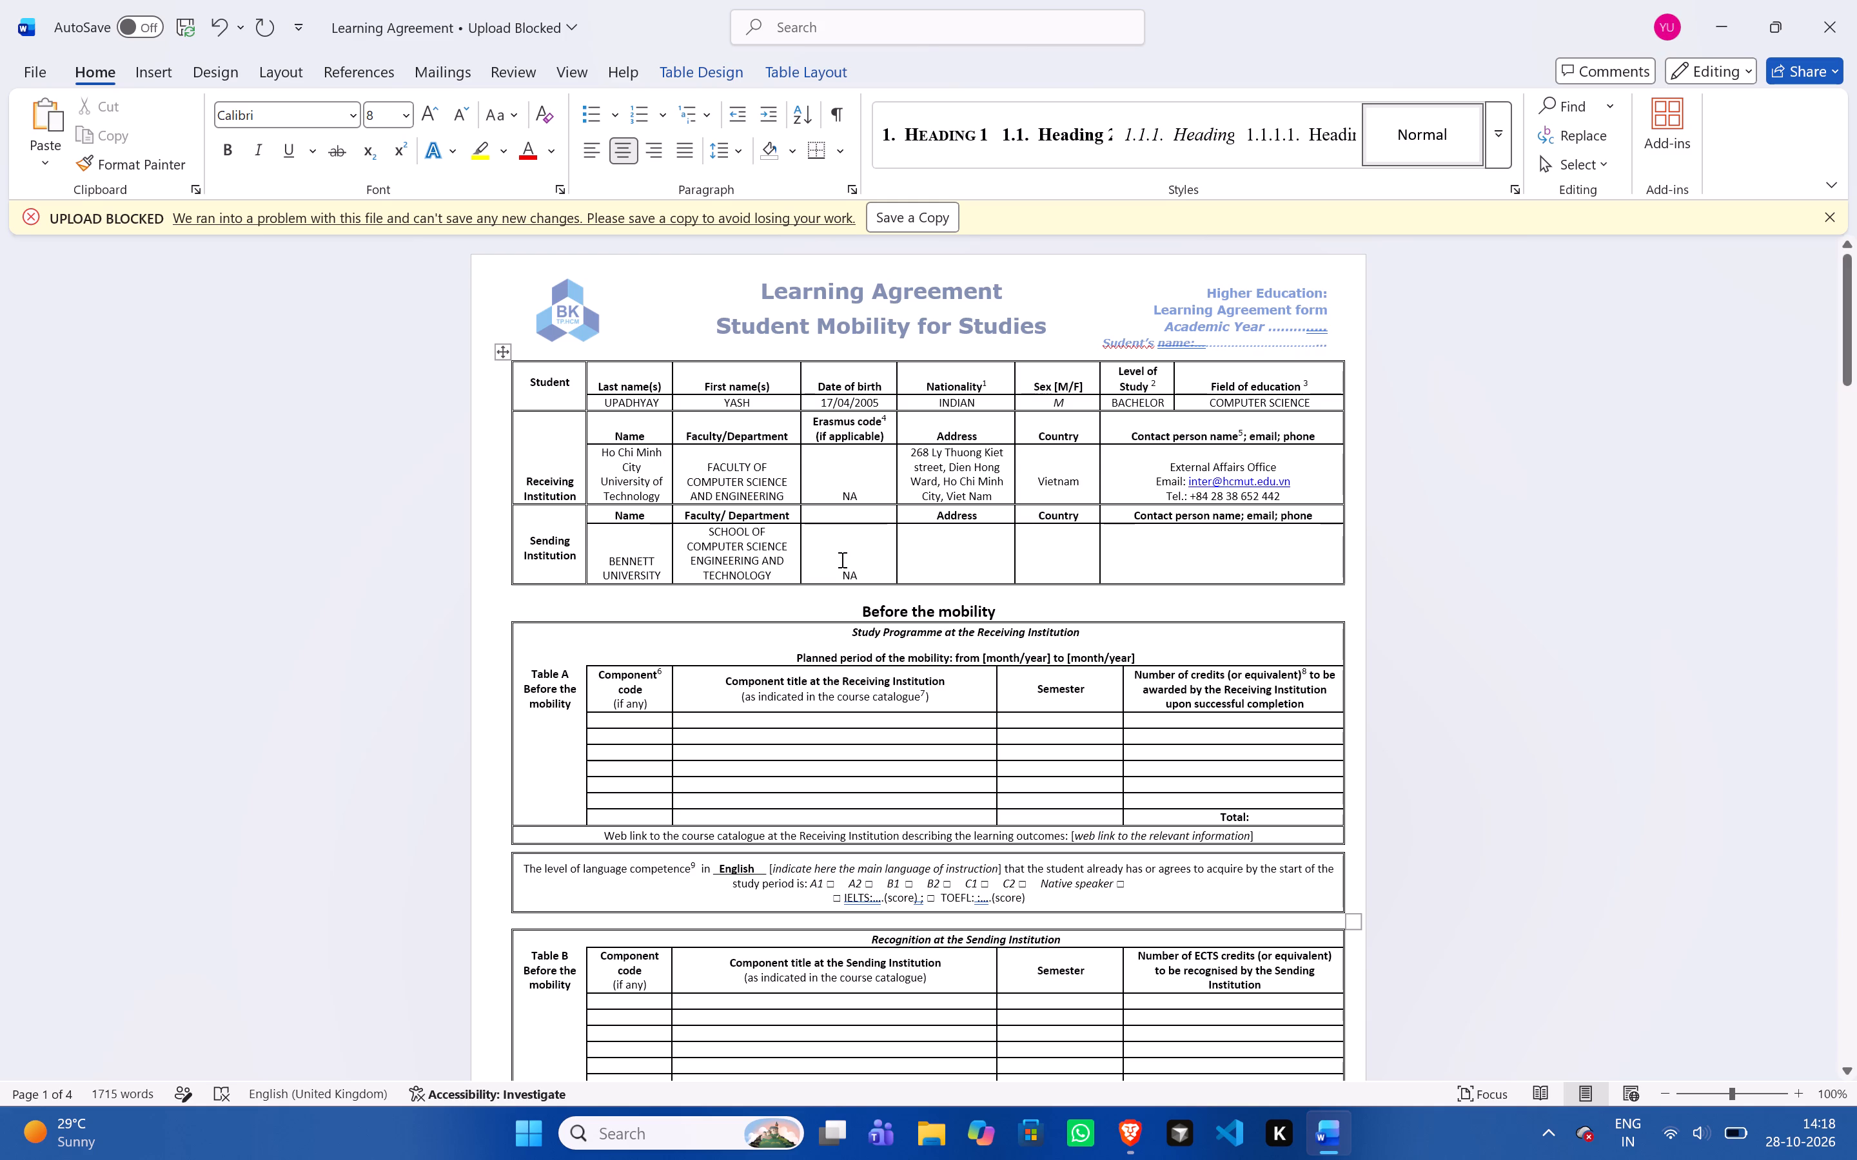
# Enter the sending institution's tech zone, city and state in its address cell, with a hyphen before the zone numeral.
pyautogui.click(941, 541)
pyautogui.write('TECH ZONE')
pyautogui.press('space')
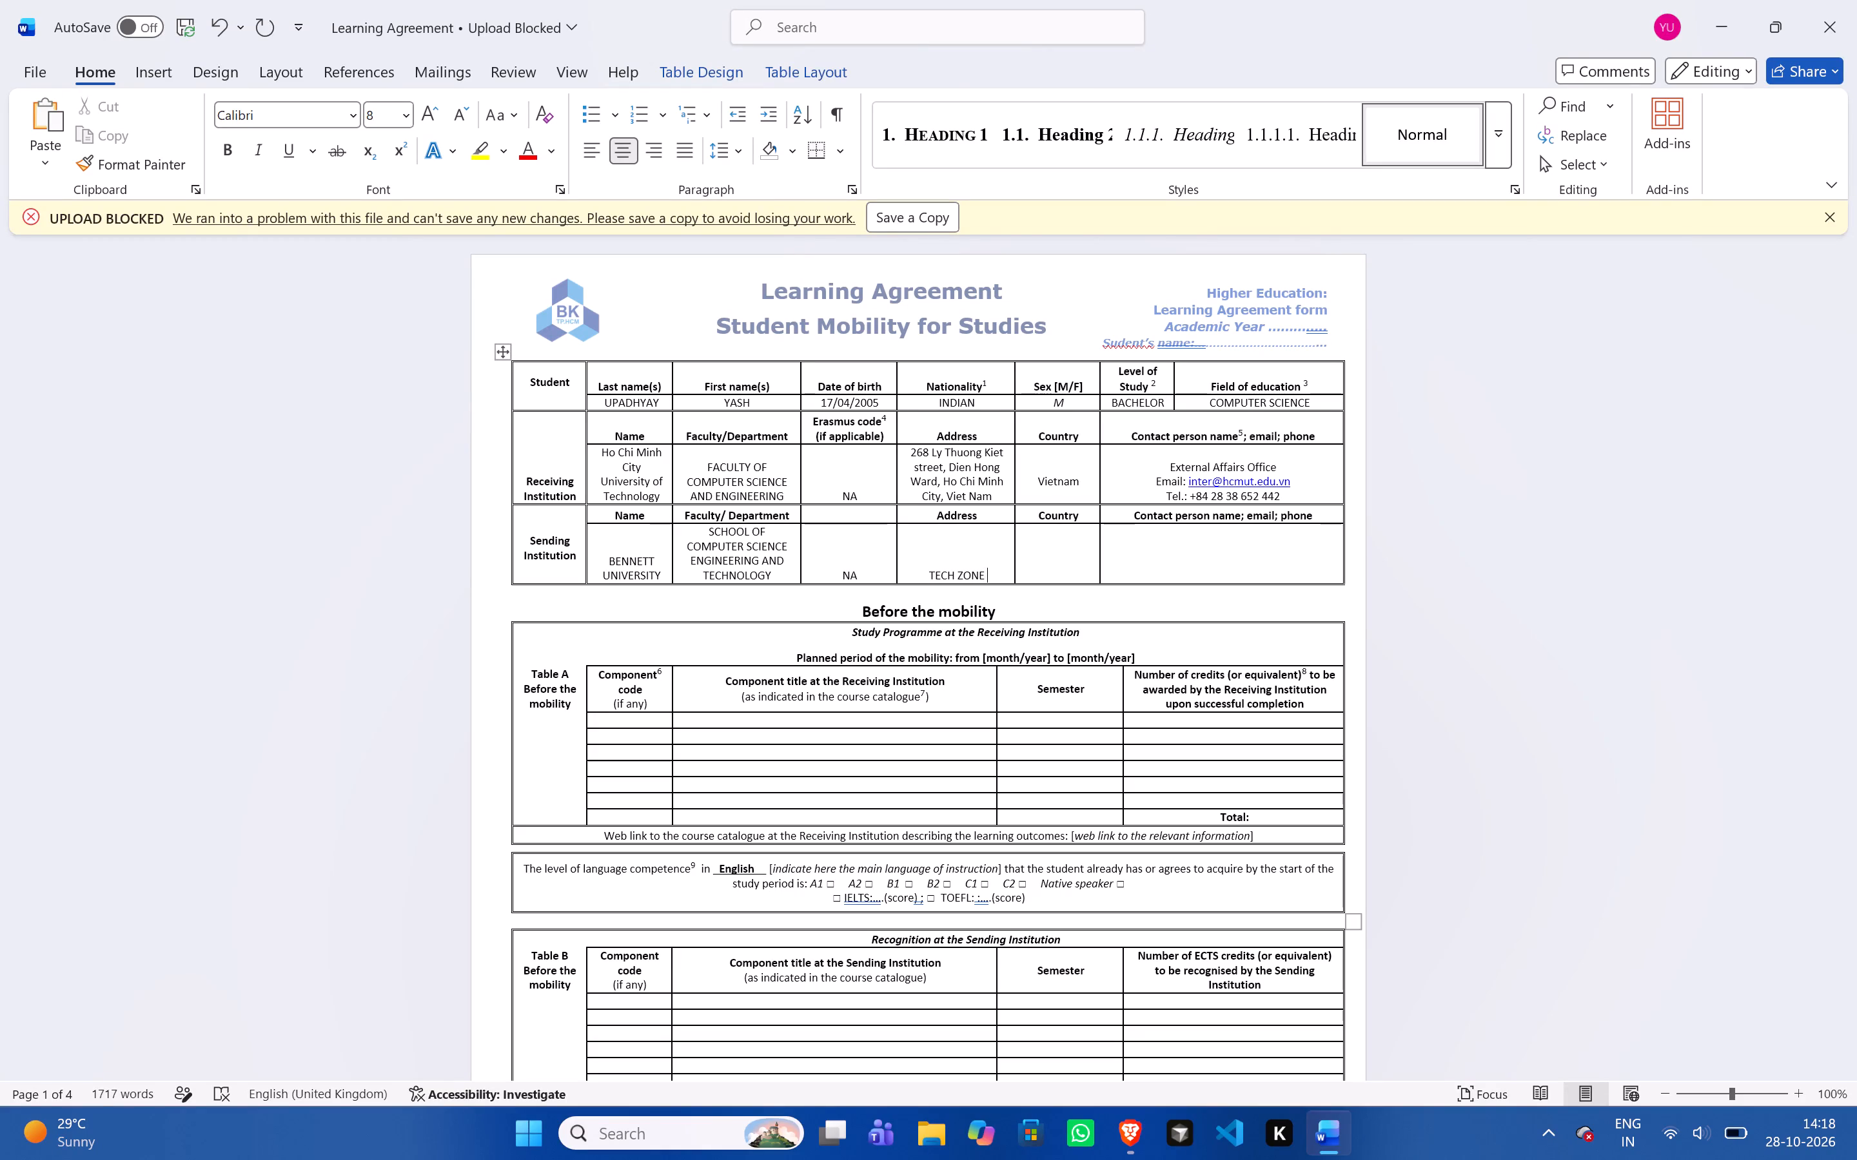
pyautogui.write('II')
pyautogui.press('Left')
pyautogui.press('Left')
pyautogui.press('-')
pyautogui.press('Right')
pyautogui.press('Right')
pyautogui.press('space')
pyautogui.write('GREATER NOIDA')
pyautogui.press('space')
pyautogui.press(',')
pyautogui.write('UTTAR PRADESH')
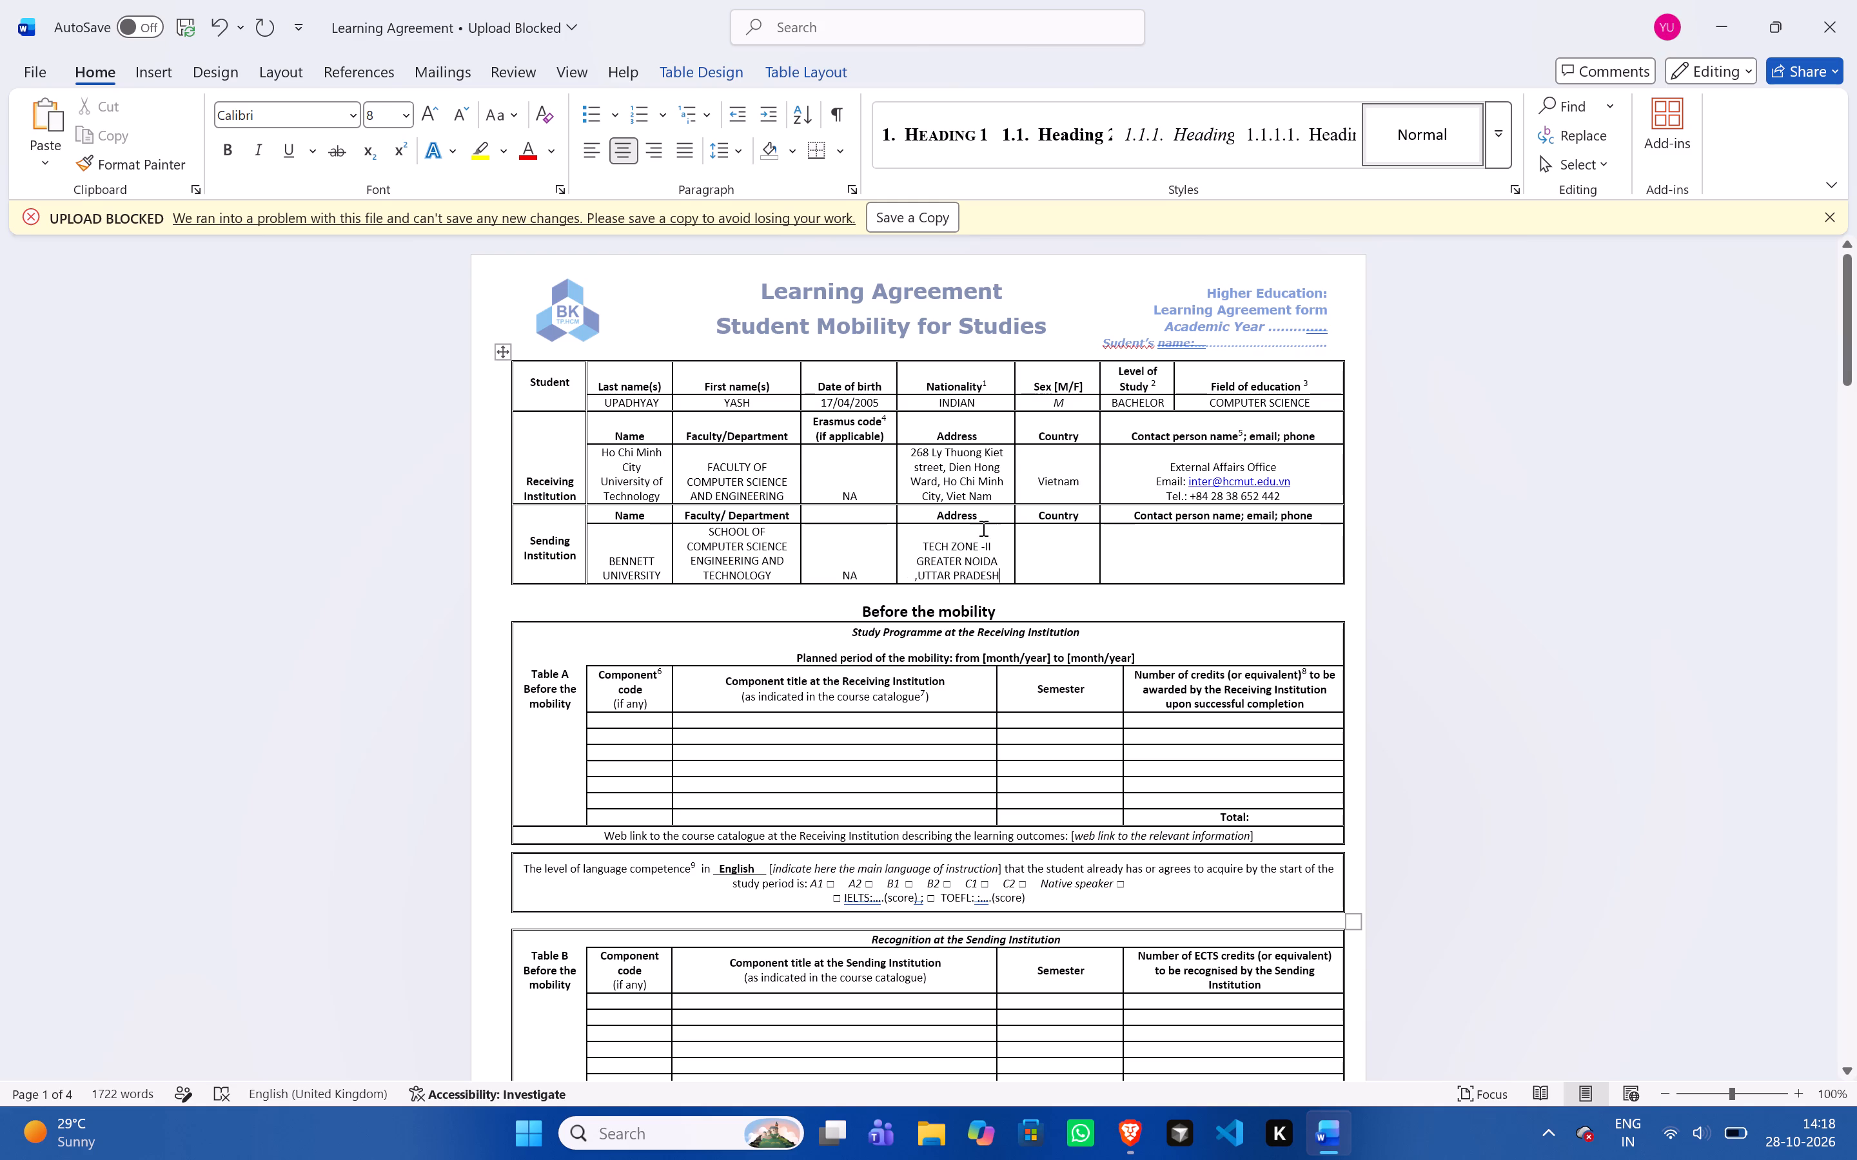
# Add the plot number on its own line at the start of the sending institution's address.
pyautogui.click(922, 545)
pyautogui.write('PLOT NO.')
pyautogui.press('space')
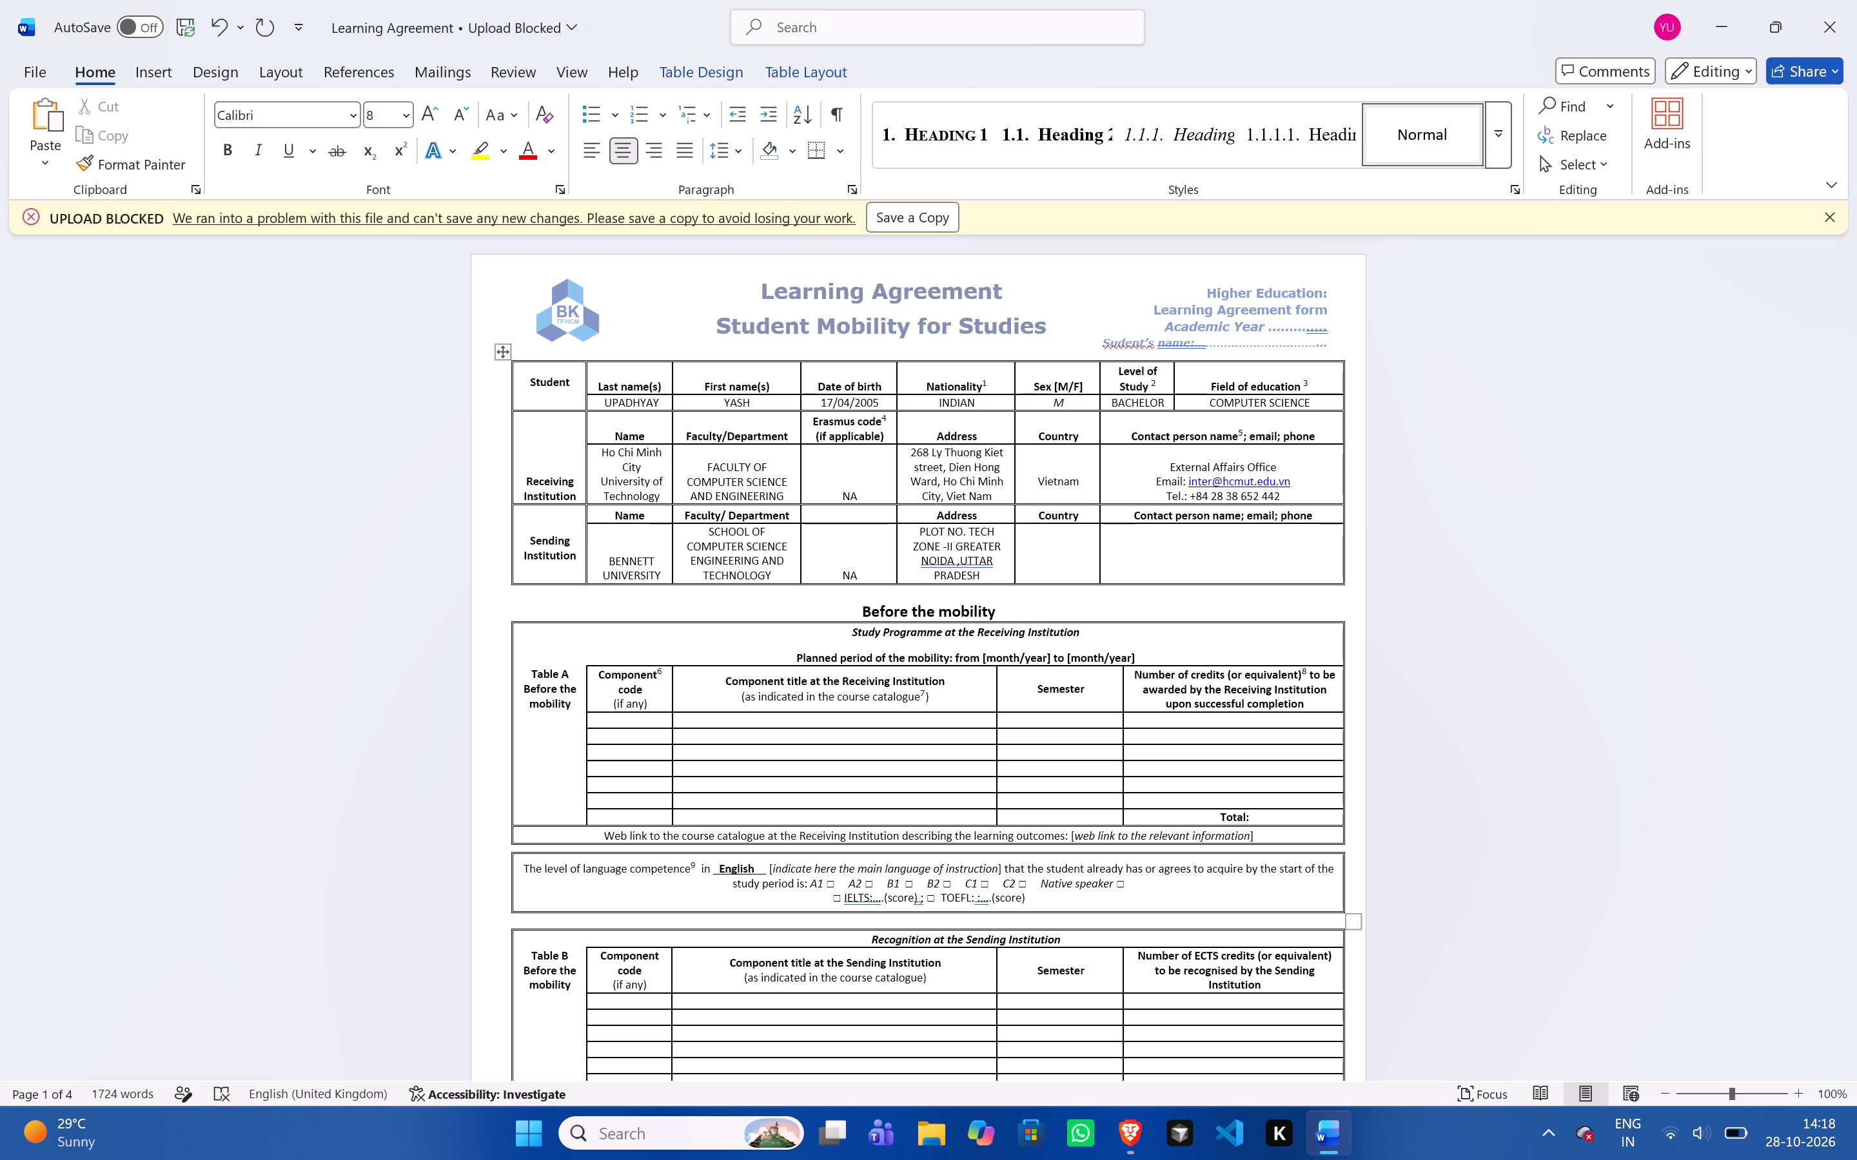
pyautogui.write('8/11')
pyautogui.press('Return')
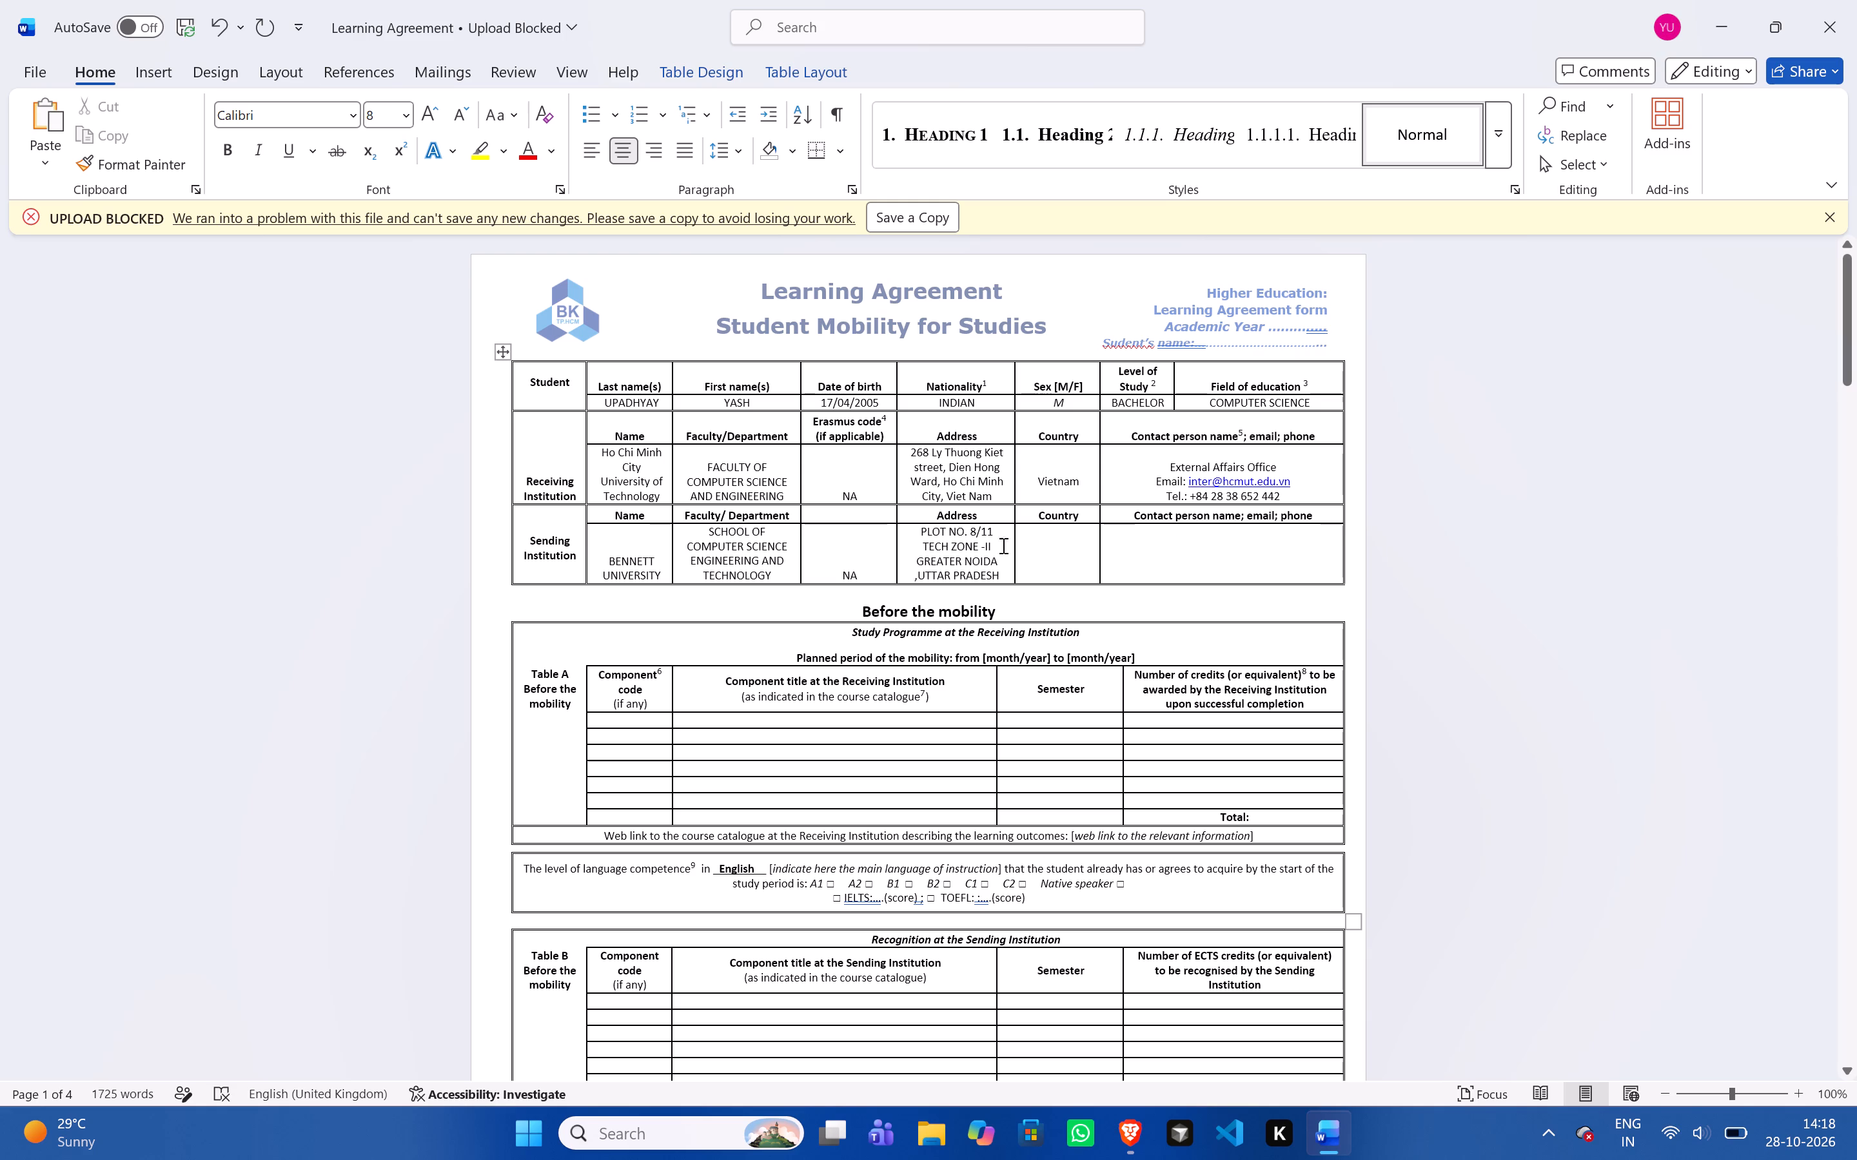
# Enter INDIA as the sending institution's country.
pyautogui.click(1037, 550)
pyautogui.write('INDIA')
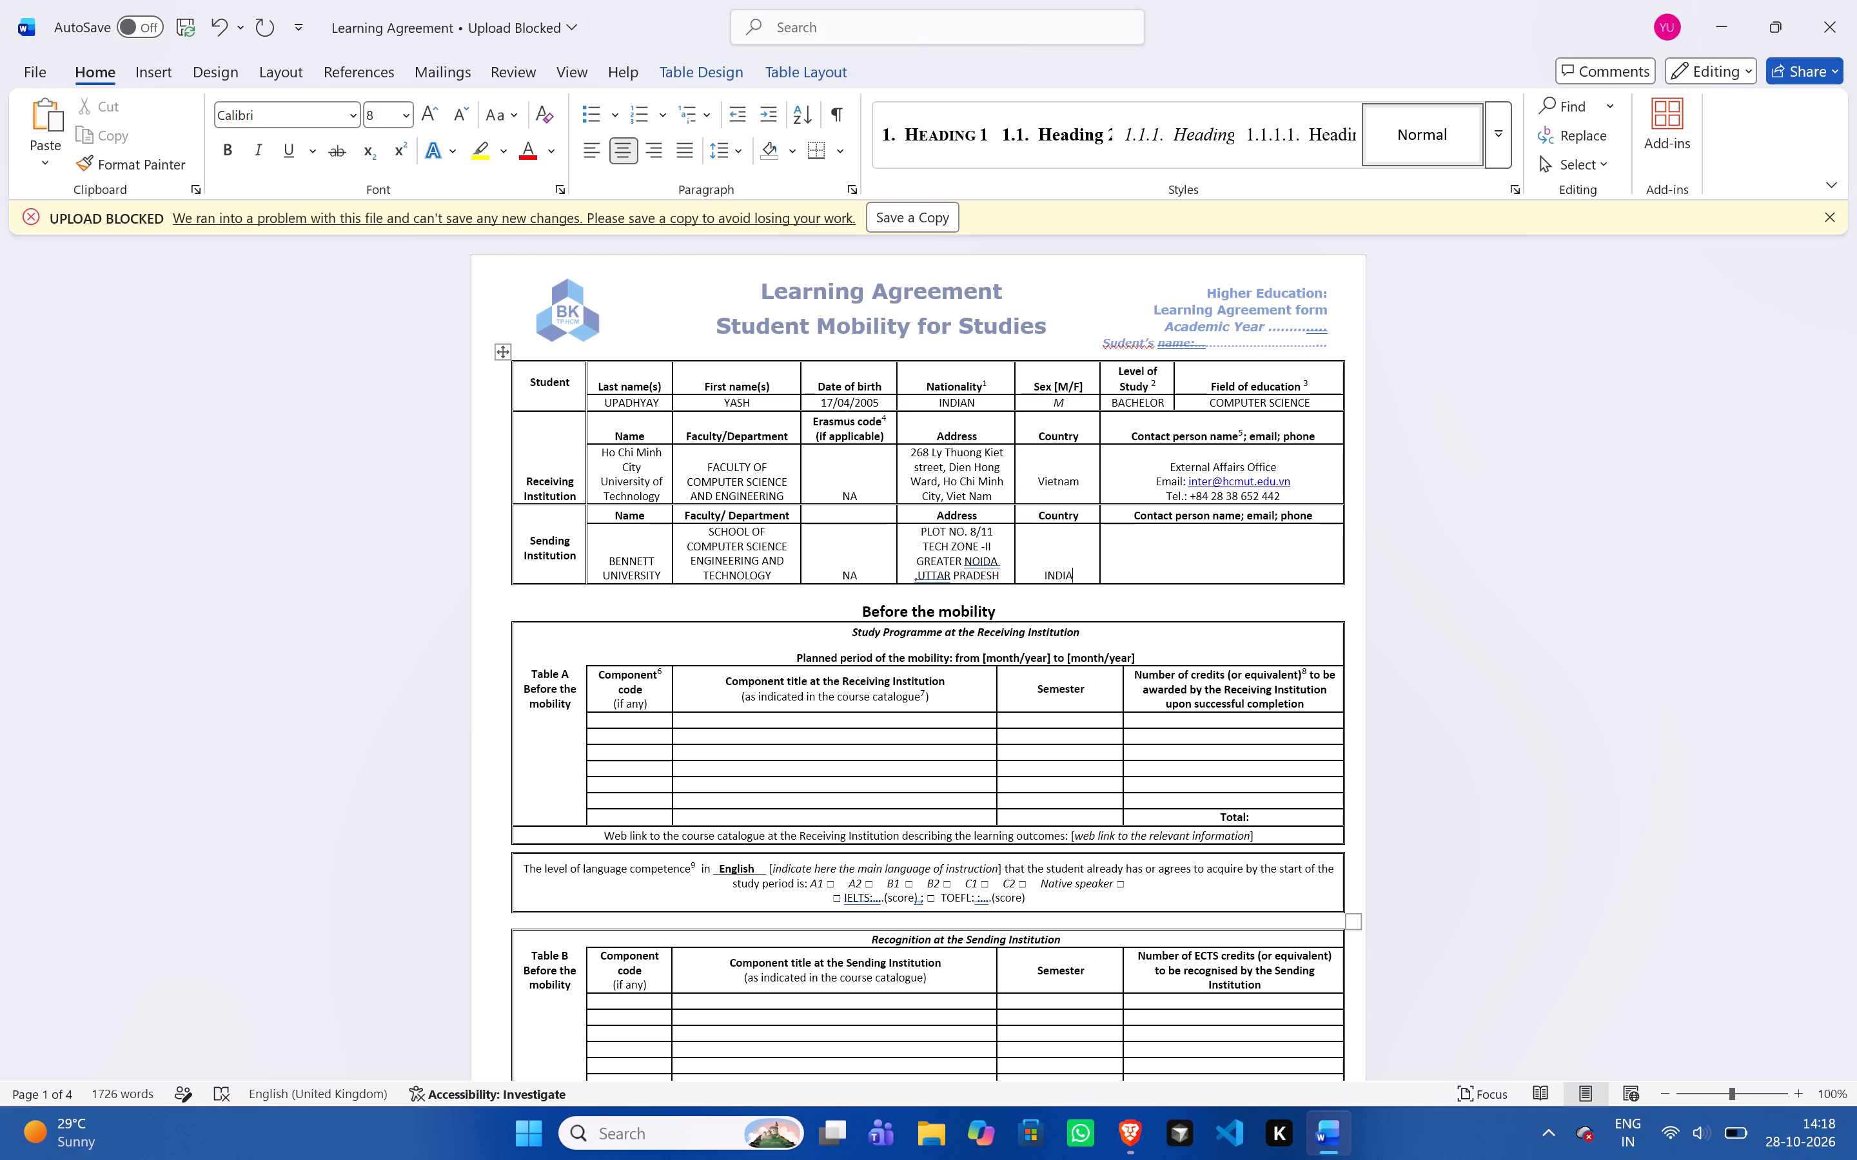
# Enter the contact person's title and first name in capitals in the sending institution's contact cell.
pyautogui.click(1168, 549)
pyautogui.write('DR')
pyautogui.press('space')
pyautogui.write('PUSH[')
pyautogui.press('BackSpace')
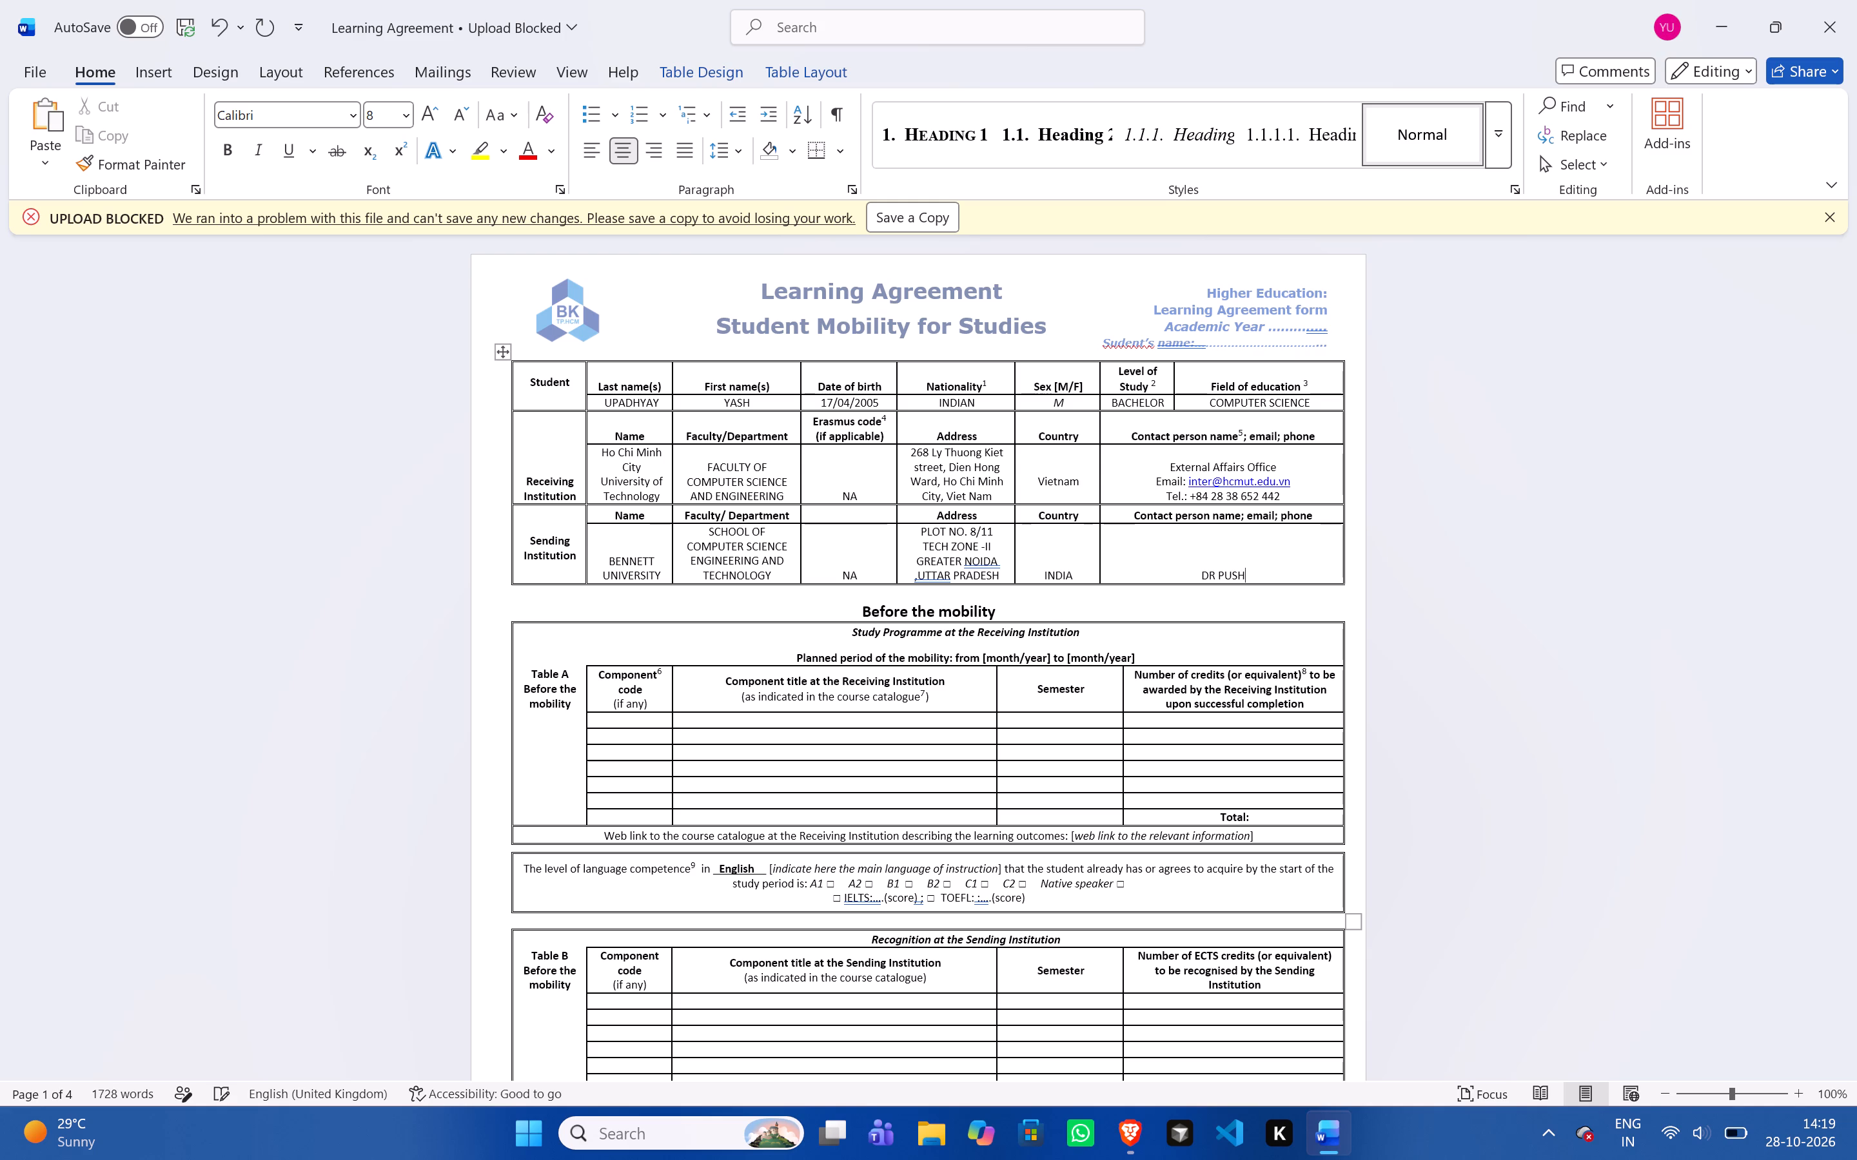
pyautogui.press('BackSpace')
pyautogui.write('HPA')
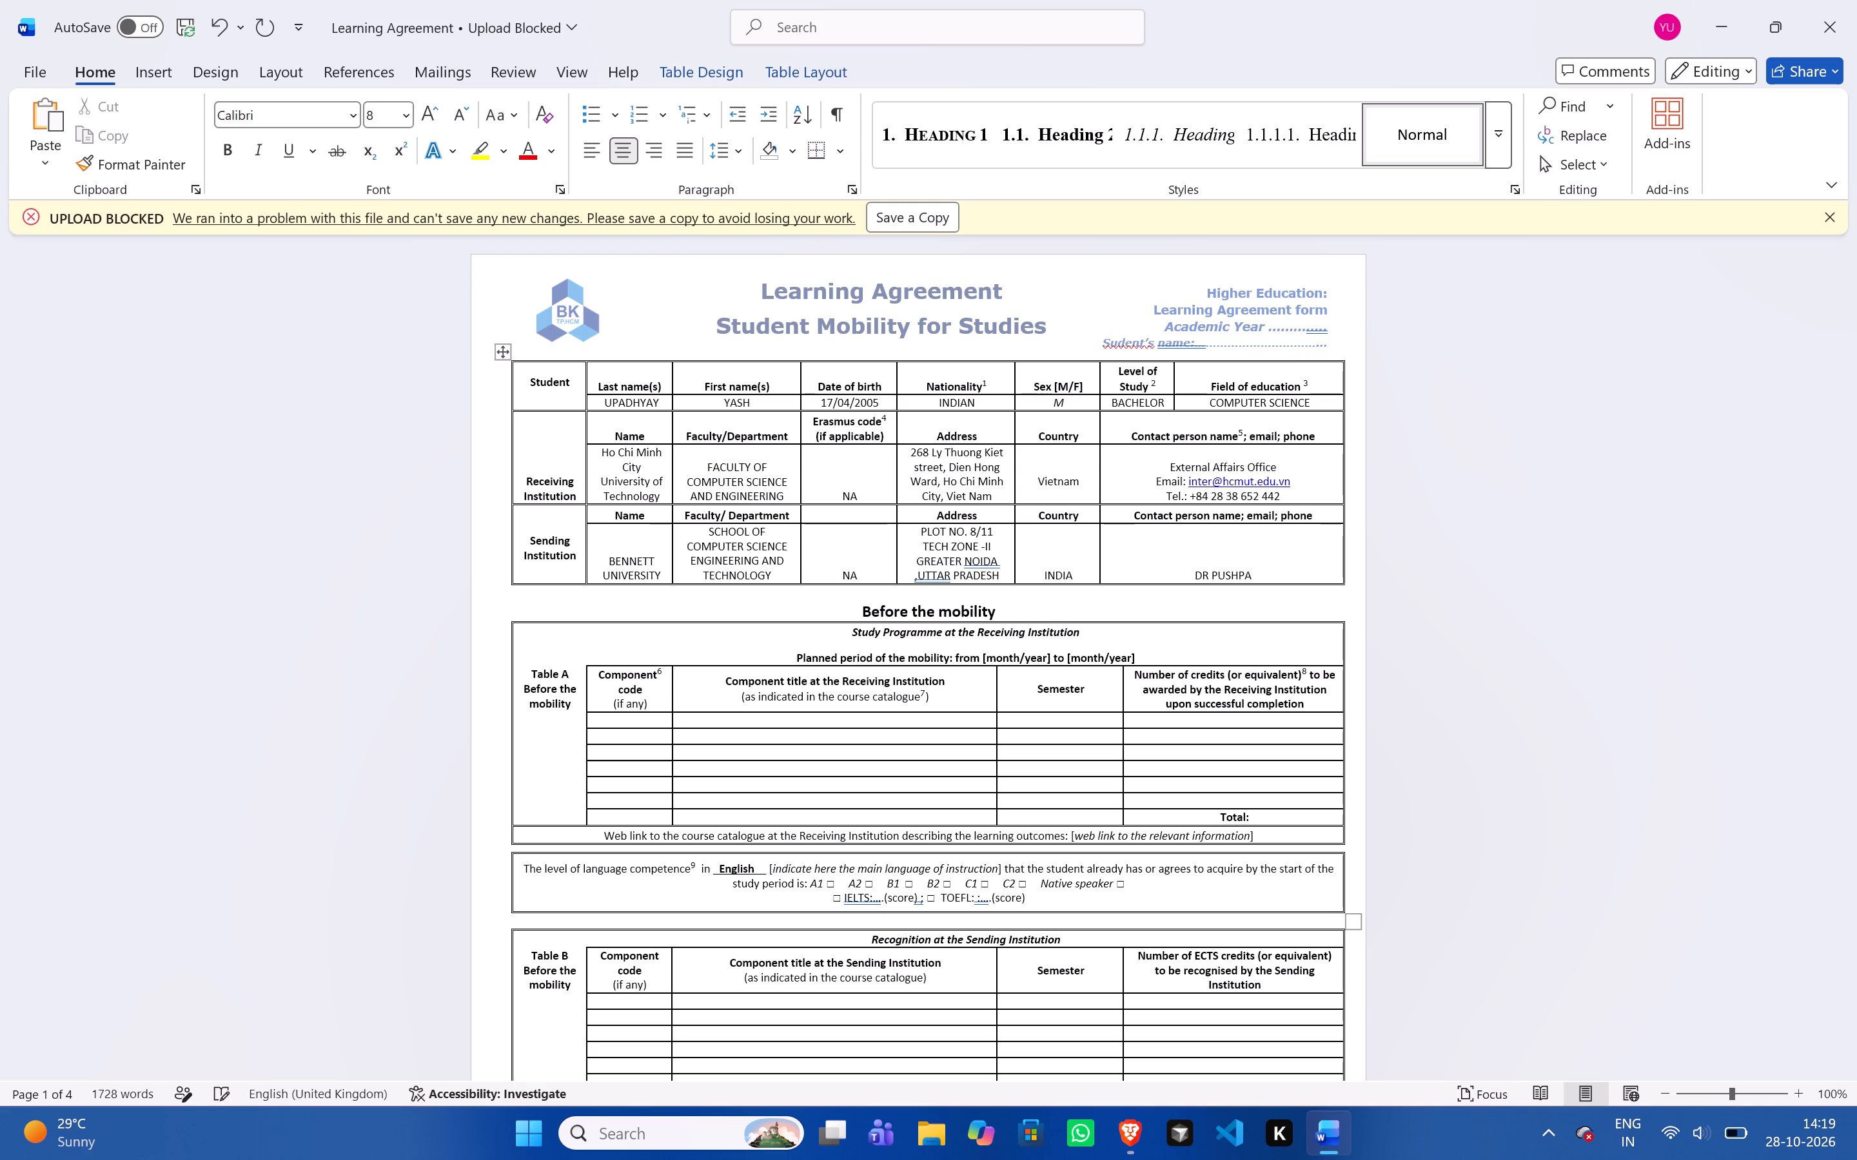
# Change the title before the sending institution's contact person's name to Dr.
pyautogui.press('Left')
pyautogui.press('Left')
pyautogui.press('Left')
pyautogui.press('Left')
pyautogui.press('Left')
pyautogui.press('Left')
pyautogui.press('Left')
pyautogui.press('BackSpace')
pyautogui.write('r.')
# Add a space after the contact person's first name in the sending institution's contact cell, ready to continue the entry.
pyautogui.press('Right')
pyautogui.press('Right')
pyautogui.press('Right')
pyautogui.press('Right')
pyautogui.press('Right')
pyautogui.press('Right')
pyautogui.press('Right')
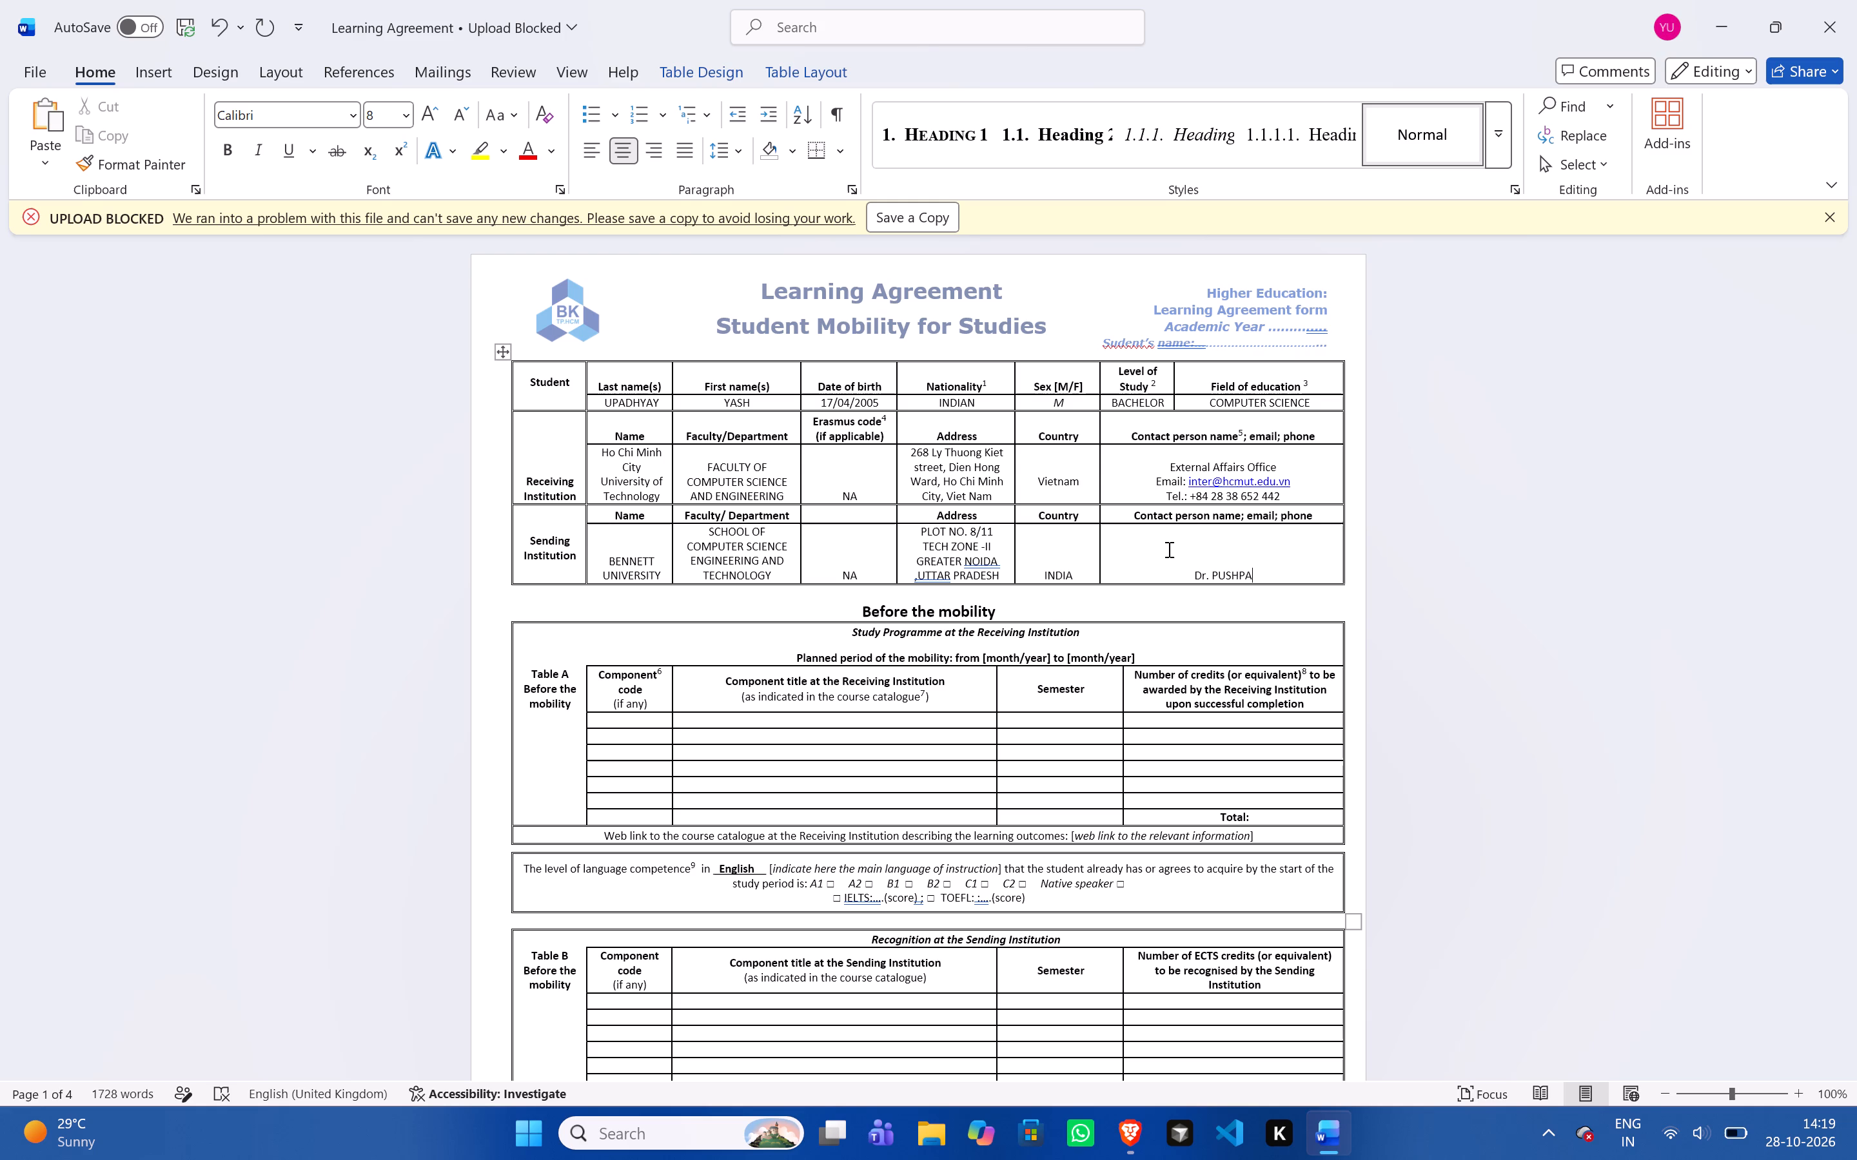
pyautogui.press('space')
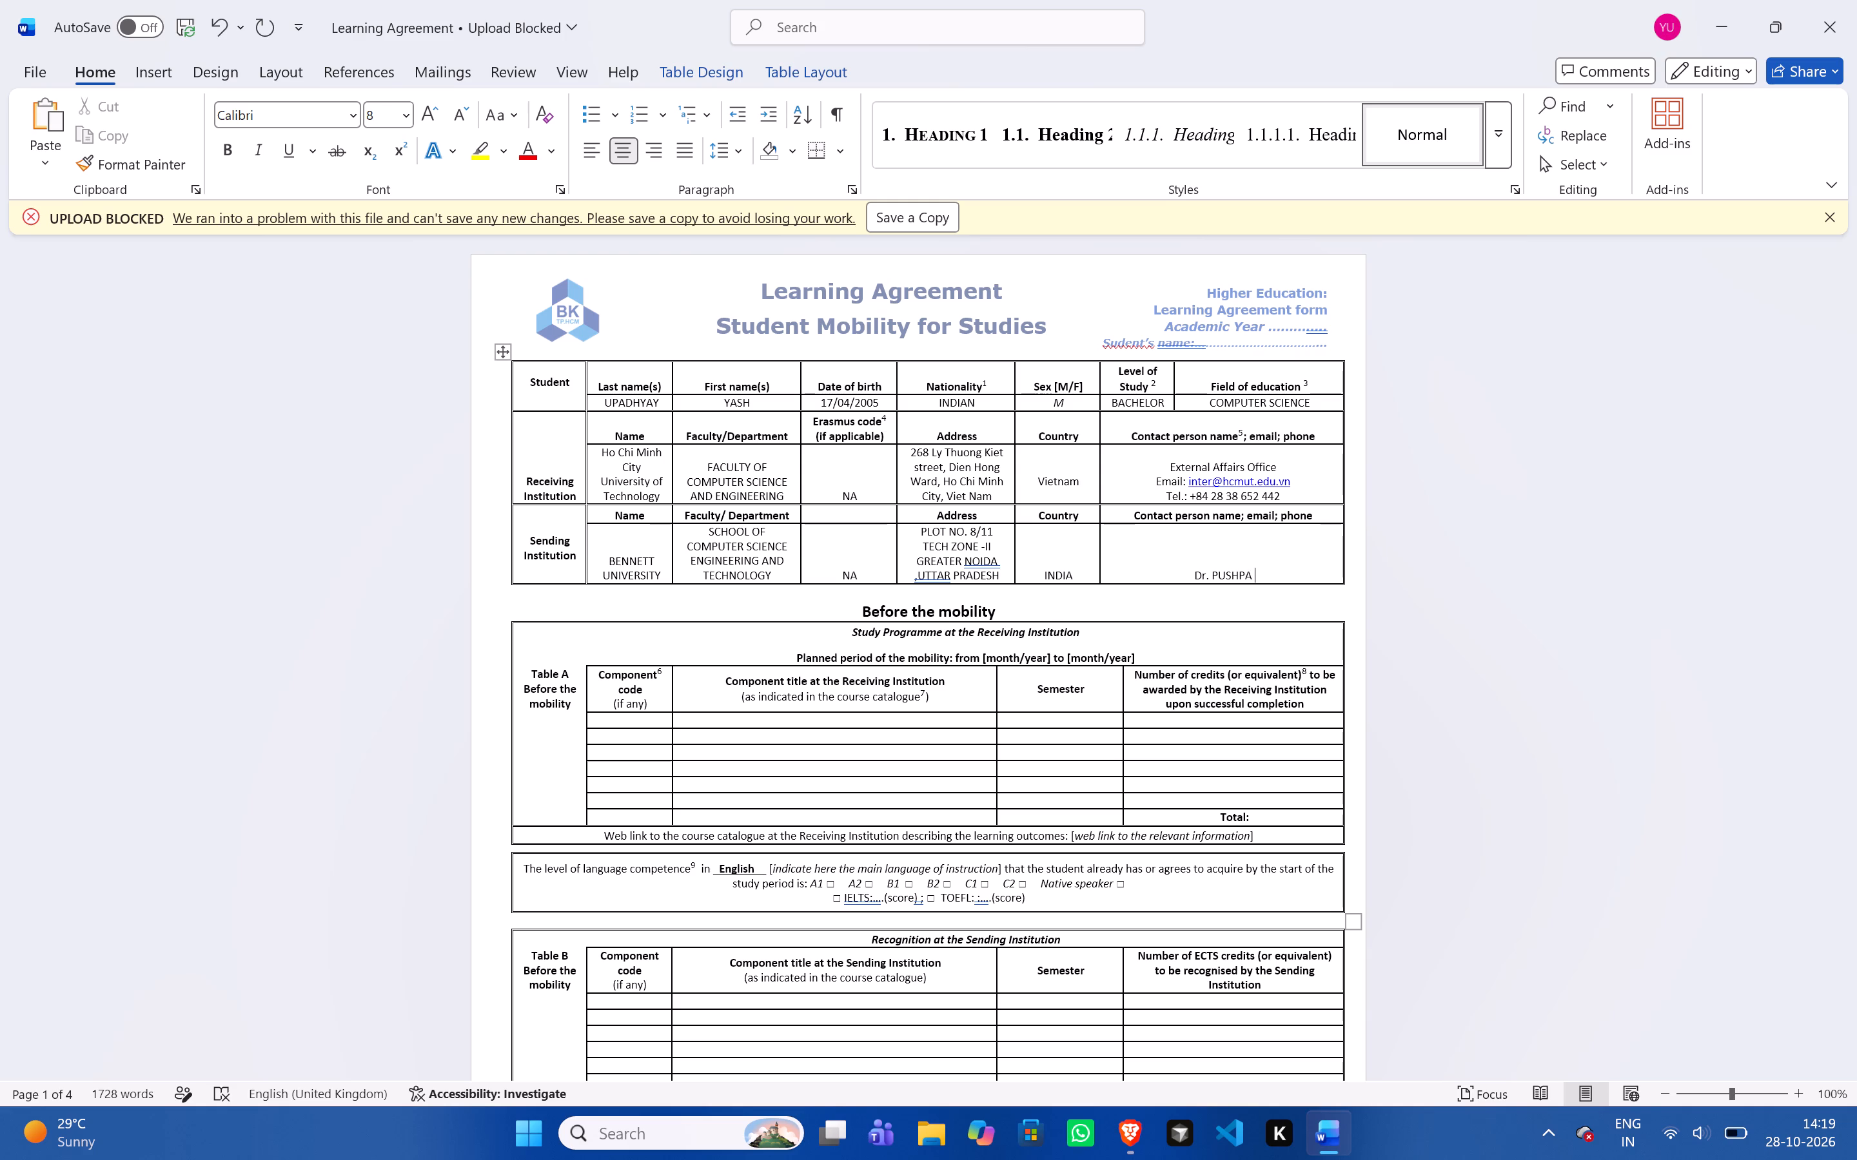
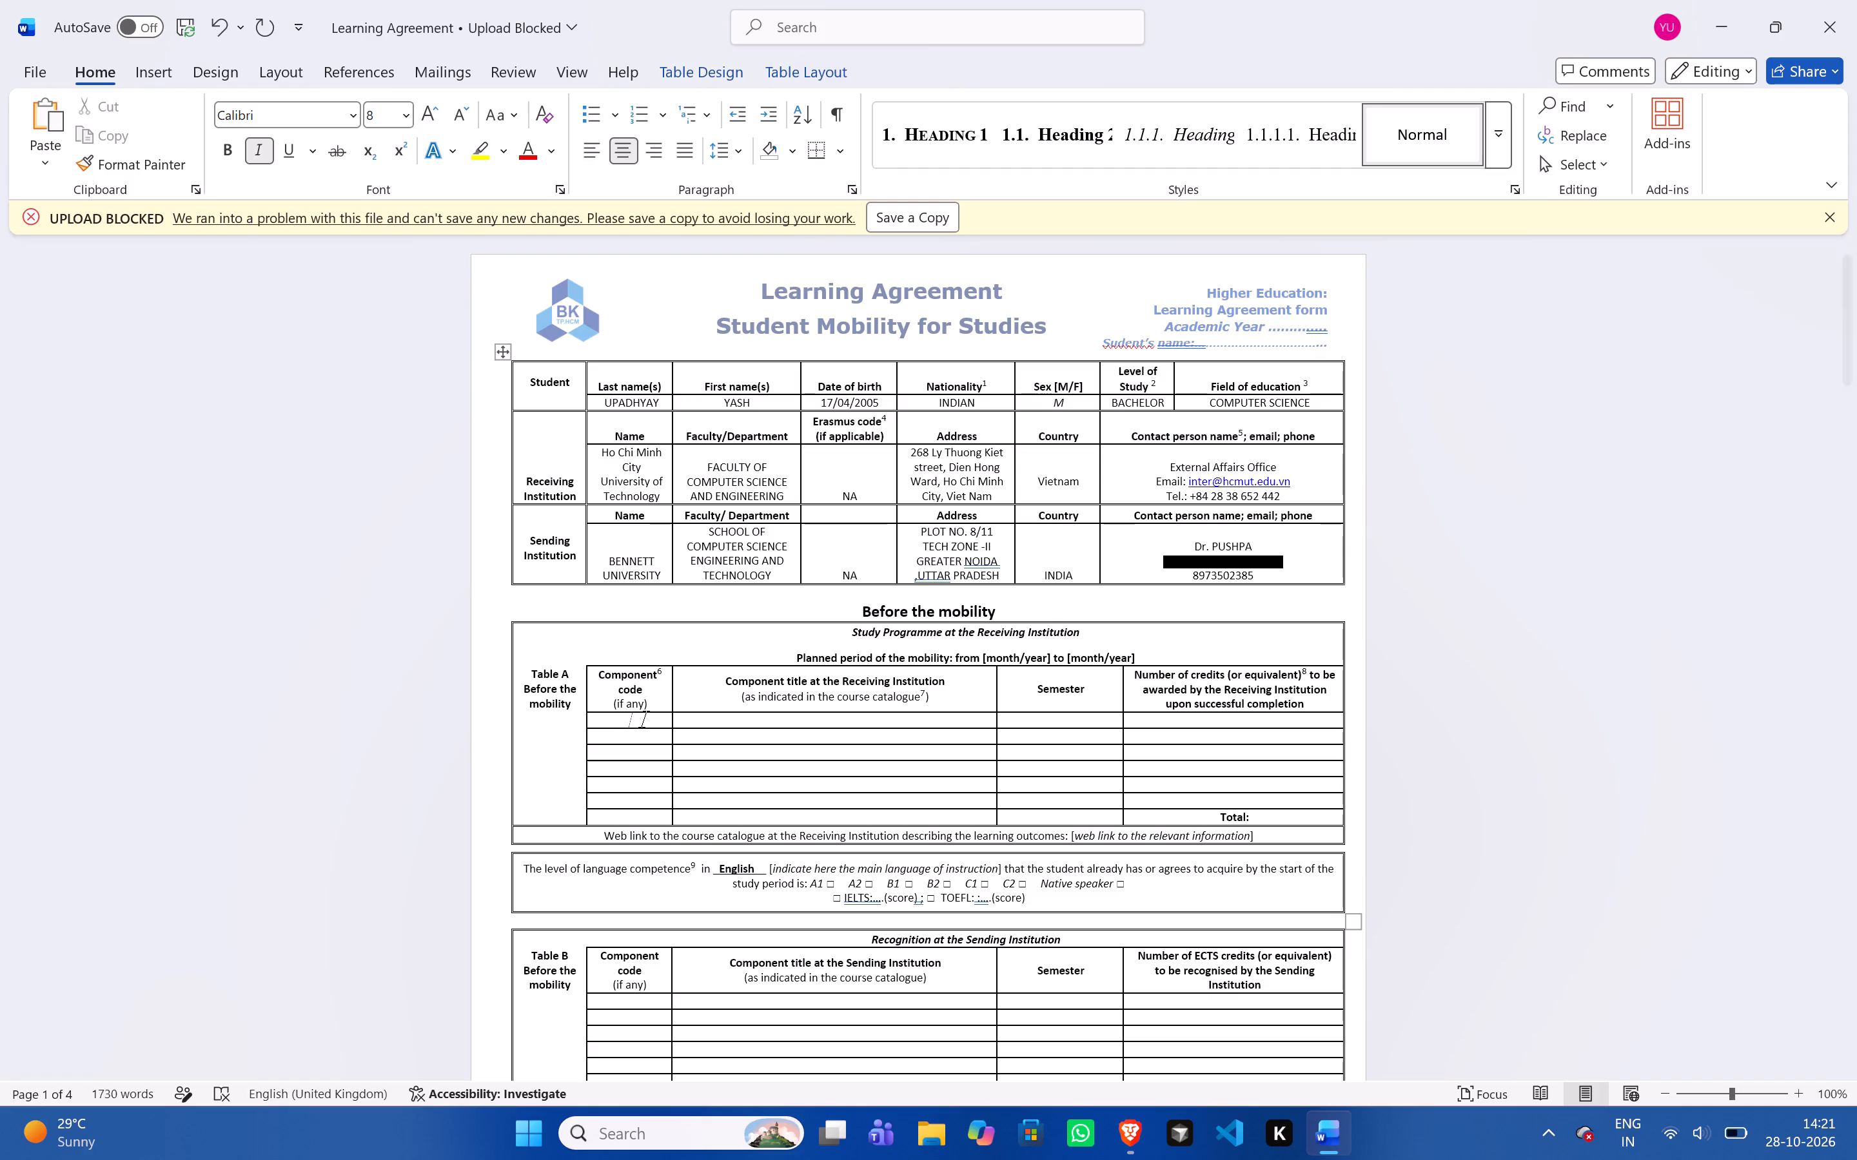
# Copy the sending contact person's name and email into the Commitment table's row for the responsible person at the Sending Institution.
pyautogui.scroll(-4, 644, 719)
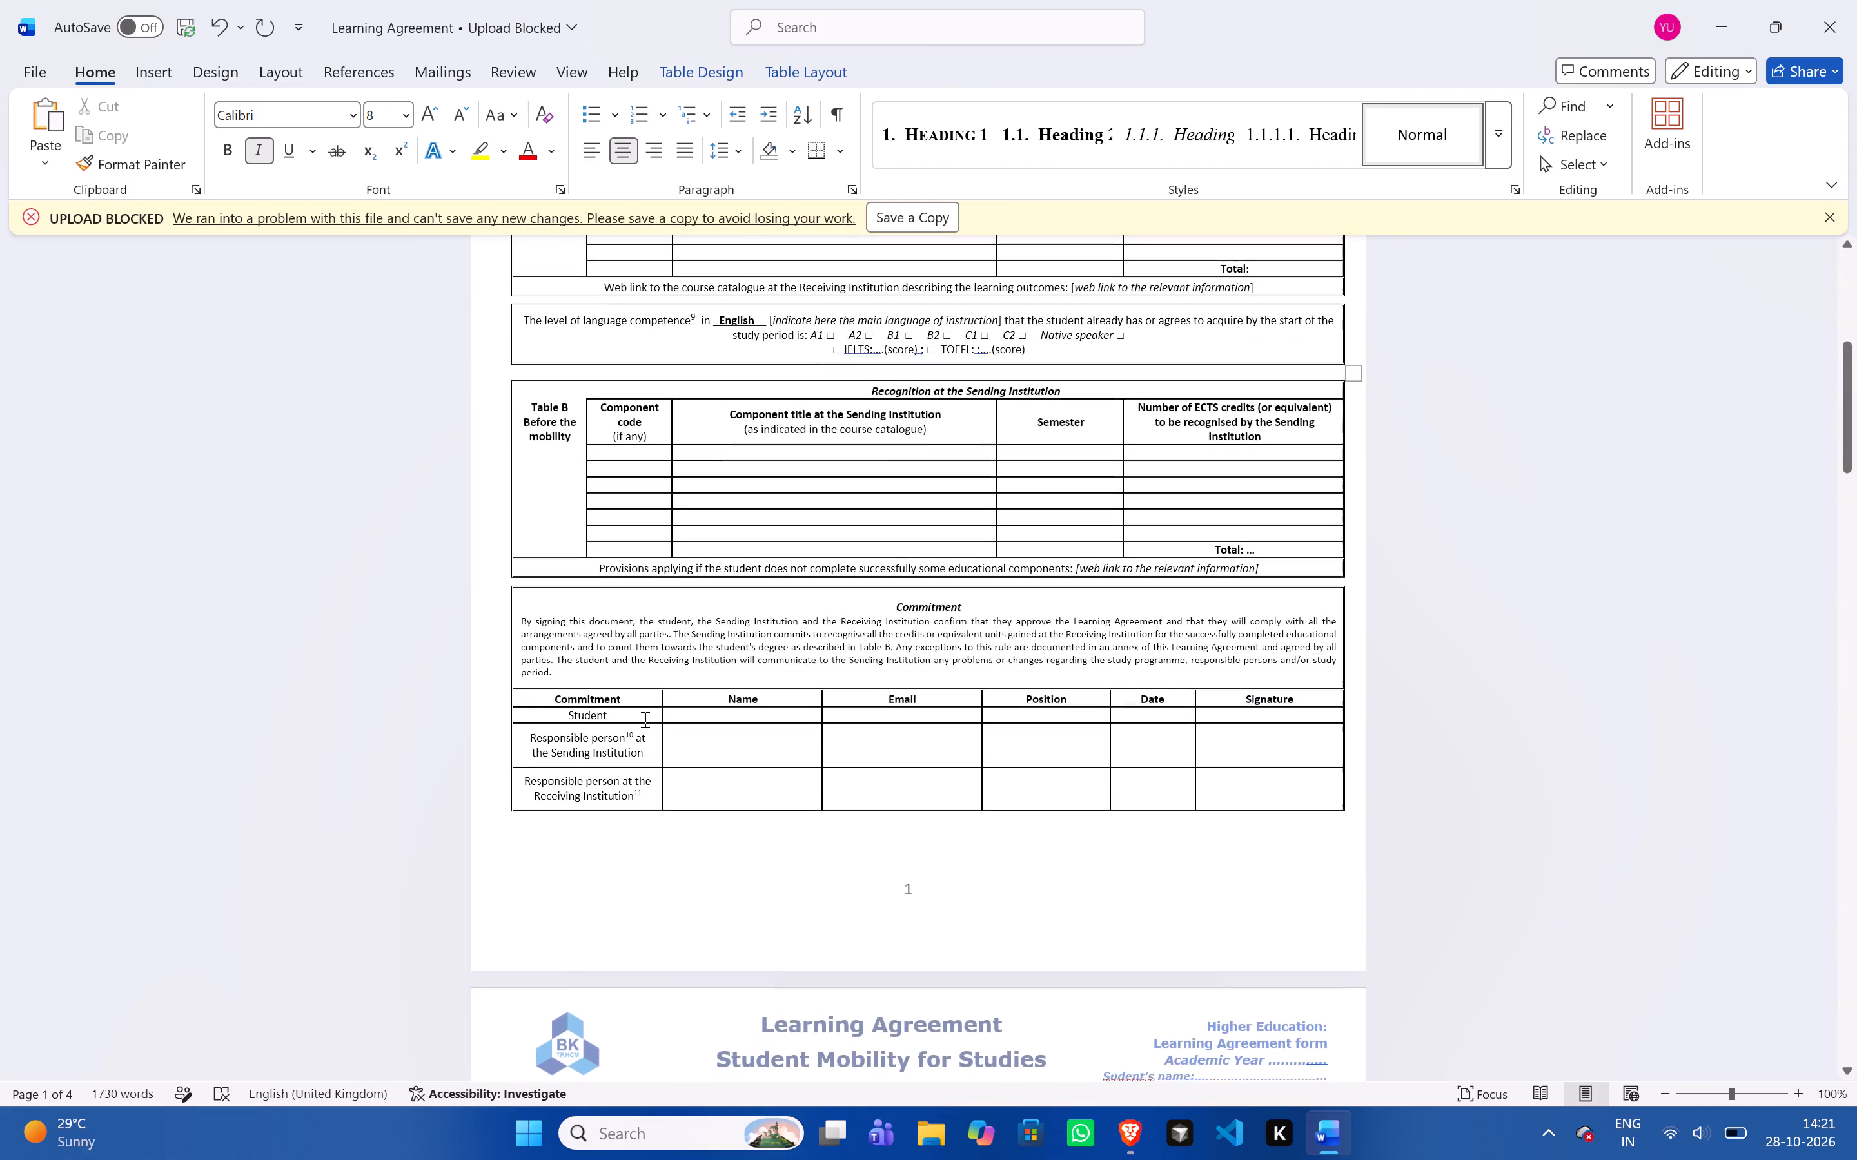
pyautogui.scroll(-1, 644, 719)
pyautogui.click(734, 683)
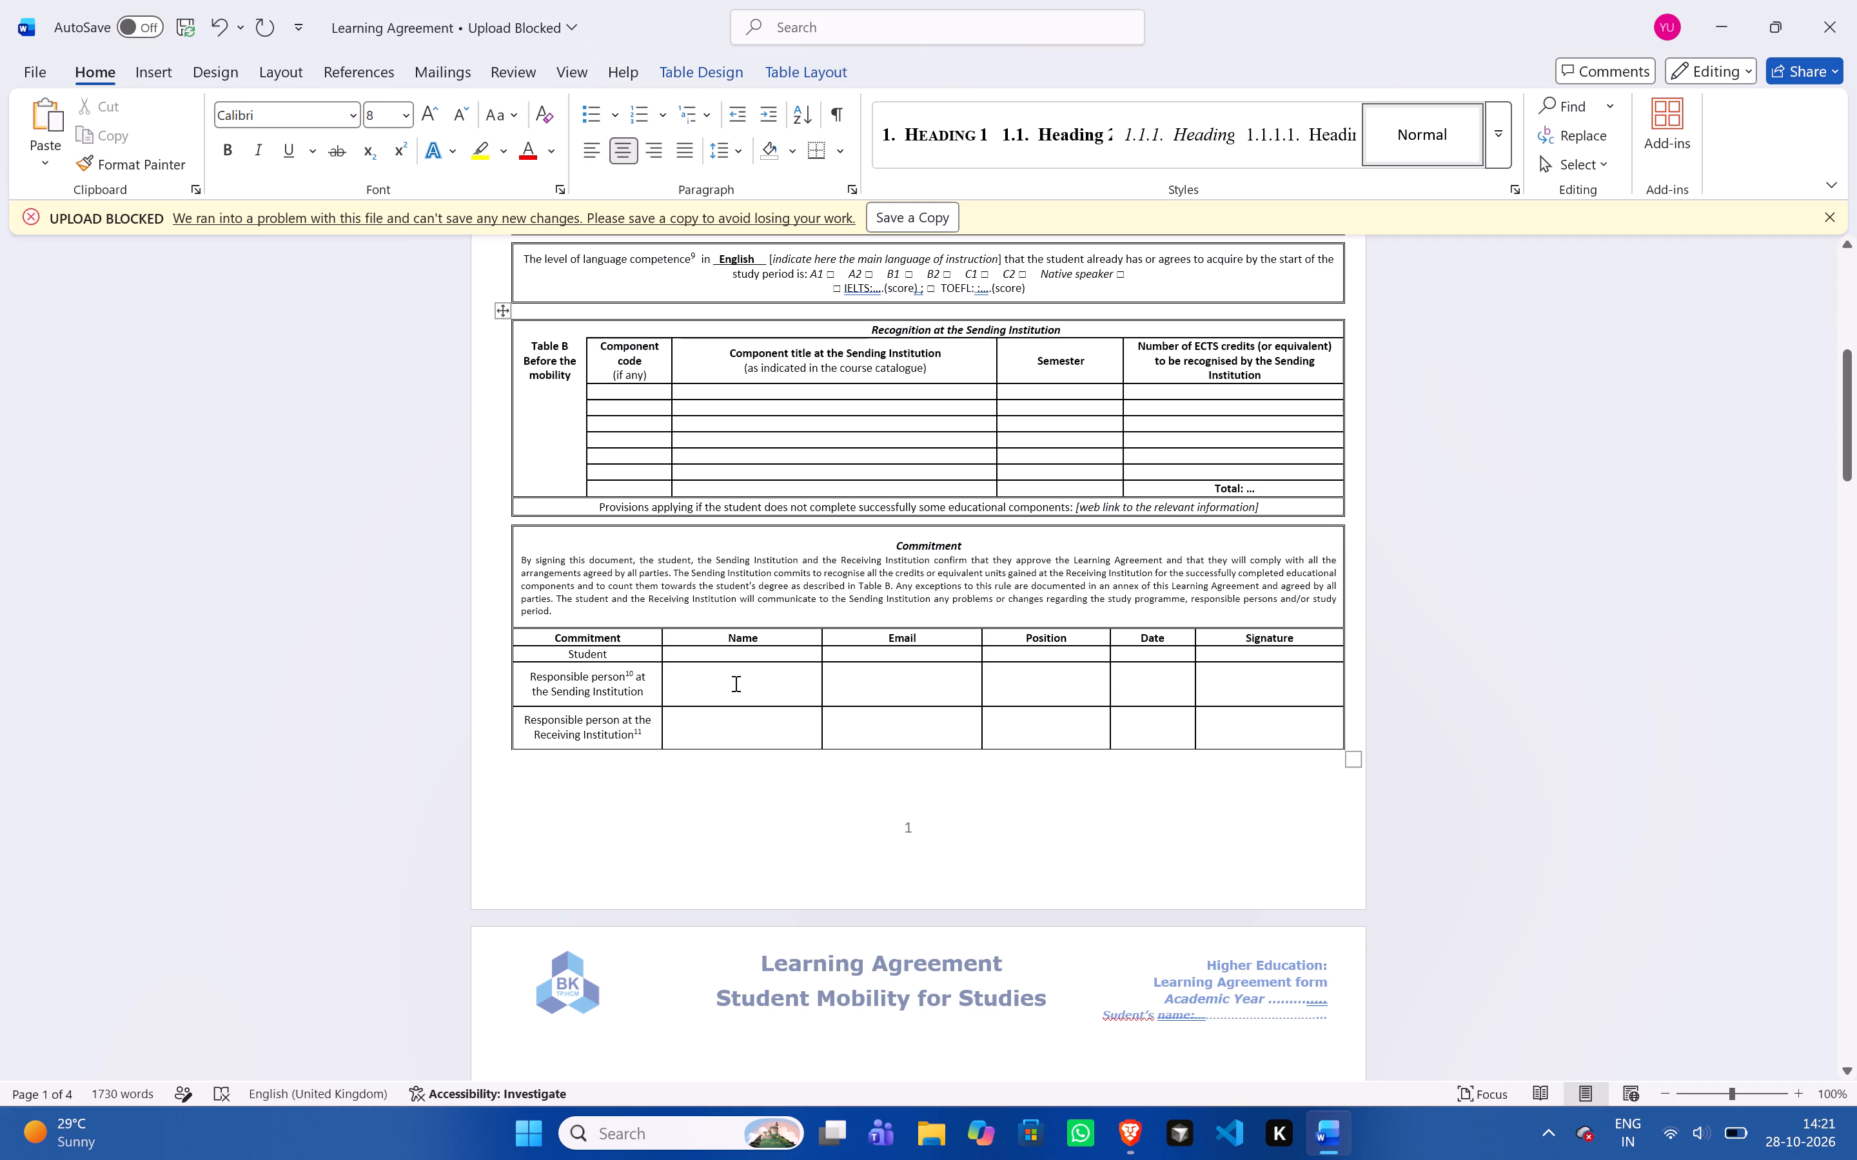
pyautogui.scroll(3, 909, 640)
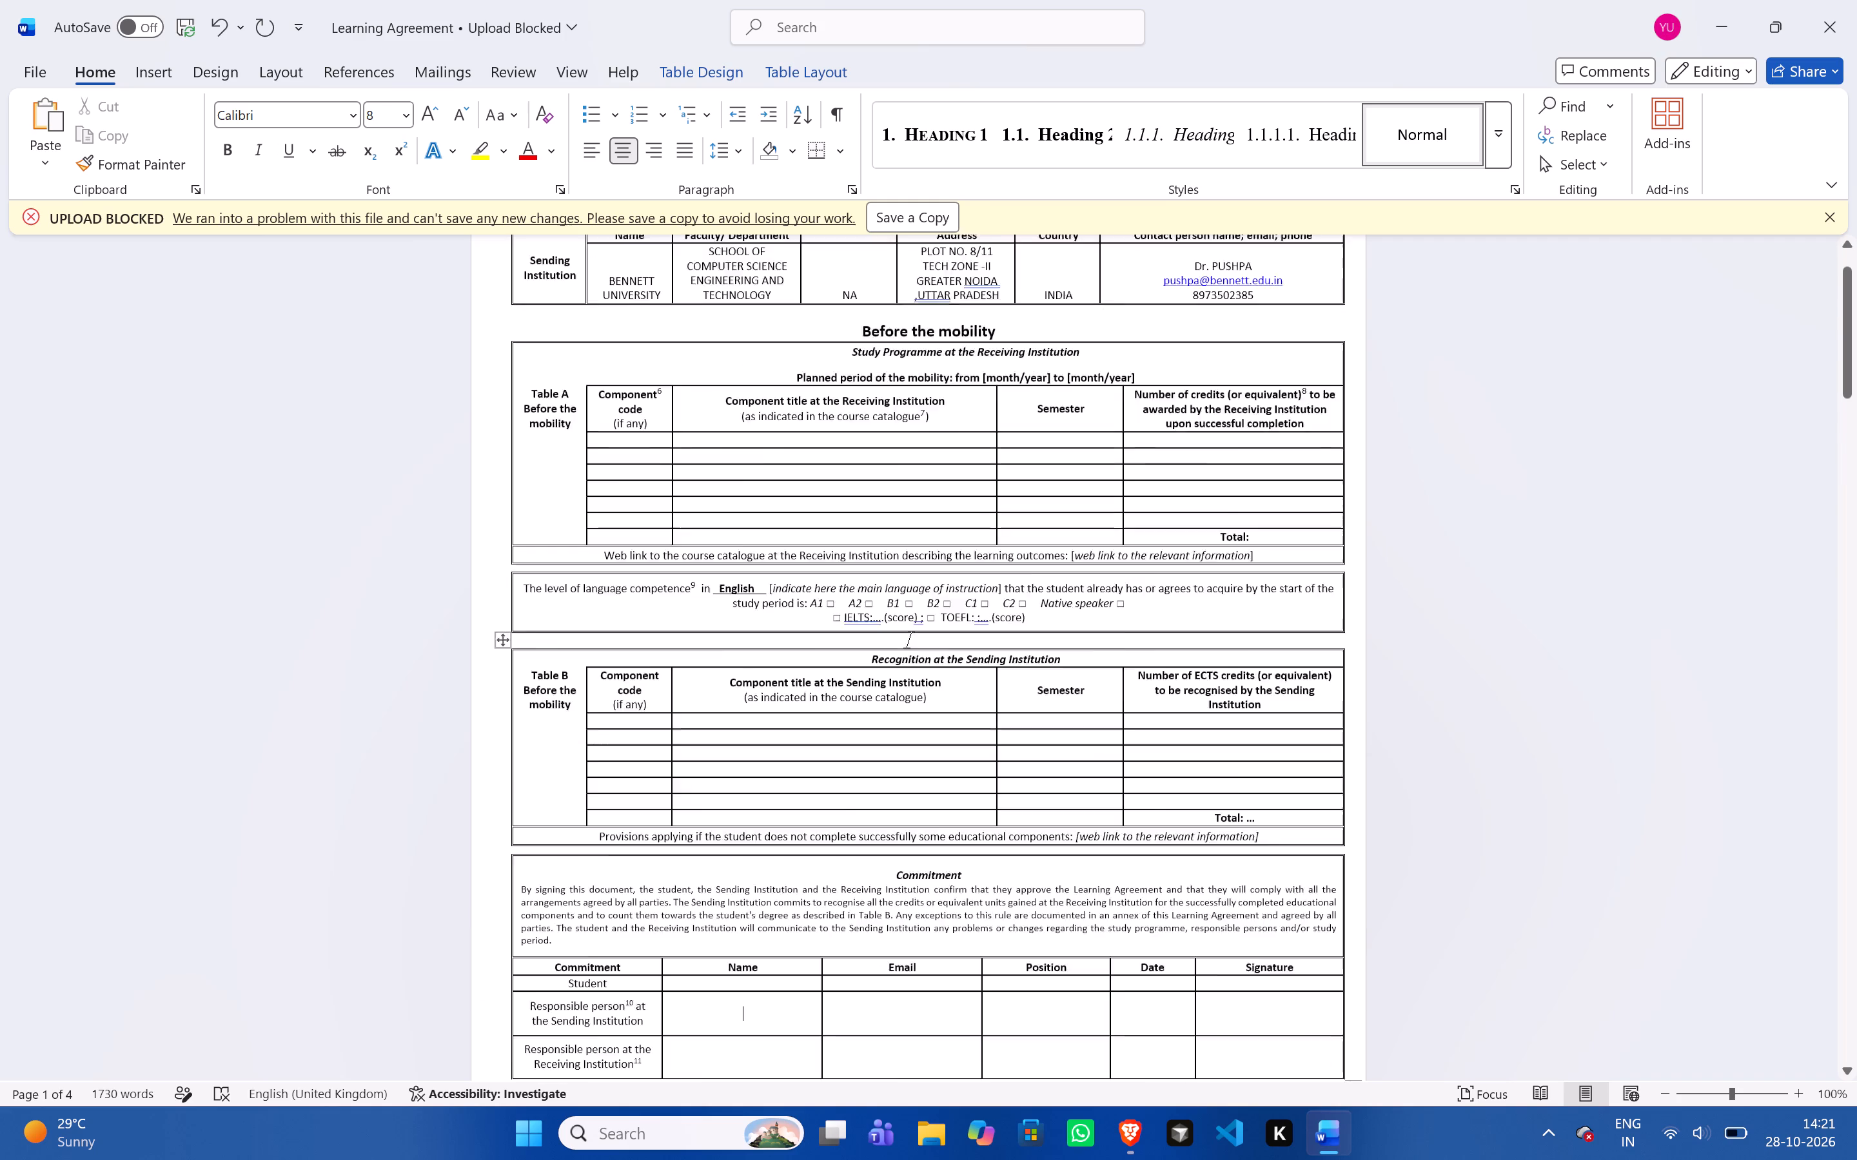
pyautogui.scroll(5, 909, 640)
pyautogui.moveTo(1193, 543); pyautogui.dragTo(1194, 543)
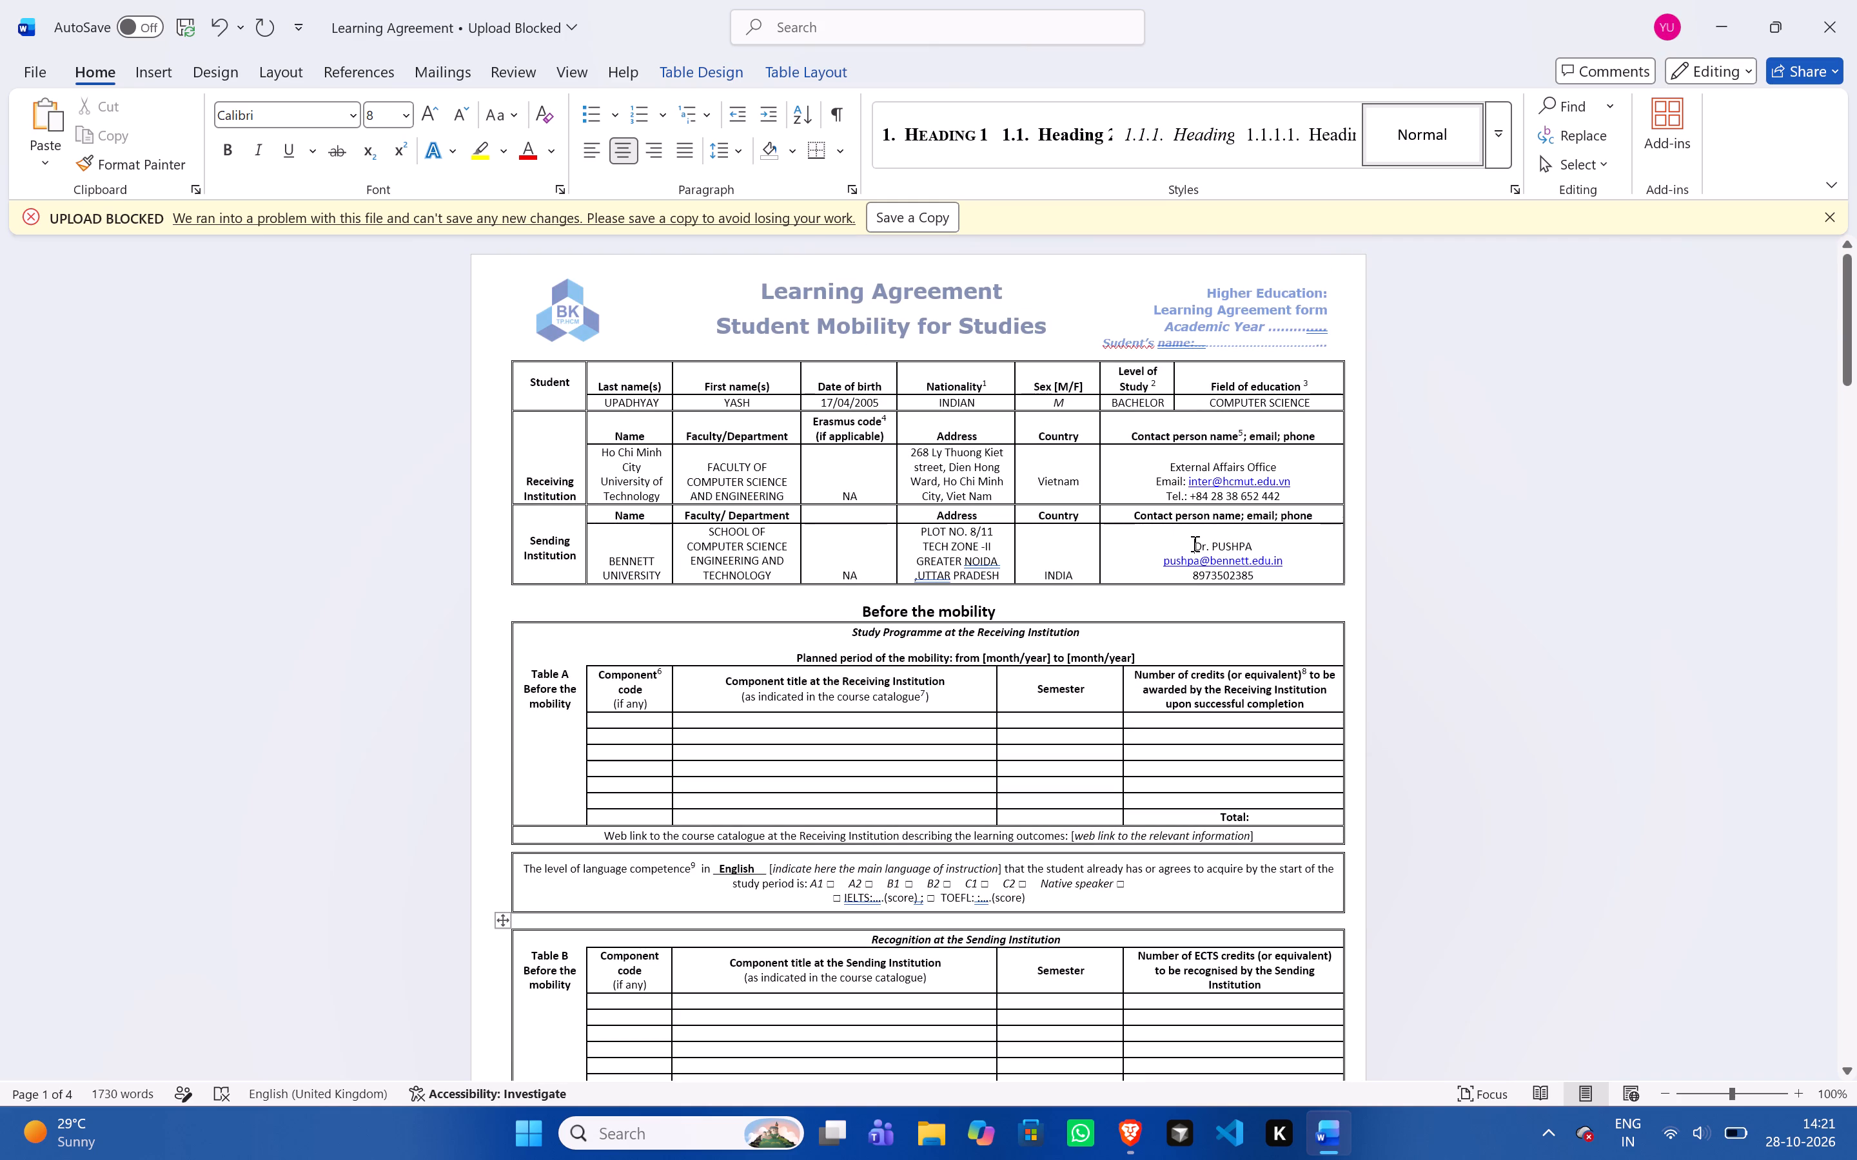
# Copy the sending institution's contact person's title and name into the Commitment table's Name cell for the responsible person at the Sending Institution.
pyautogui.moveTo(1194, 543); pyautogui.dragTo(1266, 543)
pyautogui.hotkey('ctrl', 'c')
pyautogui.scroll(-3, 1266, 543)
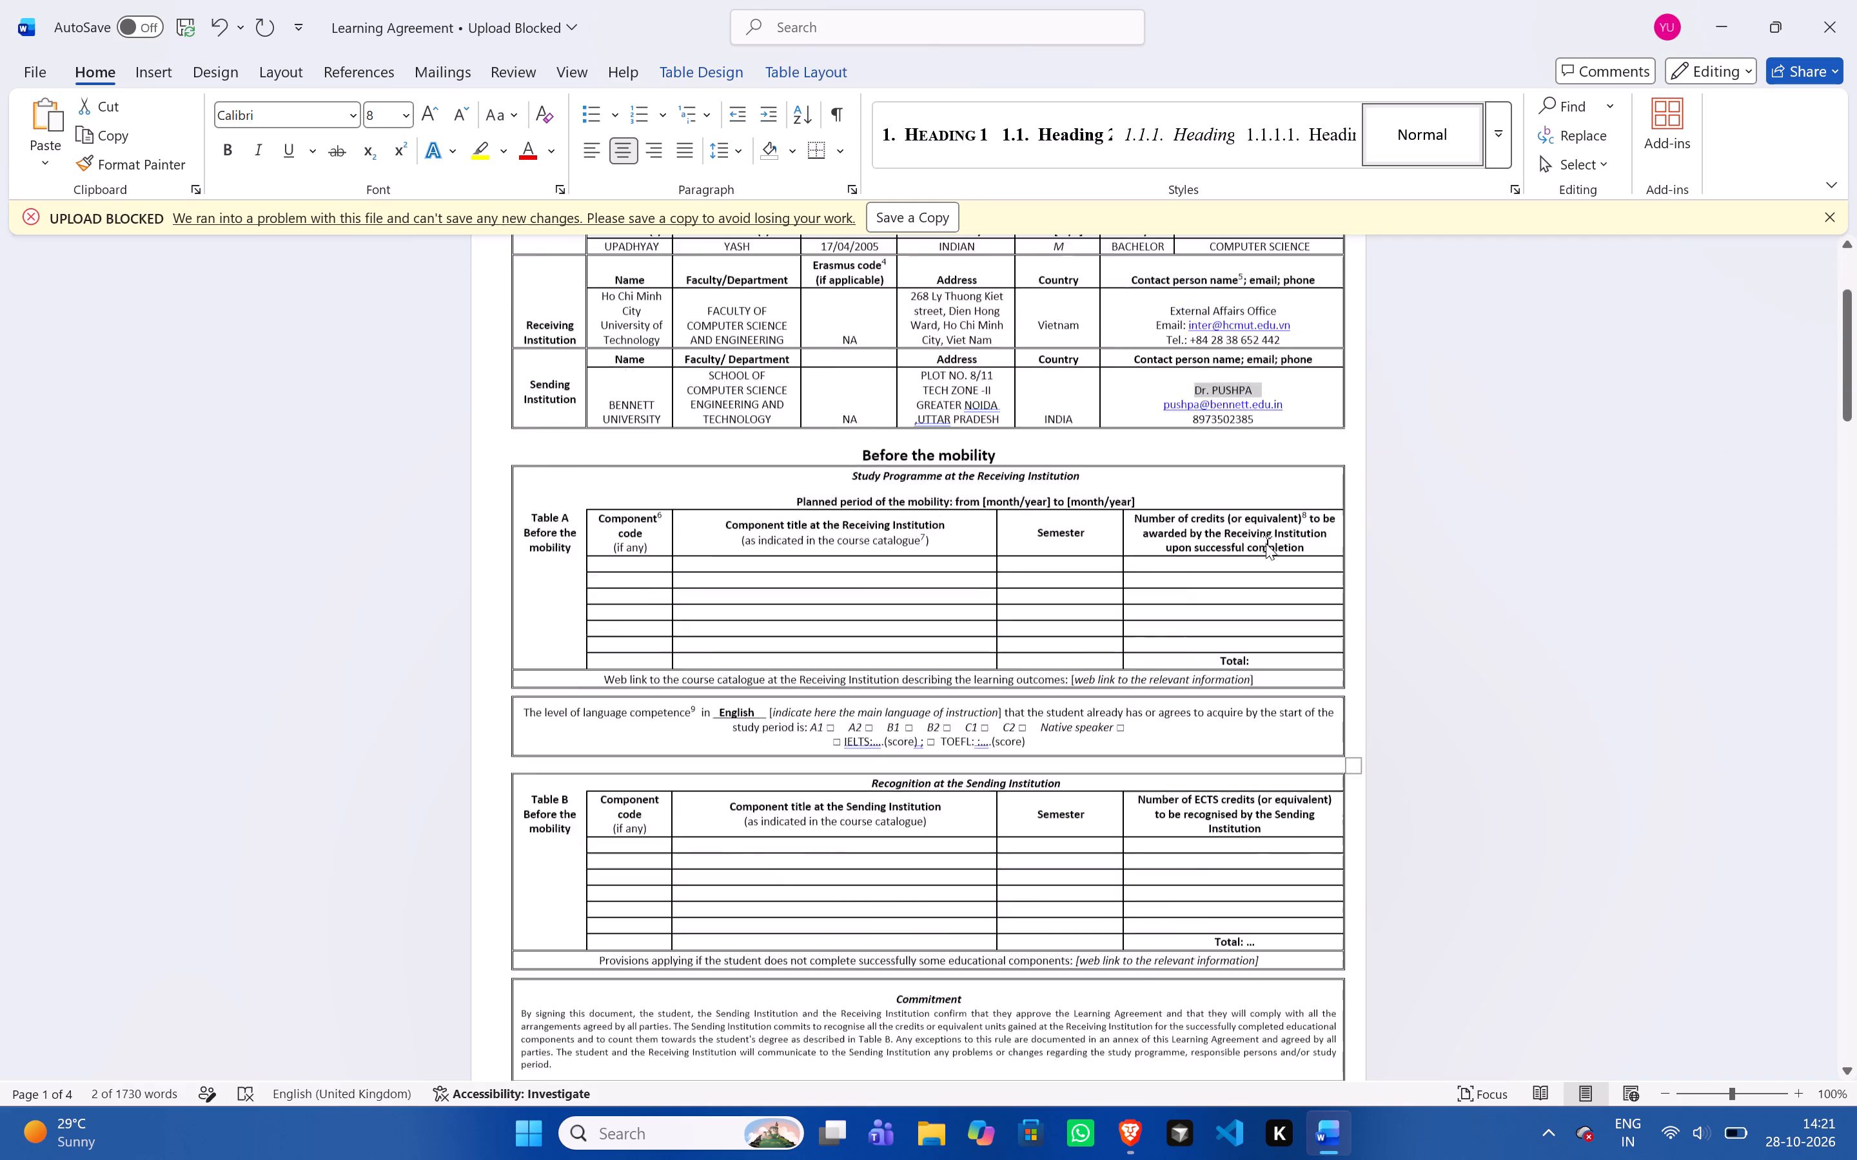
pyautogui.scroll(-2, 1266, 543)
pyautogui.scroll(2, 1266, 543)
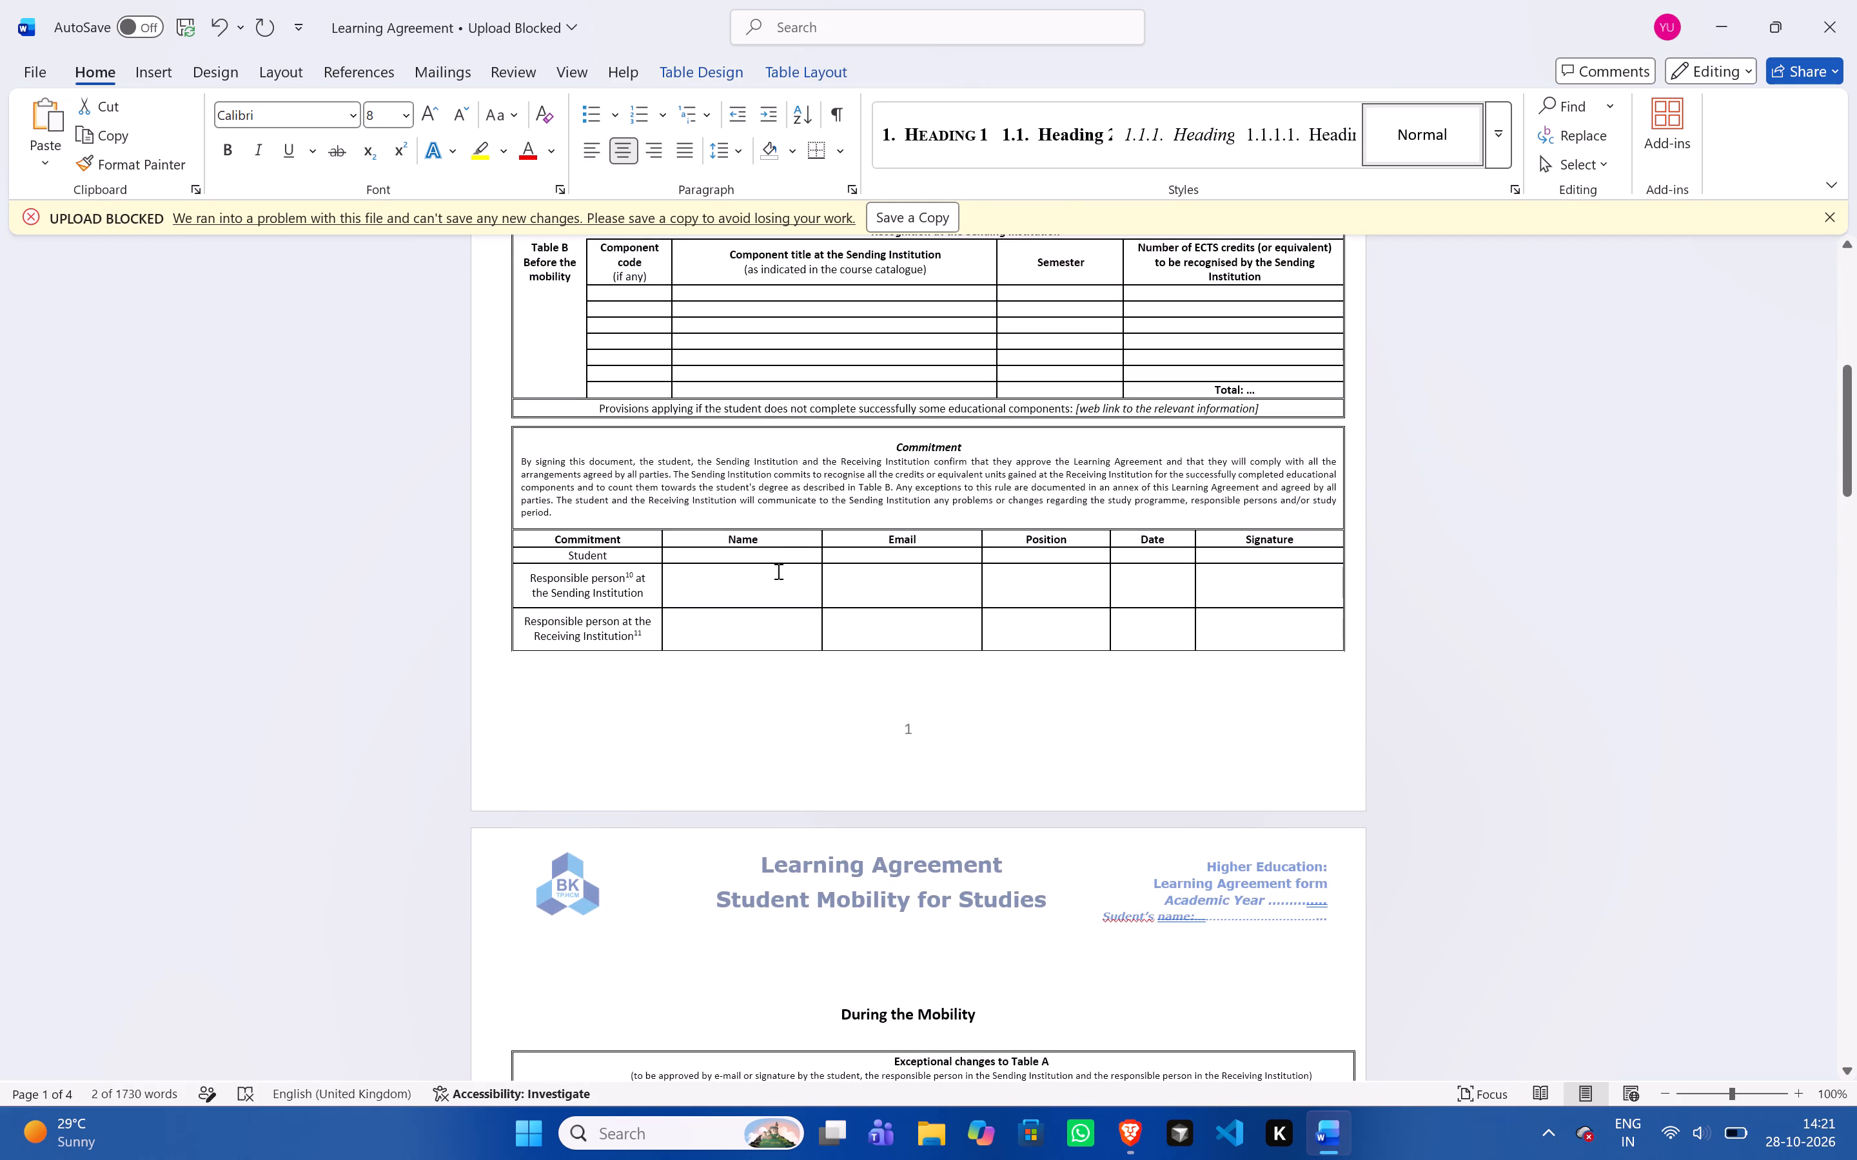
pyautogui.click(763, 580)
pyautogui.hotkey('ctrl', 'v')
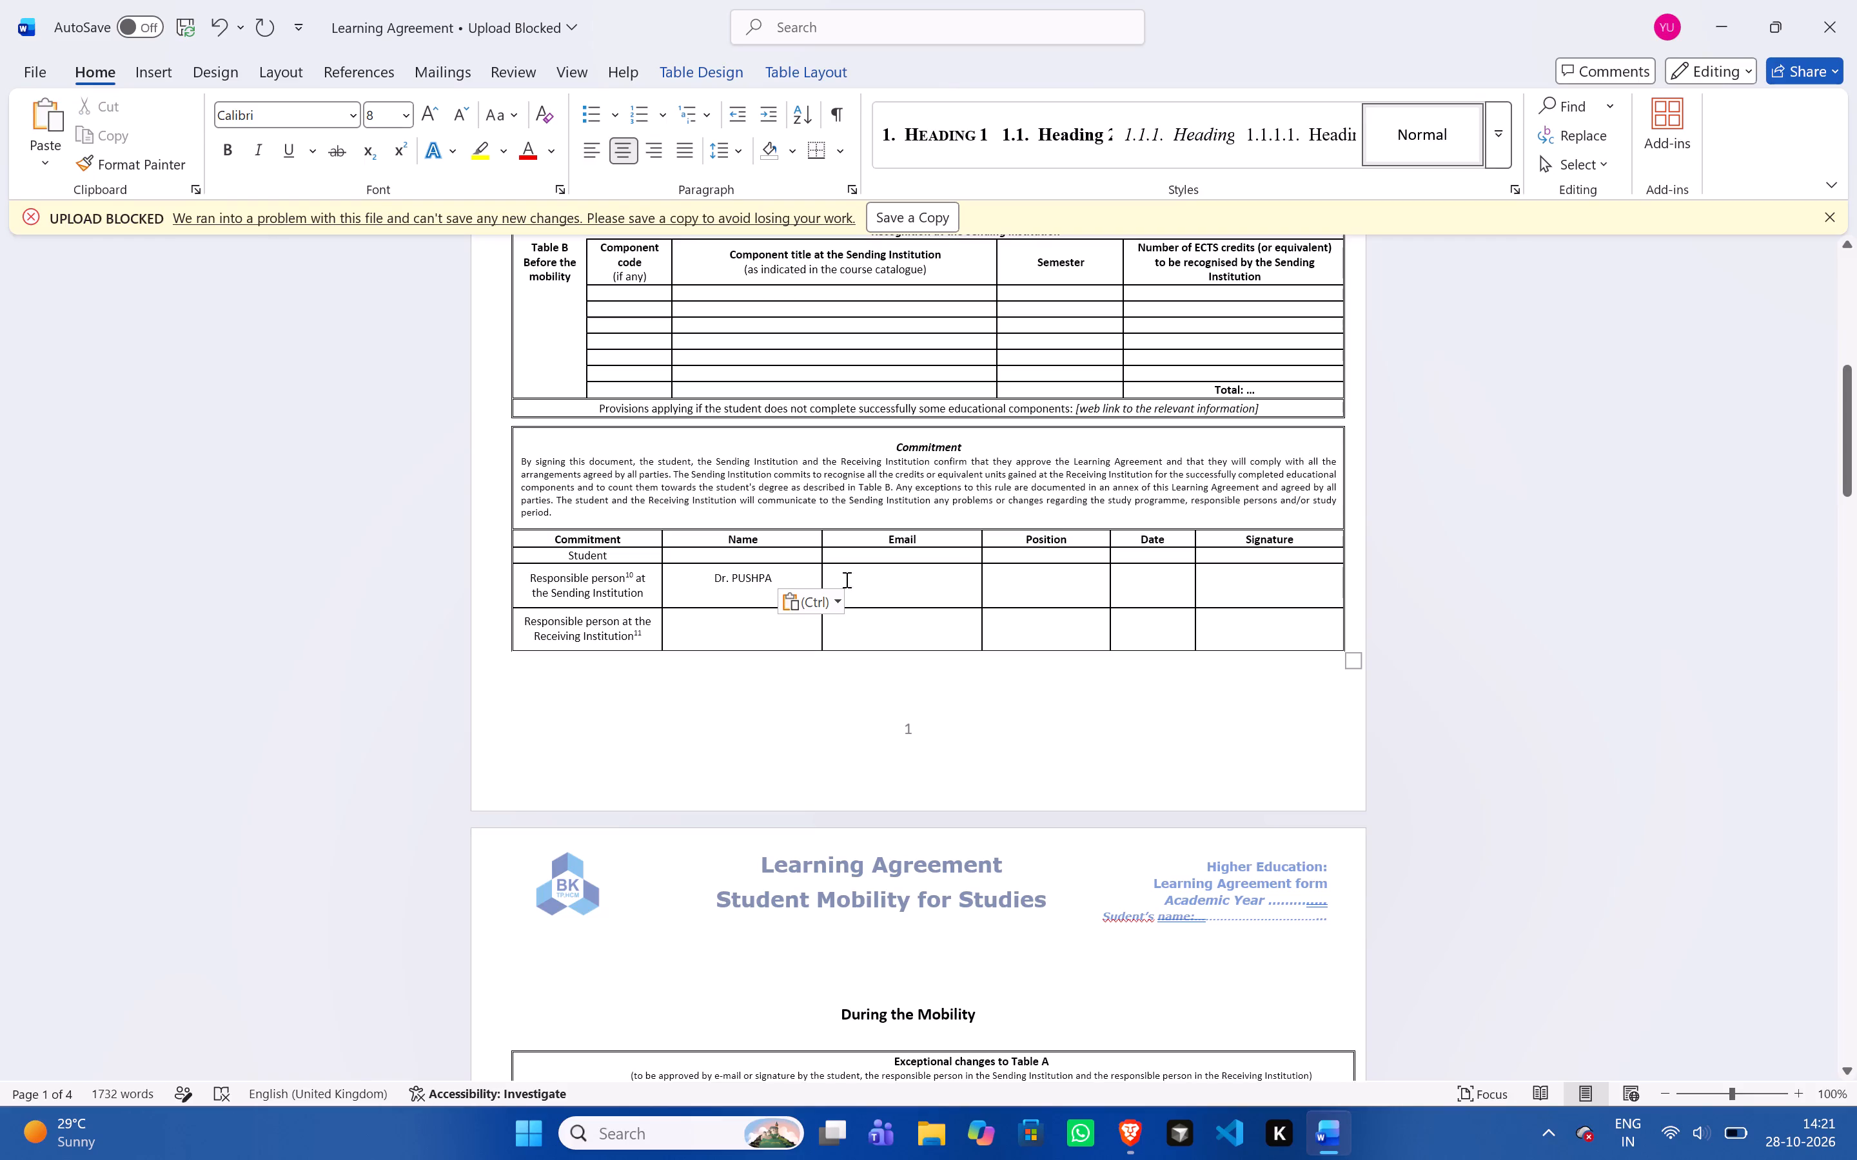
# Copy the sending institution's contact email into the Email cell for the responsible person at the Sending Institution.
pyautogui.click(870, 580)
pyautogui.scroll(2, 1197, 526)
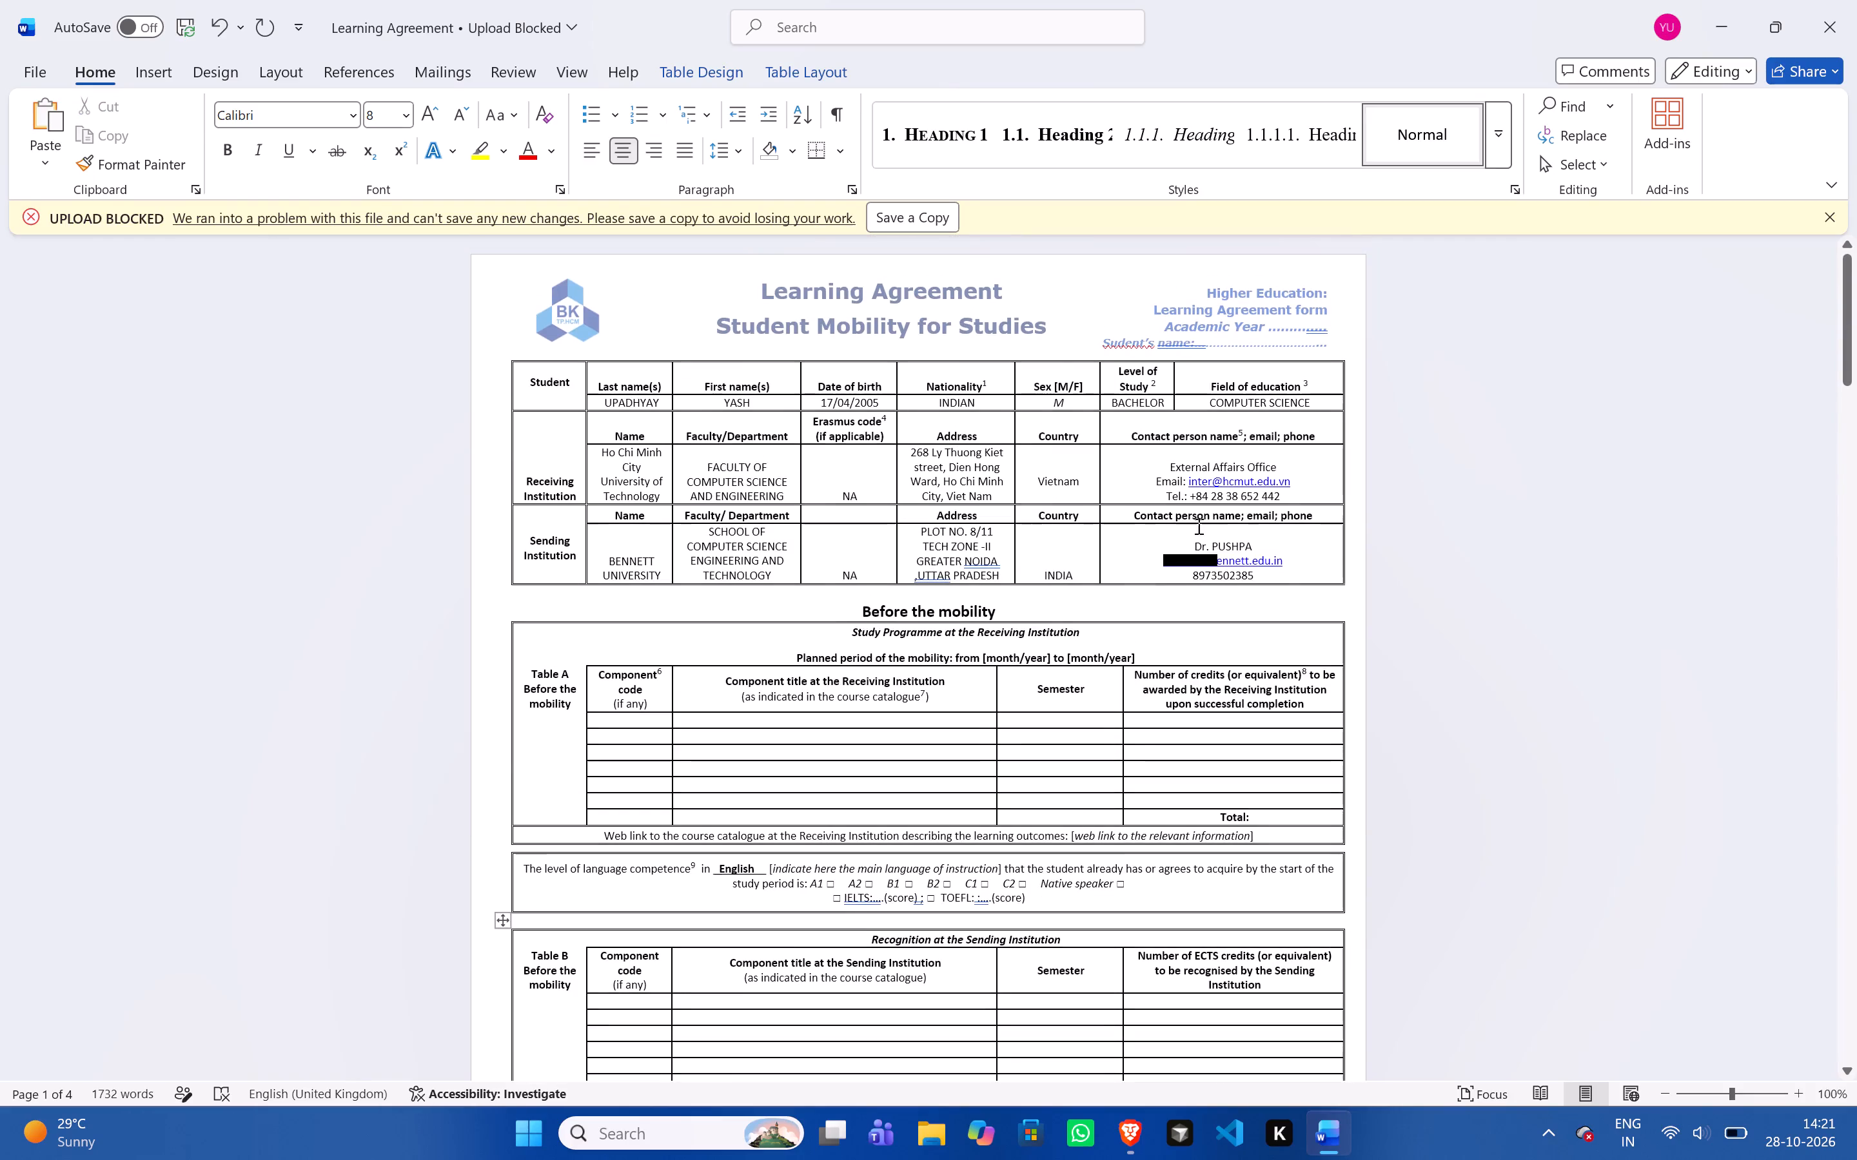
pyautogui.moveTo(1293, 563); pyautogui.dragTo(1164, 557)
pyautogui.hotkey('ctrl', 'c')
pyautogui.scroll(-4, 1164, 557)
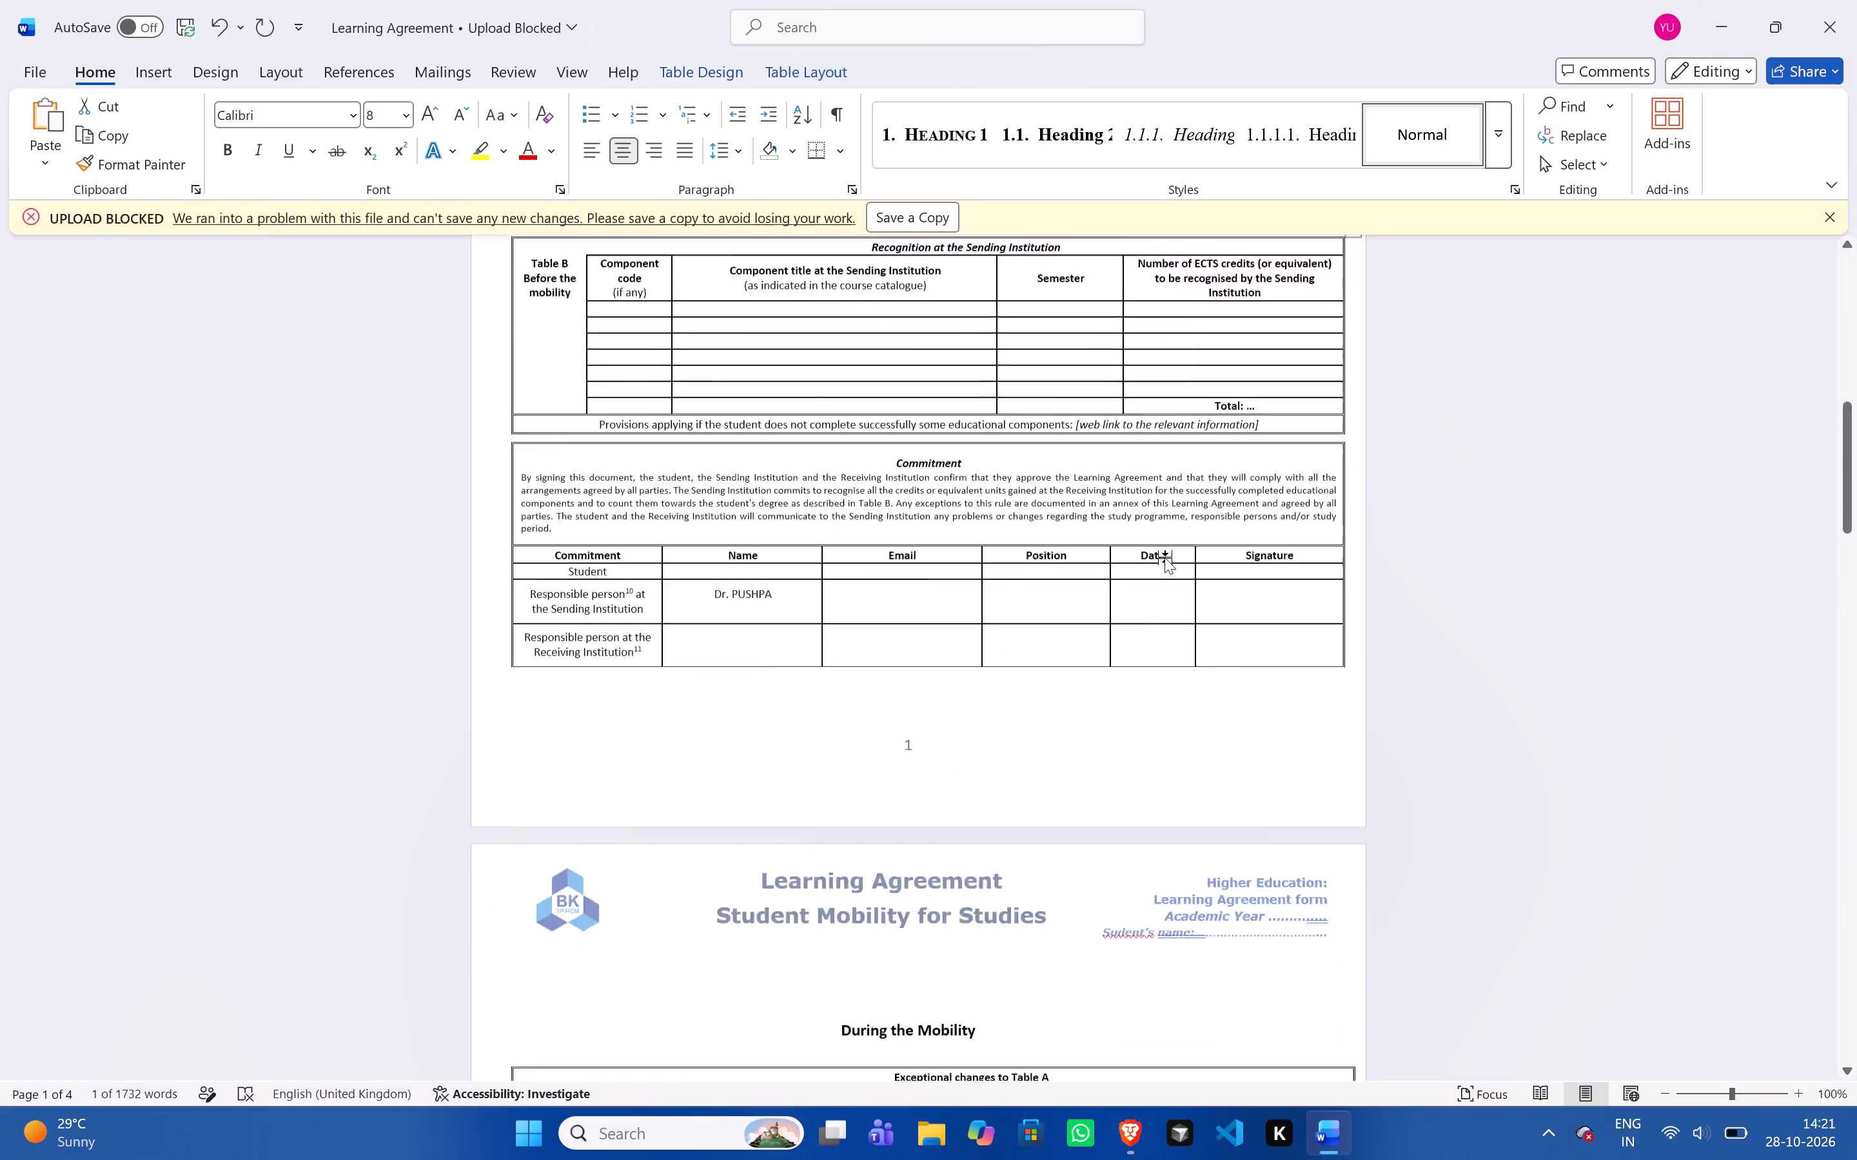
pyautogui.scroll(2, 888, 654)
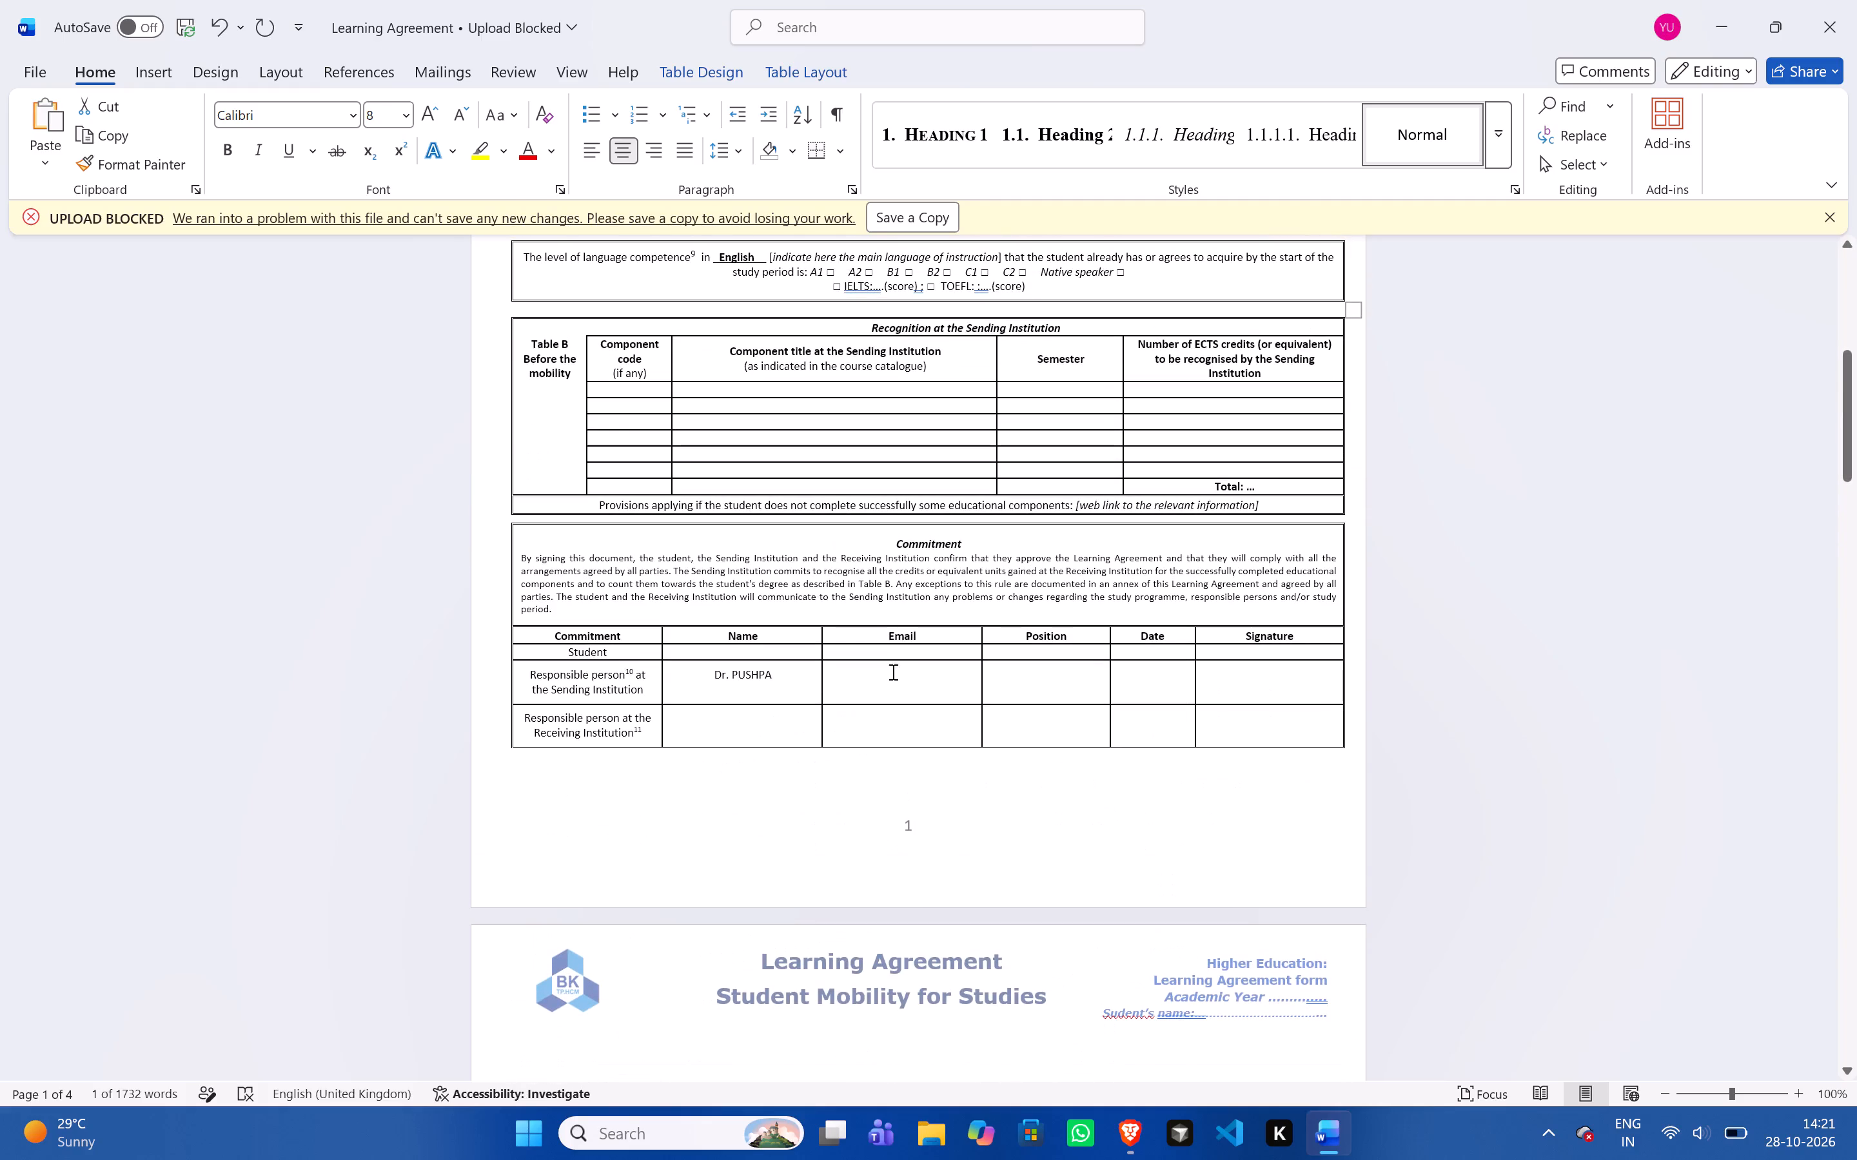
pyautogui.click(894, 673)
pyautogui.hotkey('ctrl', 'v')
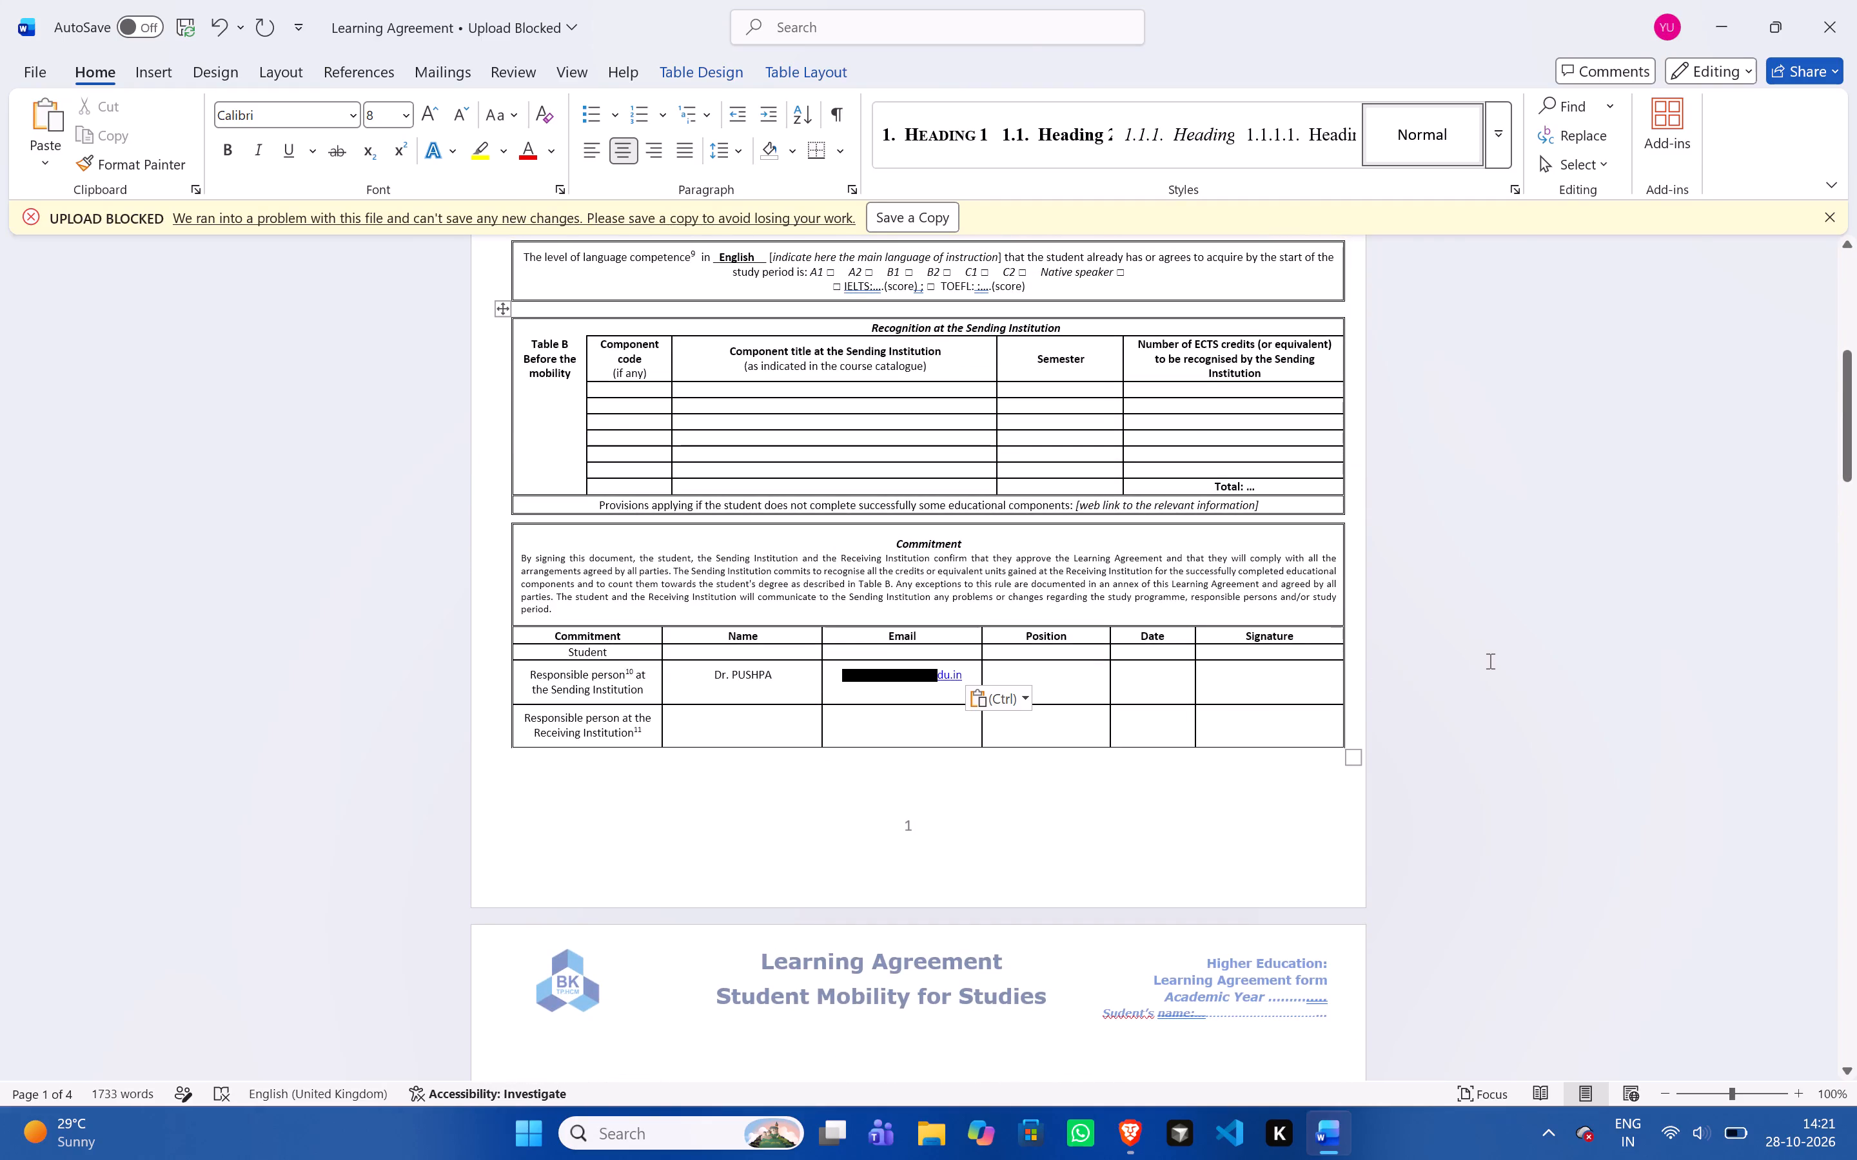
# Enter the position of the responsible person at the Sending Institution in the Commitment table, beginning with "Assistant pro".
pyautogui.click(1069, 683)
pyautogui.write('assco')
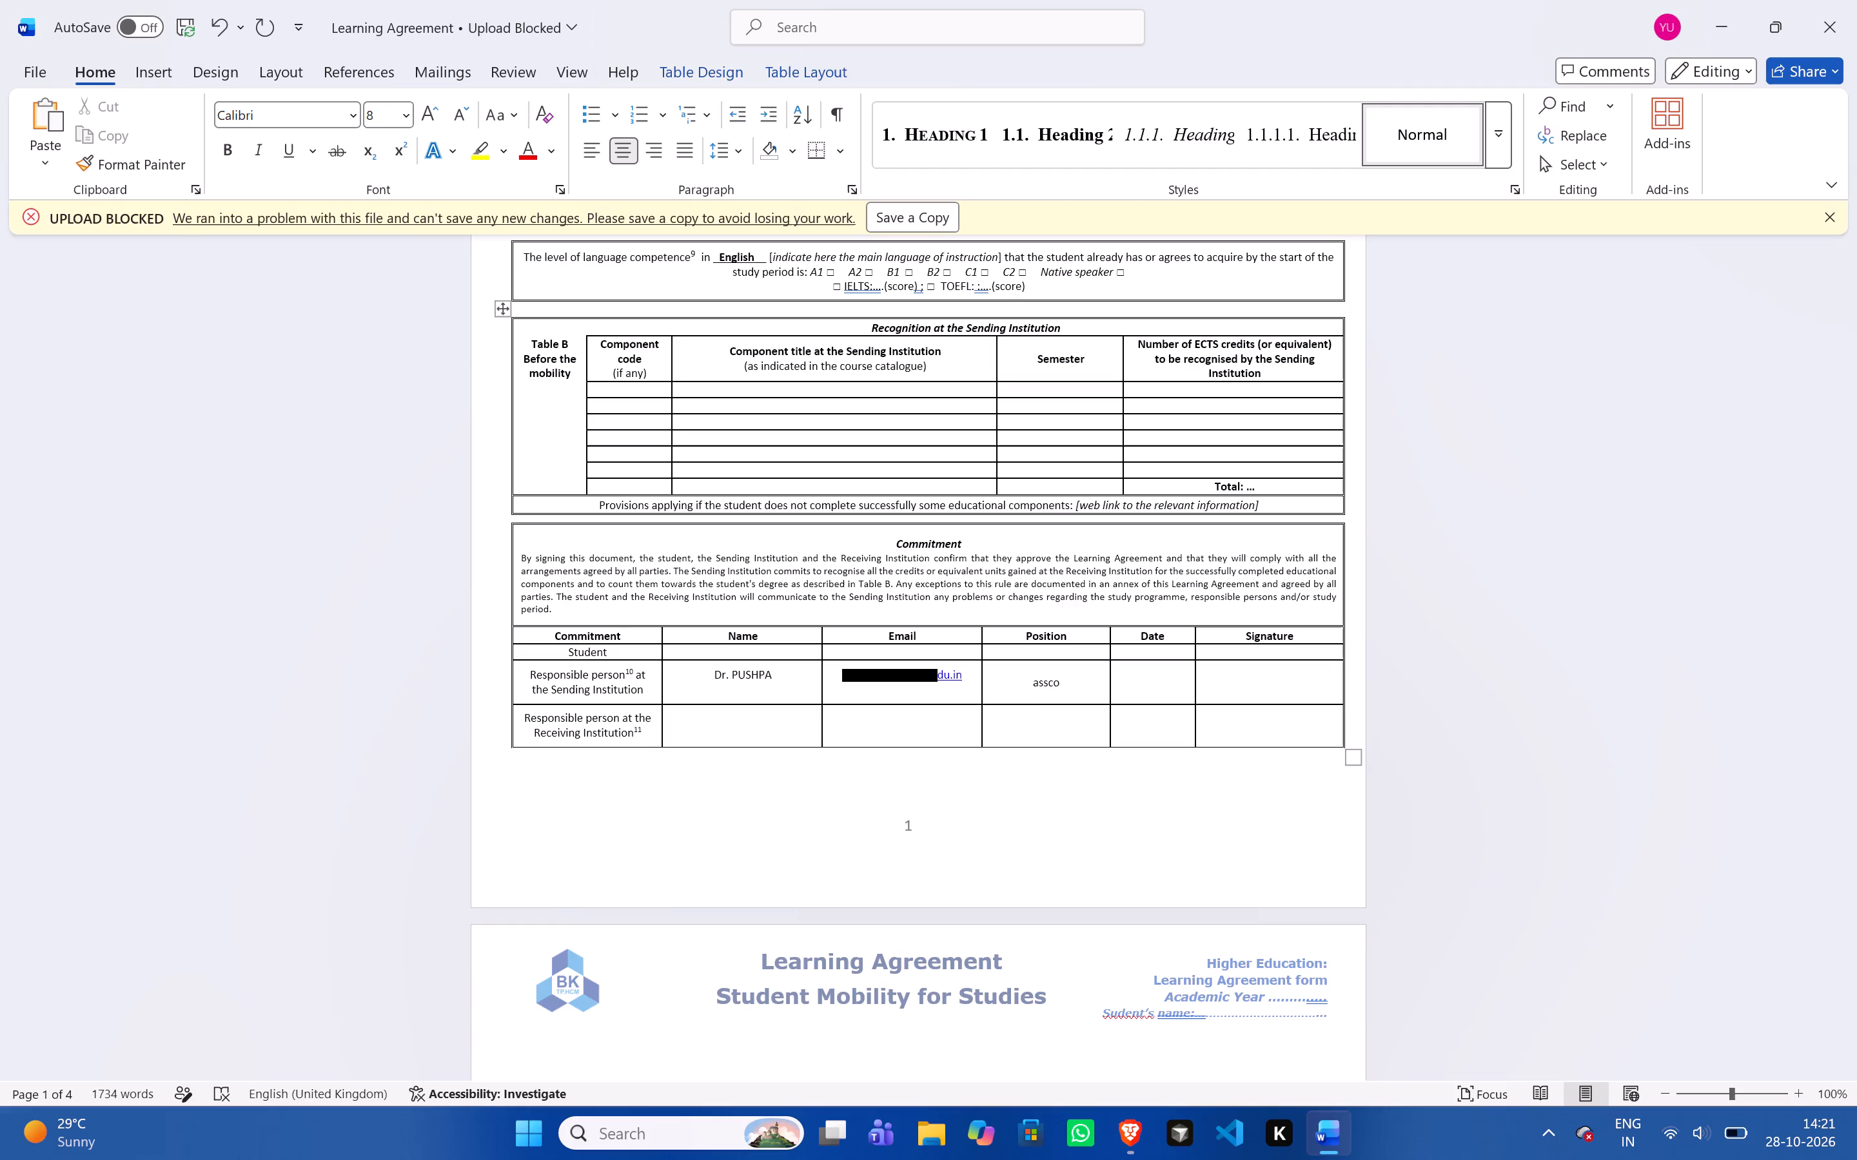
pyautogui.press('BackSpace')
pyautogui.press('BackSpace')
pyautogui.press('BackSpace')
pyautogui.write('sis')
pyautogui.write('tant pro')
# Rewrite the position of the responsible person at the Sending Institution in capitals as ASSISTANT PROFESSOR in the Commitment table.
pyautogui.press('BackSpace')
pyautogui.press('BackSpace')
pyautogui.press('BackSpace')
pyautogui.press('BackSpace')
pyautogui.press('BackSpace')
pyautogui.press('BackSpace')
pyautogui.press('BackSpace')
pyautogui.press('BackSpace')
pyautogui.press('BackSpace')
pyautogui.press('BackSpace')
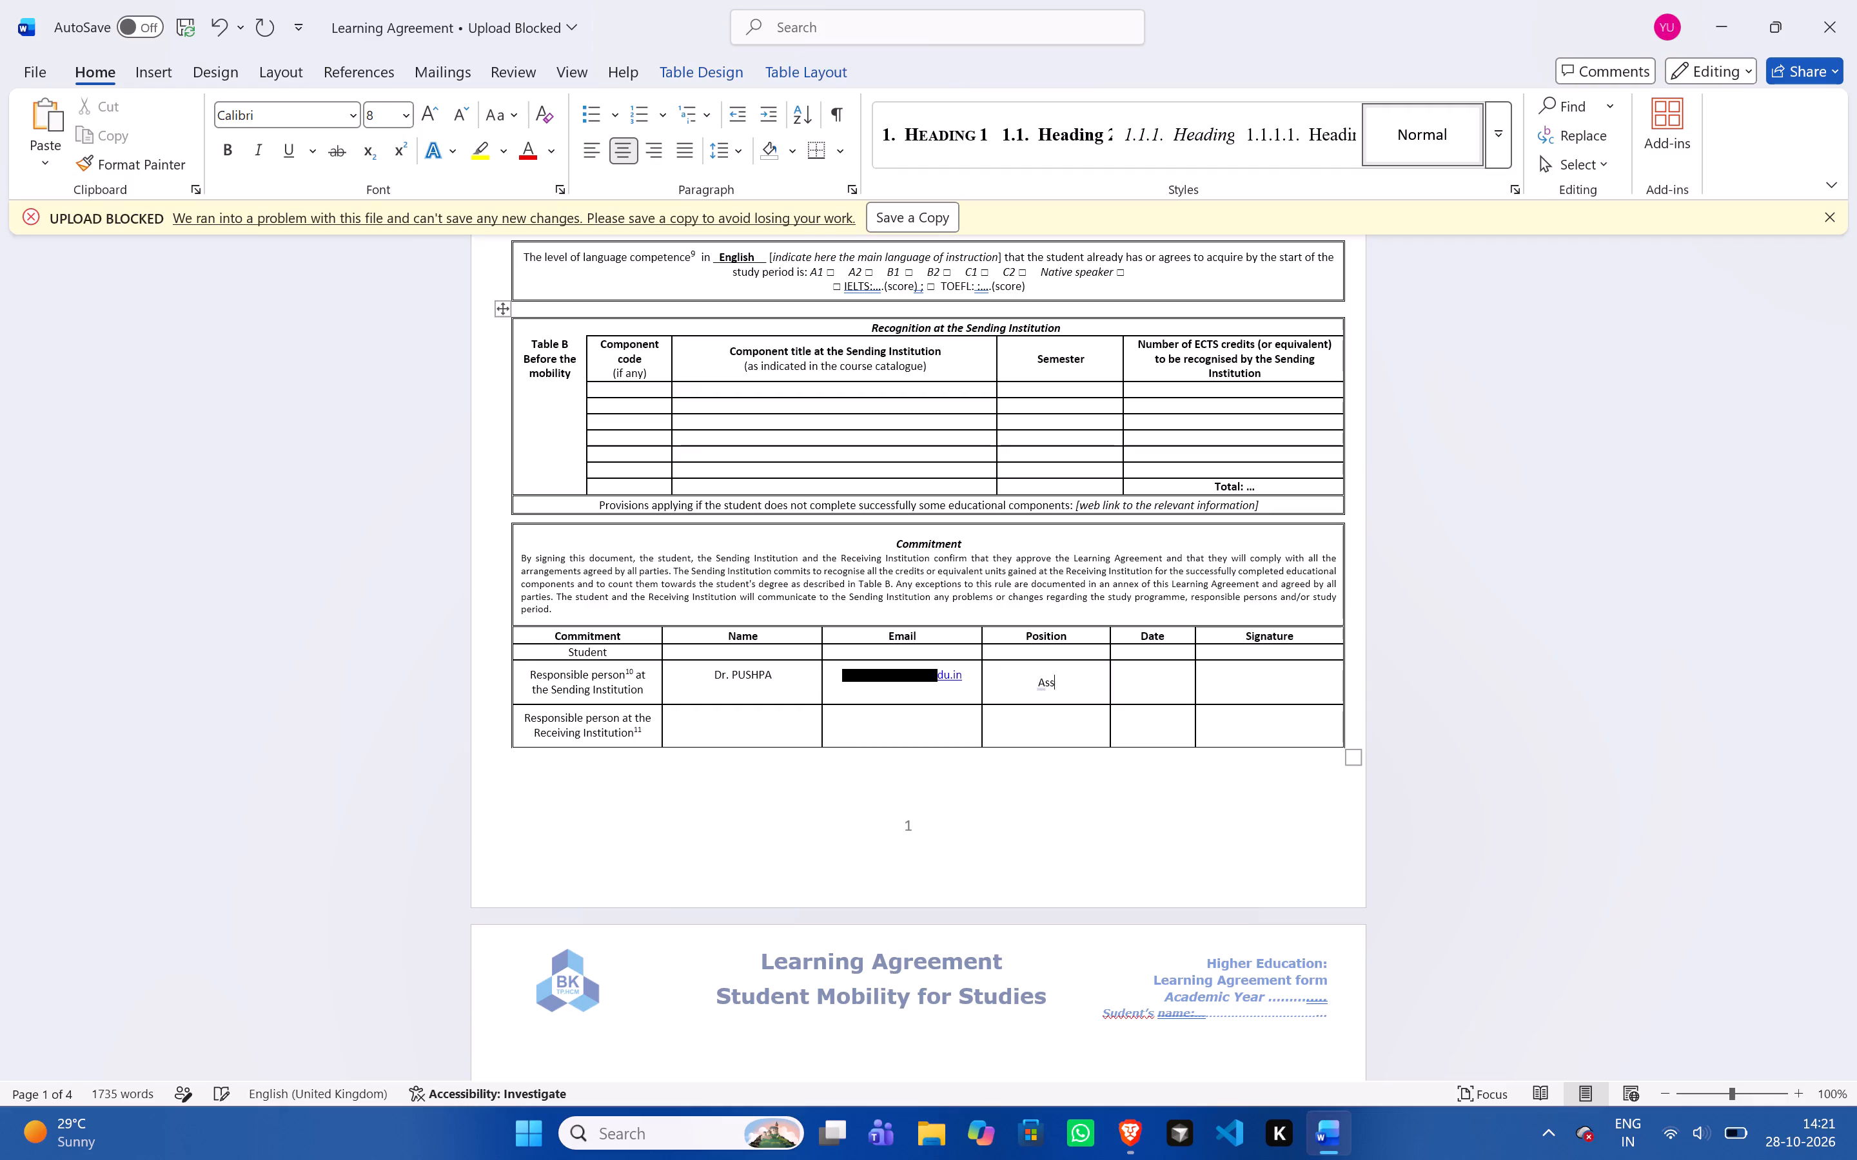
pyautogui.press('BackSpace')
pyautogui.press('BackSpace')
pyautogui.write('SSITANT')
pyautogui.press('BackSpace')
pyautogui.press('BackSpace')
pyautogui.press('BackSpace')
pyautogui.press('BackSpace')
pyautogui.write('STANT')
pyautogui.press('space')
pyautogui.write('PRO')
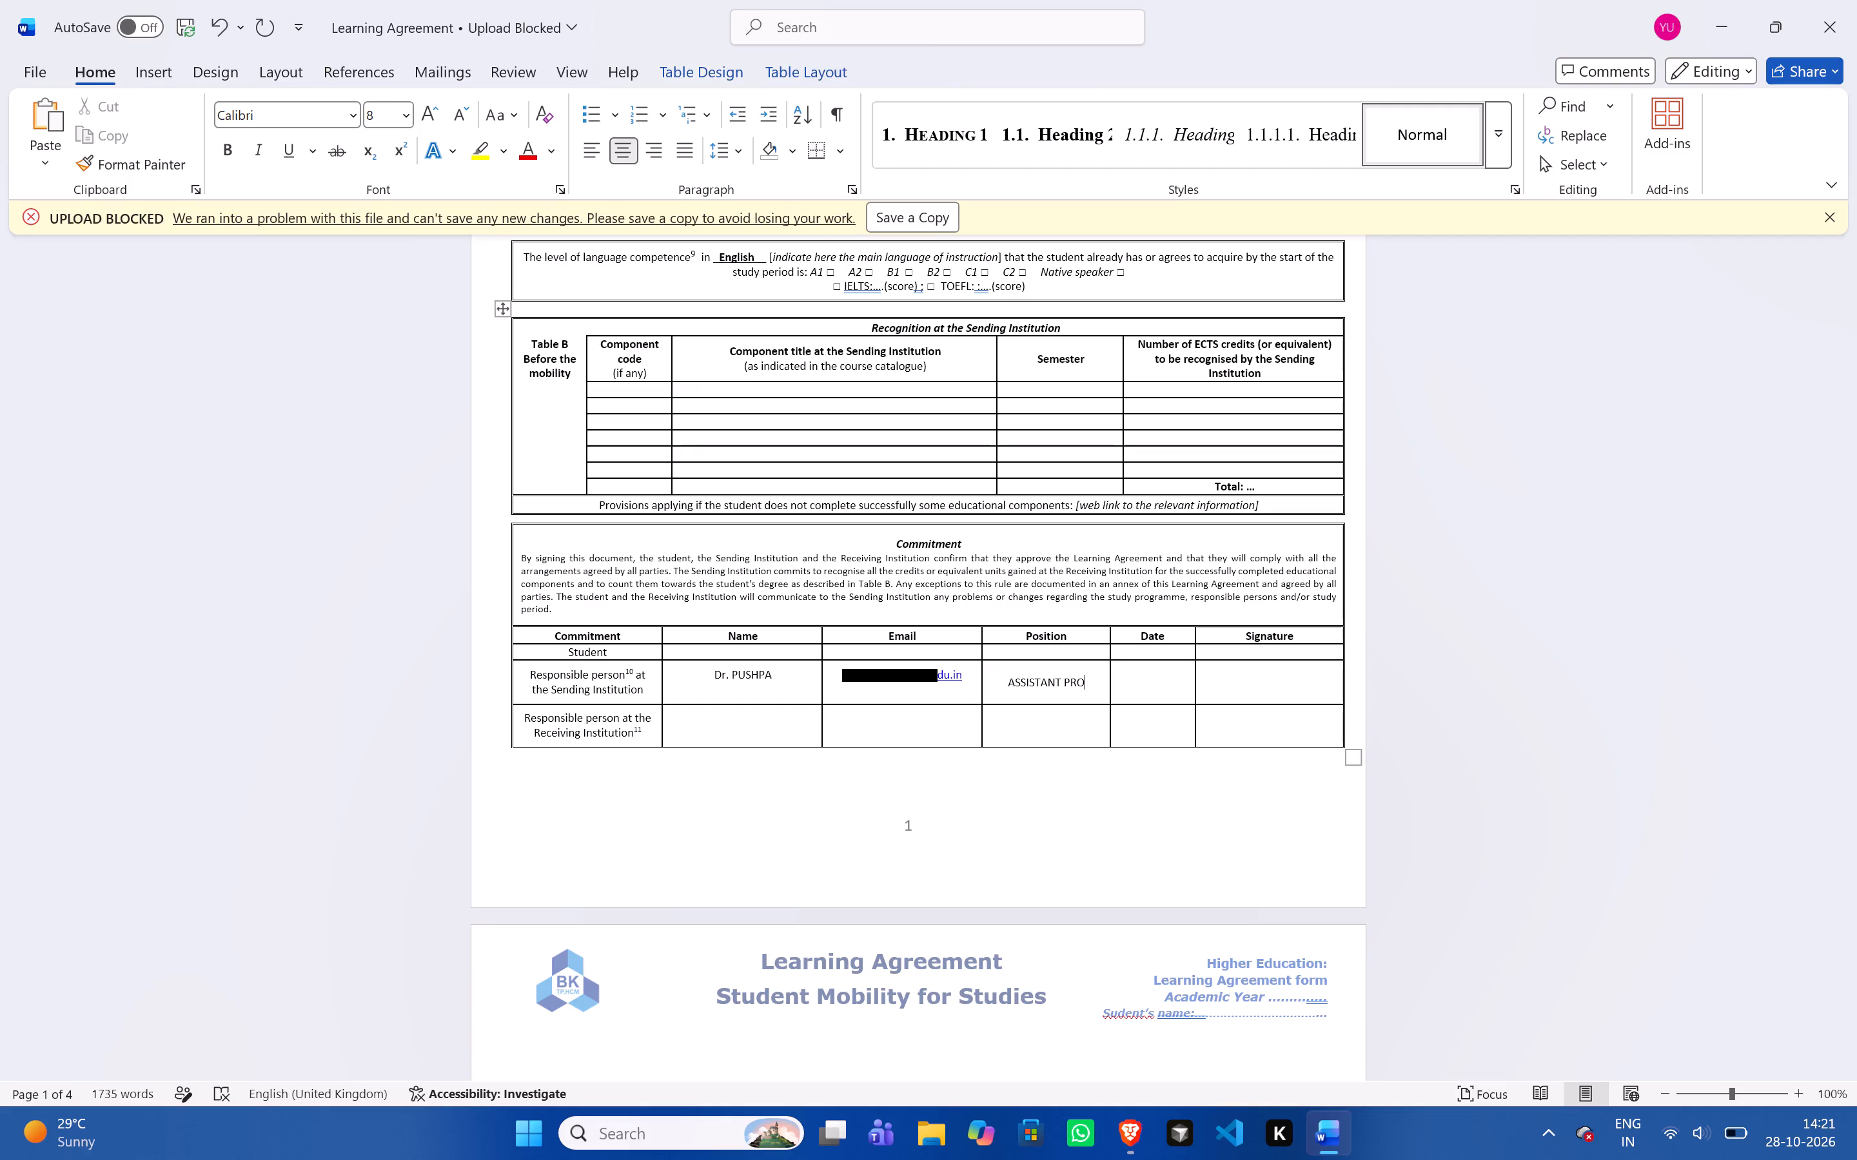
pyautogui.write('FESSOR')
# Enter 28-10-26 as the date for the responsible person at the Sending Institution in the Commitment table.
pyautogui.click(1146, 685)
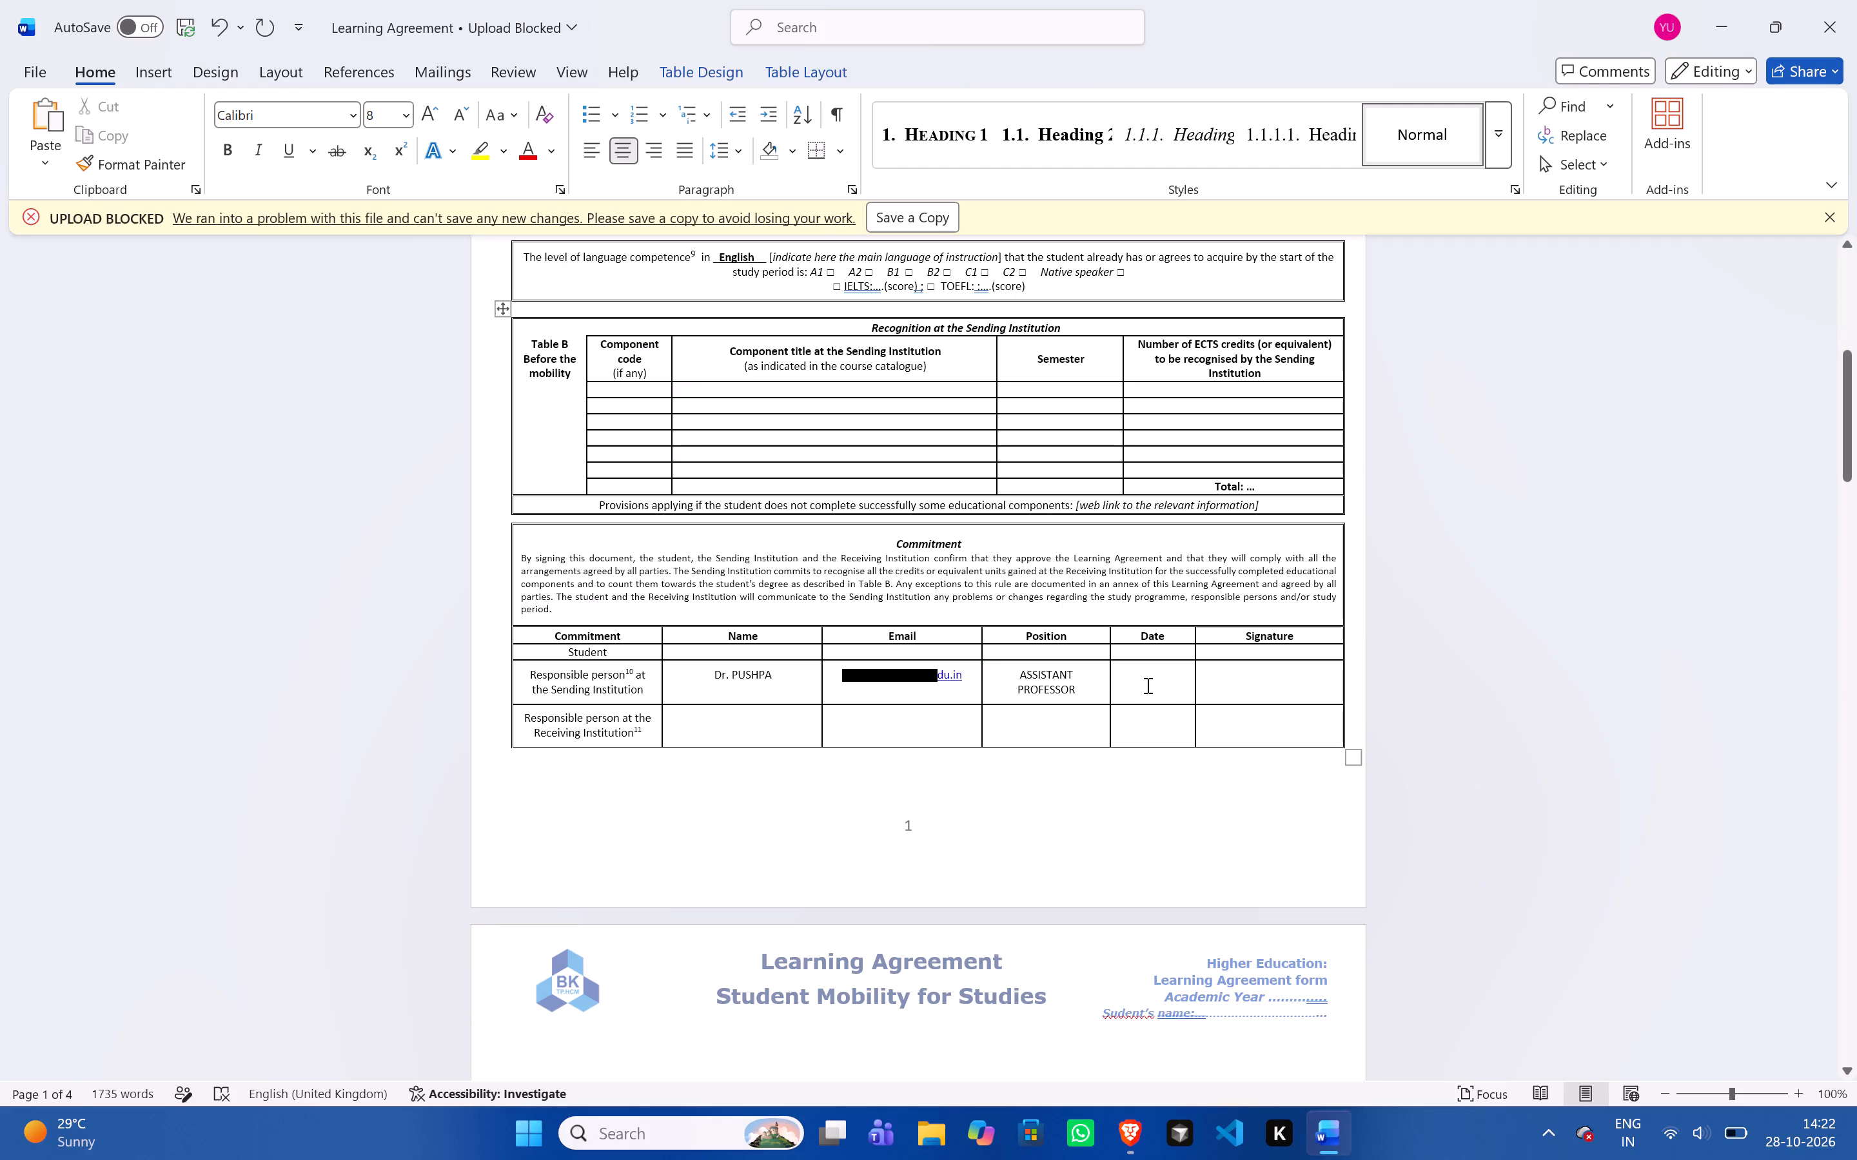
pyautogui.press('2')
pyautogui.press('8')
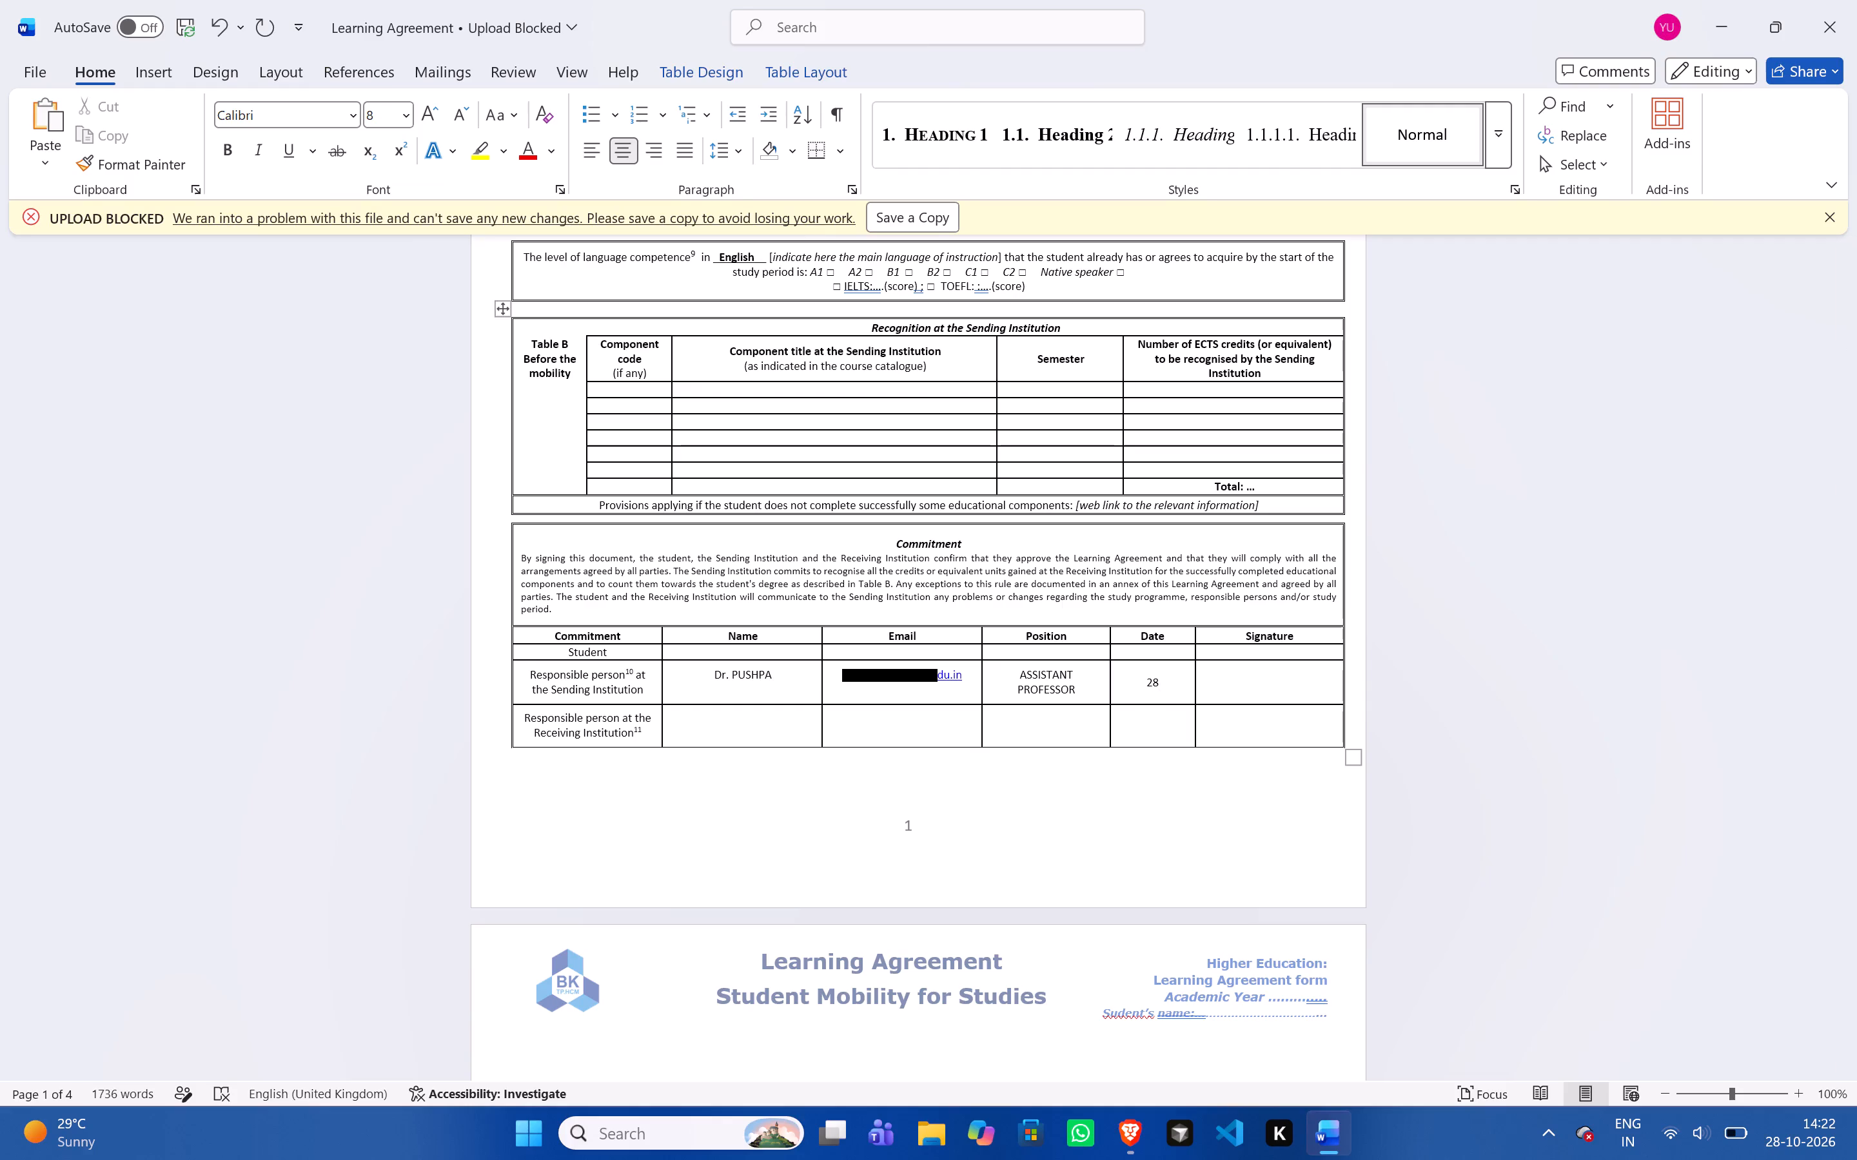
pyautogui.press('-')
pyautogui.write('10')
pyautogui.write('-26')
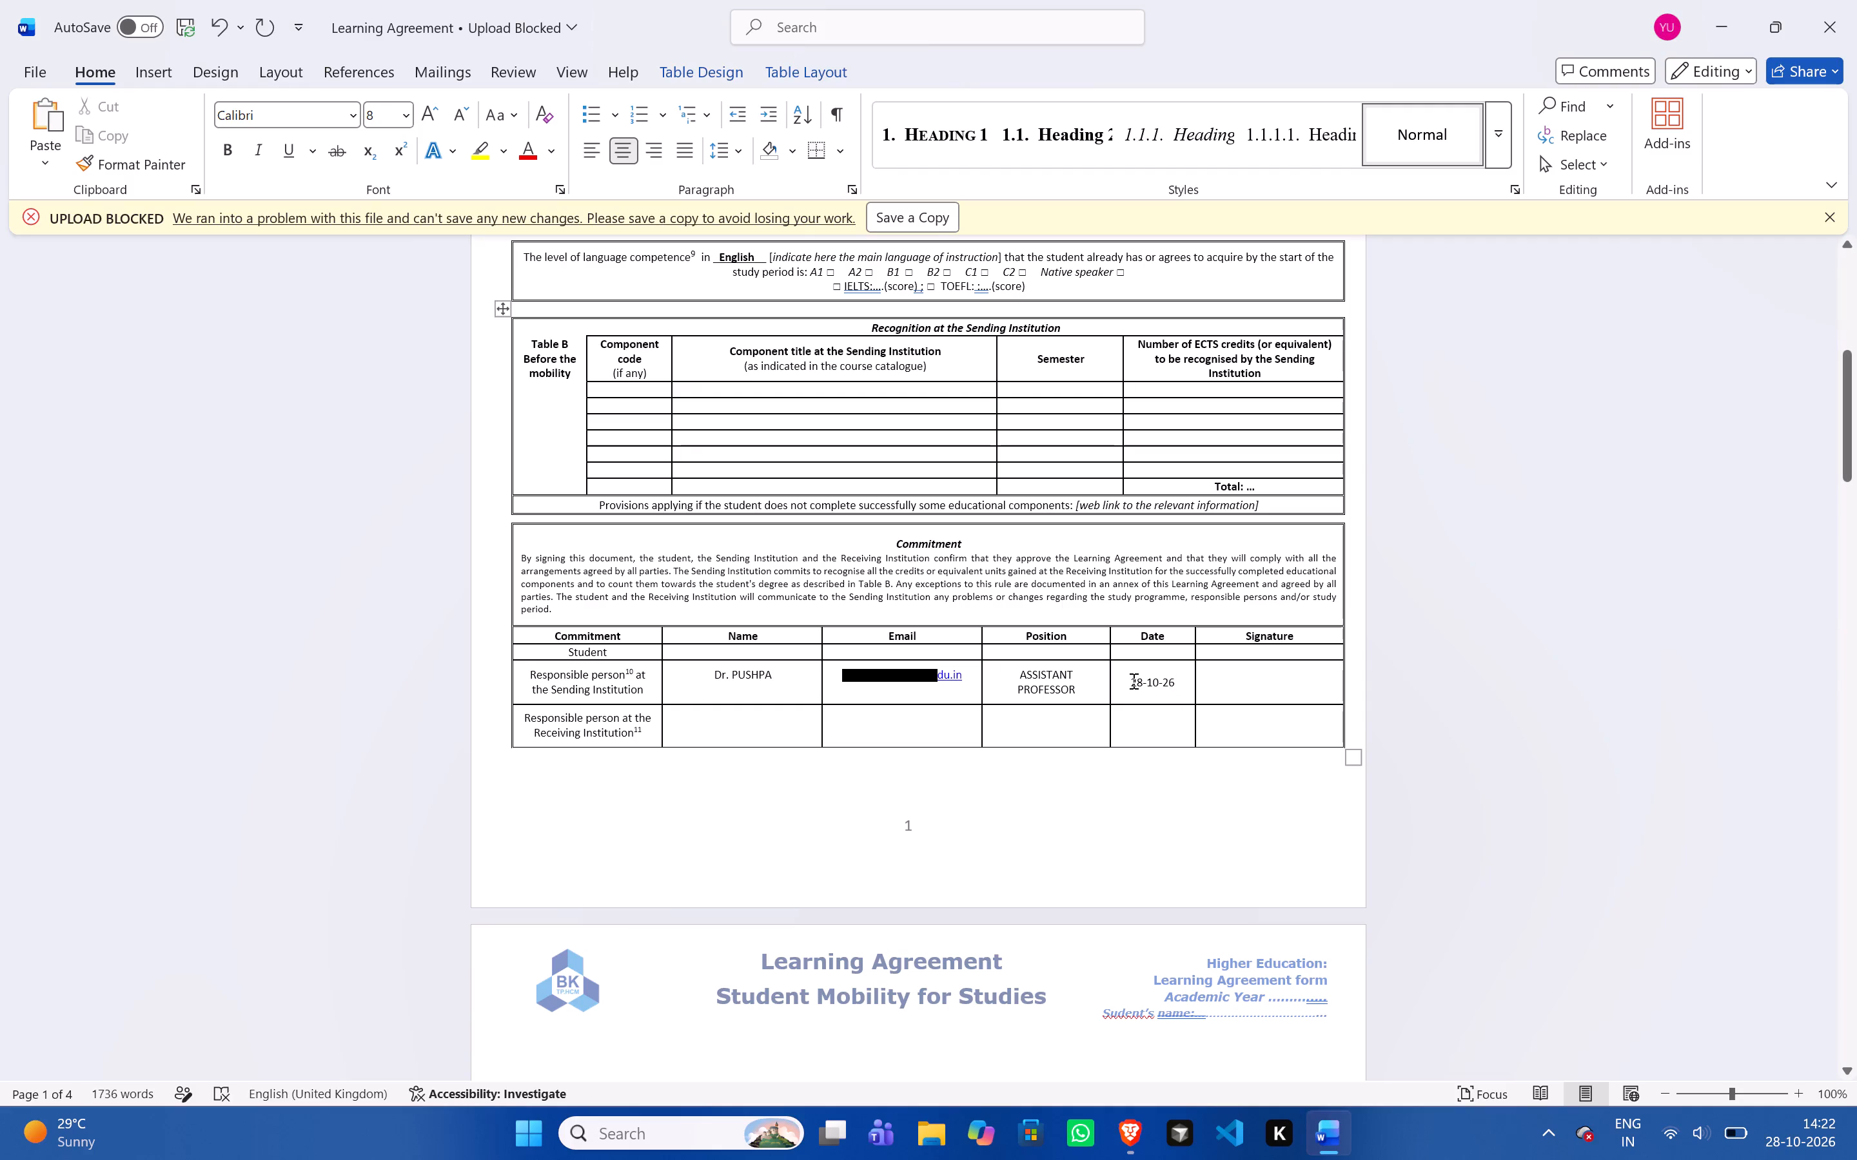
# Enter the receiving institution's responsible person in the Name cell, with ASSOC. PROF. on one line and Dr. plus the capitalised name below.
pyautogui.click(743, 723)
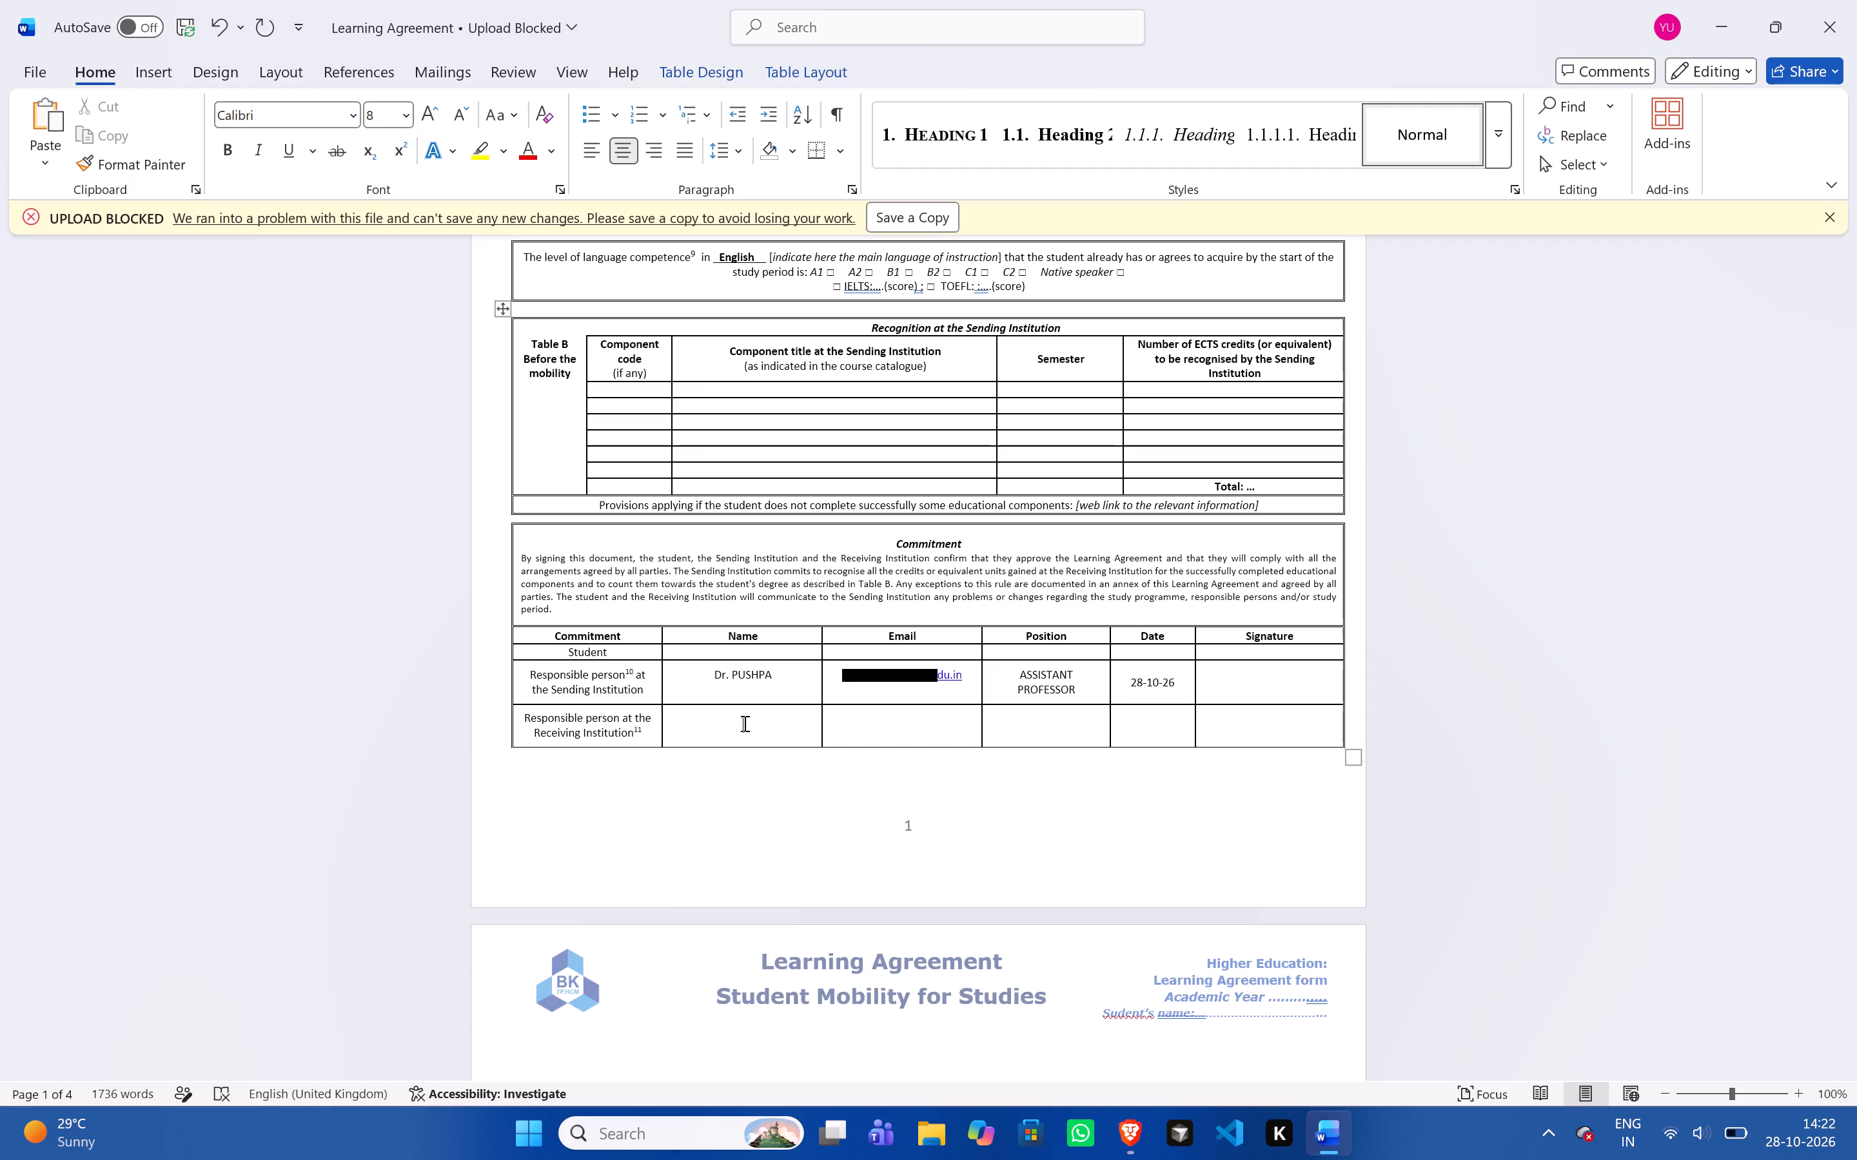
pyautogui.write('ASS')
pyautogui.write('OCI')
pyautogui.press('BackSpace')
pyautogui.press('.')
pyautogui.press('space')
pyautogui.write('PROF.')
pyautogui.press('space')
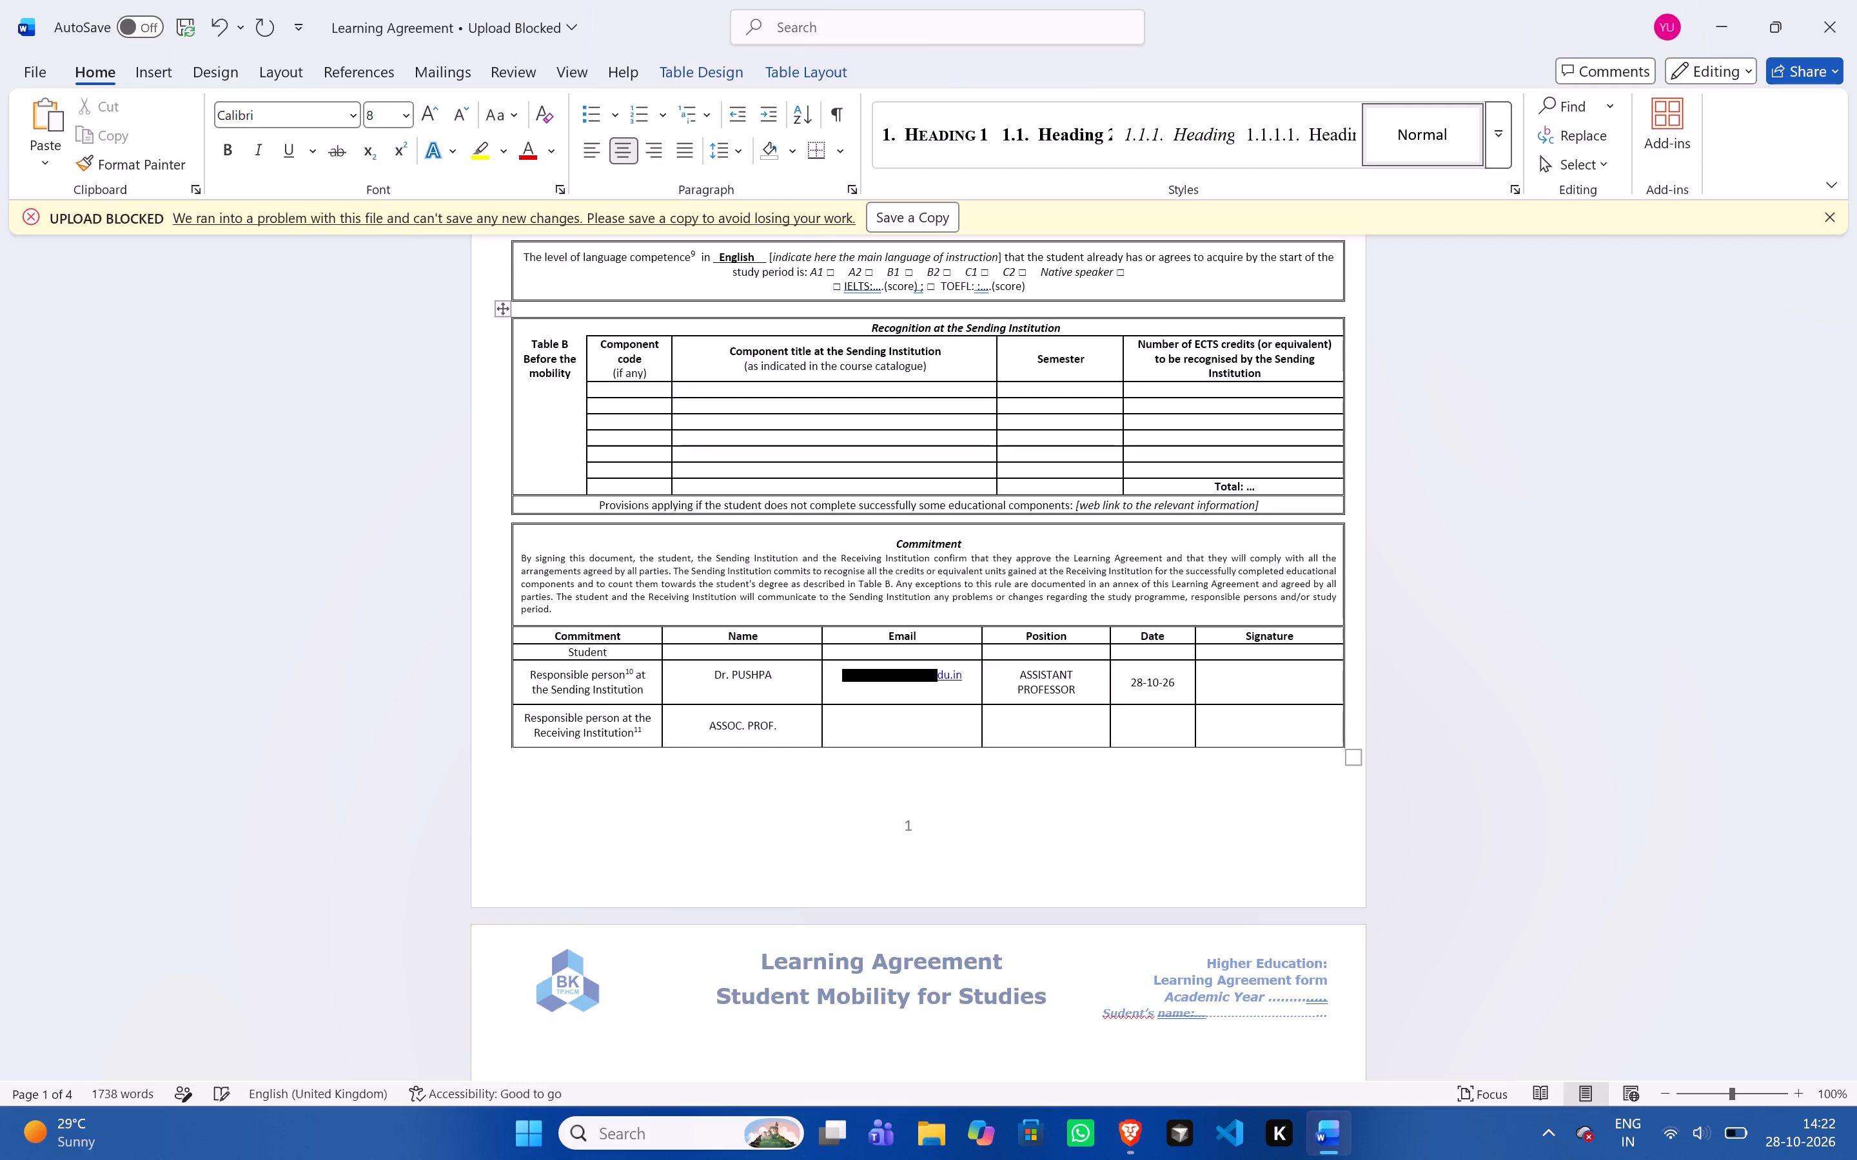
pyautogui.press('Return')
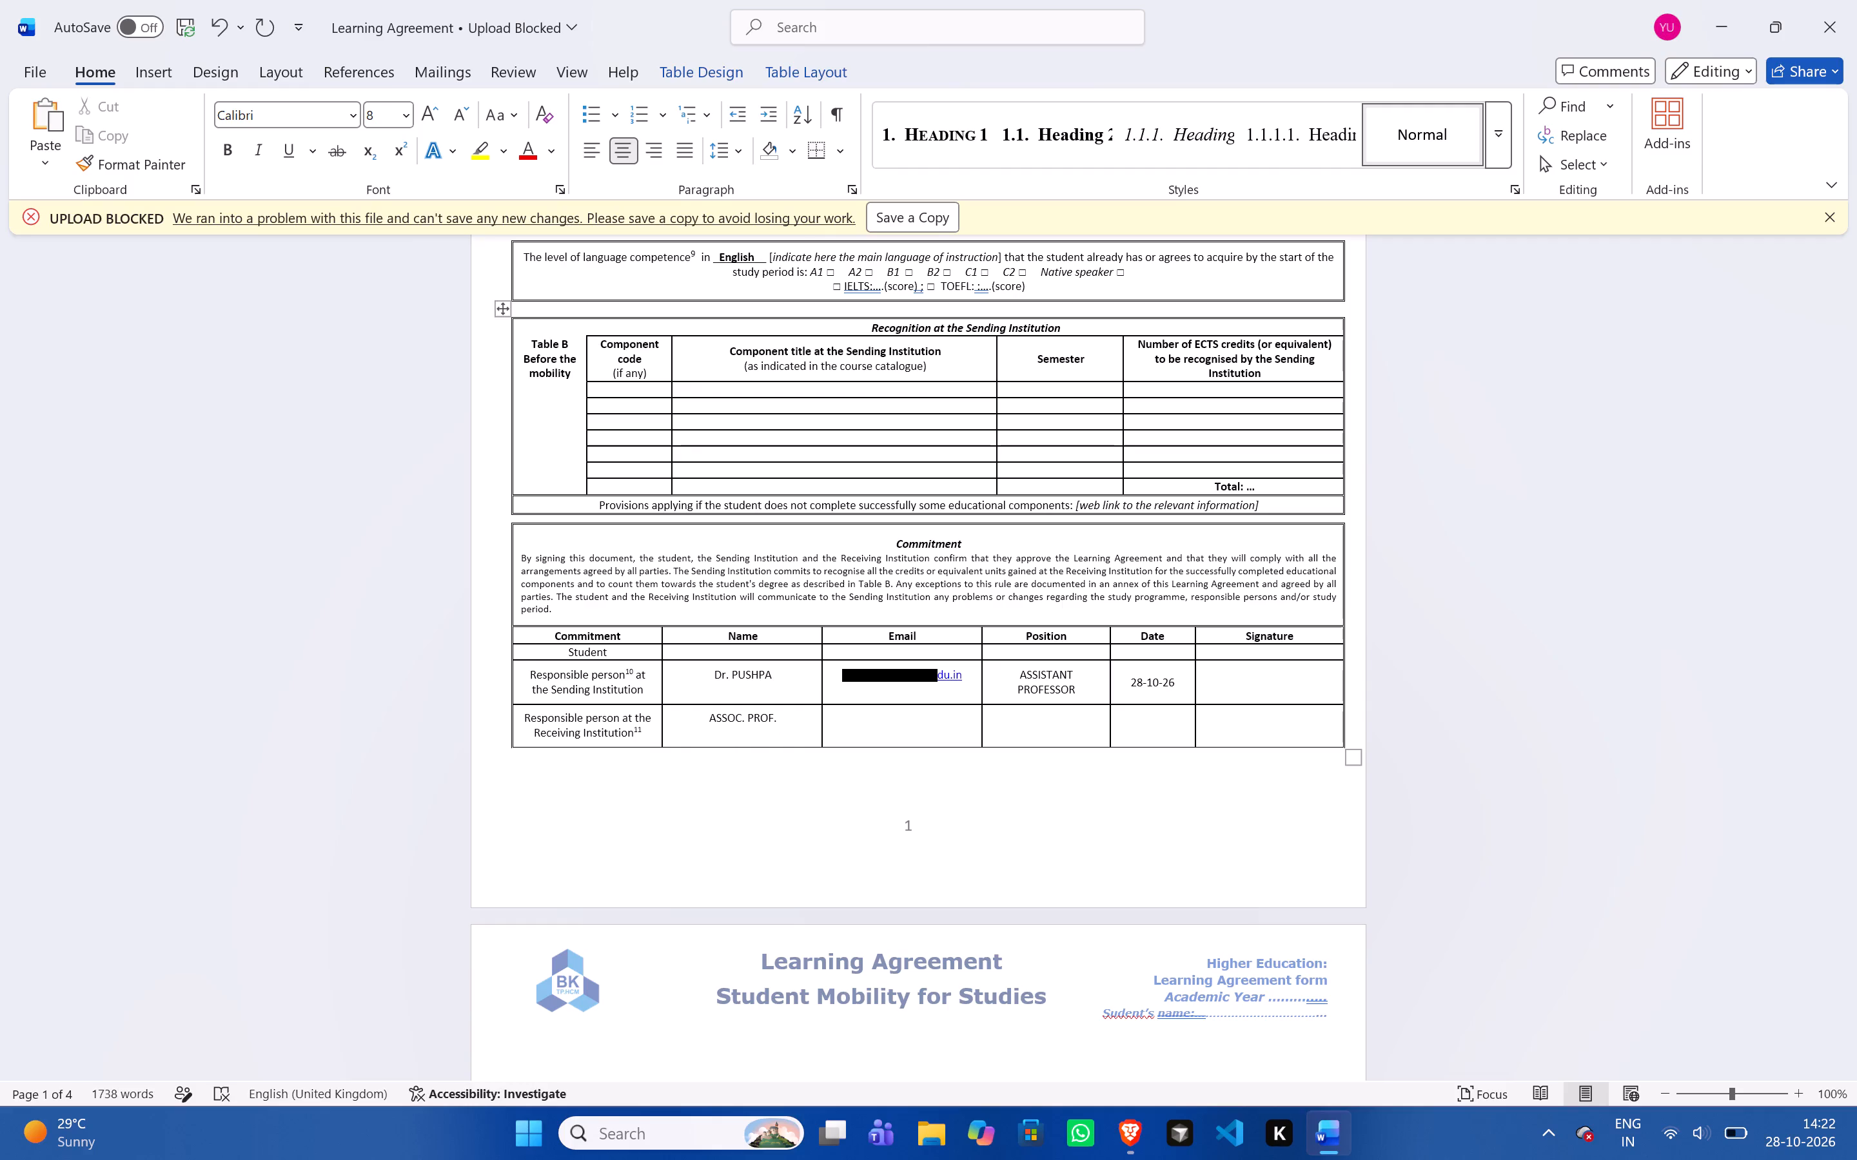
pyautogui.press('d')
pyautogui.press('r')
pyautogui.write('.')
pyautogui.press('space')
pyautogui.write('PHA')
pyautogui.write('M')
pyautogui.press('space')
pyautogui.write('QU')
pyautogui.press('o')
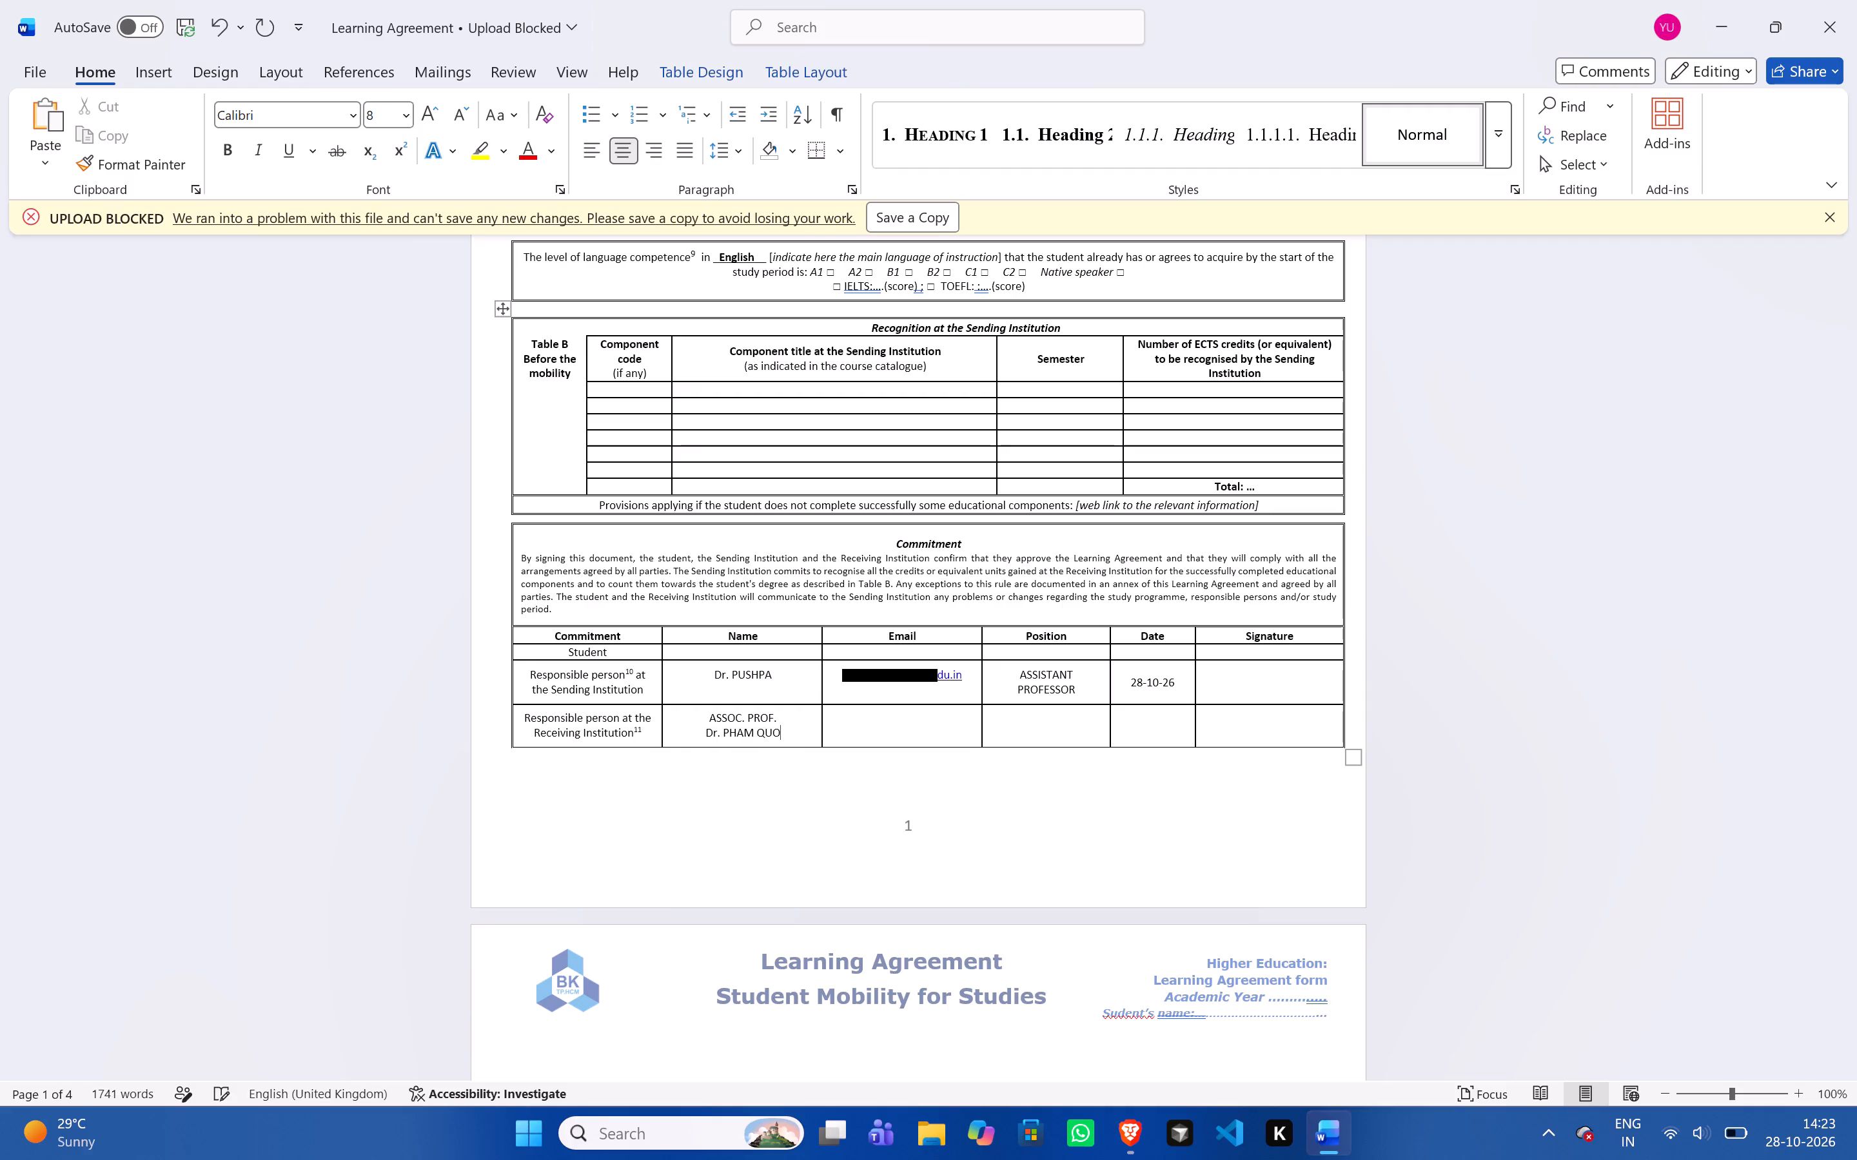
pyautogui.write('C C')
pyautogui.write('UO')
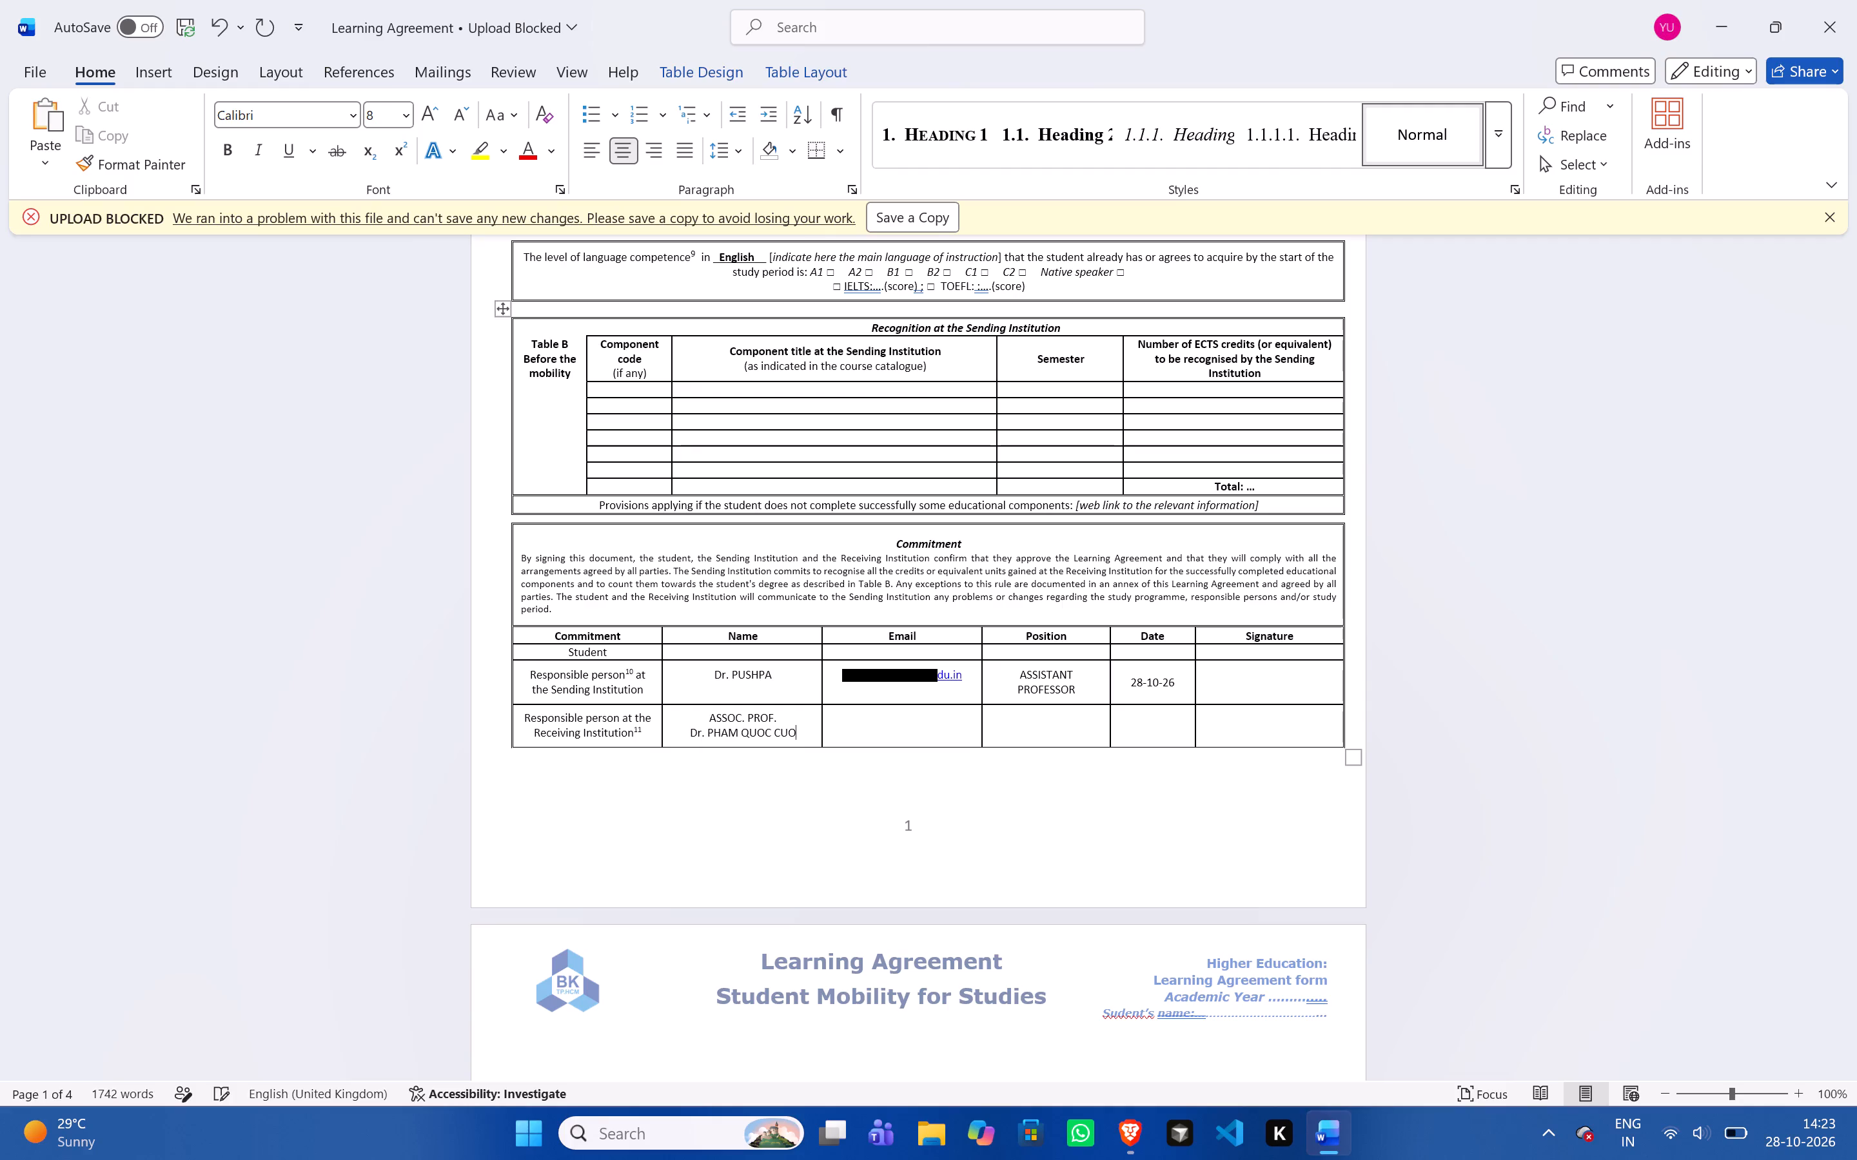
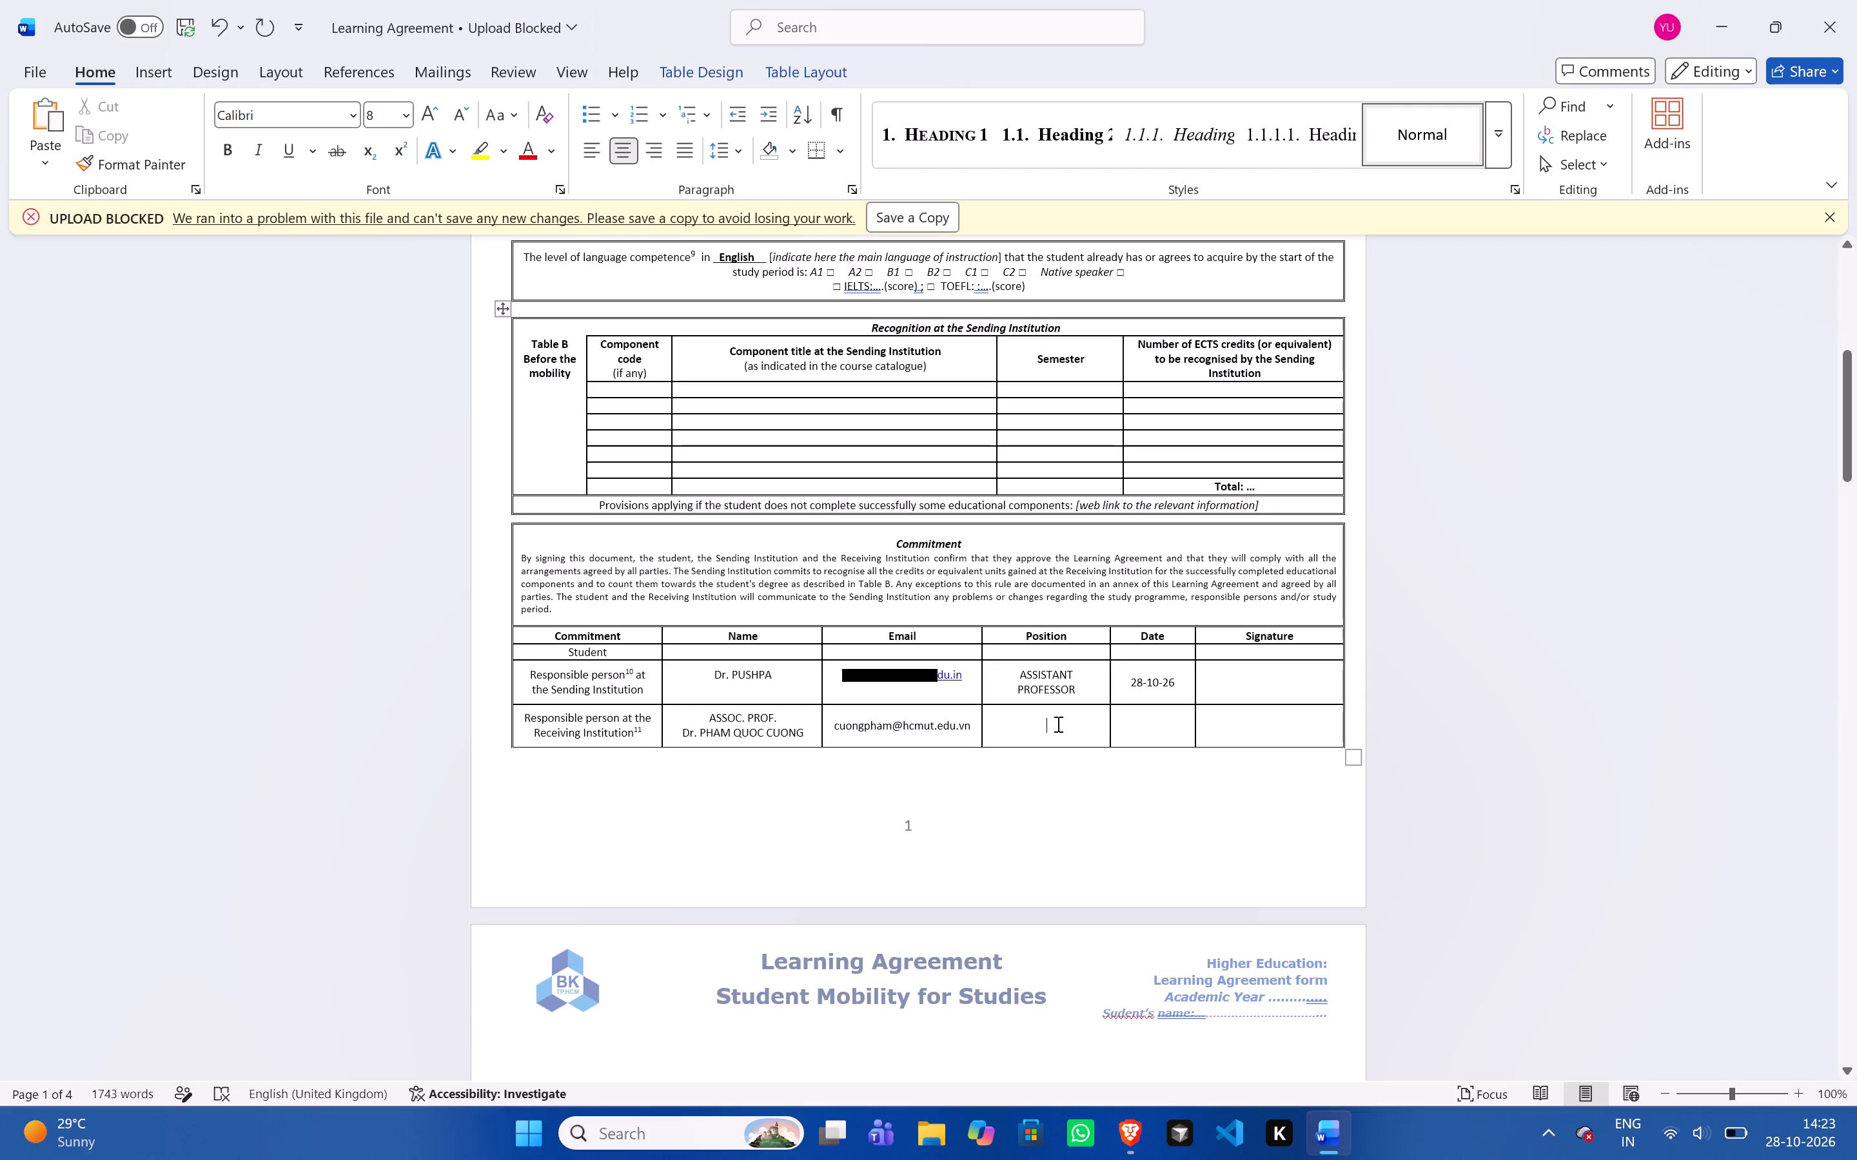
# Enter VICE DEAN as the position of the responsible person at the Receiving Institution in the Commitment table.
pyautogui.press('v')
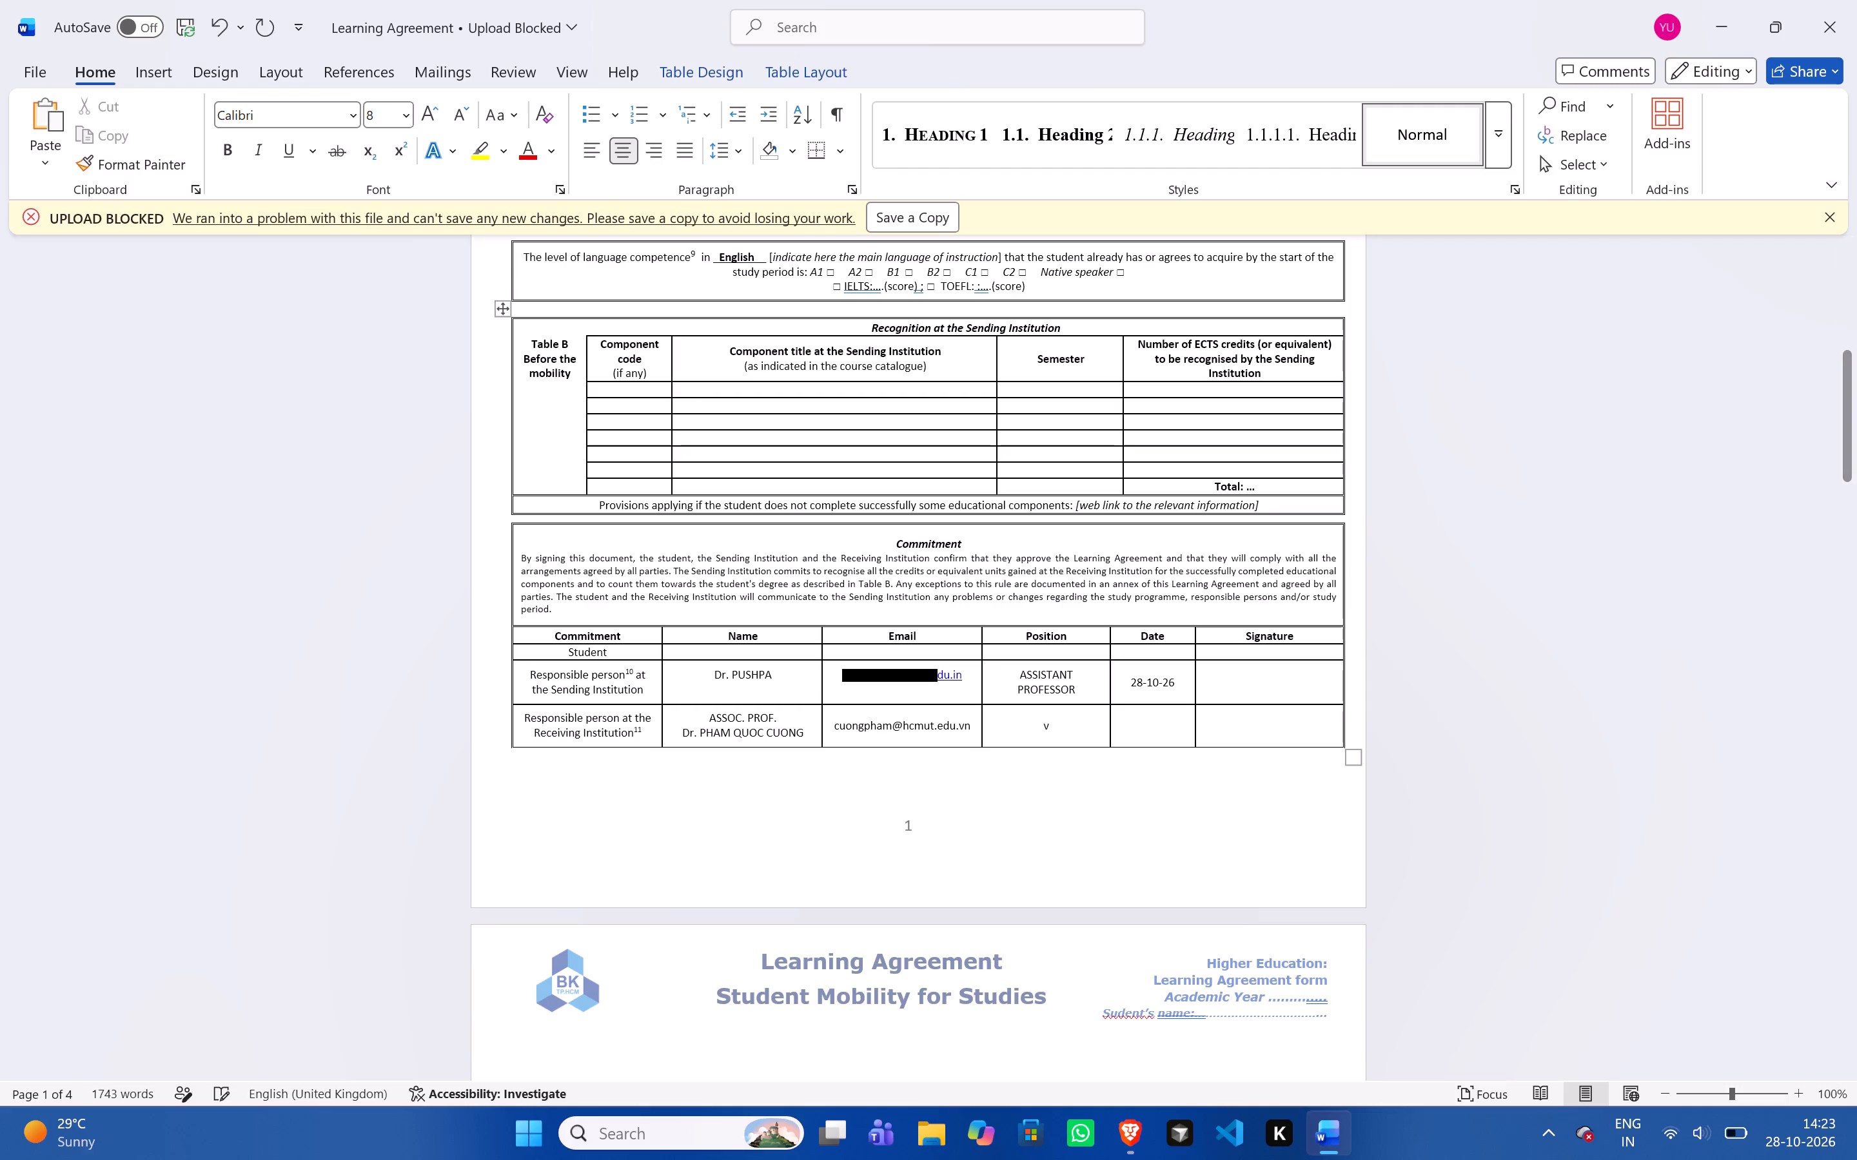
pyautogui.press('BackSpace')
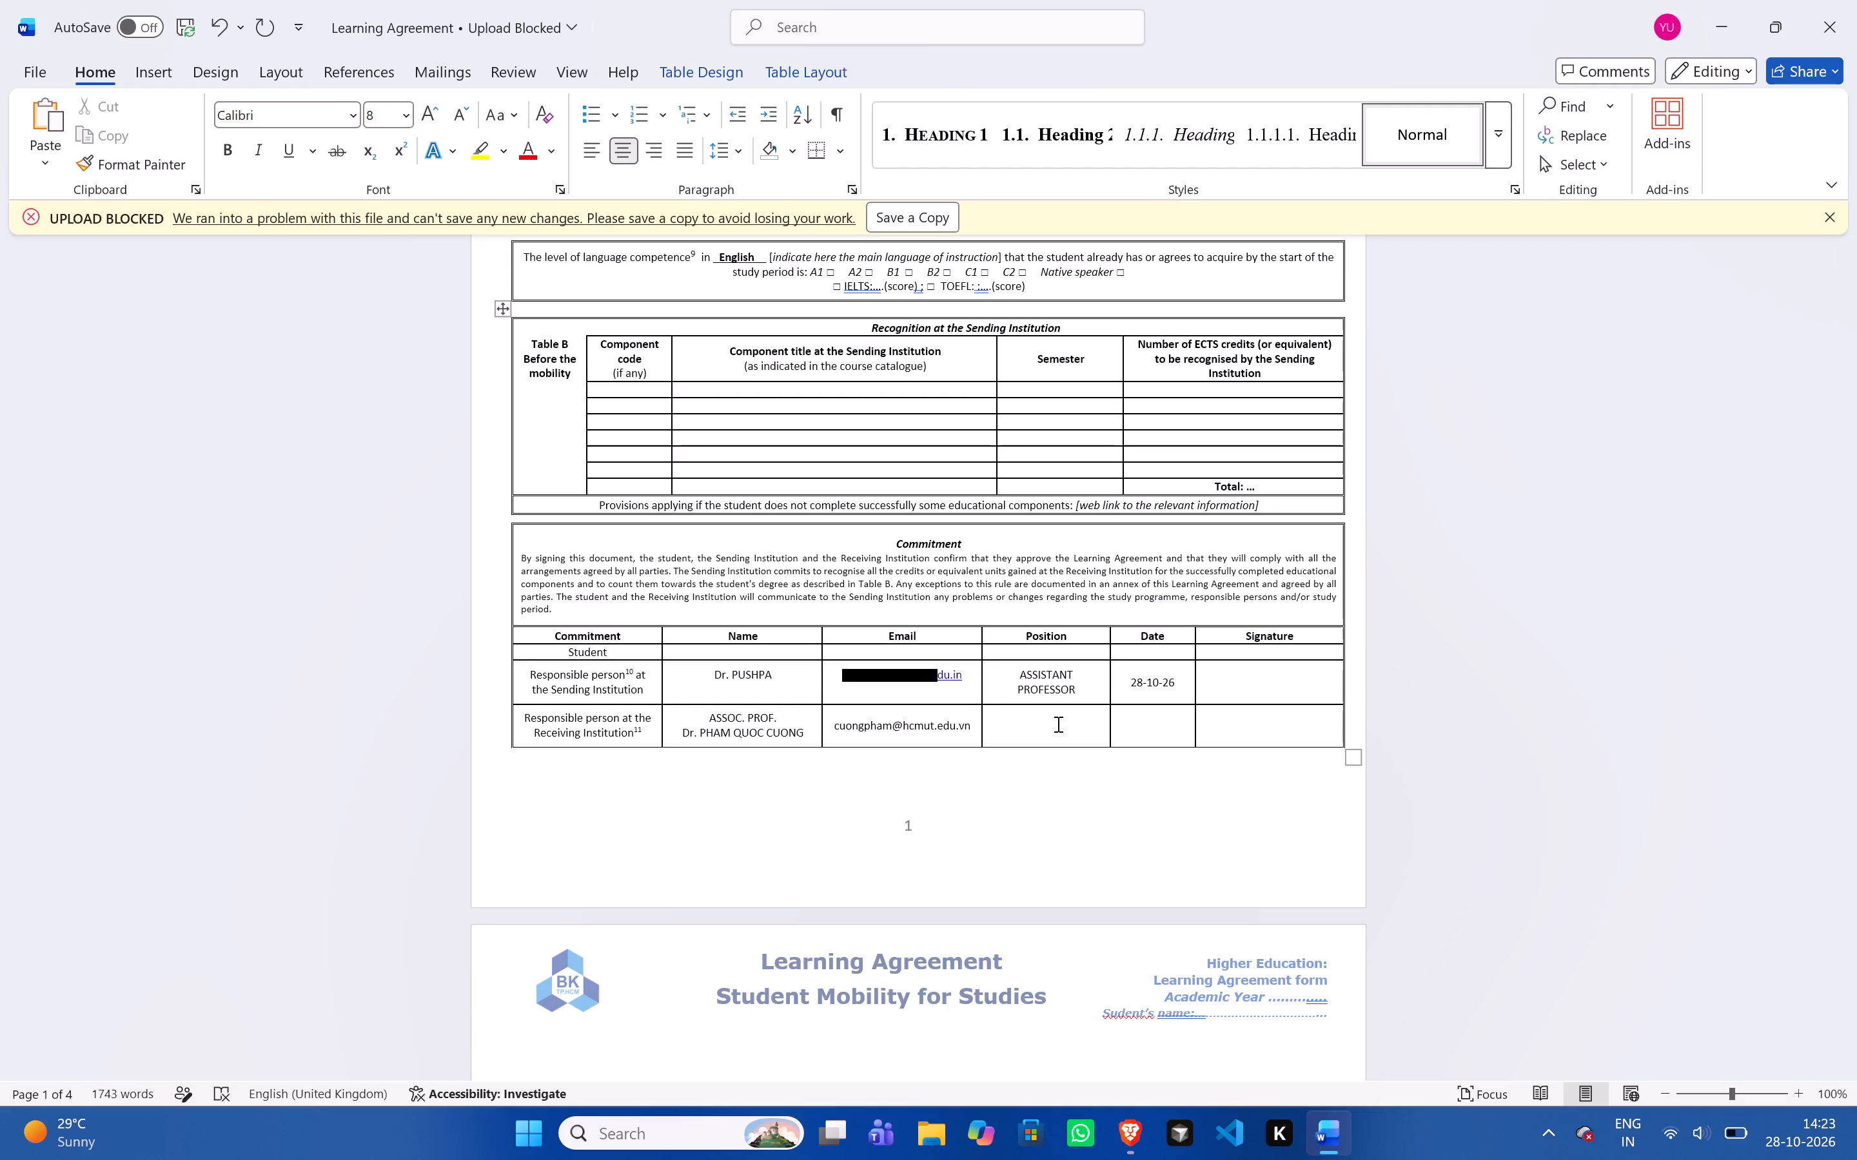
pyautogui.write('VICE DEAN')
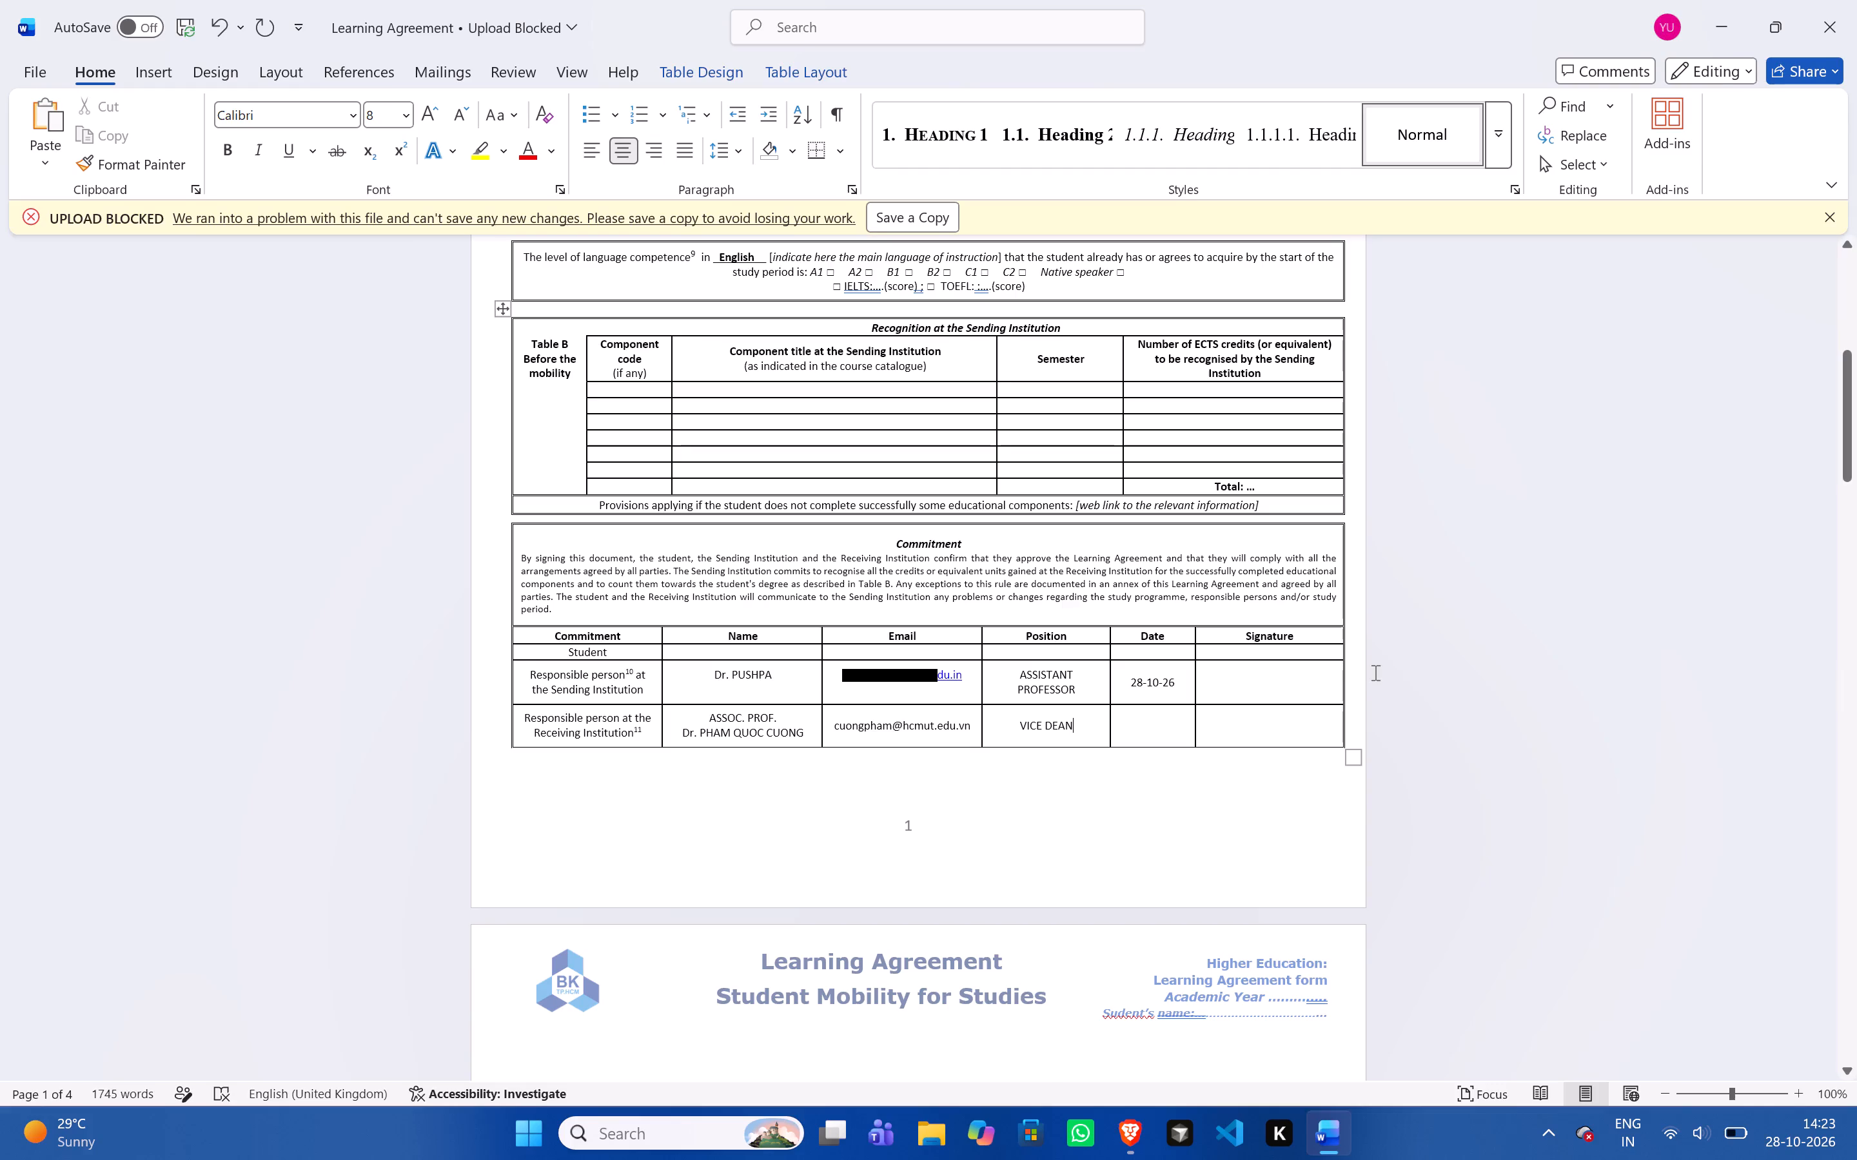
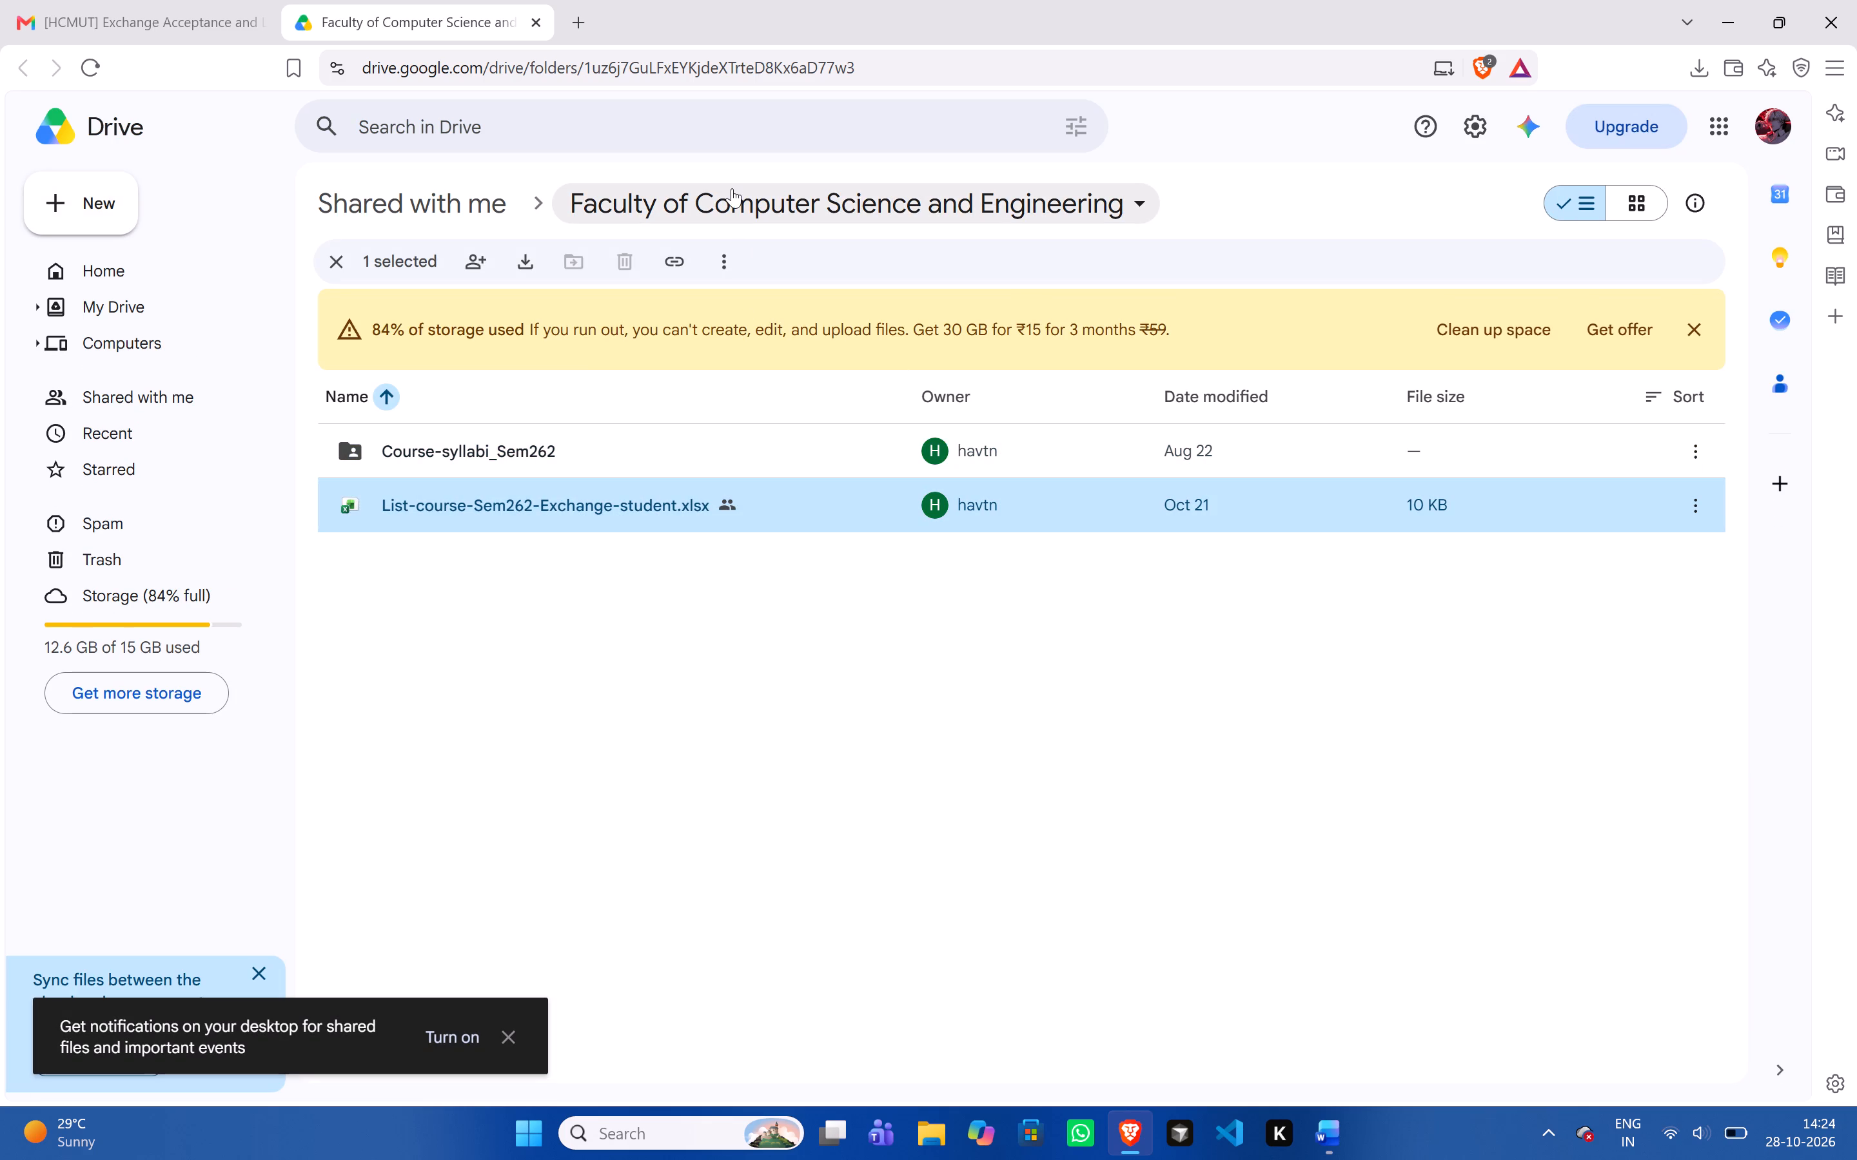
# Open the course list spreadsheet List-course-Sem262-Exchange-student.xlsx from the shared faculty folder.
pyautogui.doubleClick(658, 505)
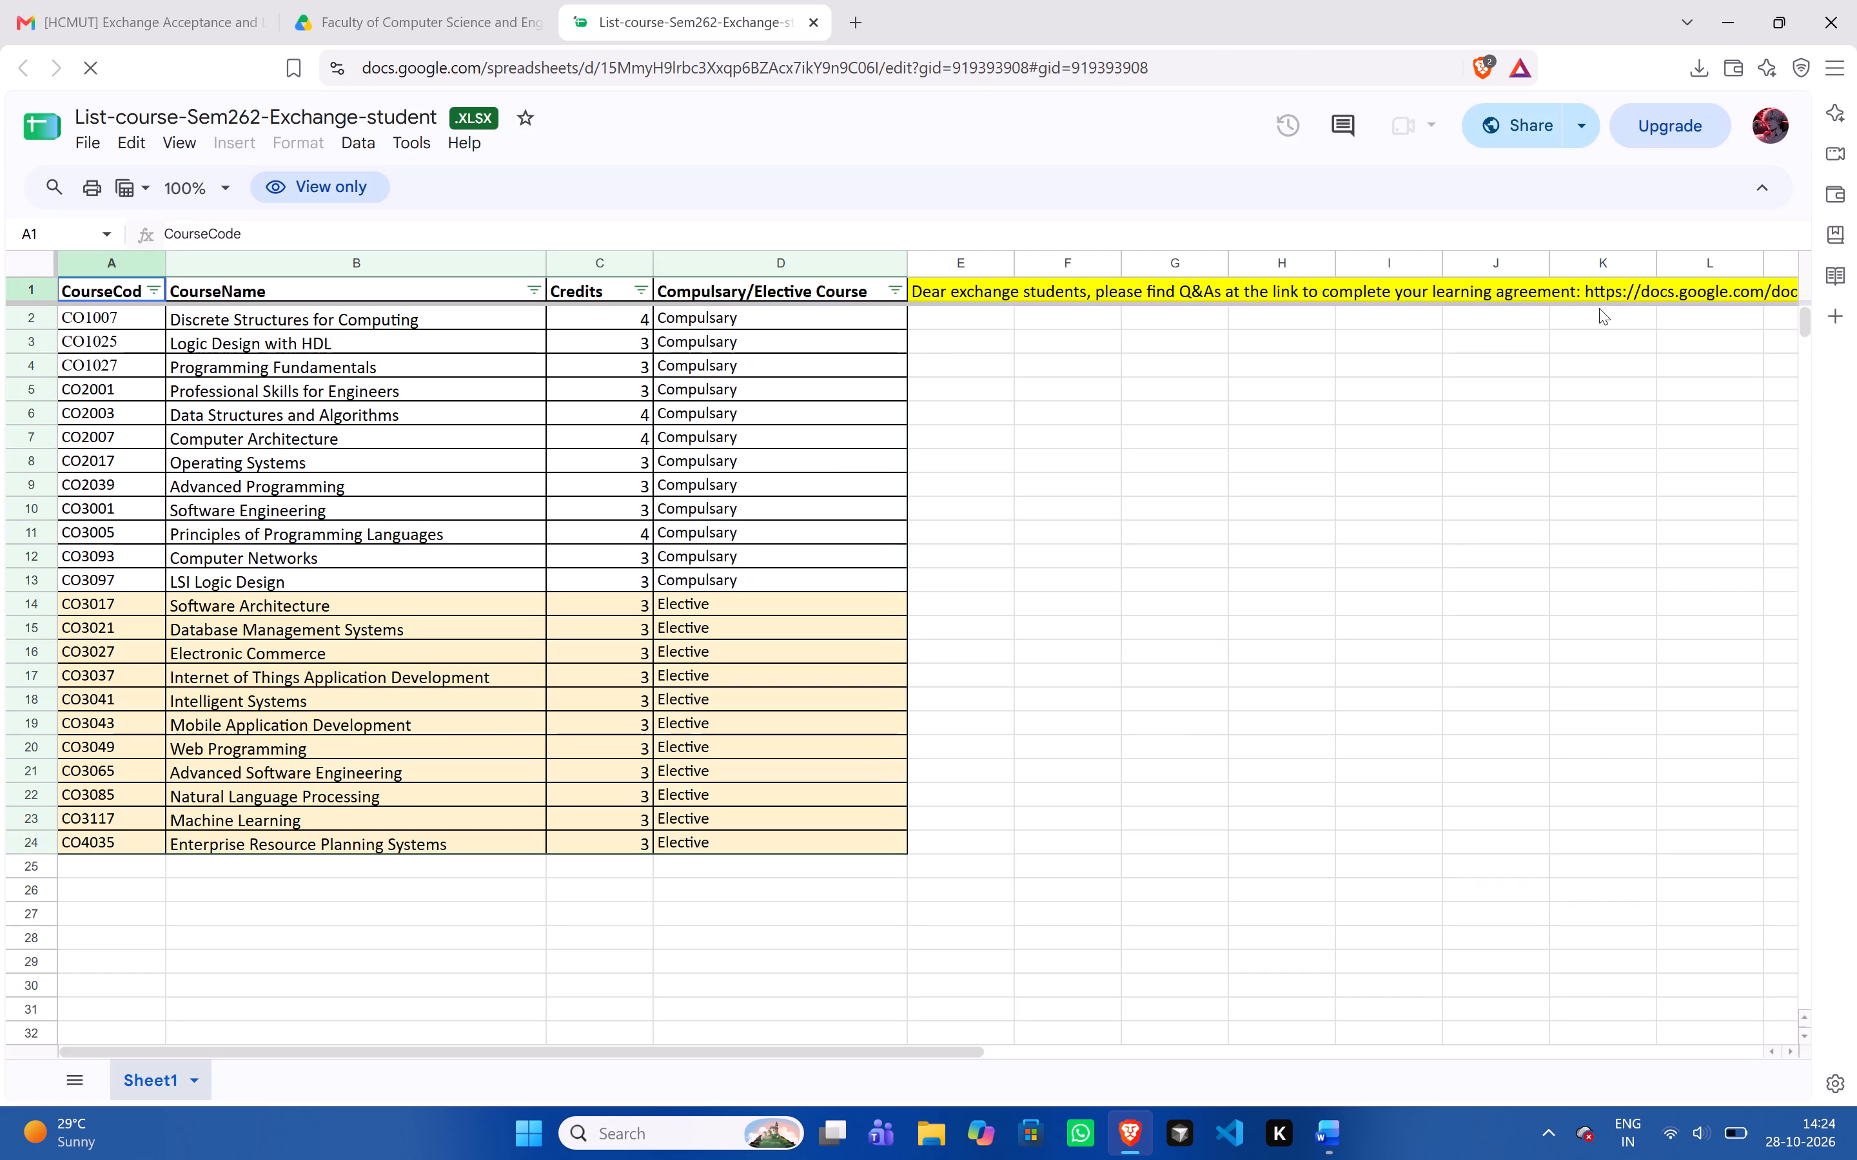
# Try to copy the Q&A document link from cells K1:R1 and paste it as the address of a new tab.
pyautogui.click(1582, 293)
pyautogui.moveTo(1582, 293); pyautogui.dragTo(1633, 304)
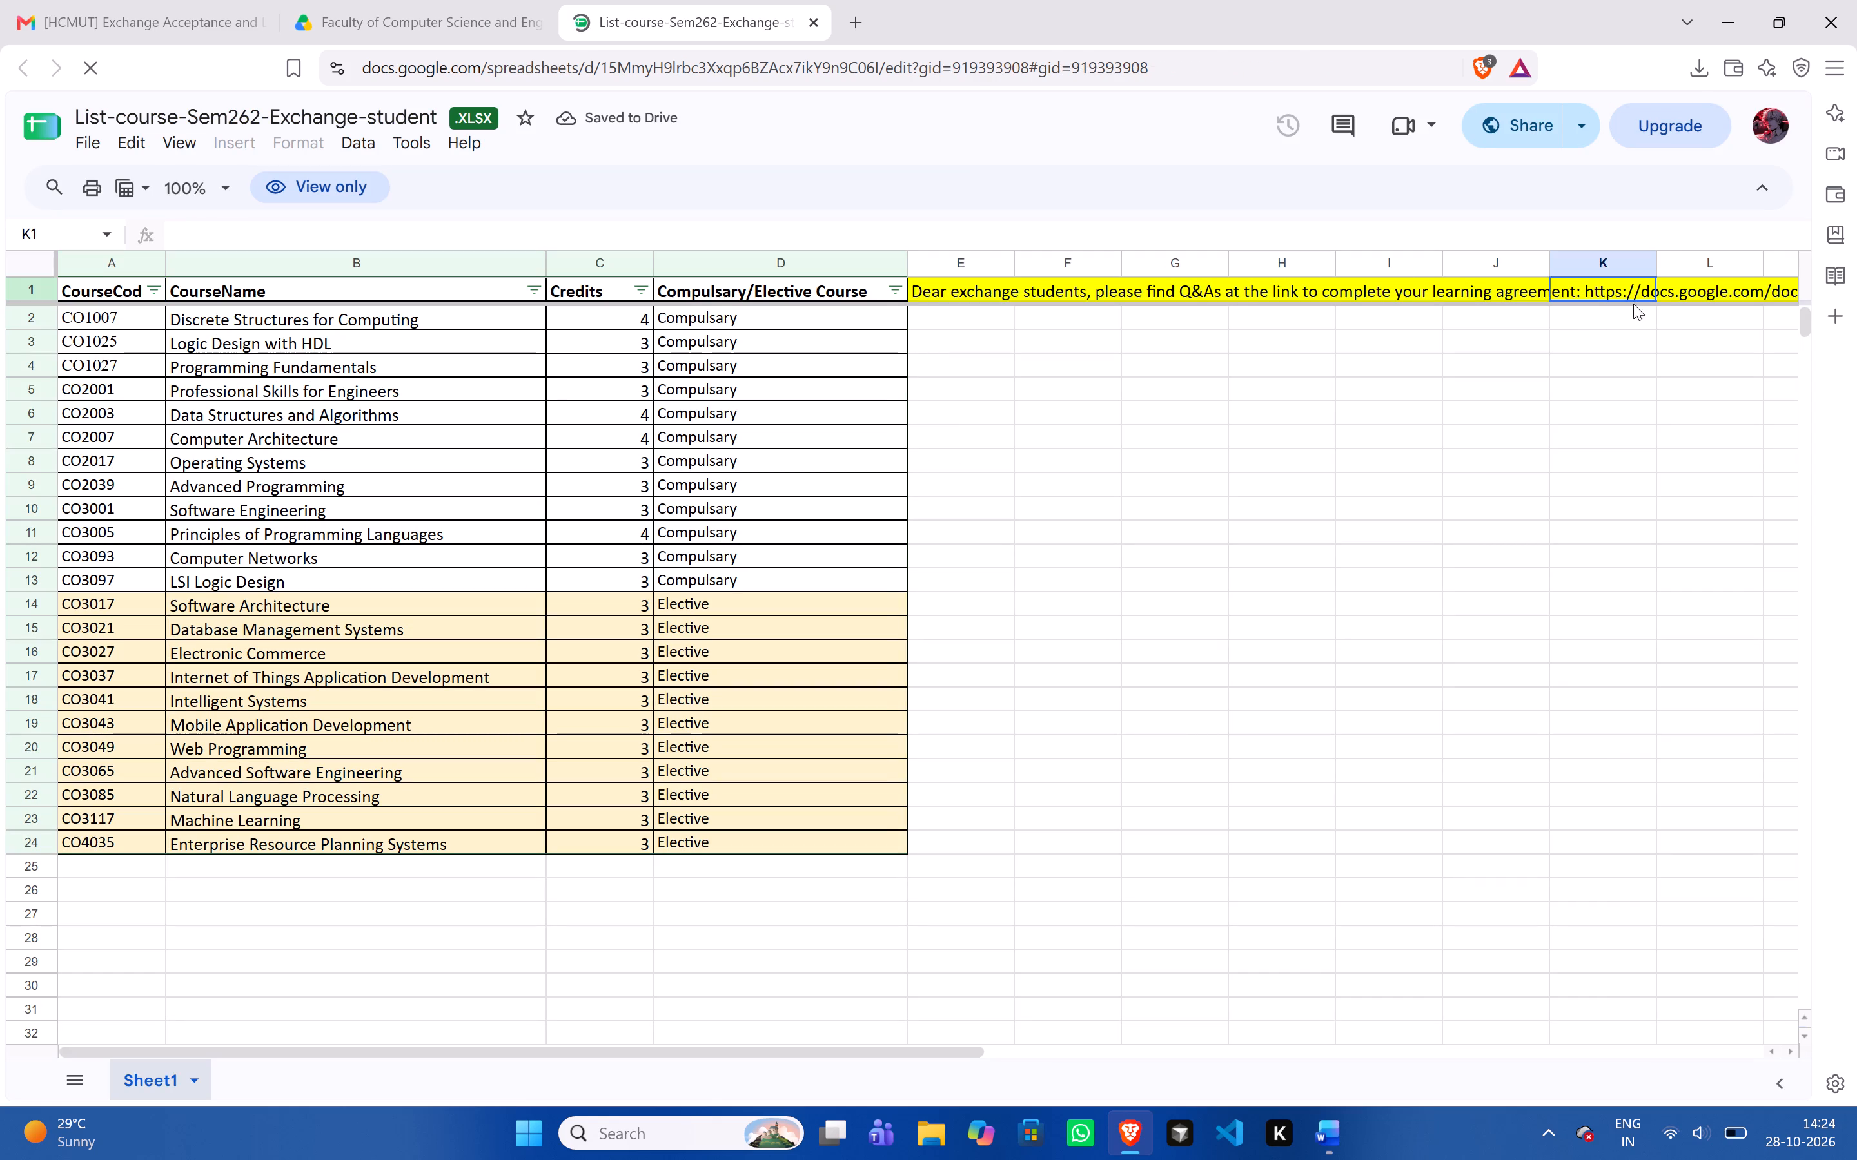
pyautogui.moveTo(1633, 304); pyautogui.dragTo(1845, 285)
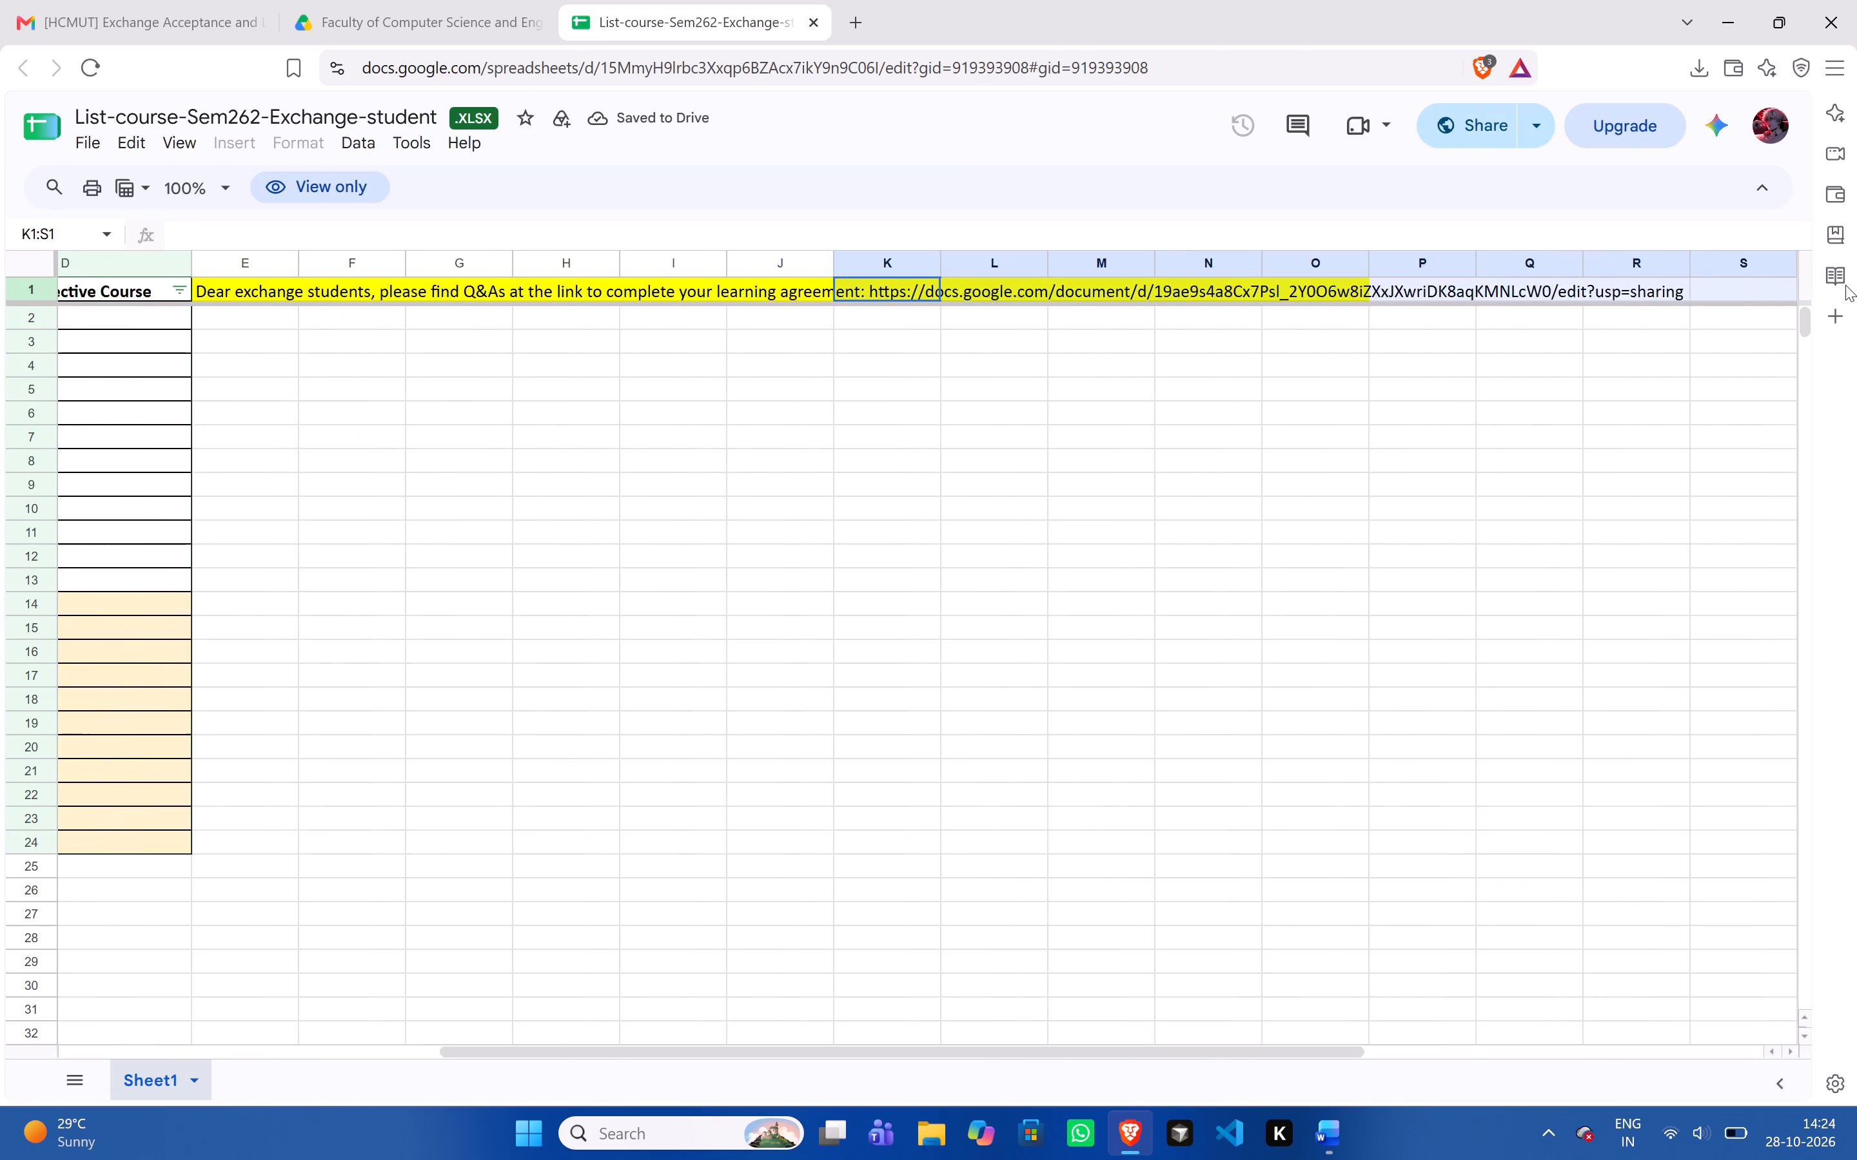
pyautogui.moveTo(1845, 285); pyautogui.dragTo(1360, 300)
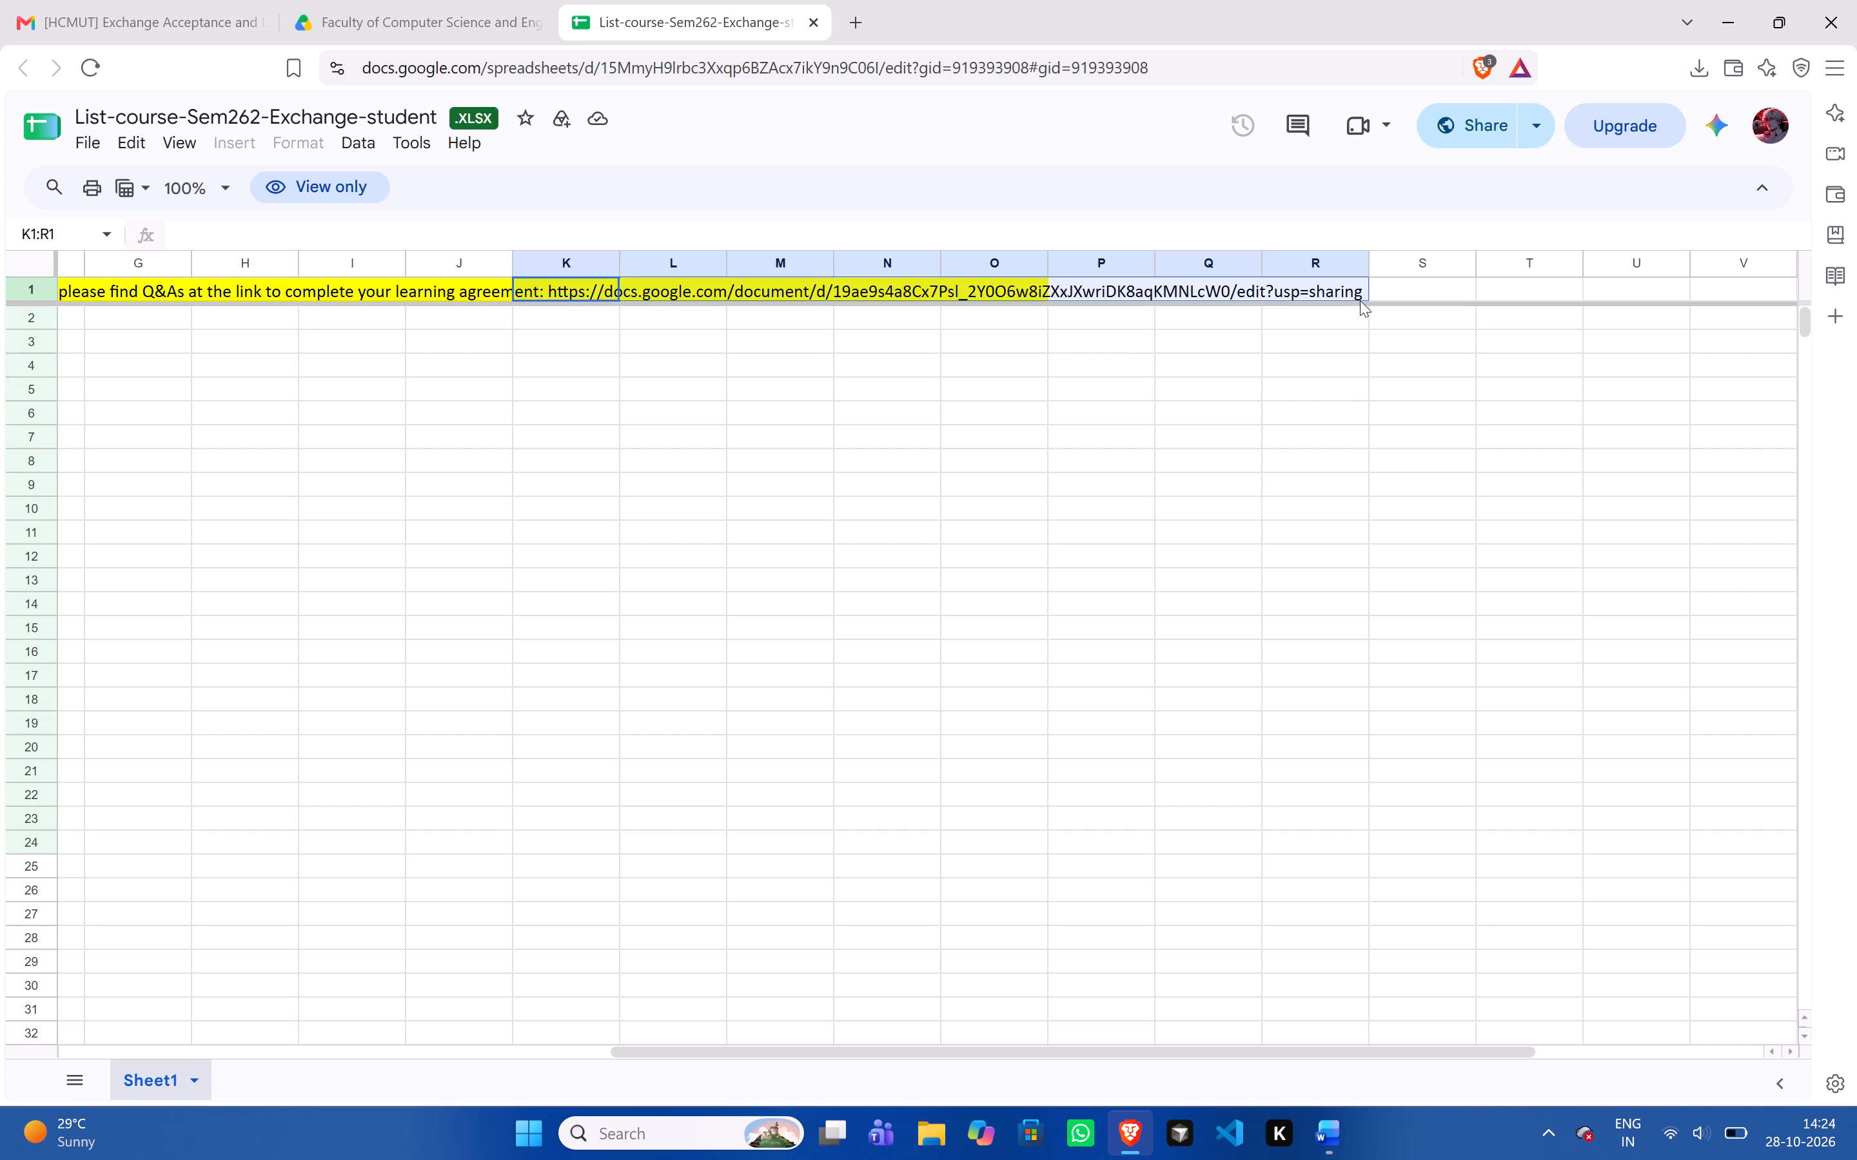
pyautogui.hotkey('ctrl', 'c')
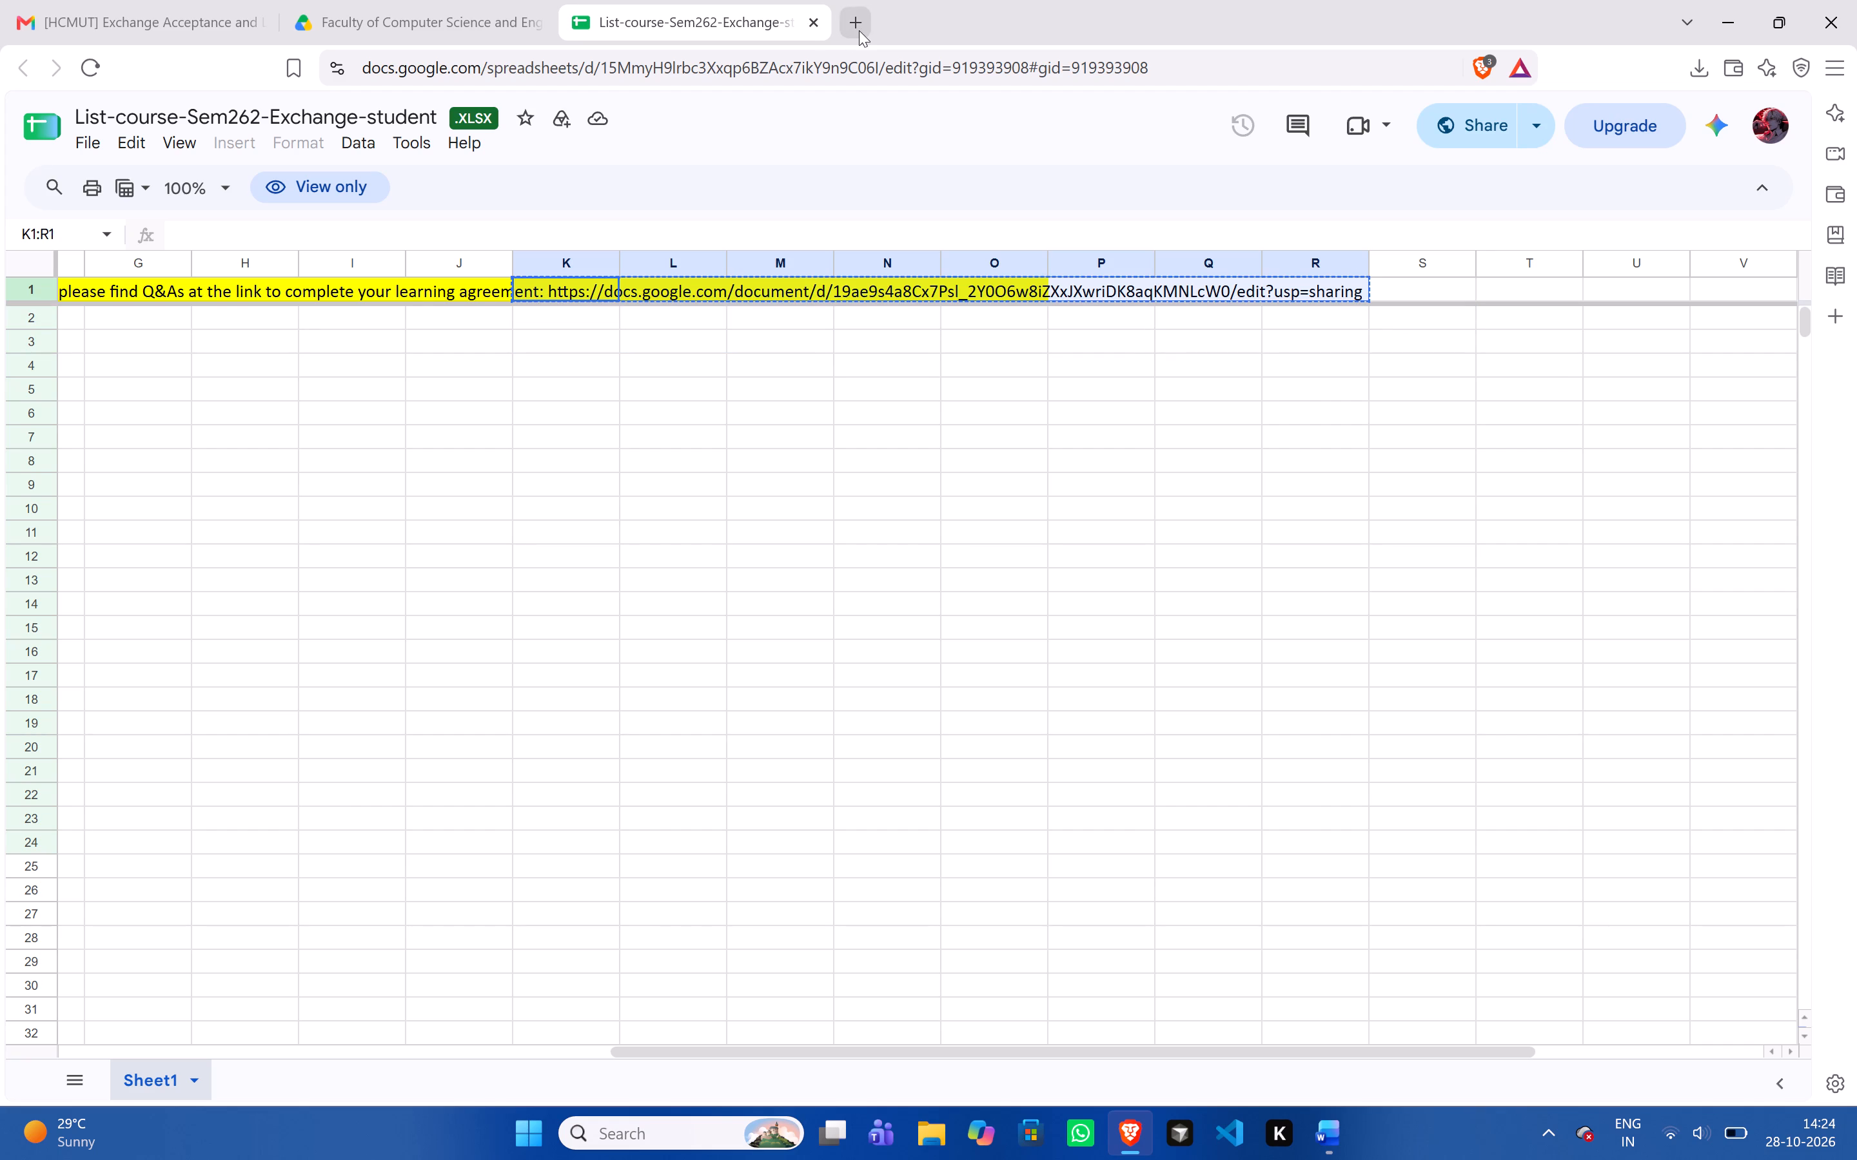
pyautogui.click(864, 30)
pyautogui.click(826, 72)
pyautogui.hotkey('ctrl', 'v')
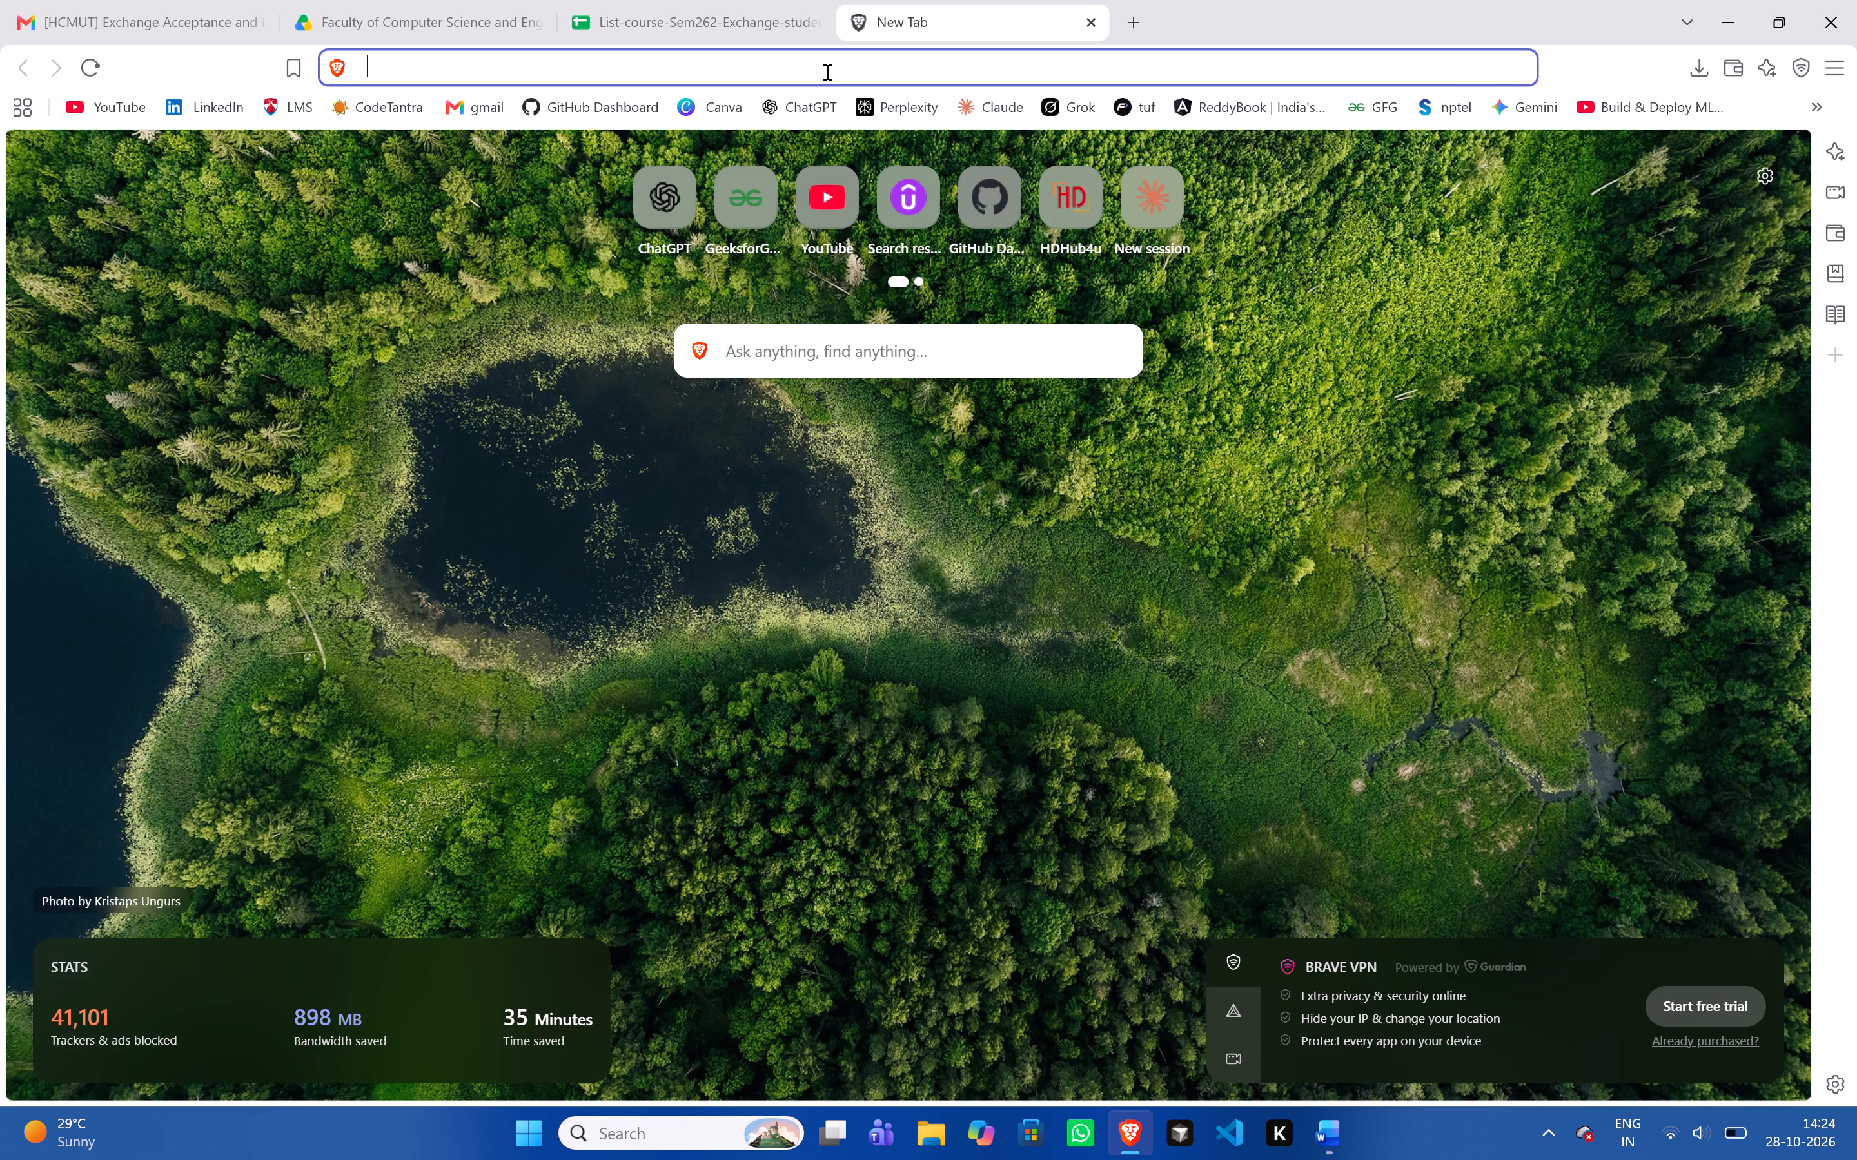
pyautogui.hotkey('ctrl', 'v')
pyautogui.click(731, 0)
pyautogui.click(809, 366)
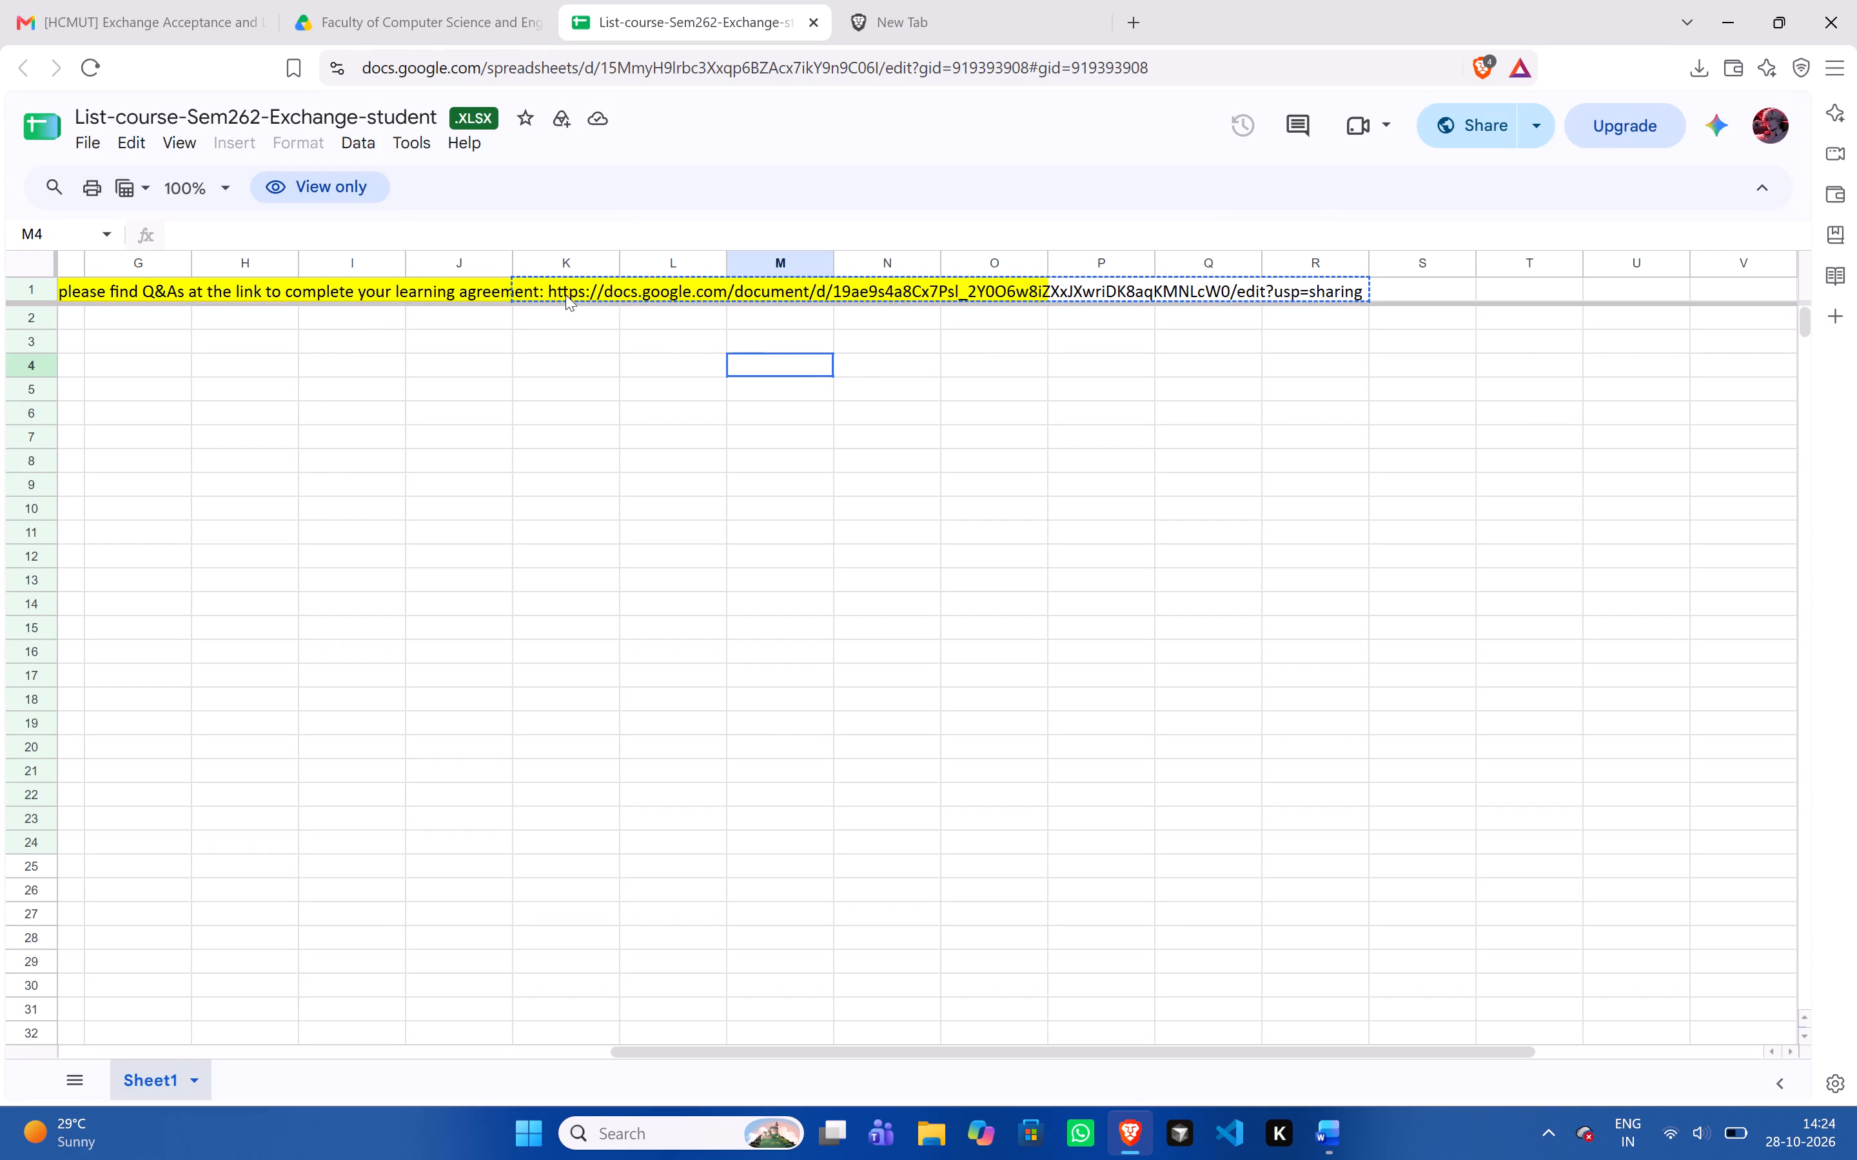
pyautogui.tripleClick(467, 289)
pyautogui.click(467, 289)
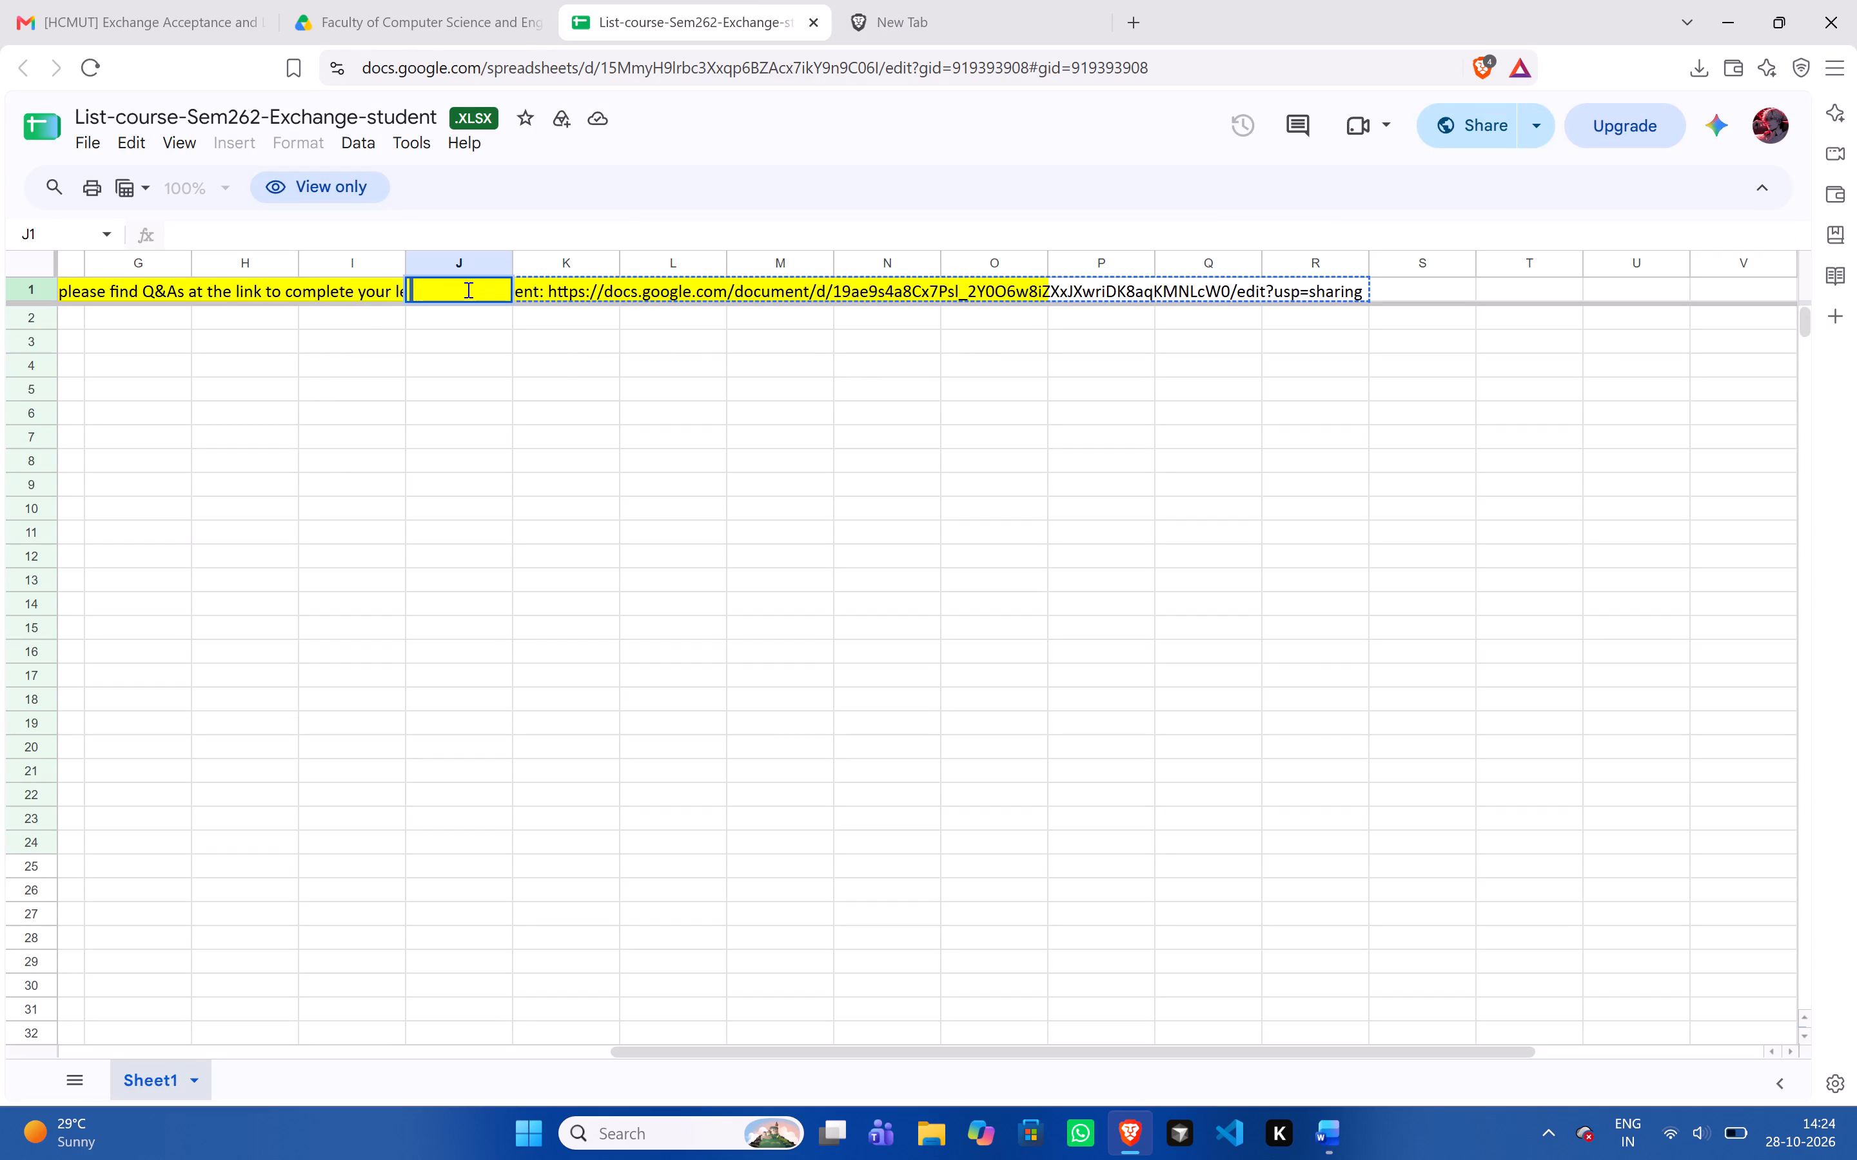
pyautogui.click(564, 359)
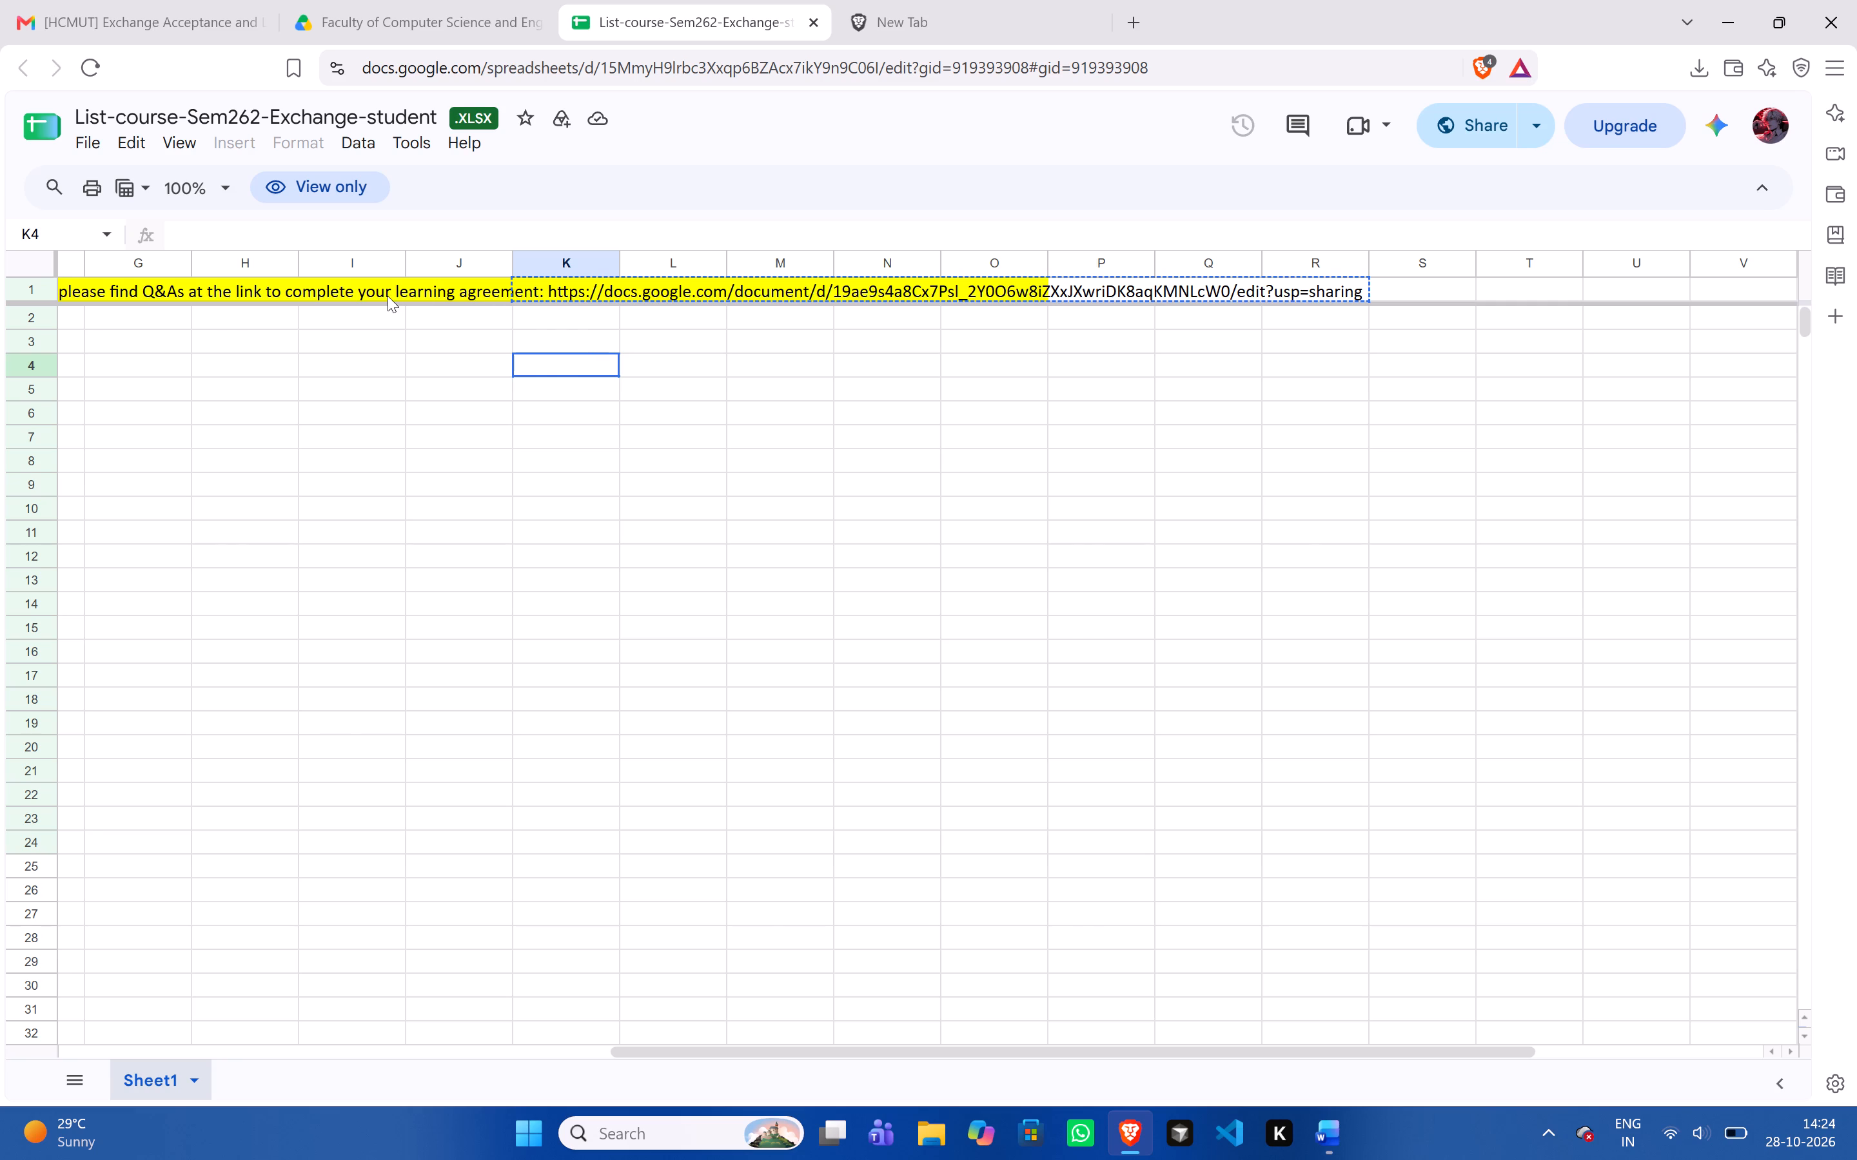
# Copy the exchange-student notice in E1:R1 and open only its Q&A document link in the blank tab, removing the introductory text.
pyautogui.hscroll(4, 388, 296)
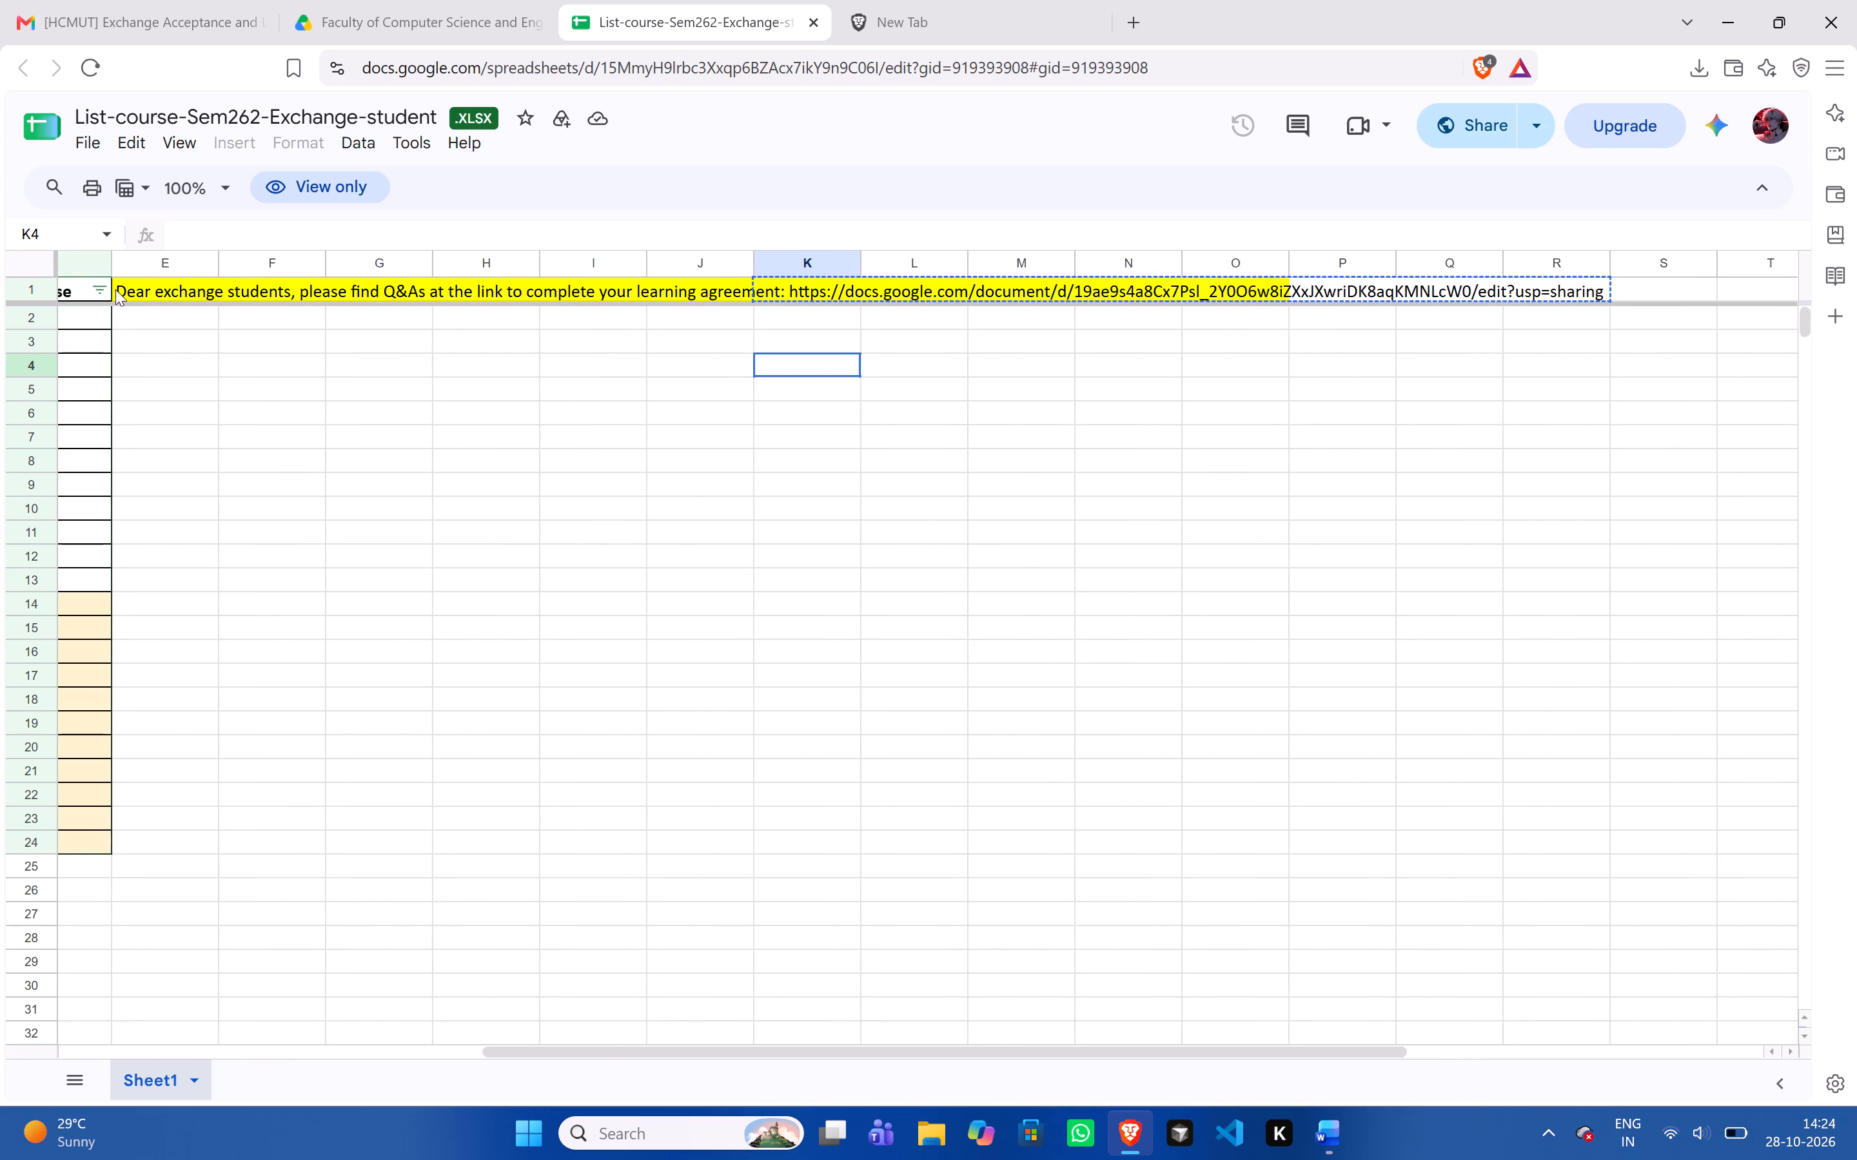
pyautogui.click(139, 285)
pyautogui.moveTo(177, 289); pyautogui.dragTo(752, 311)
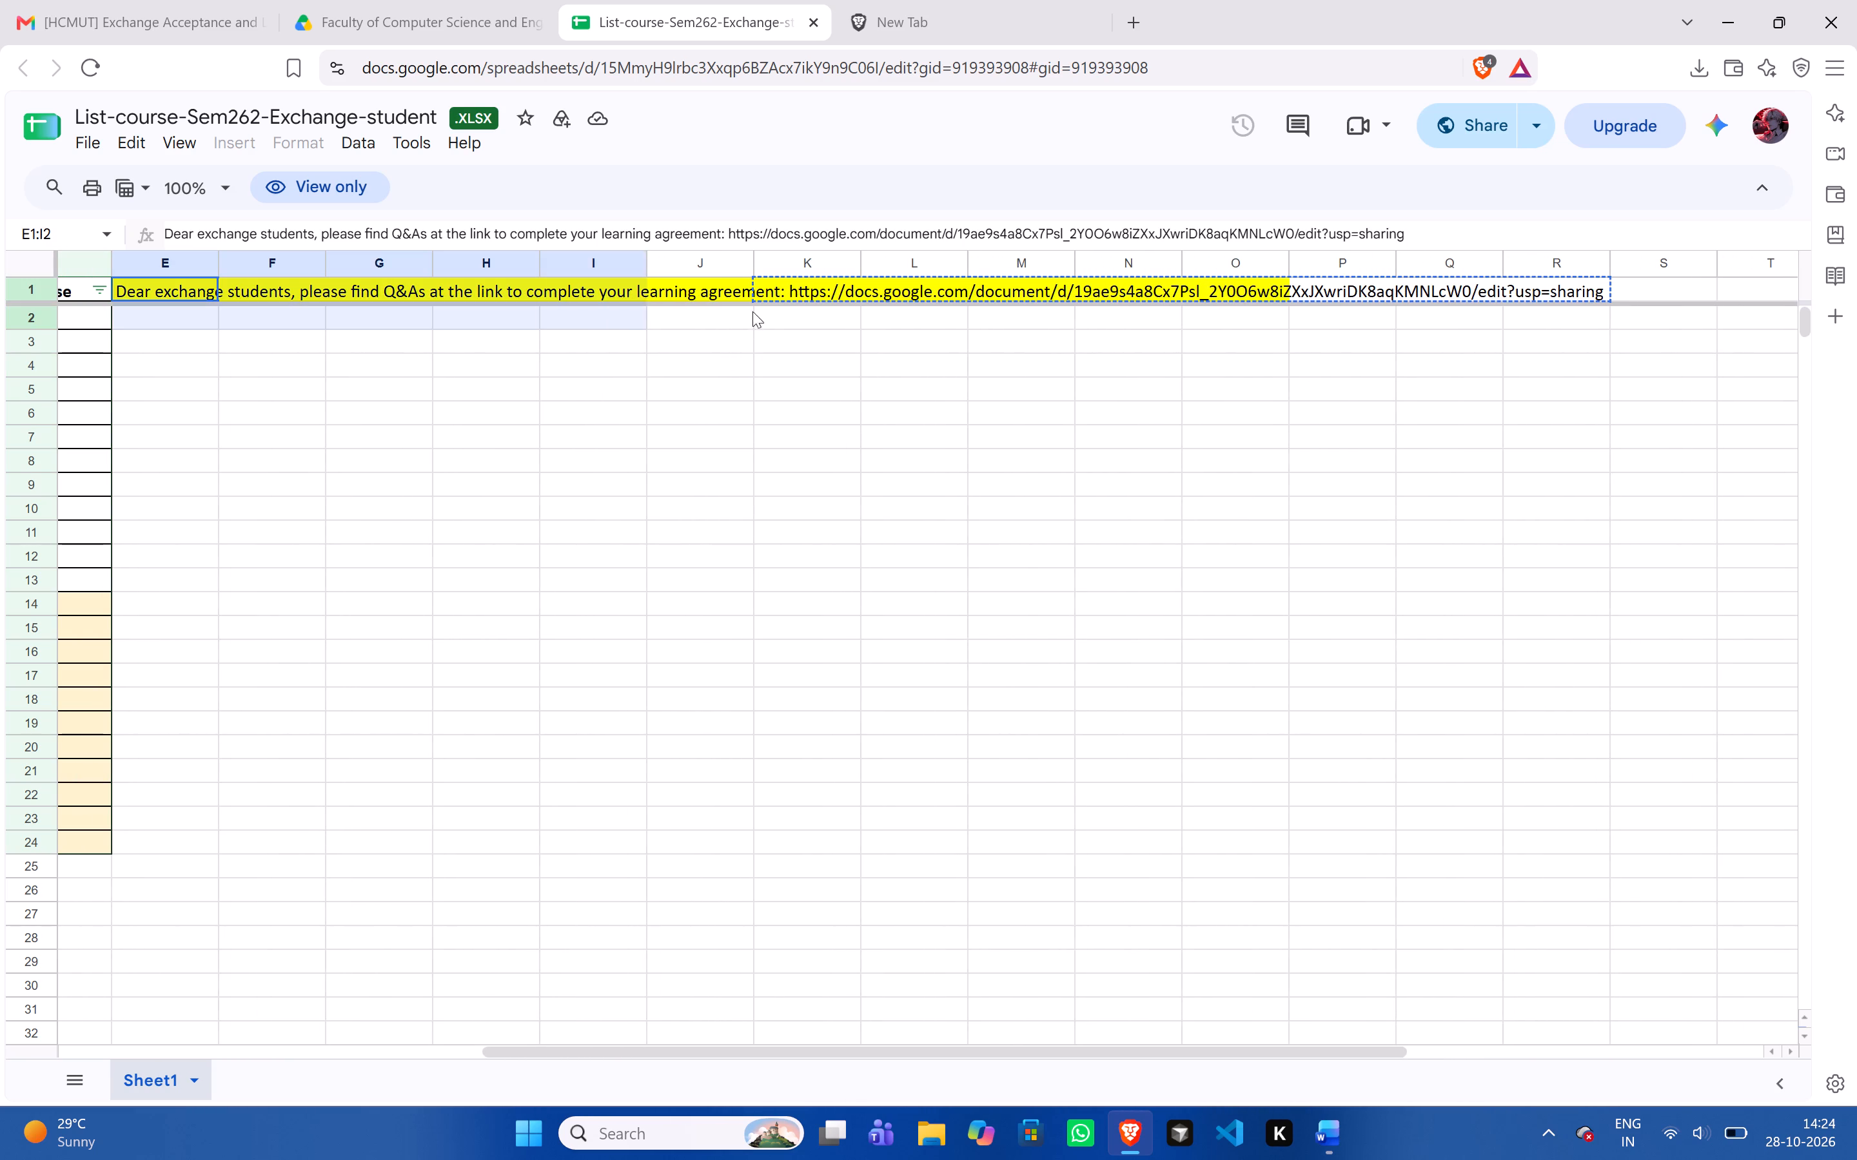
pyautogui.moveTo(752, 311); pyautogui.dragTo(1579, 290)
pyautogui.hotkey('ctrl', 'c')
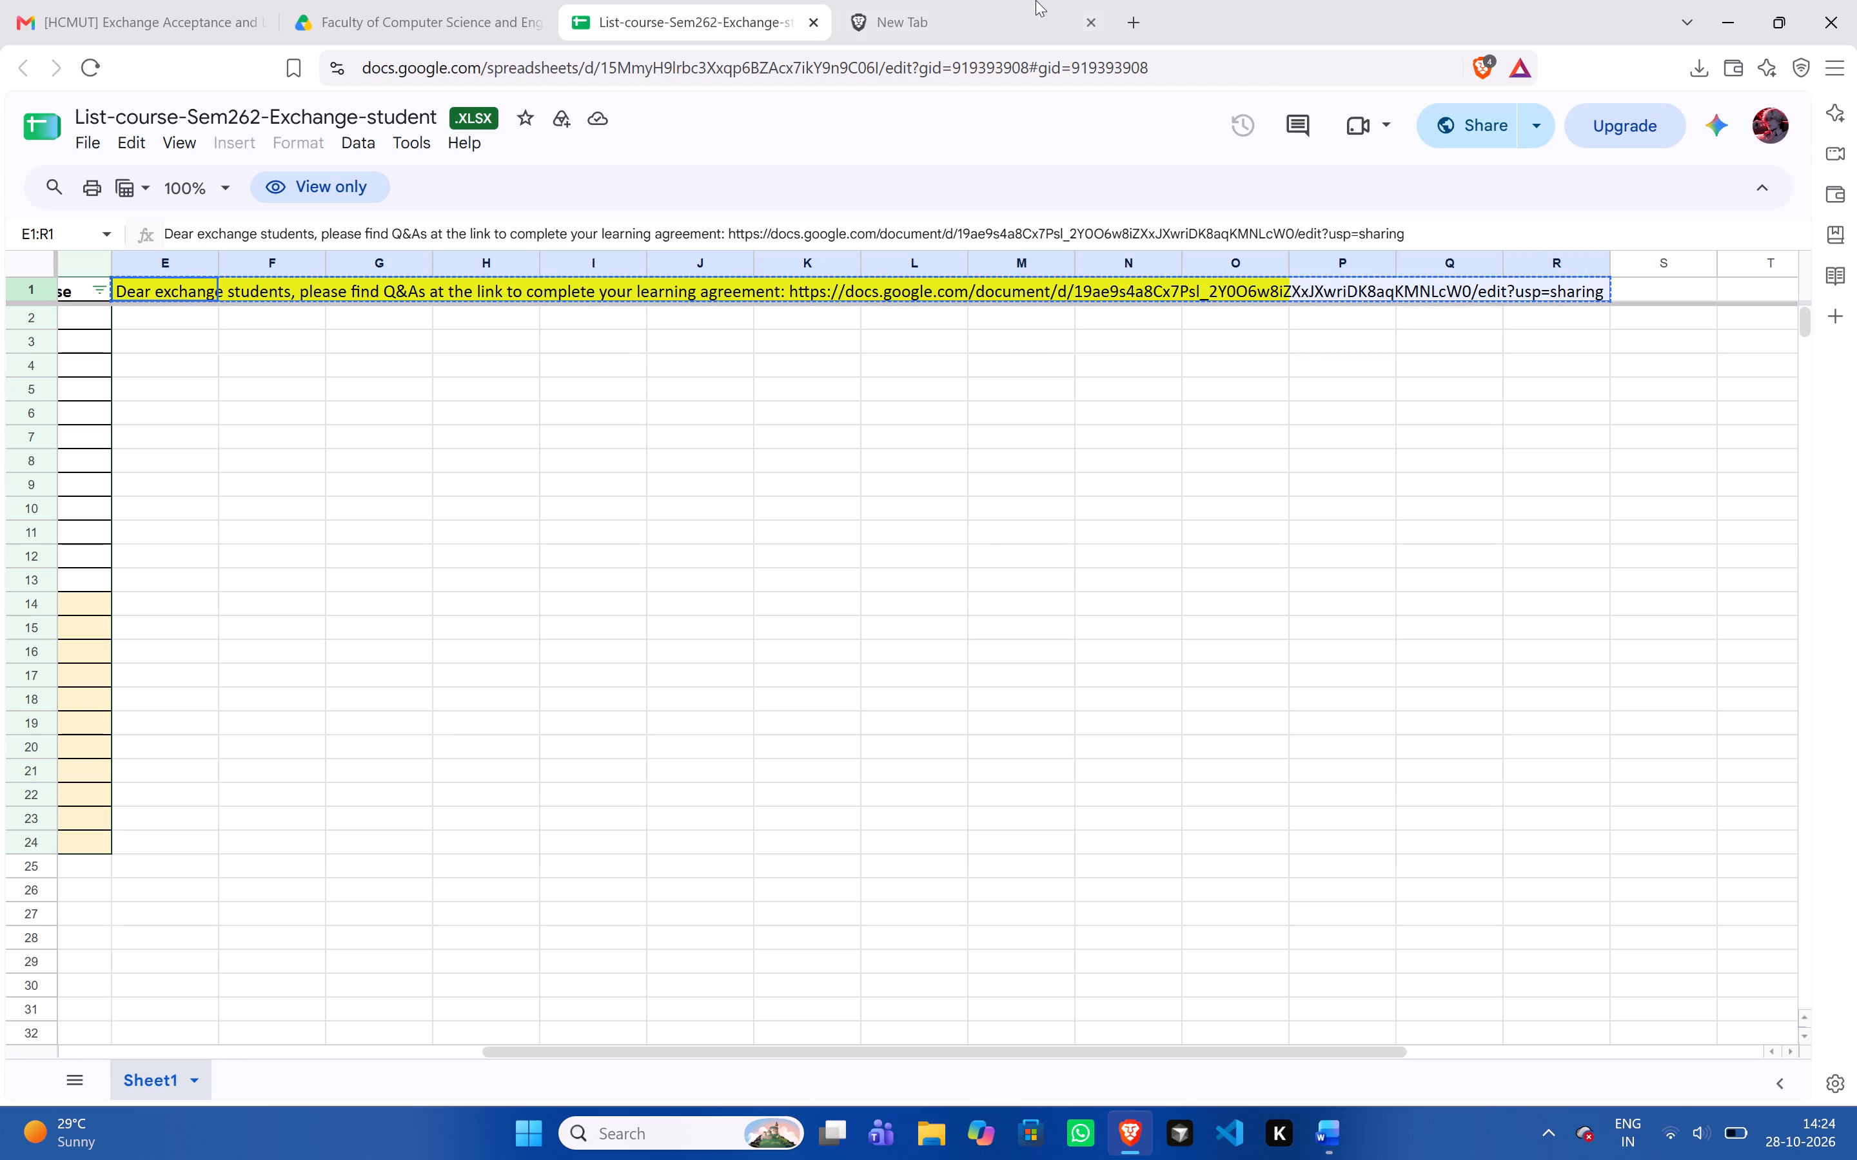
pyautogui.click(1000, 1)
pyautogui.click(931, 62)
pyautogui.hotkey('ctrl', 'v')
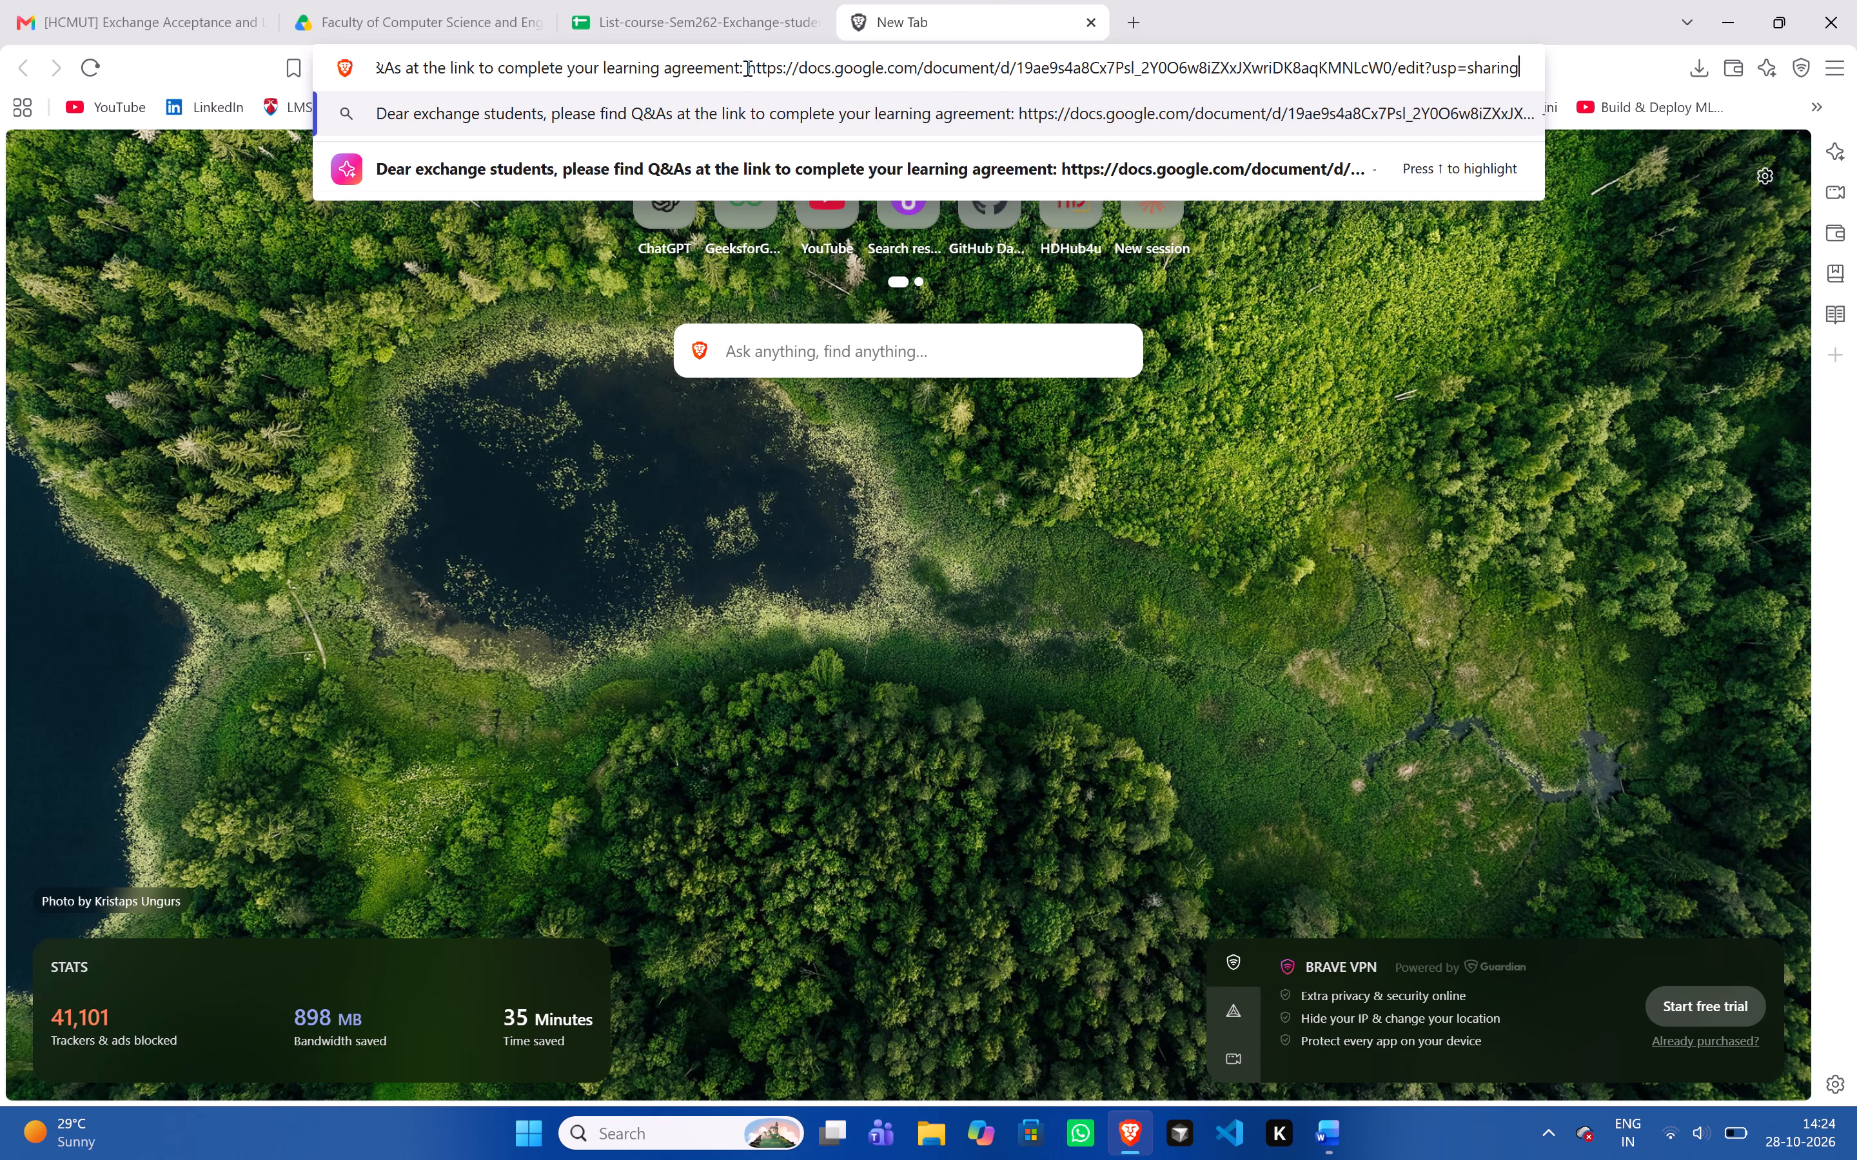
pyautogui.moveTo(746, 68); pyautogui.dragTo(252, 53)
pyautogui.press('BackSpace')
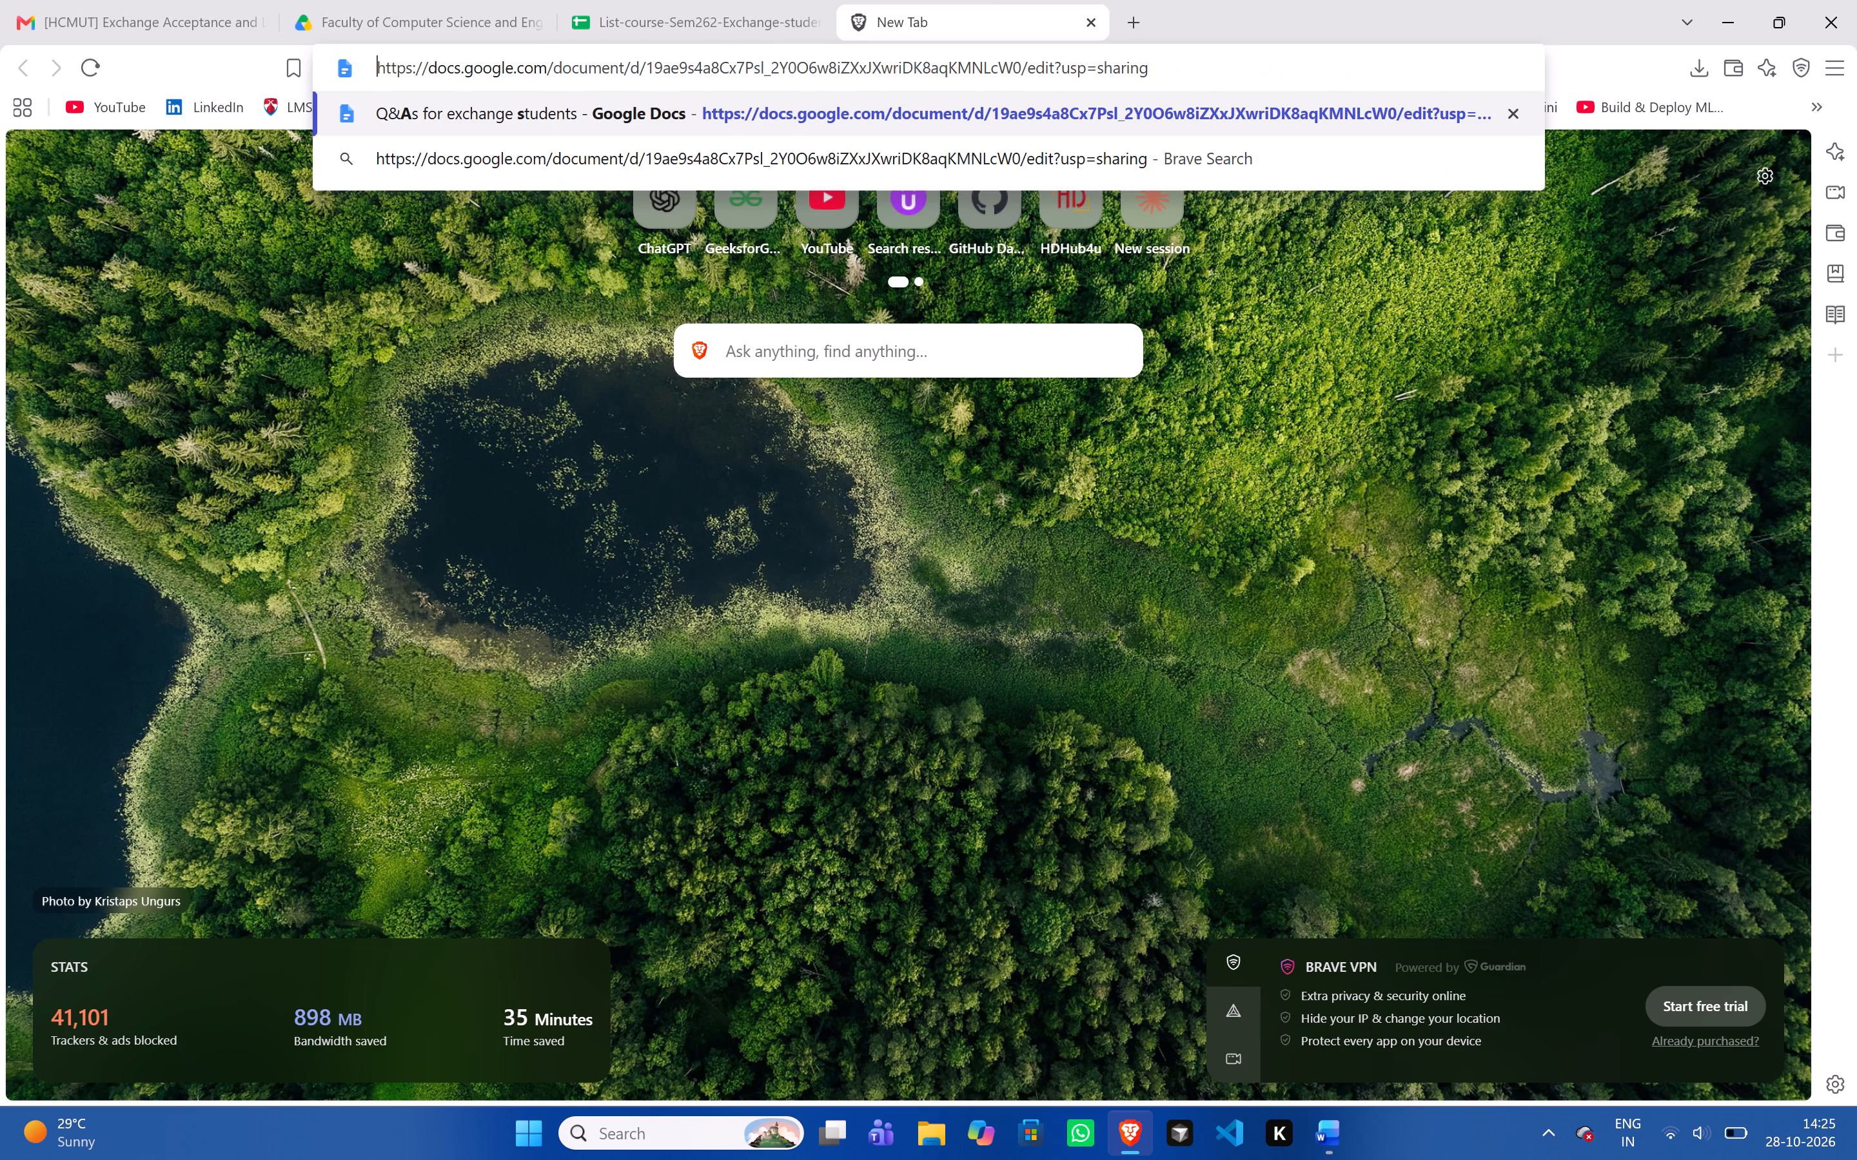
pyautogui.press('Return')
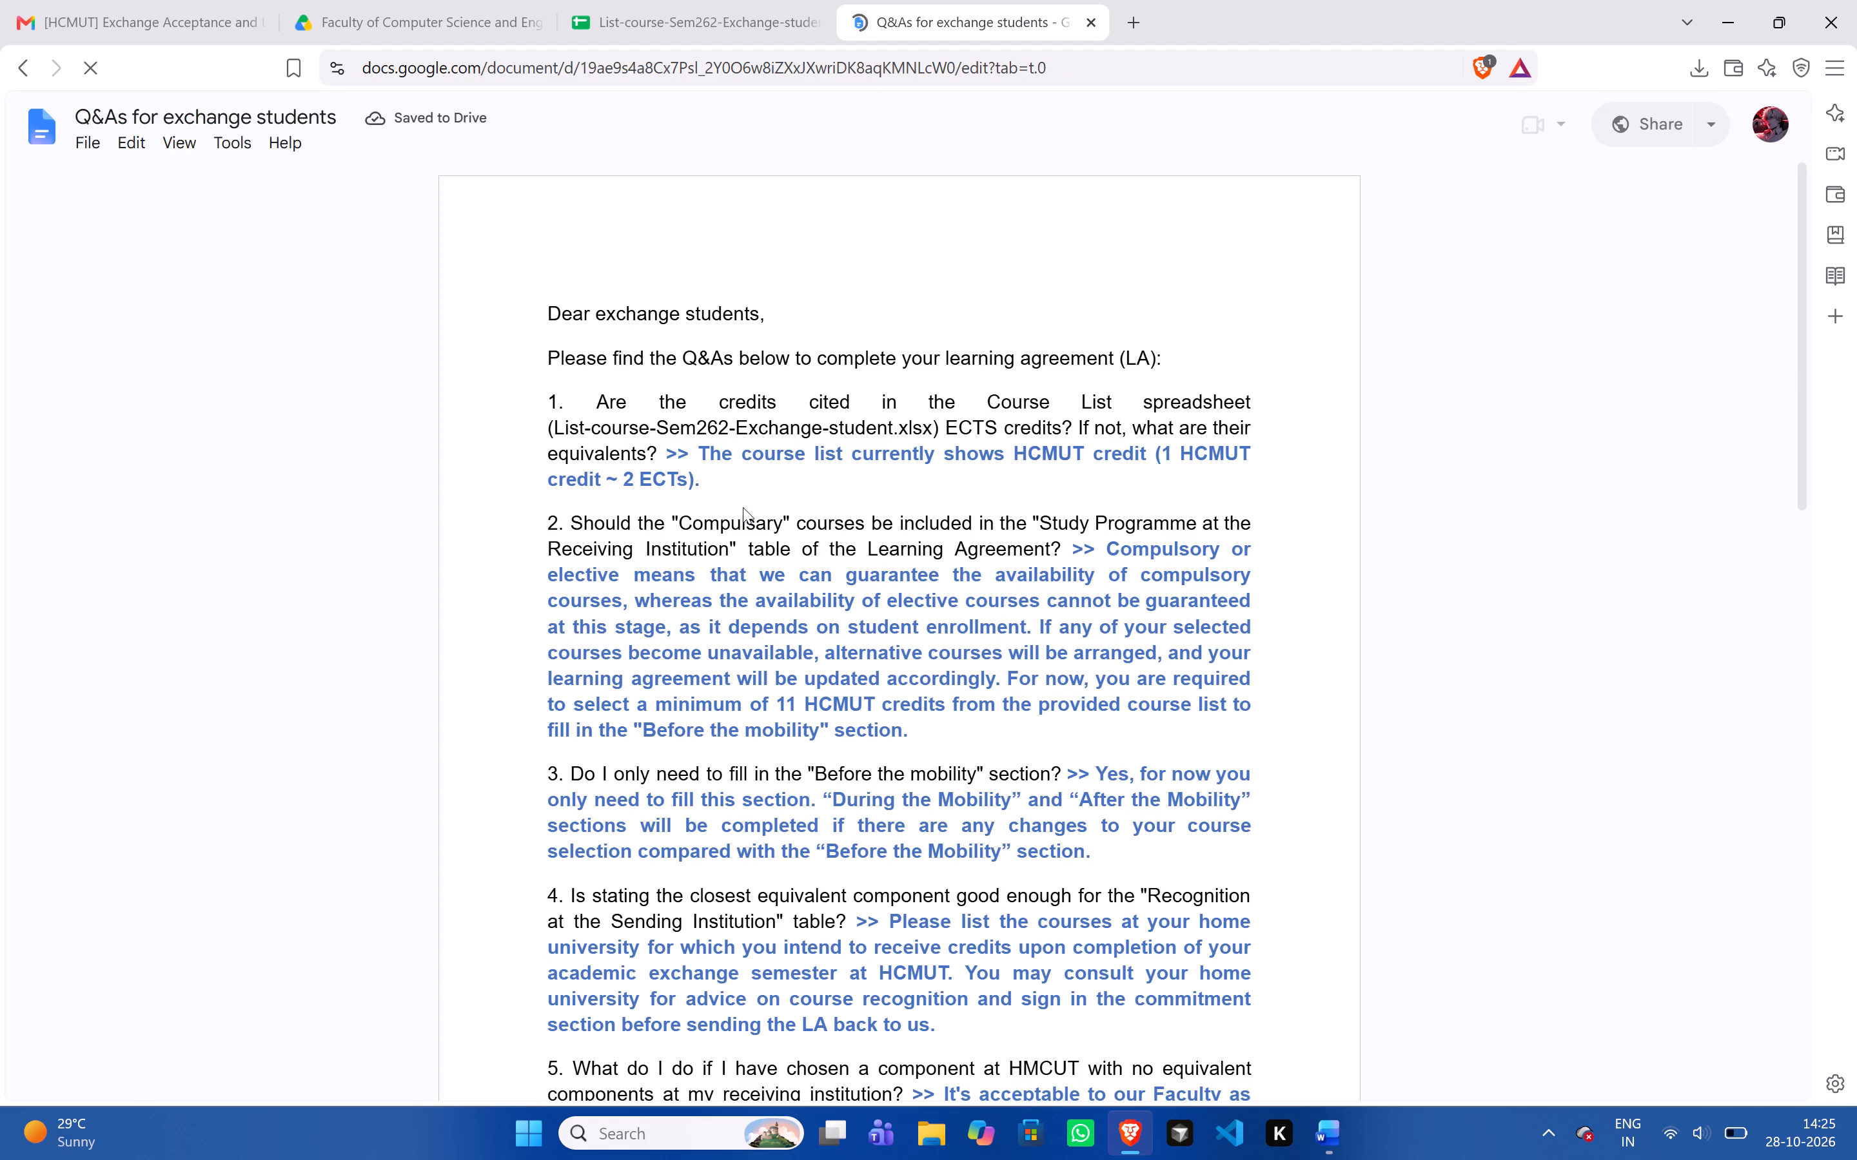
# Switch to WhatsApp.
pyautogui.click(1083, 1148)
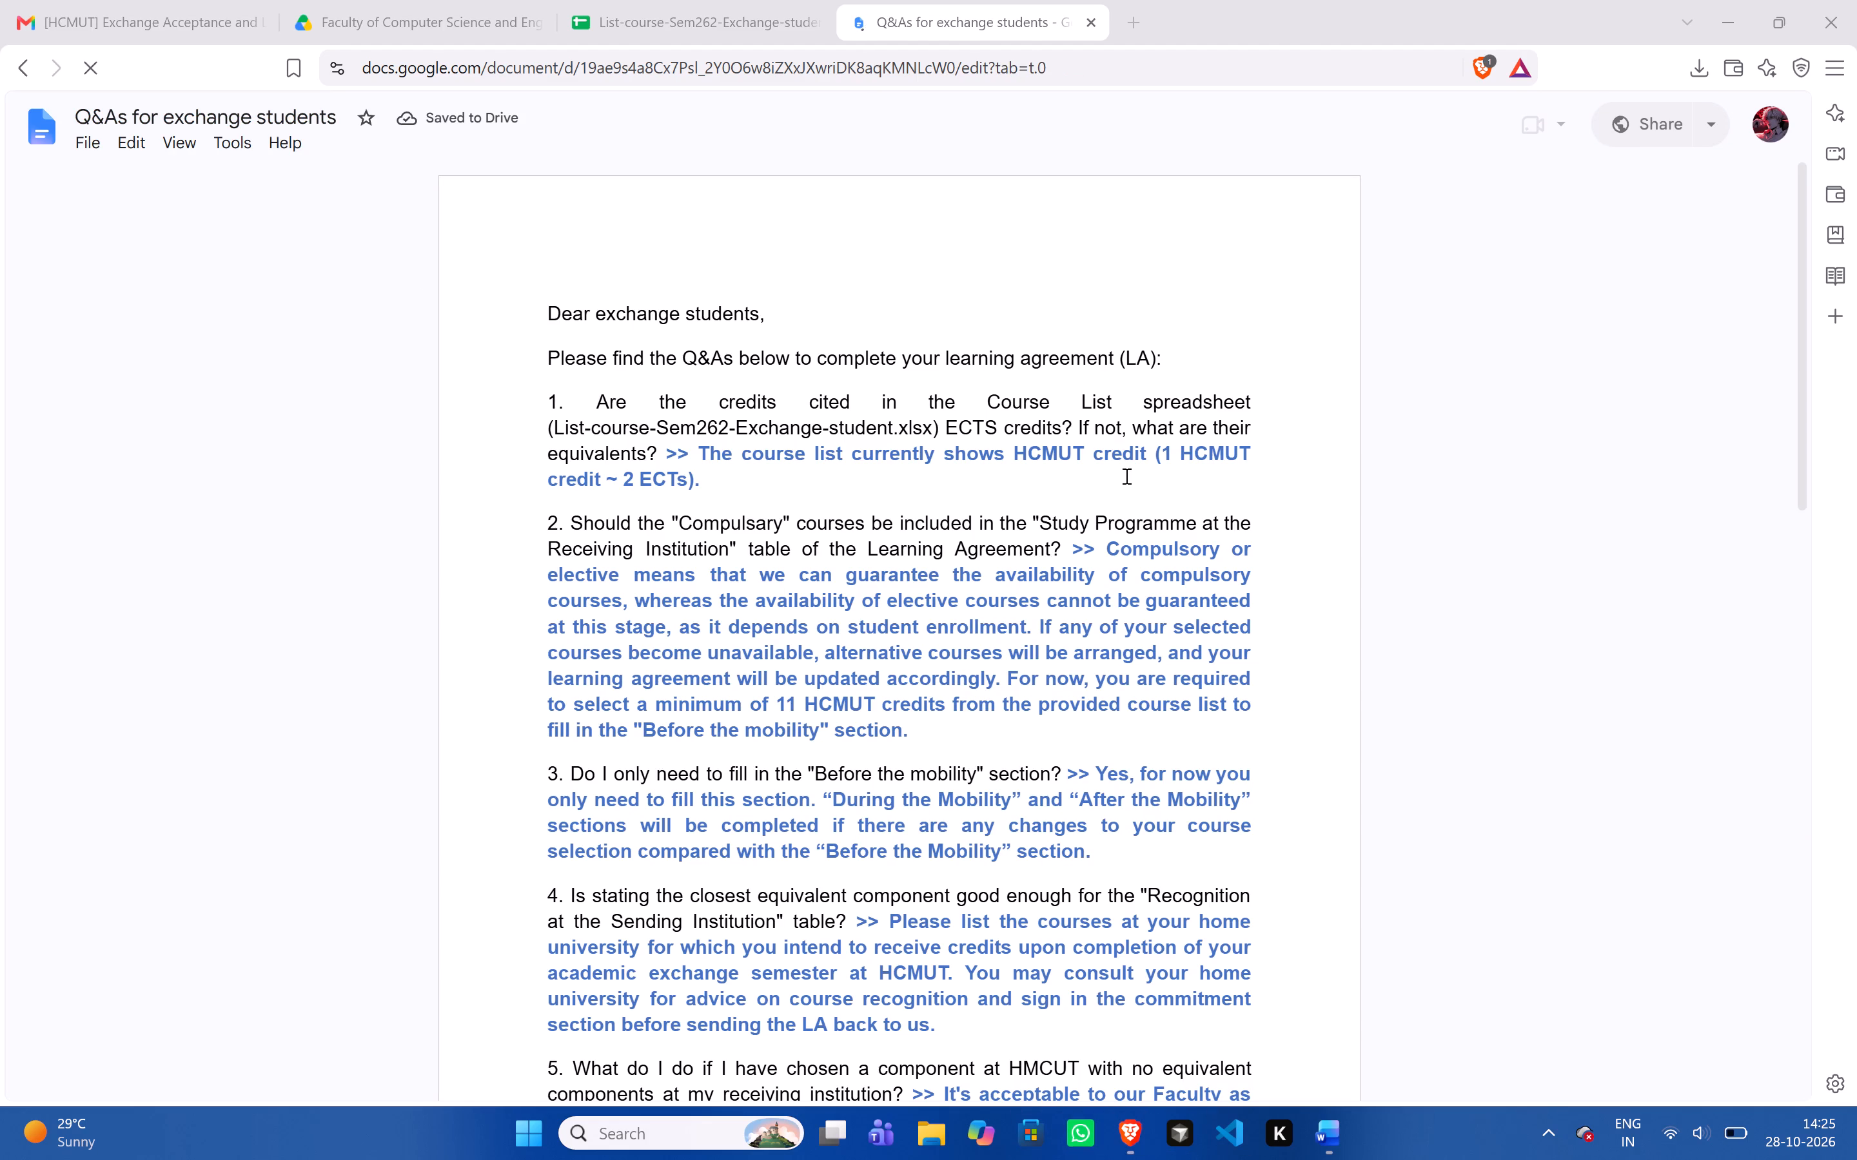
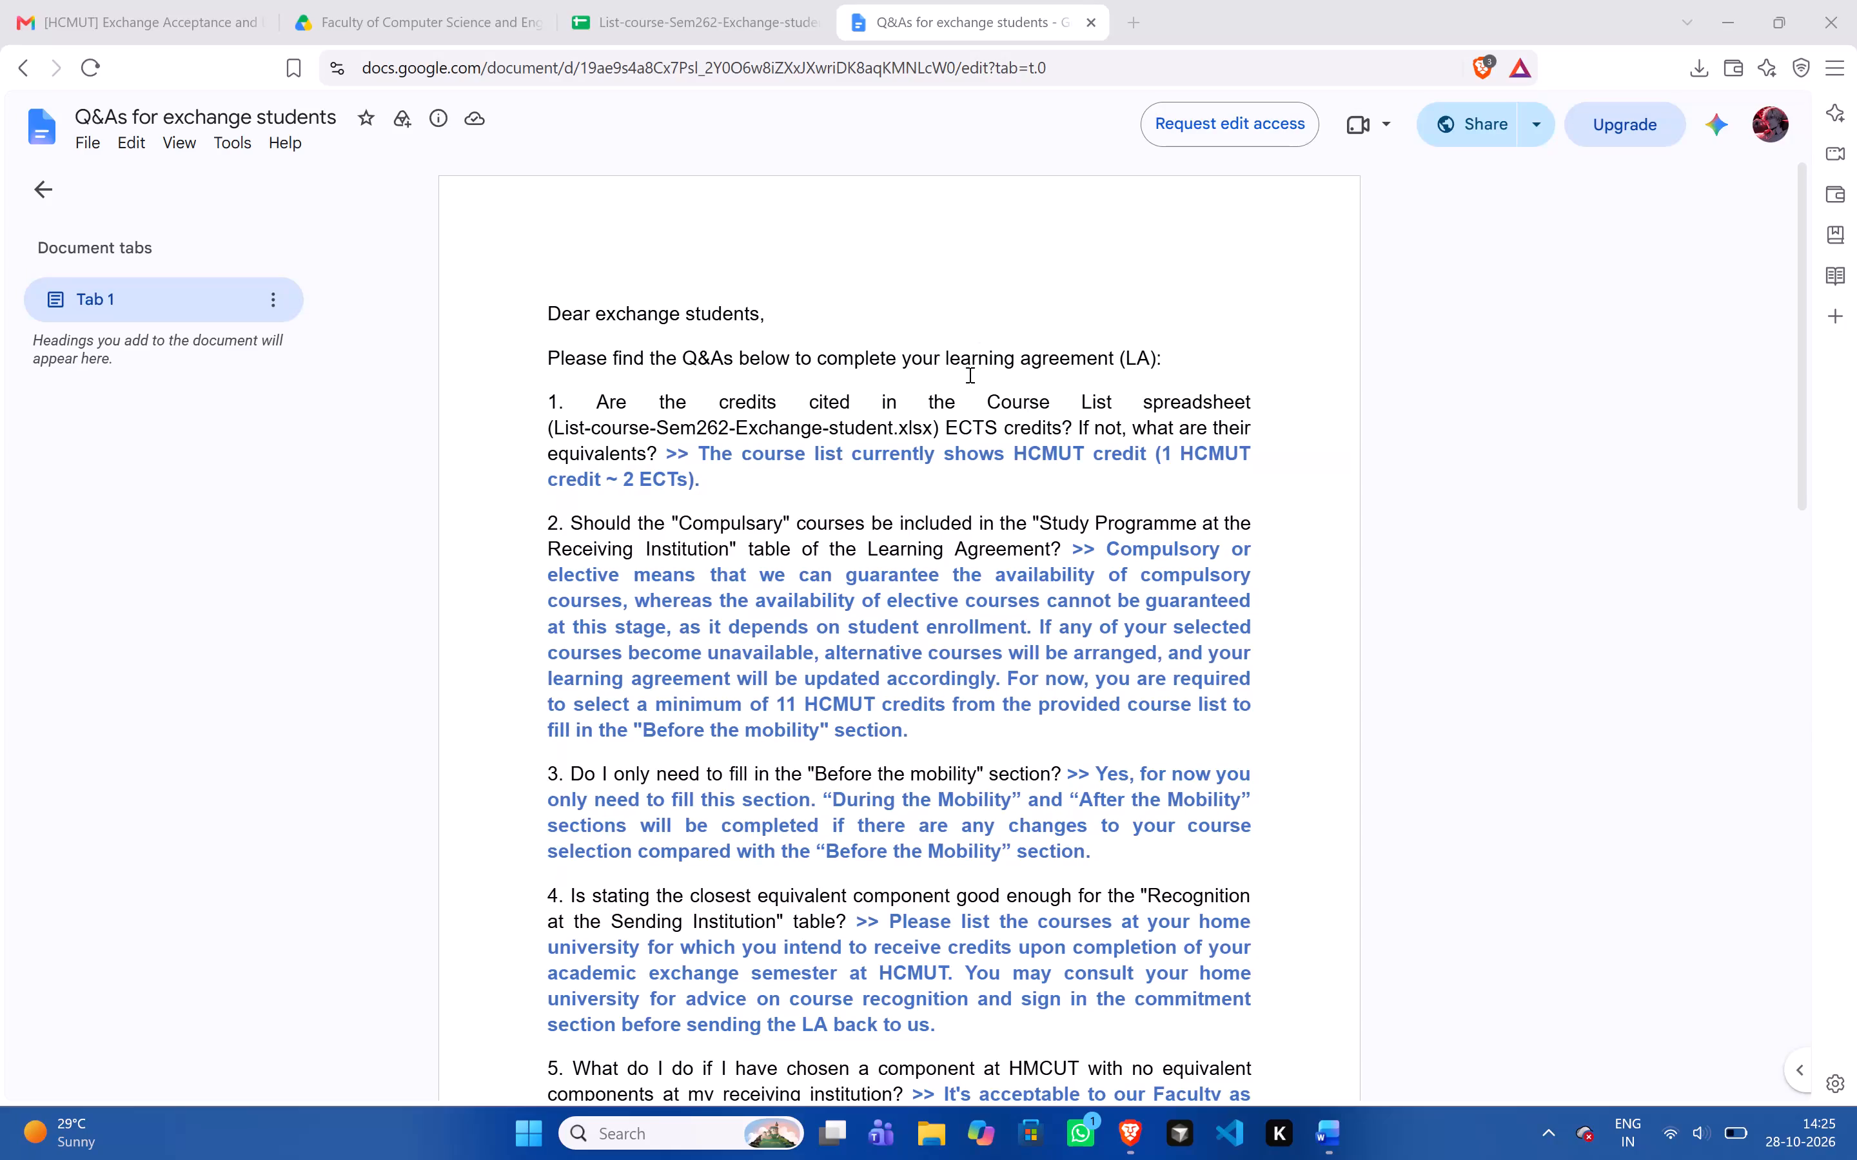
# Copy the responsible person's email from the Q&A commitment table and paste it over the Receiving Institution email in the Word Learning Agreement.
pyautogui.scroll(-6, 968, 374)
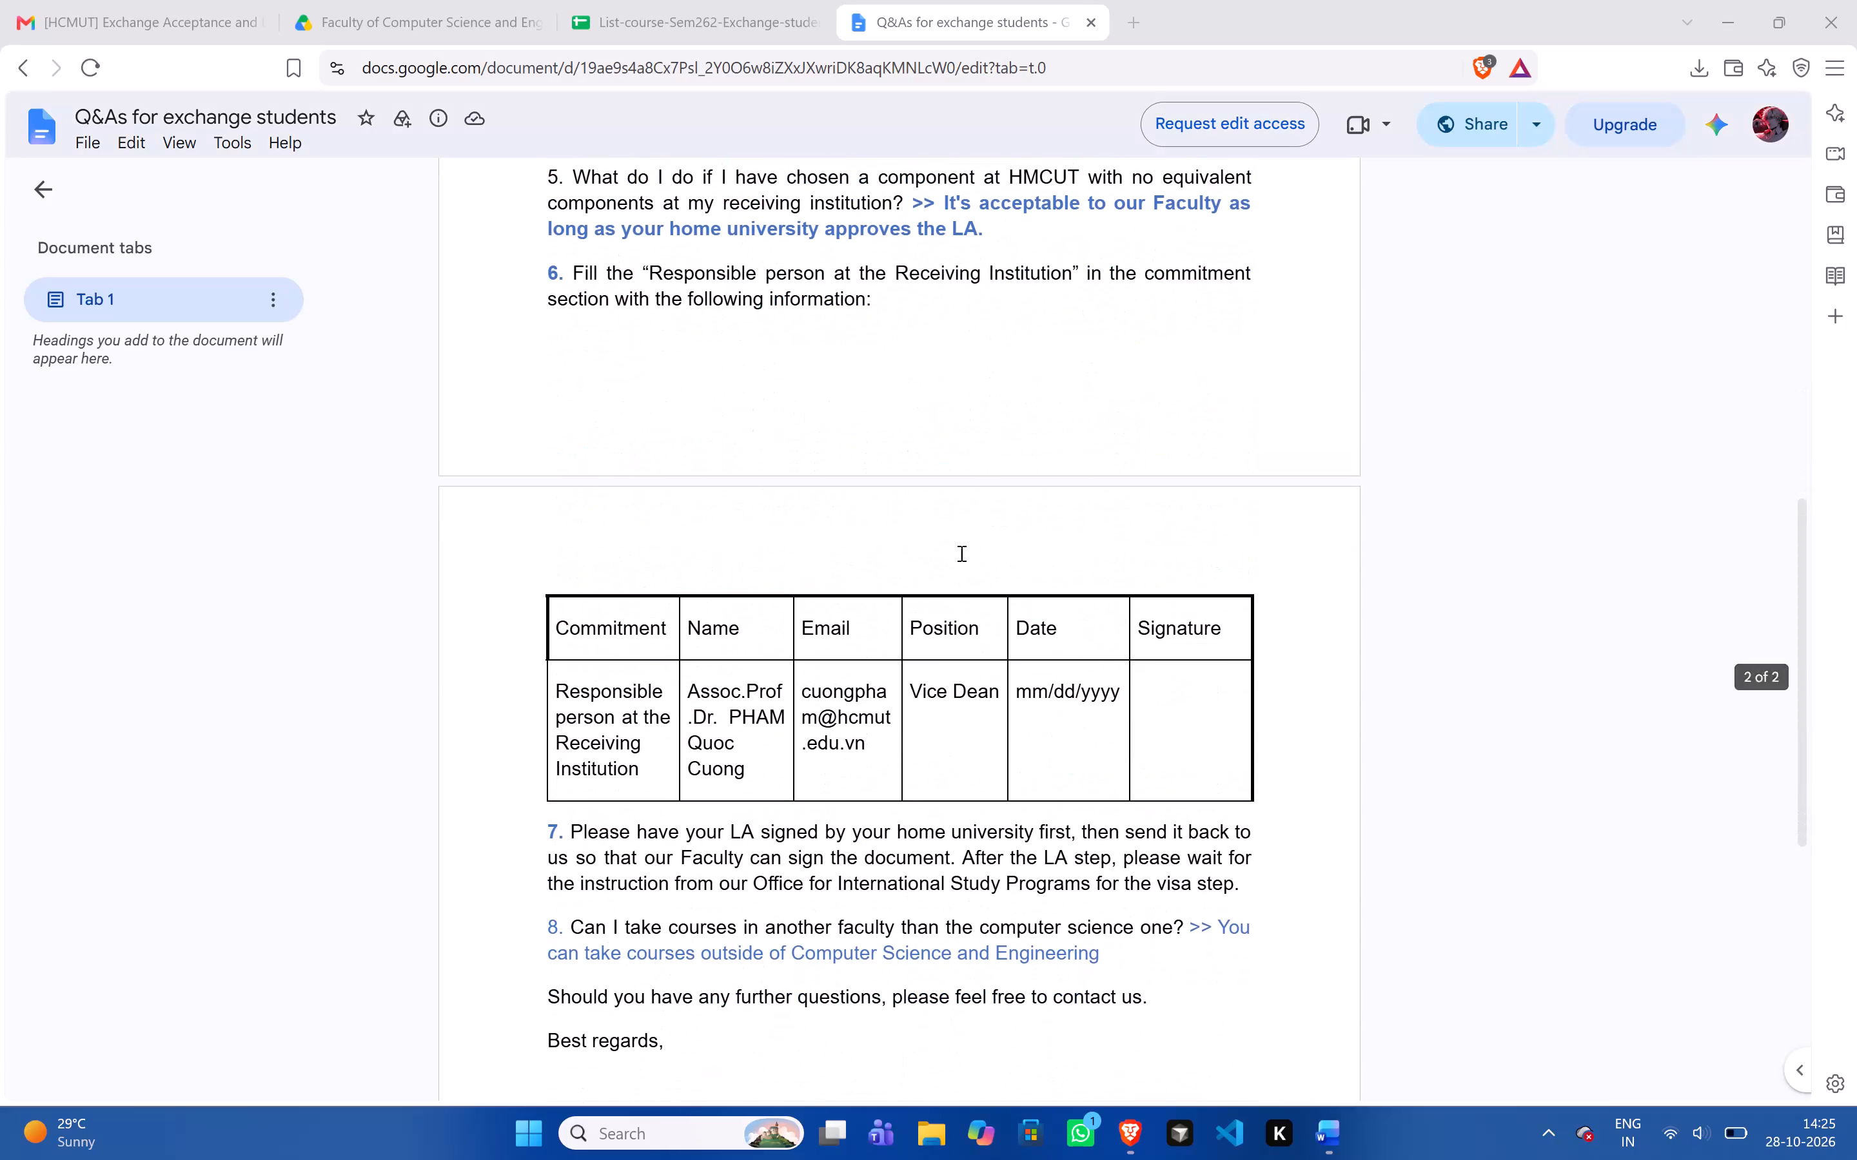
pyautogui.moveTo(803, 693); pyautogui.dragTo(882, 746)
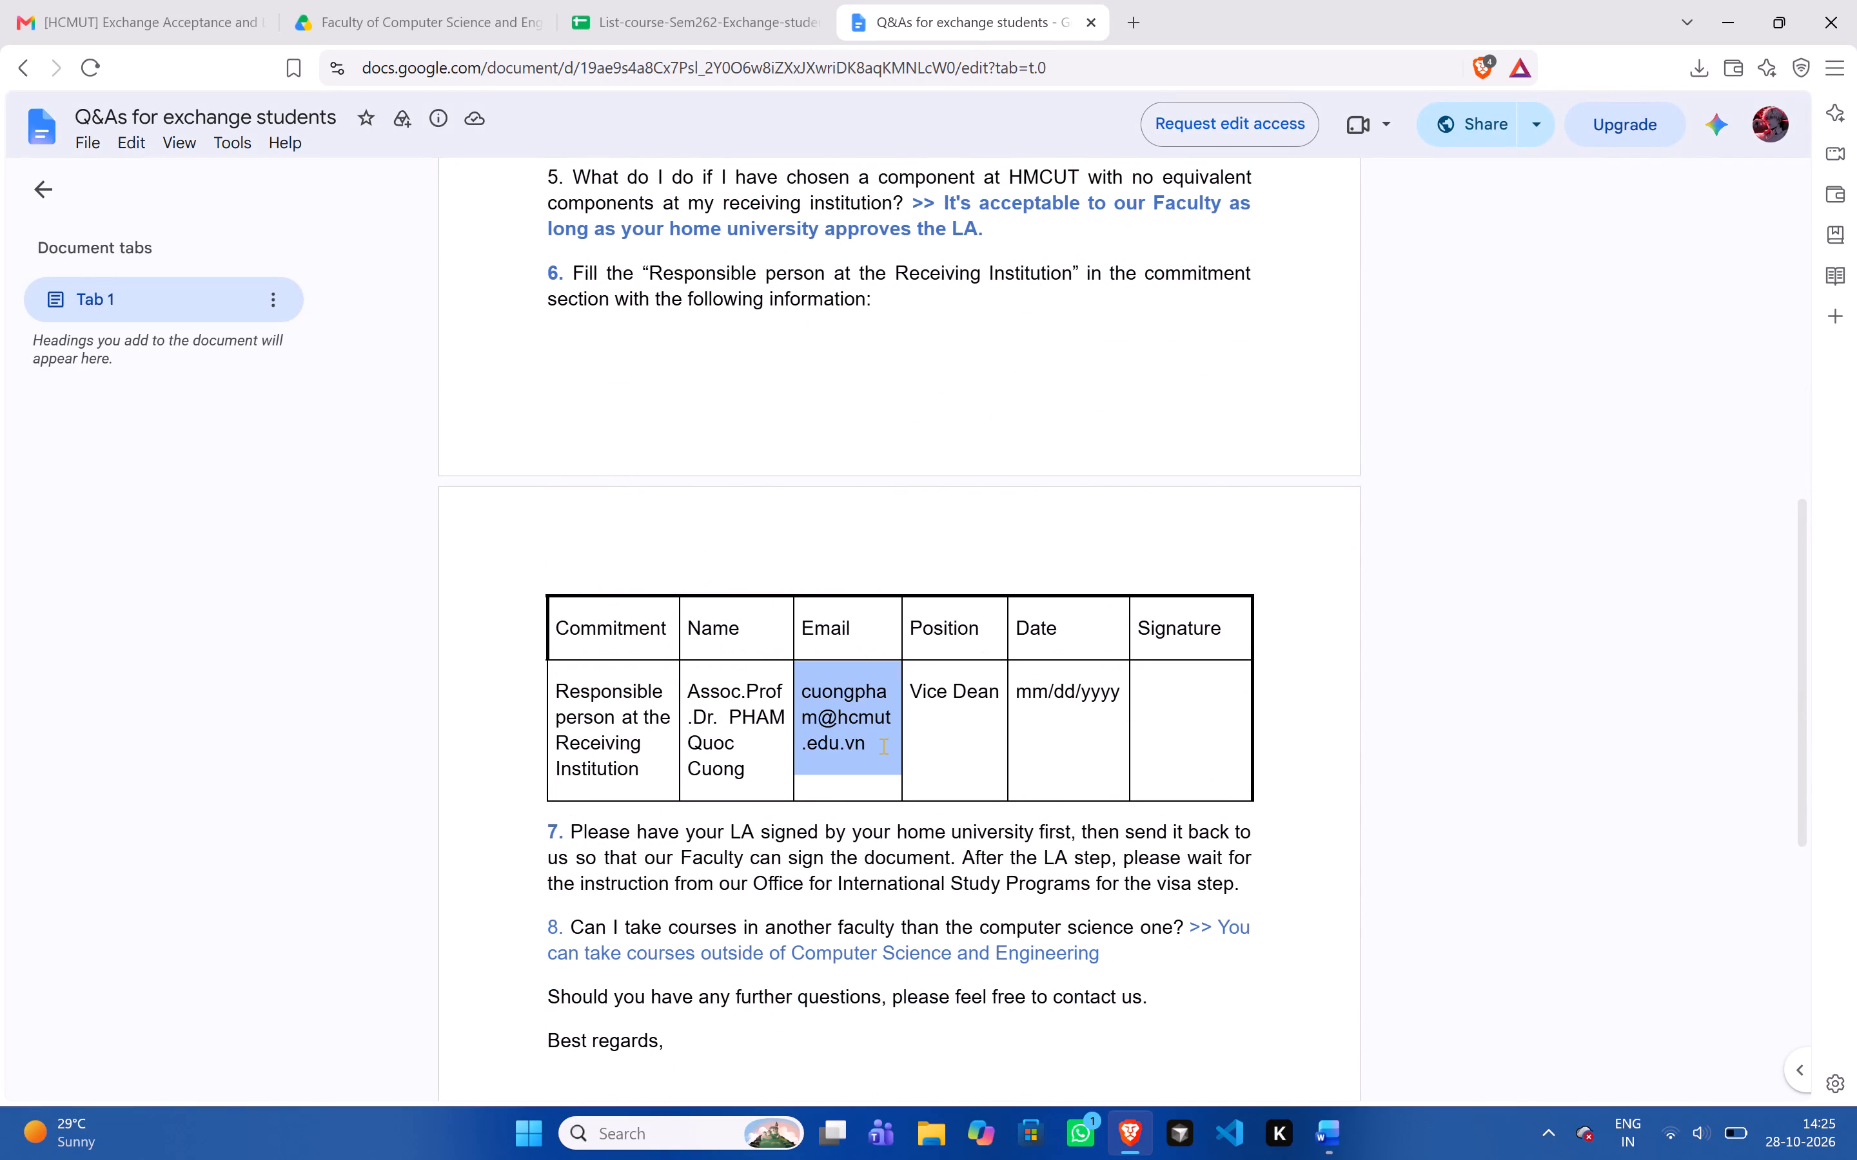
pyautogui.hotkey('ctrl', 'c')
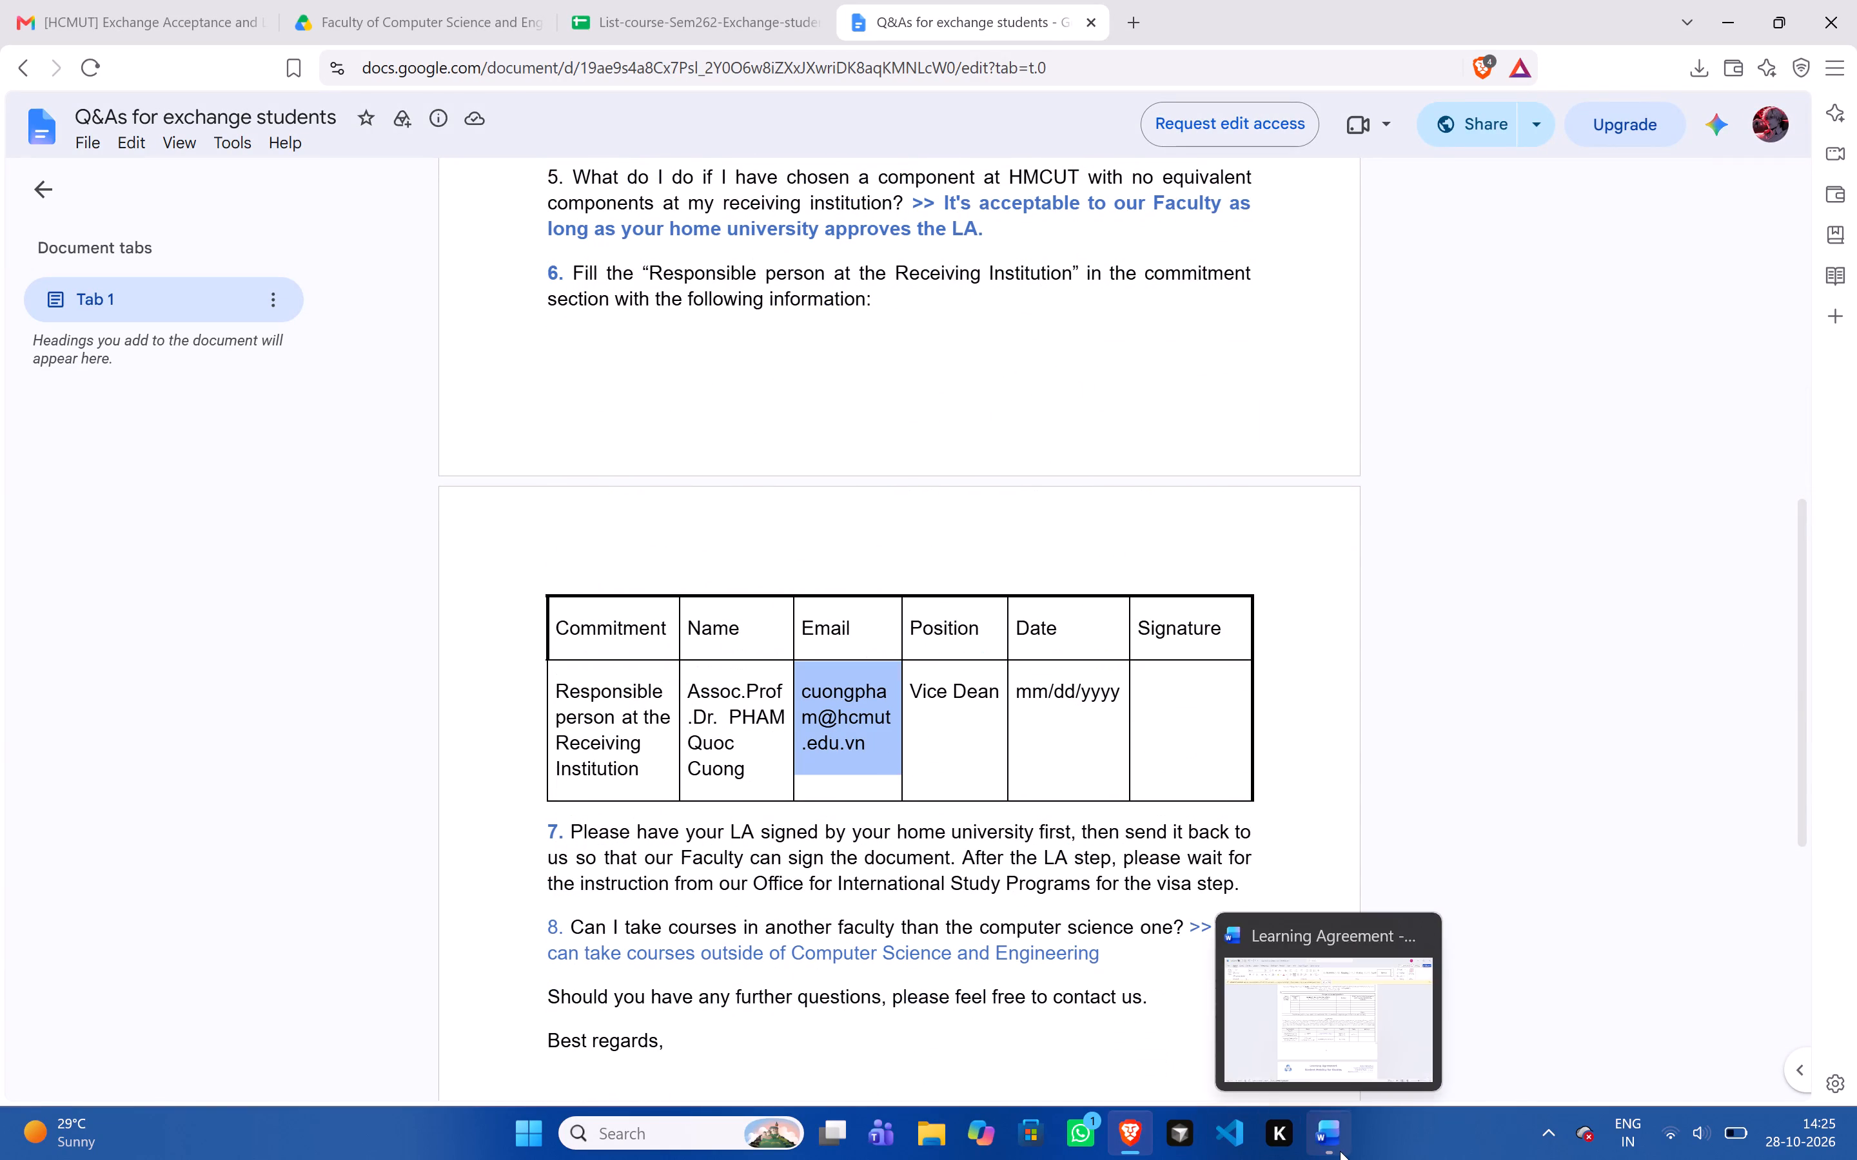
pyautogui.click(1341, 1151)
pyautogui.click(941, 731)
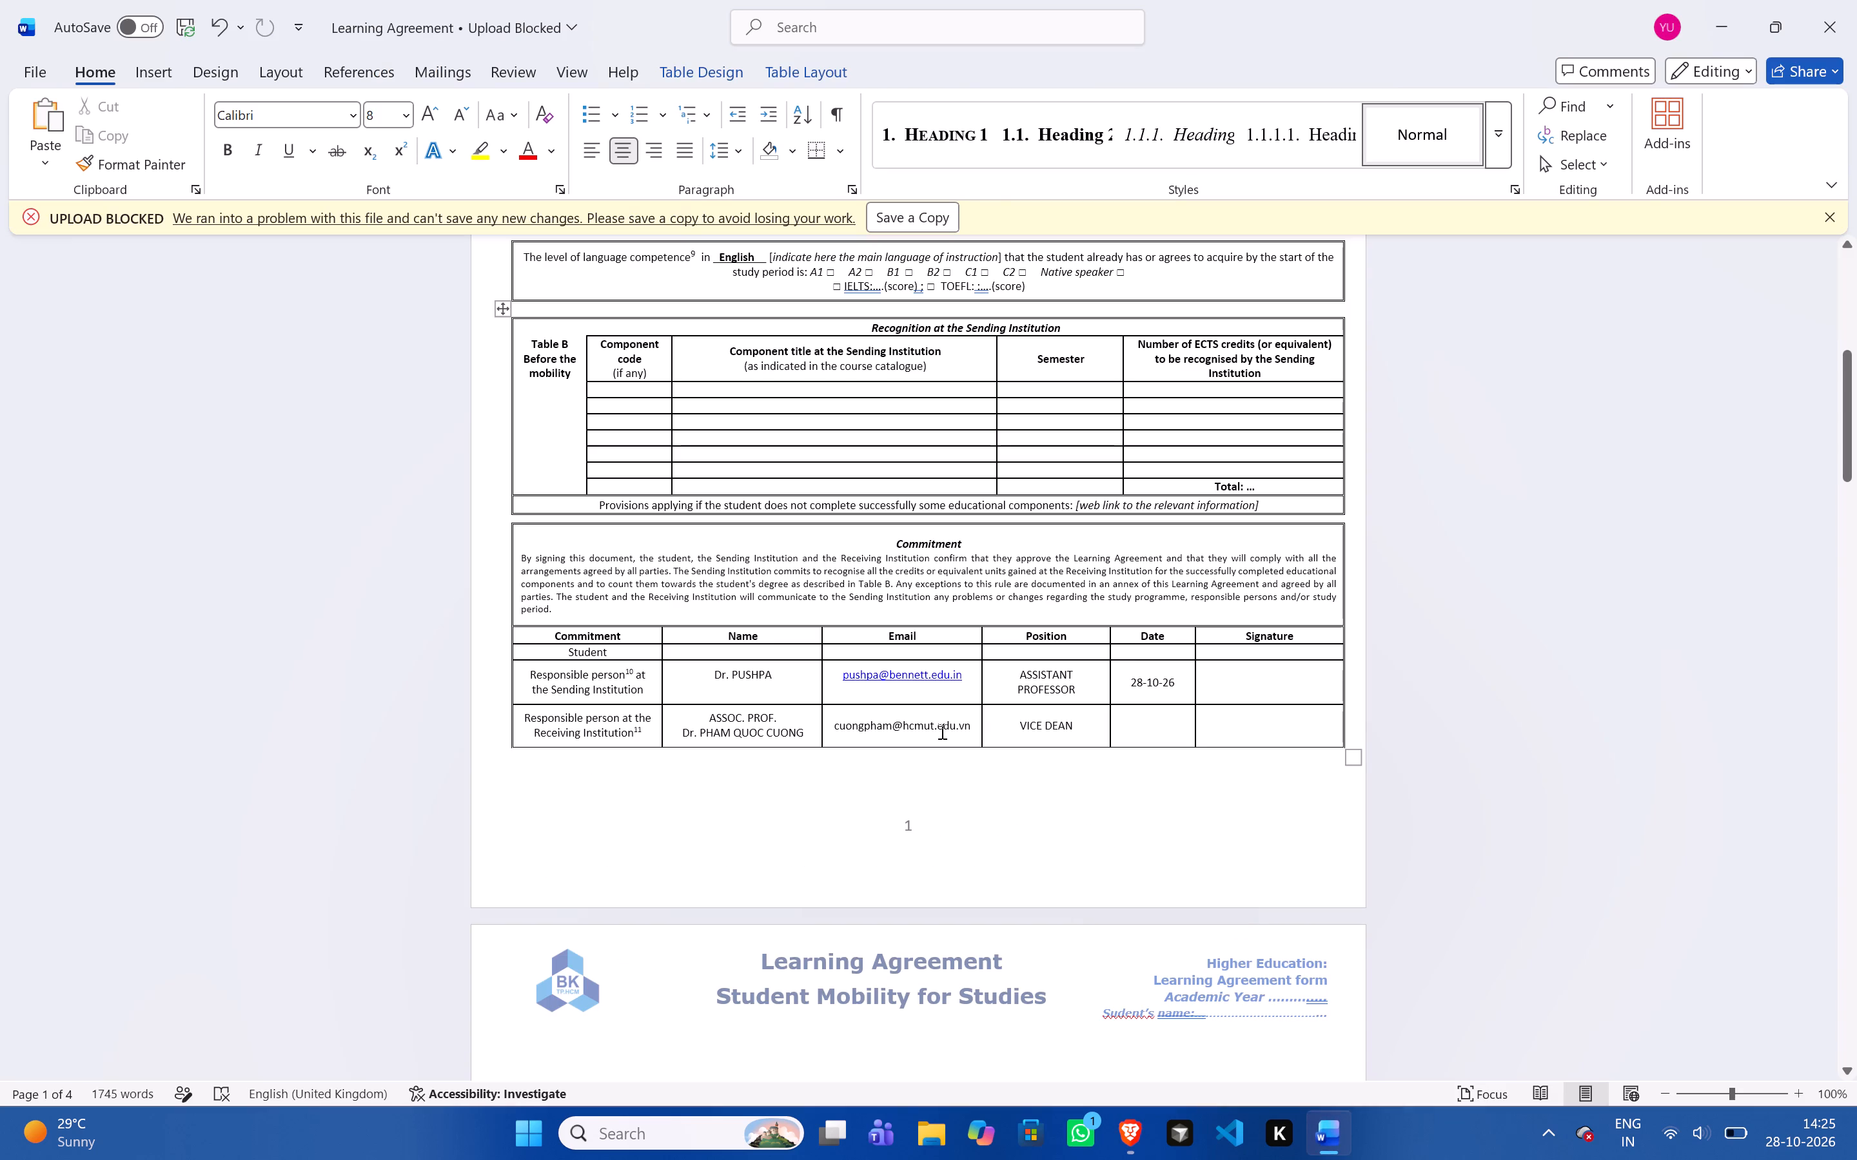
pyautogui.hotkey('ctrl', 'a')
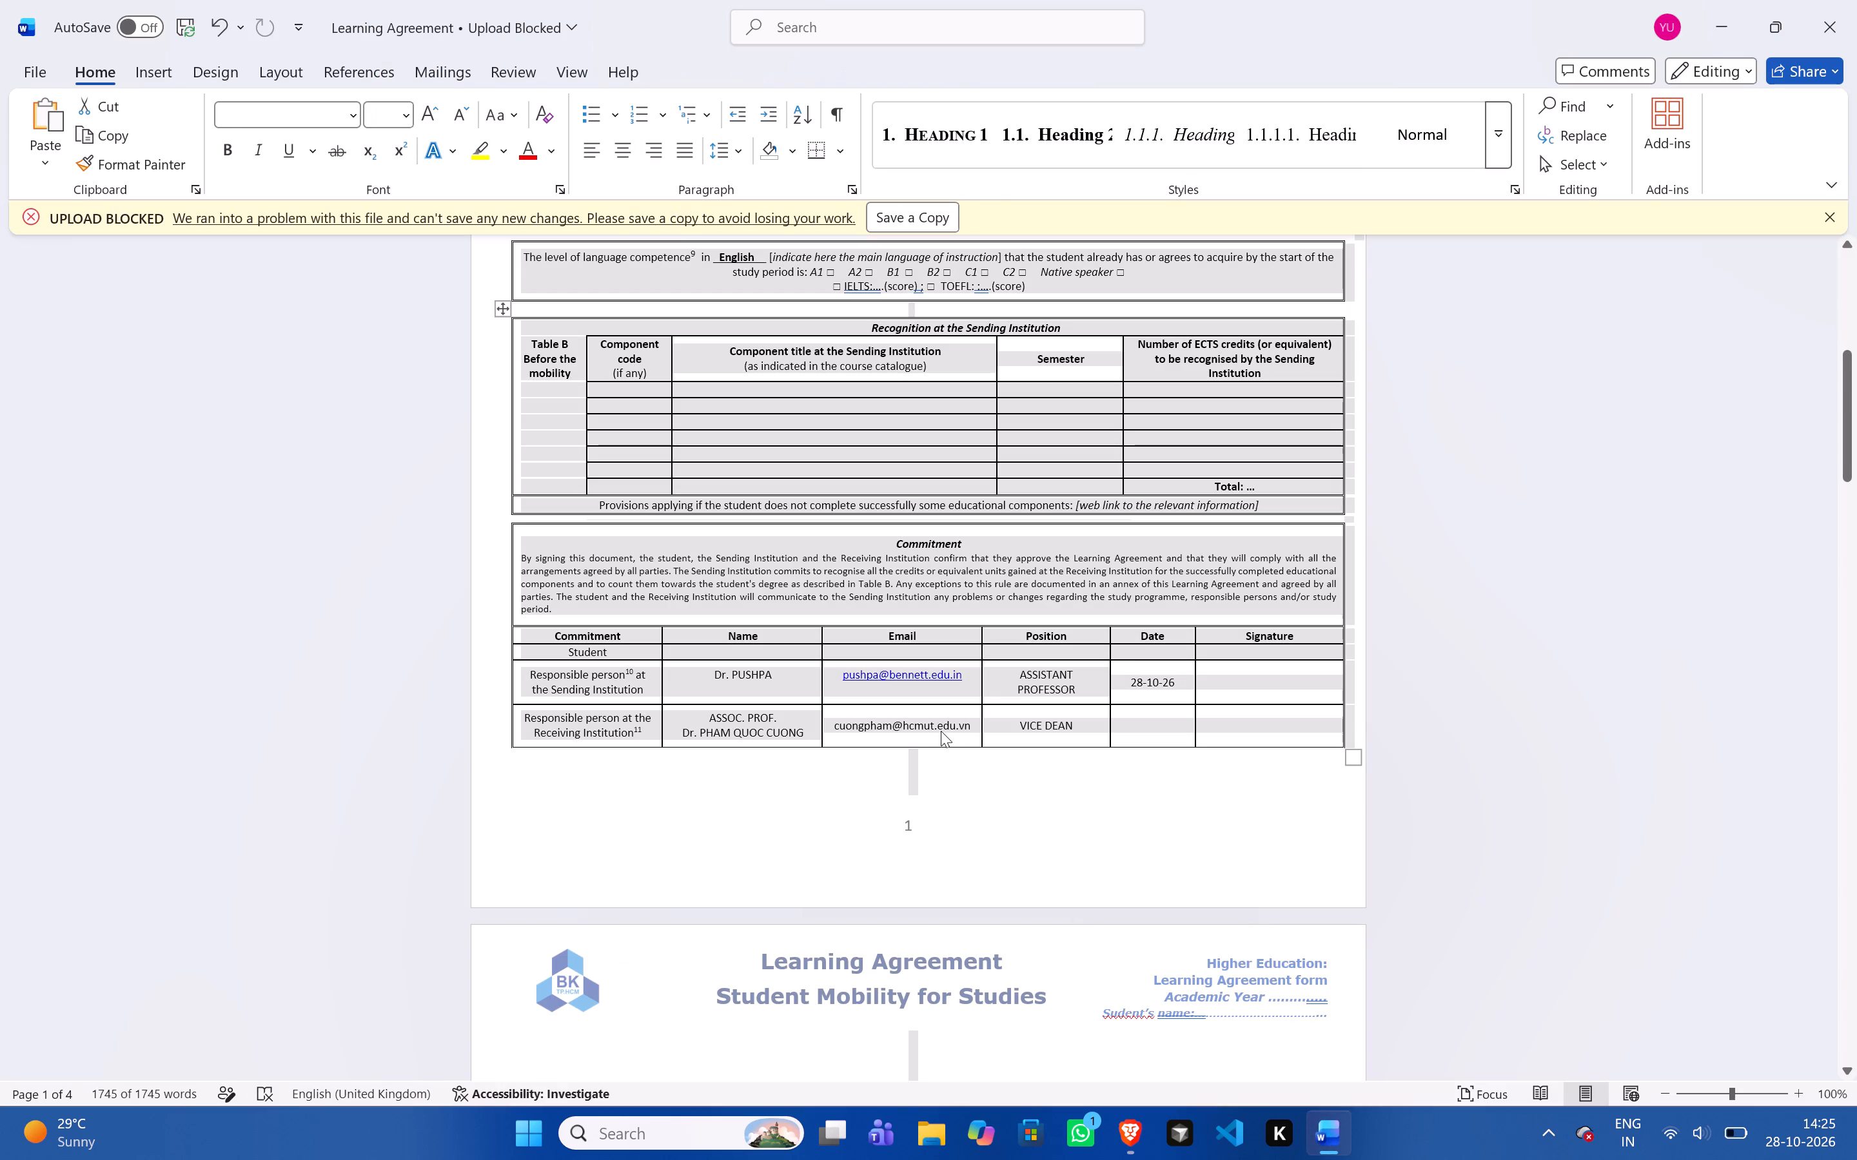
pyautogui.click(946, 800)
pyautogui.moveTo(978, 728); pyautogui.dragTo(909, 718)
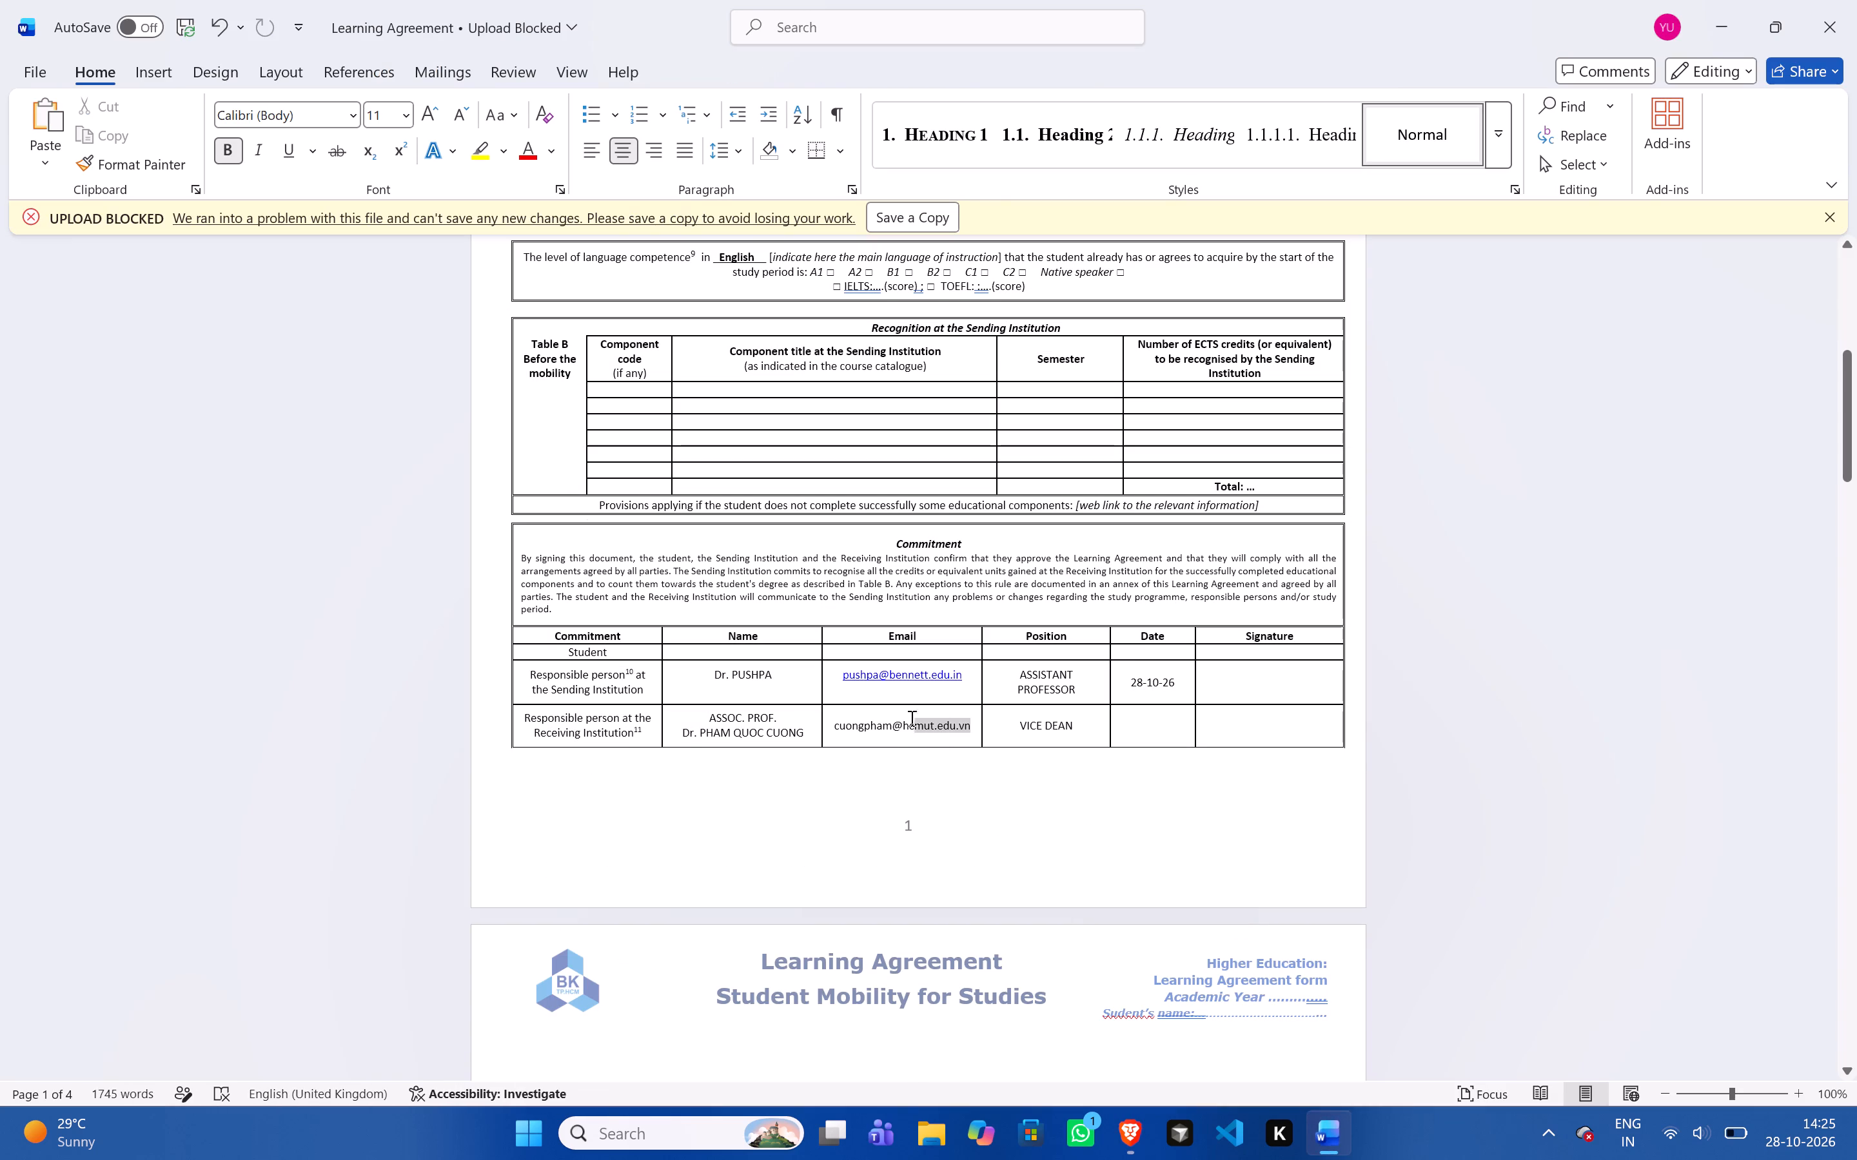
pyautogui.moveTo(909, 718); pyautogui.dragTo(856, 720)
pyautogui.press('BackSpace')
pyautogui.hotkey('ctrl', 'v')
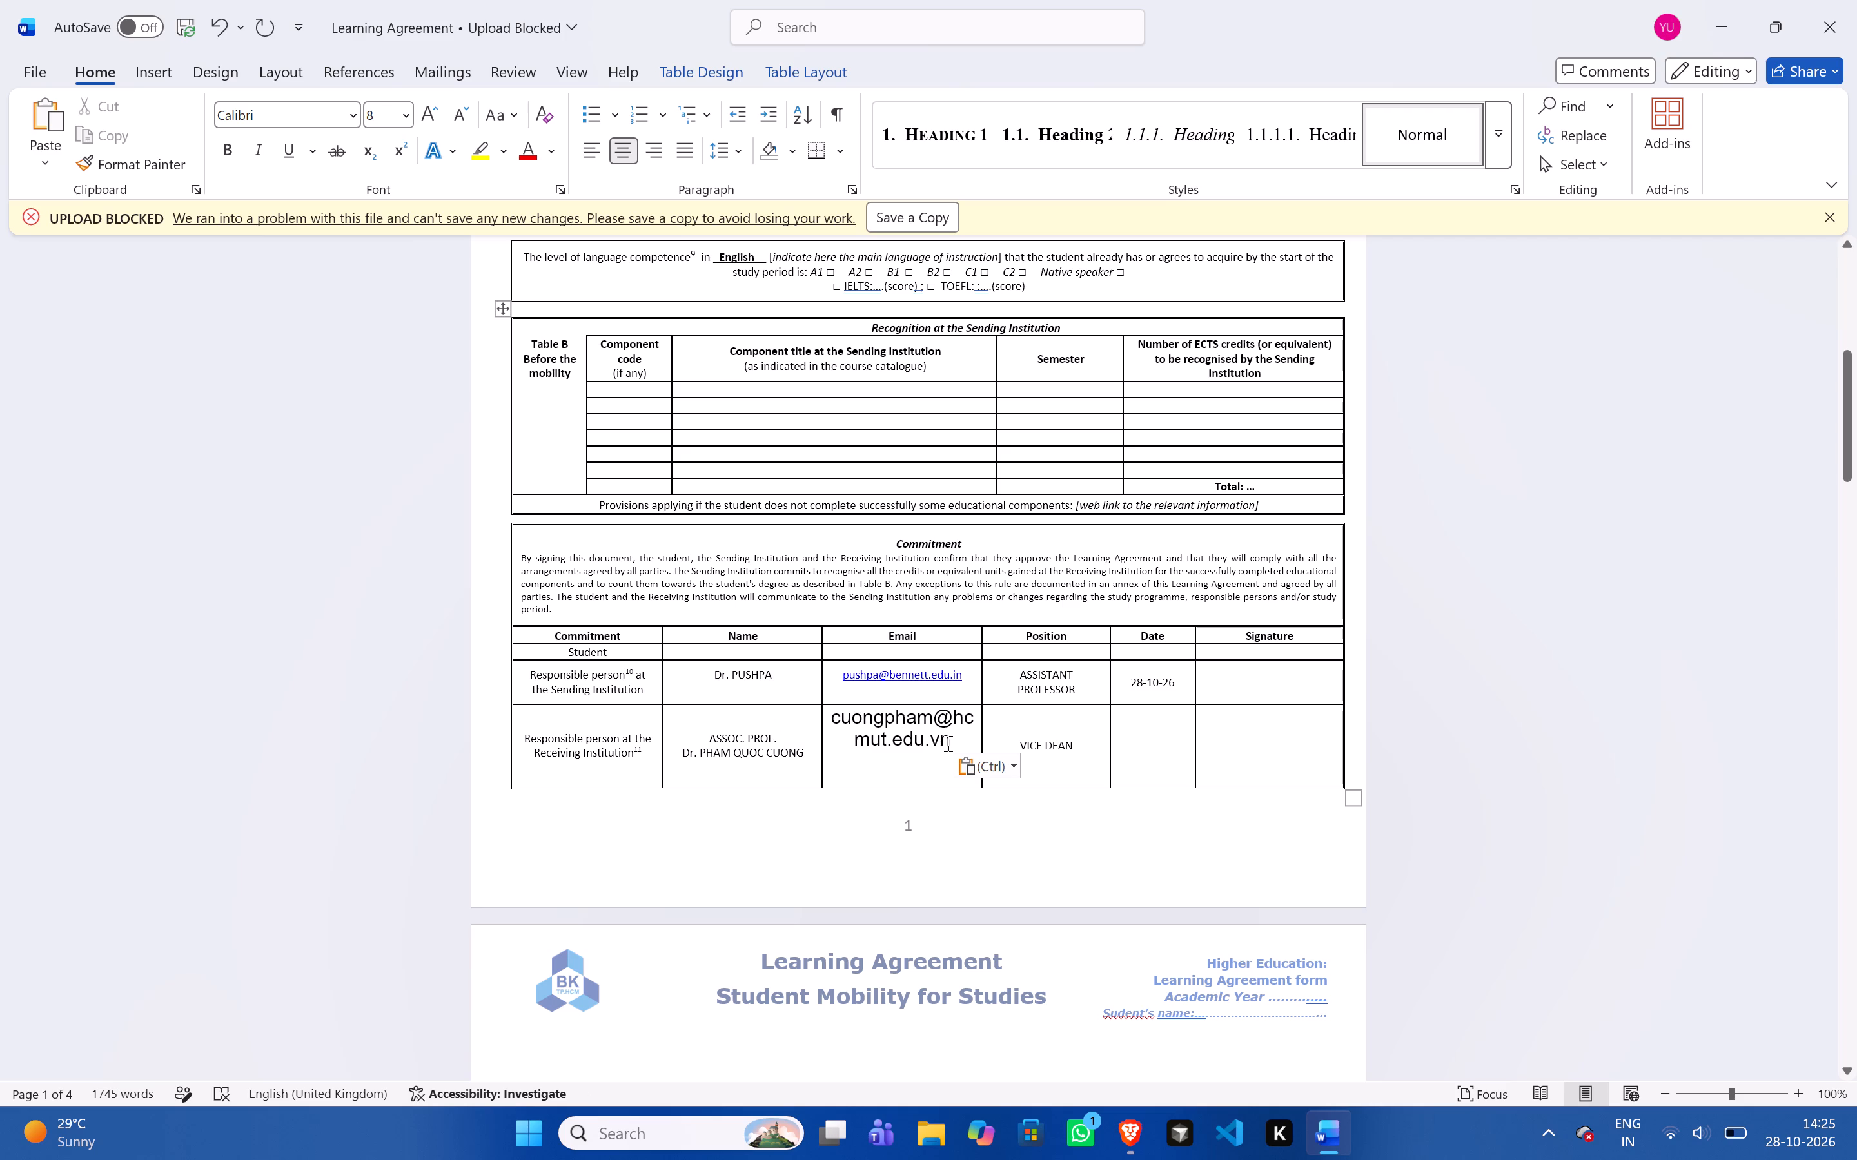
# Delete the pasted email from the Receiving Institution row of the Commitment table.
pyautogui.moveTo(954, 737); pyautogui.dragTo(833, 714)
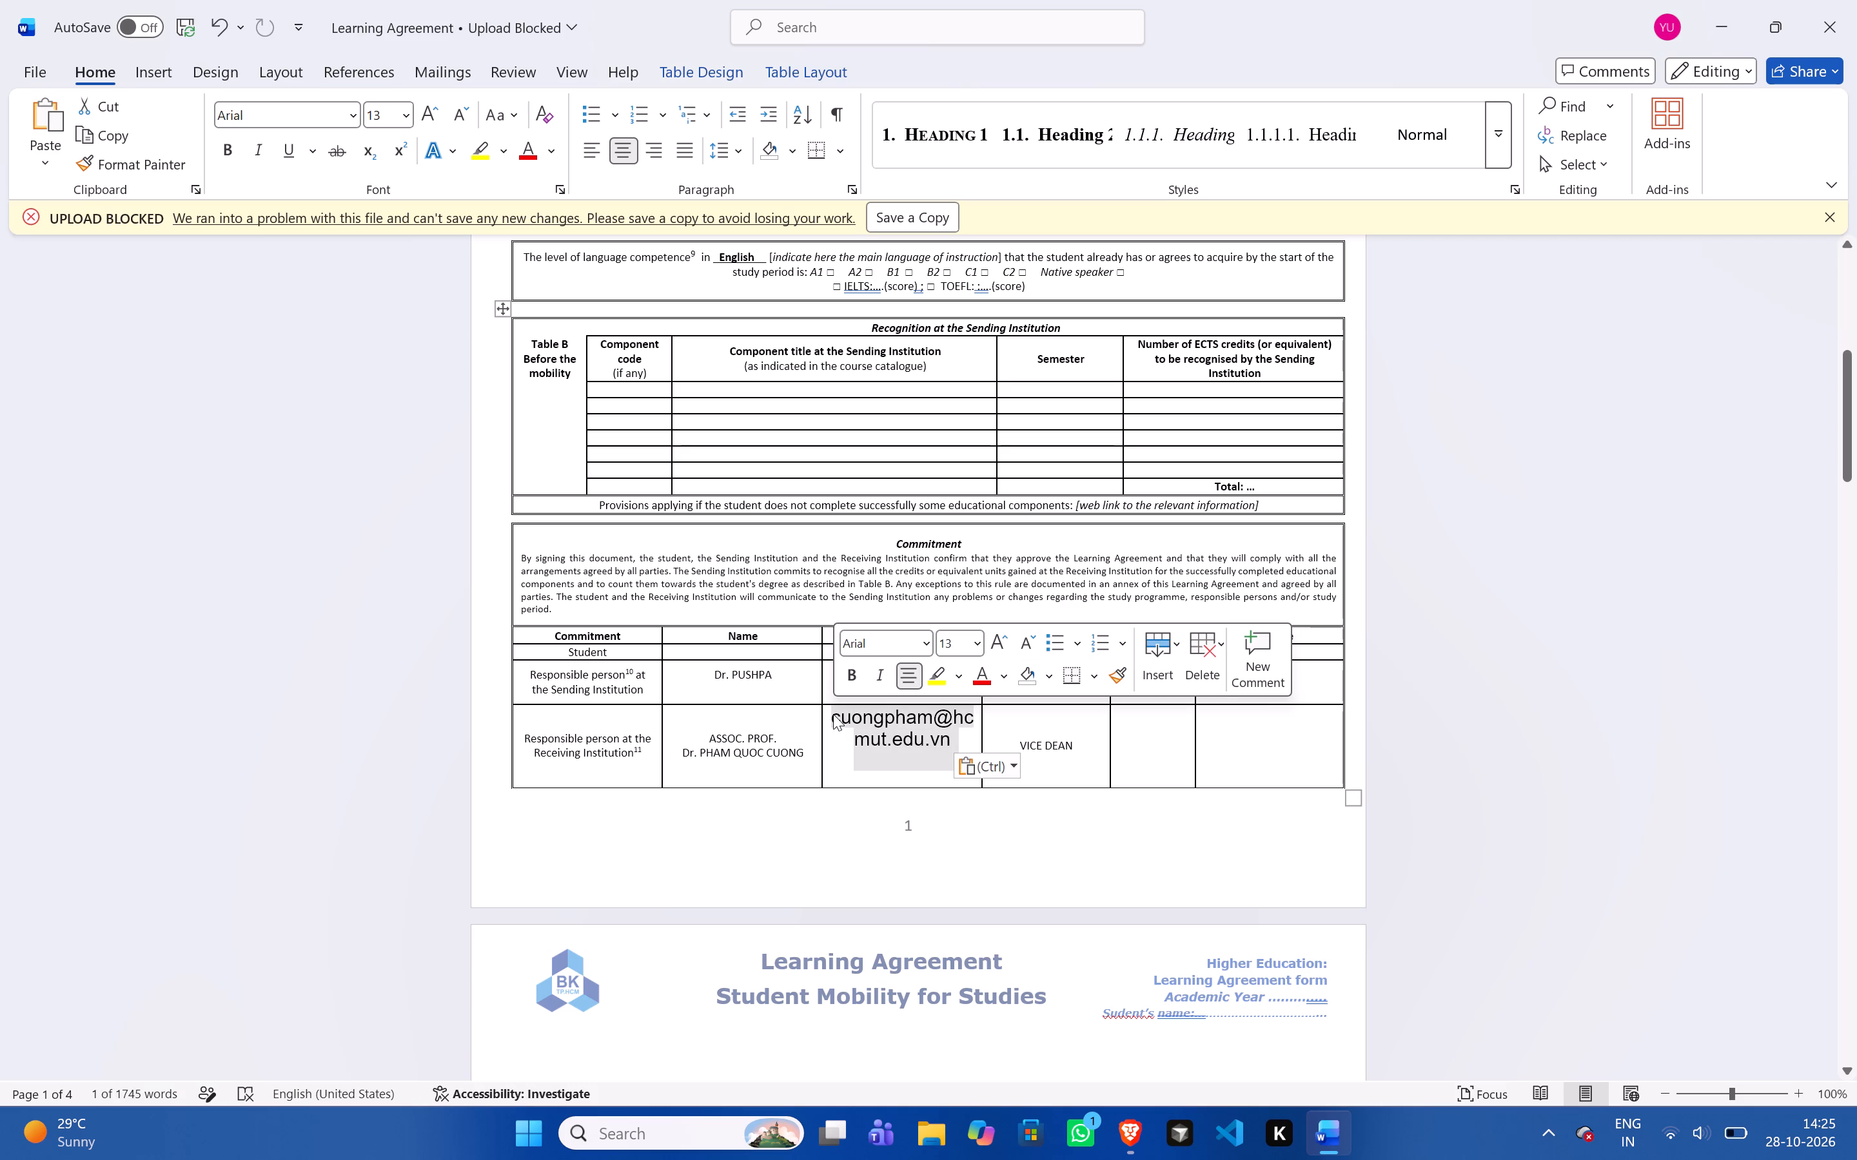
pyautogui.press('BackSpace')
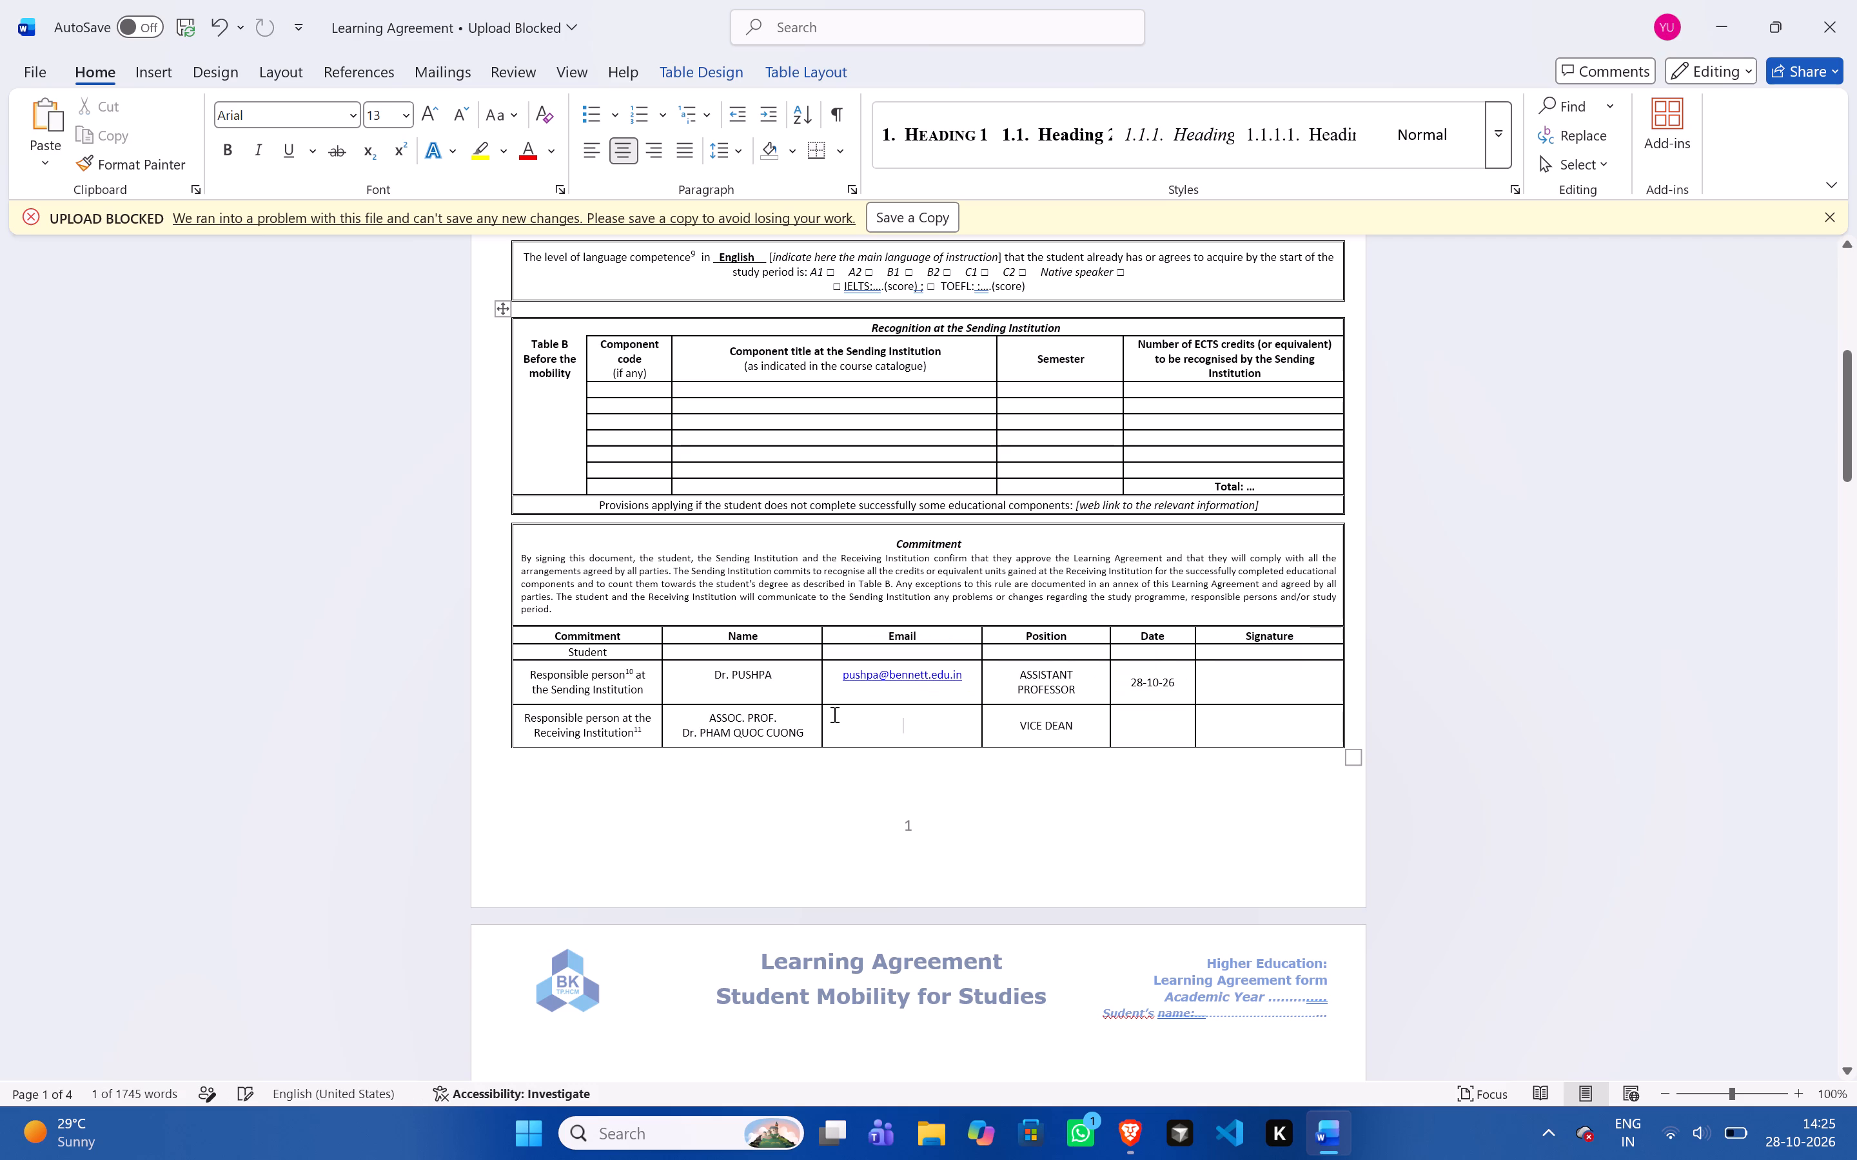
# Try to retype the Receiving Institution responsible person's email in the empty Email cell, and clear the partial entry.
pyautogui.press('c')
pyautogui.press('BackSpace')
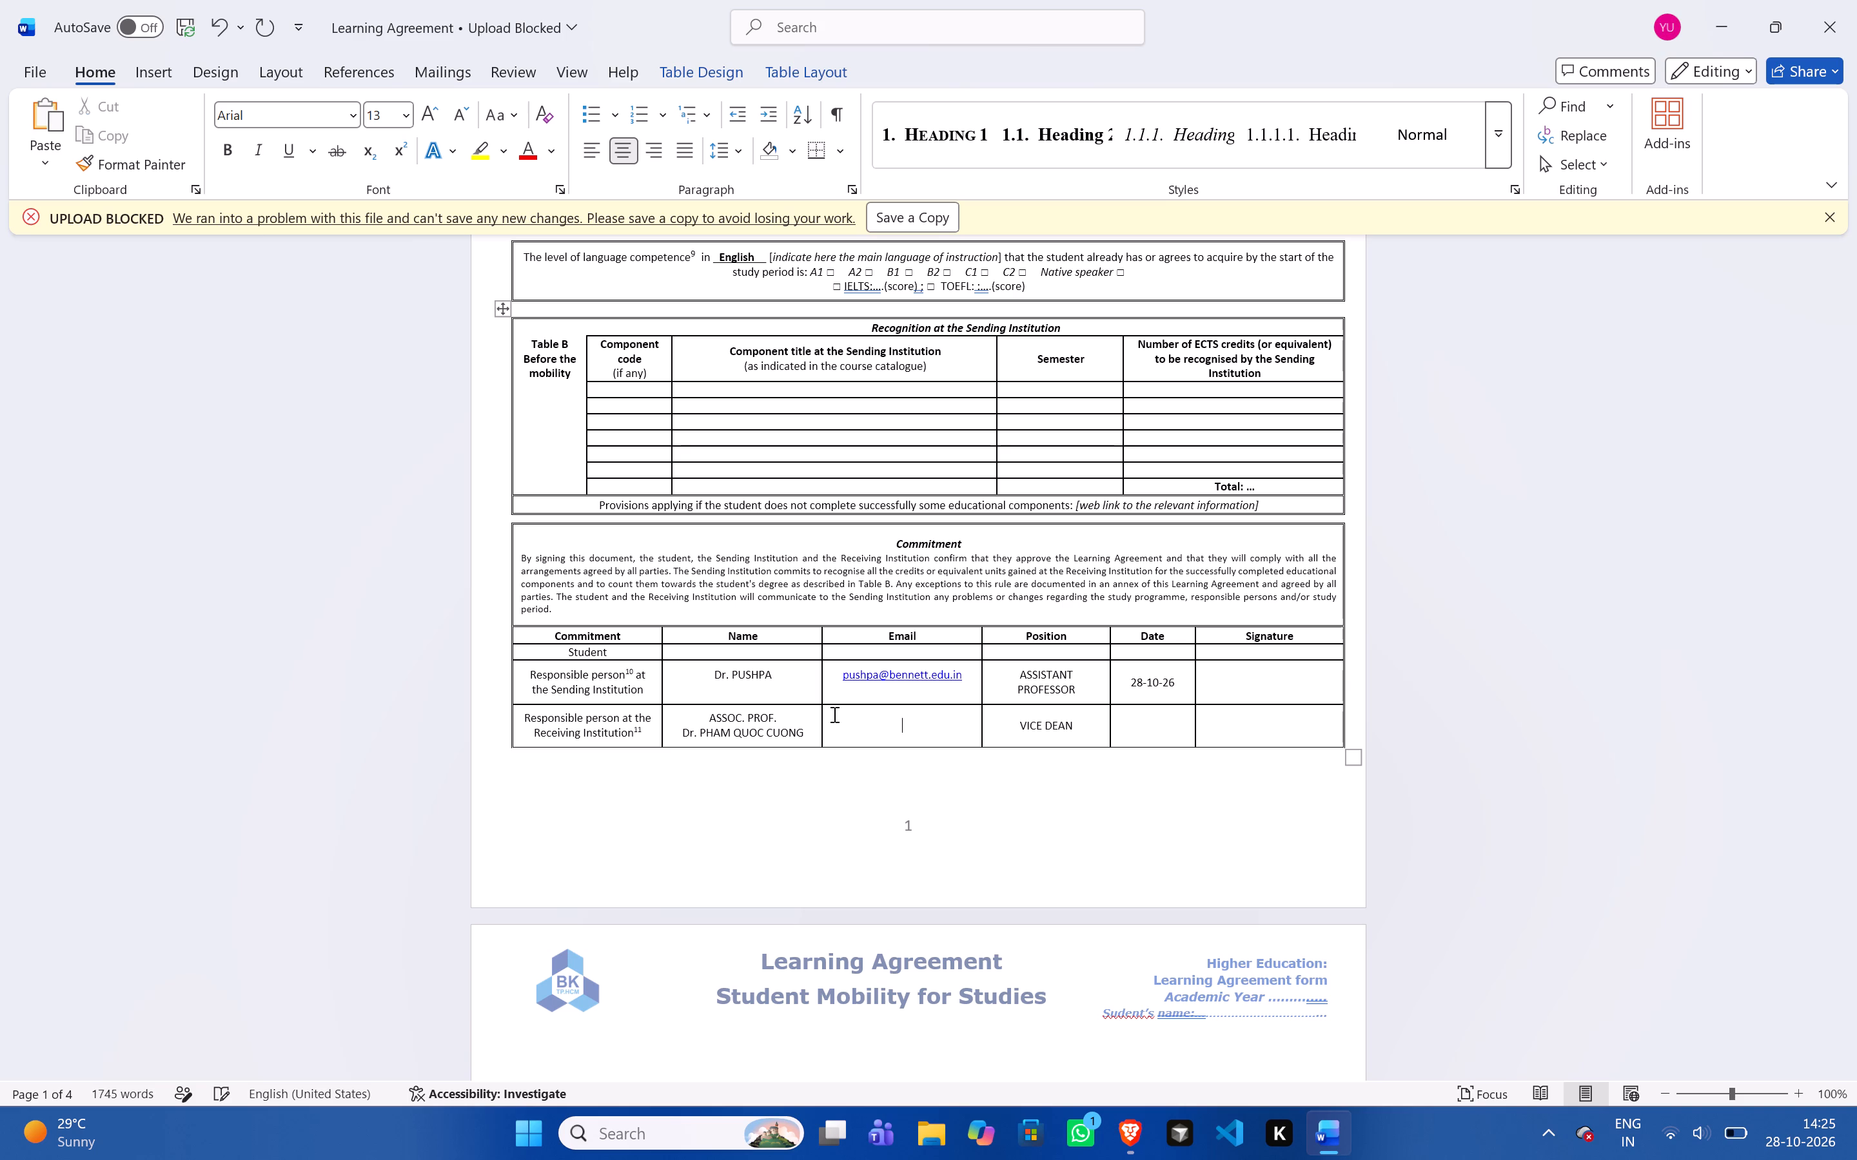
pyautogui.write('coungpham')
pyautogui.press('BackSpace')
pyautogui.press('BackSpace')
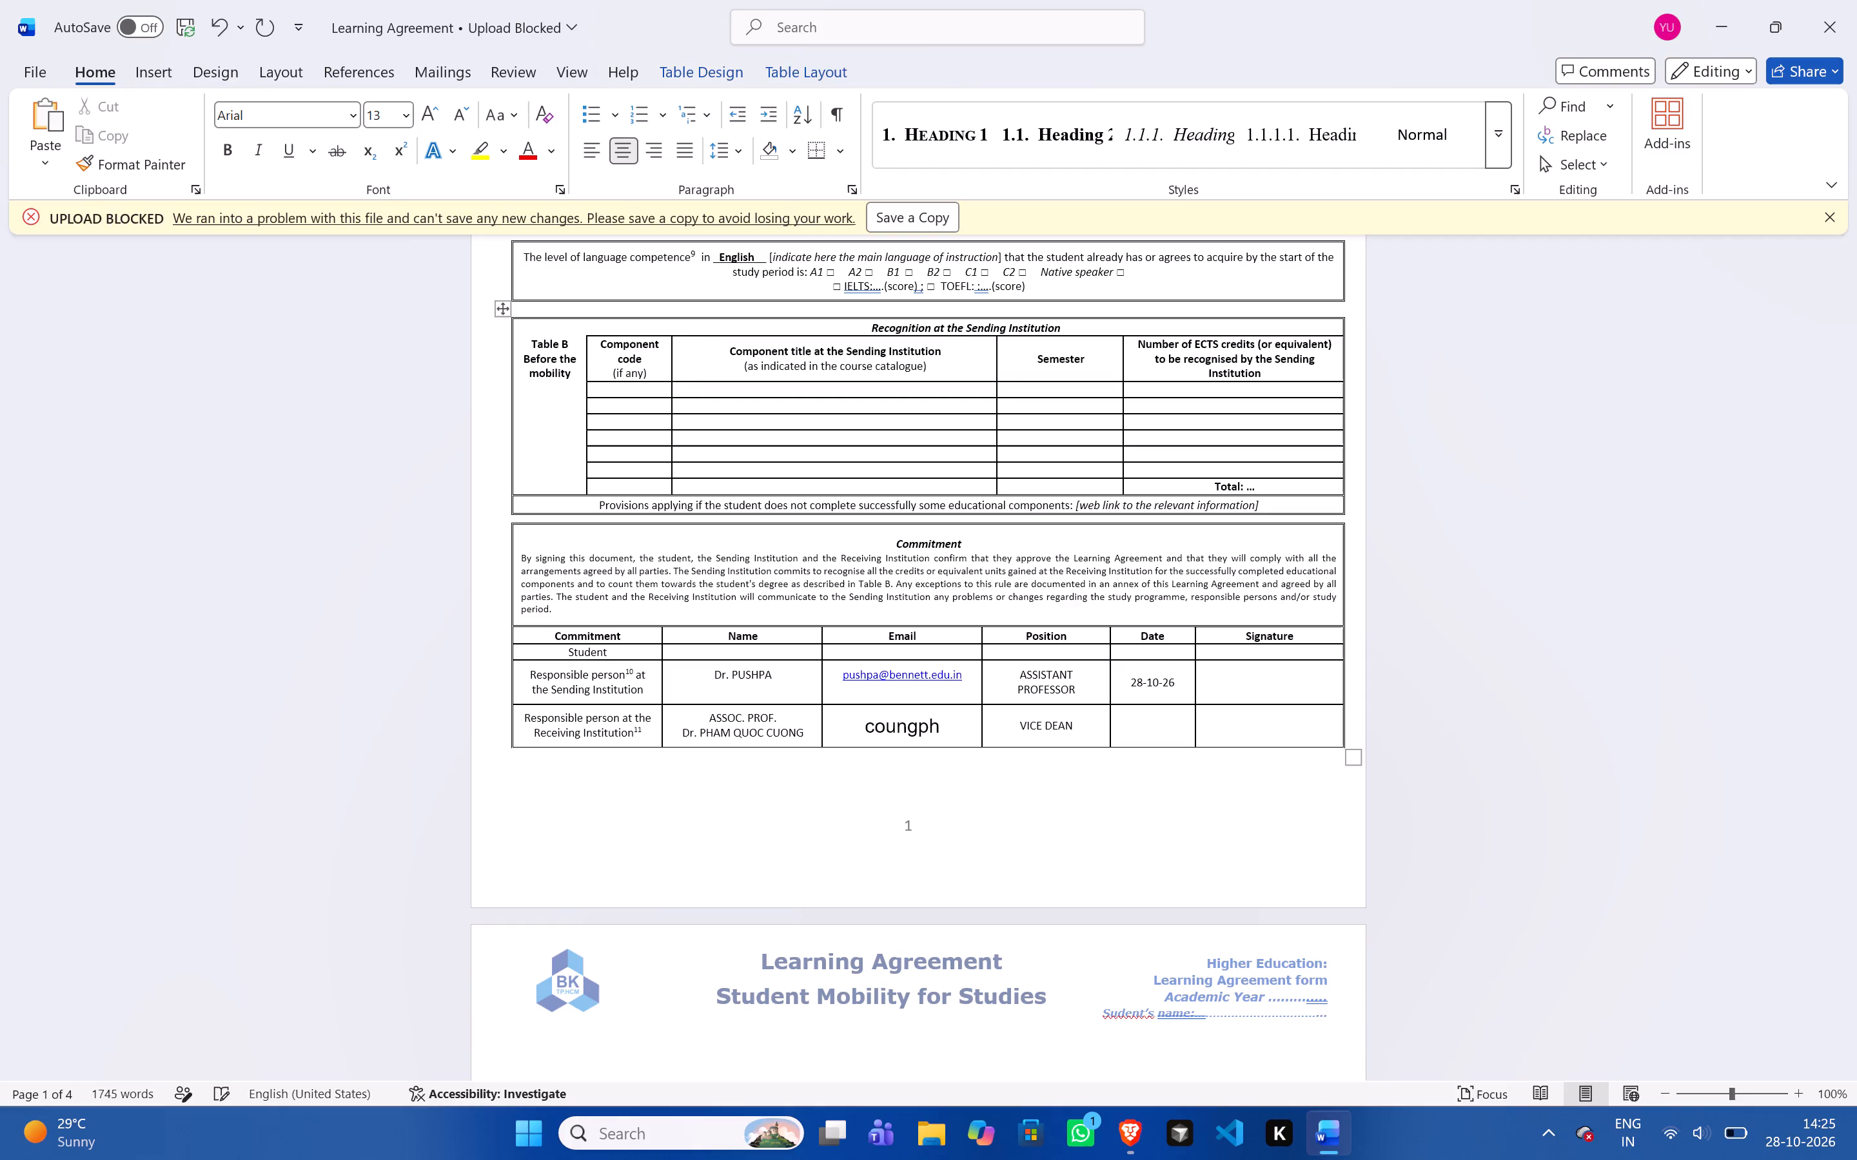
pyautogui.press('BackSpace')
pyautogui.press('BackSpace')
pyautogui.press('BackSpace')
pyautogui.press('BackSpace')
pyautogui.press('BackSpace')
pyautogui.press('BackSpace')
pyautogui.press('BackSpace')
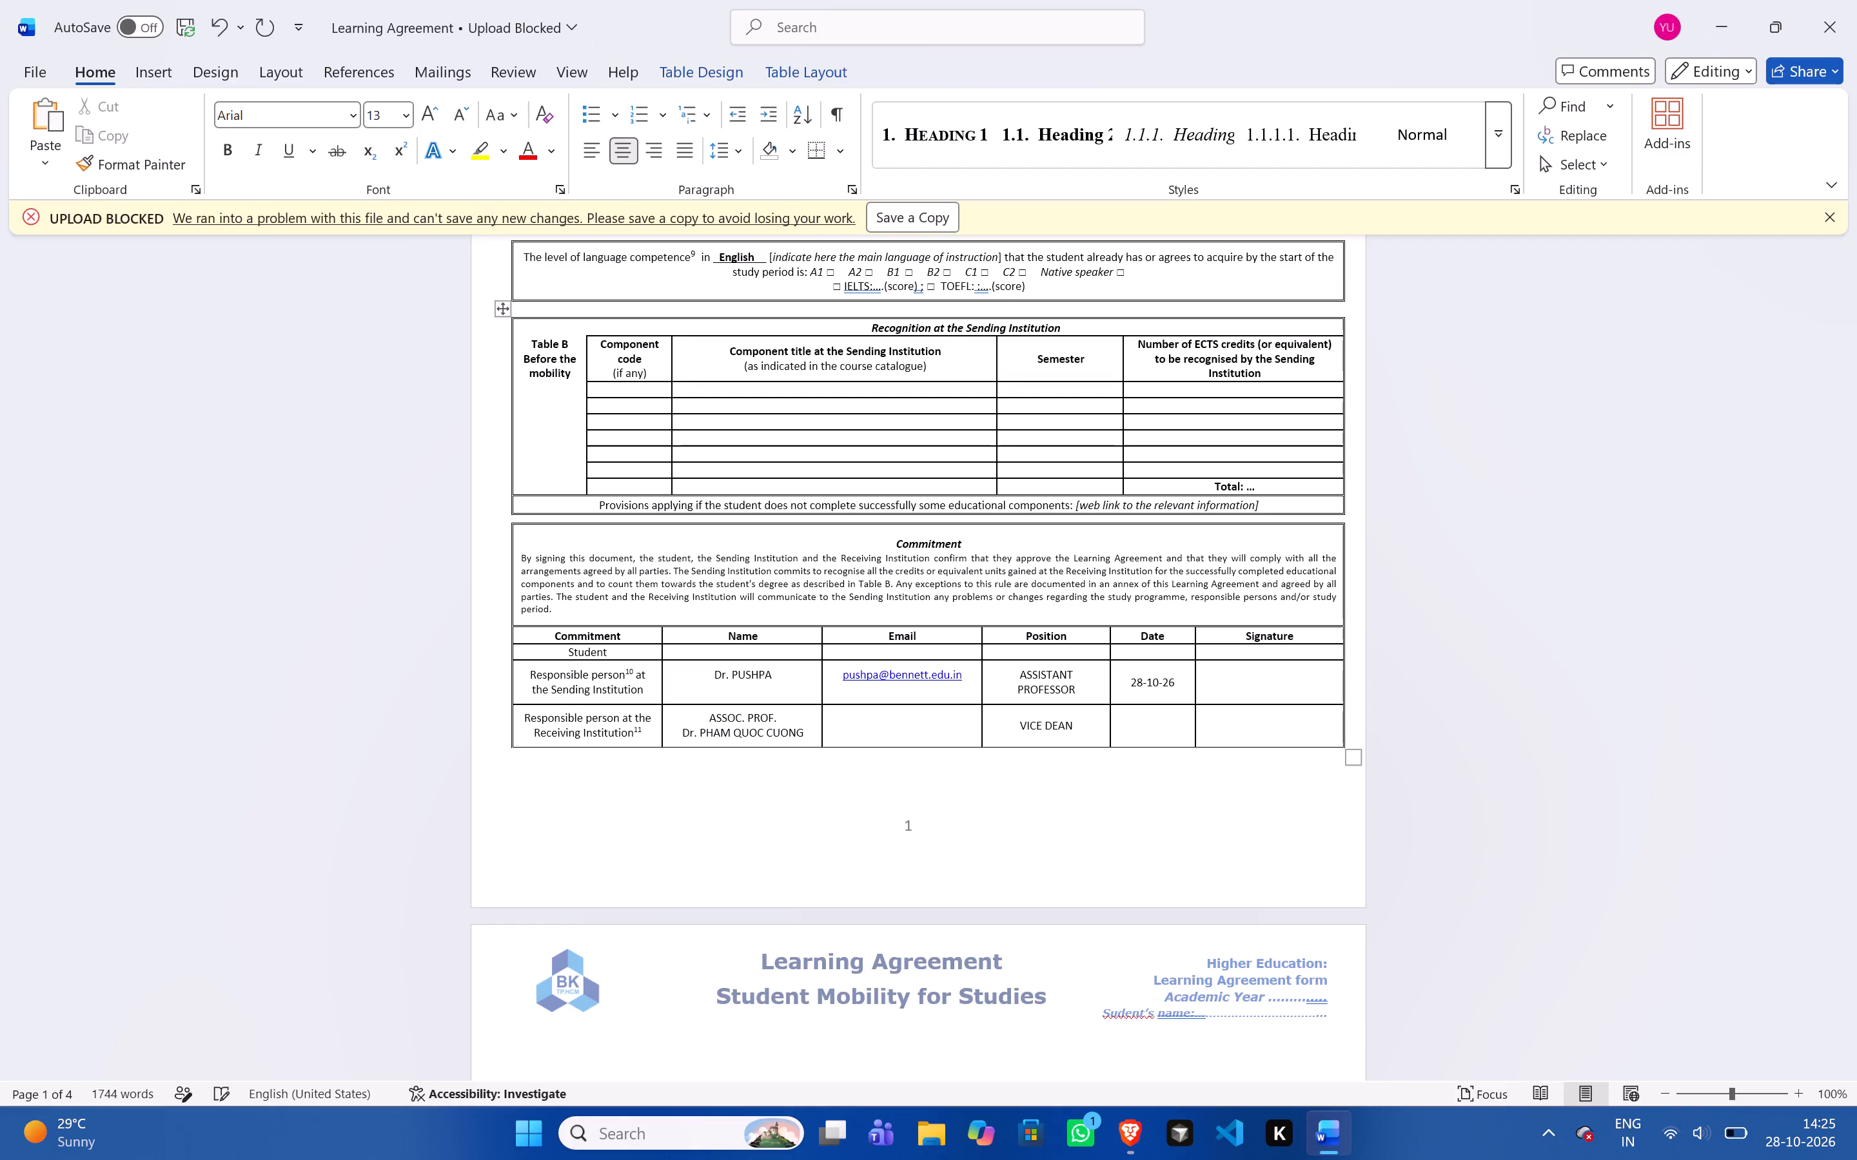
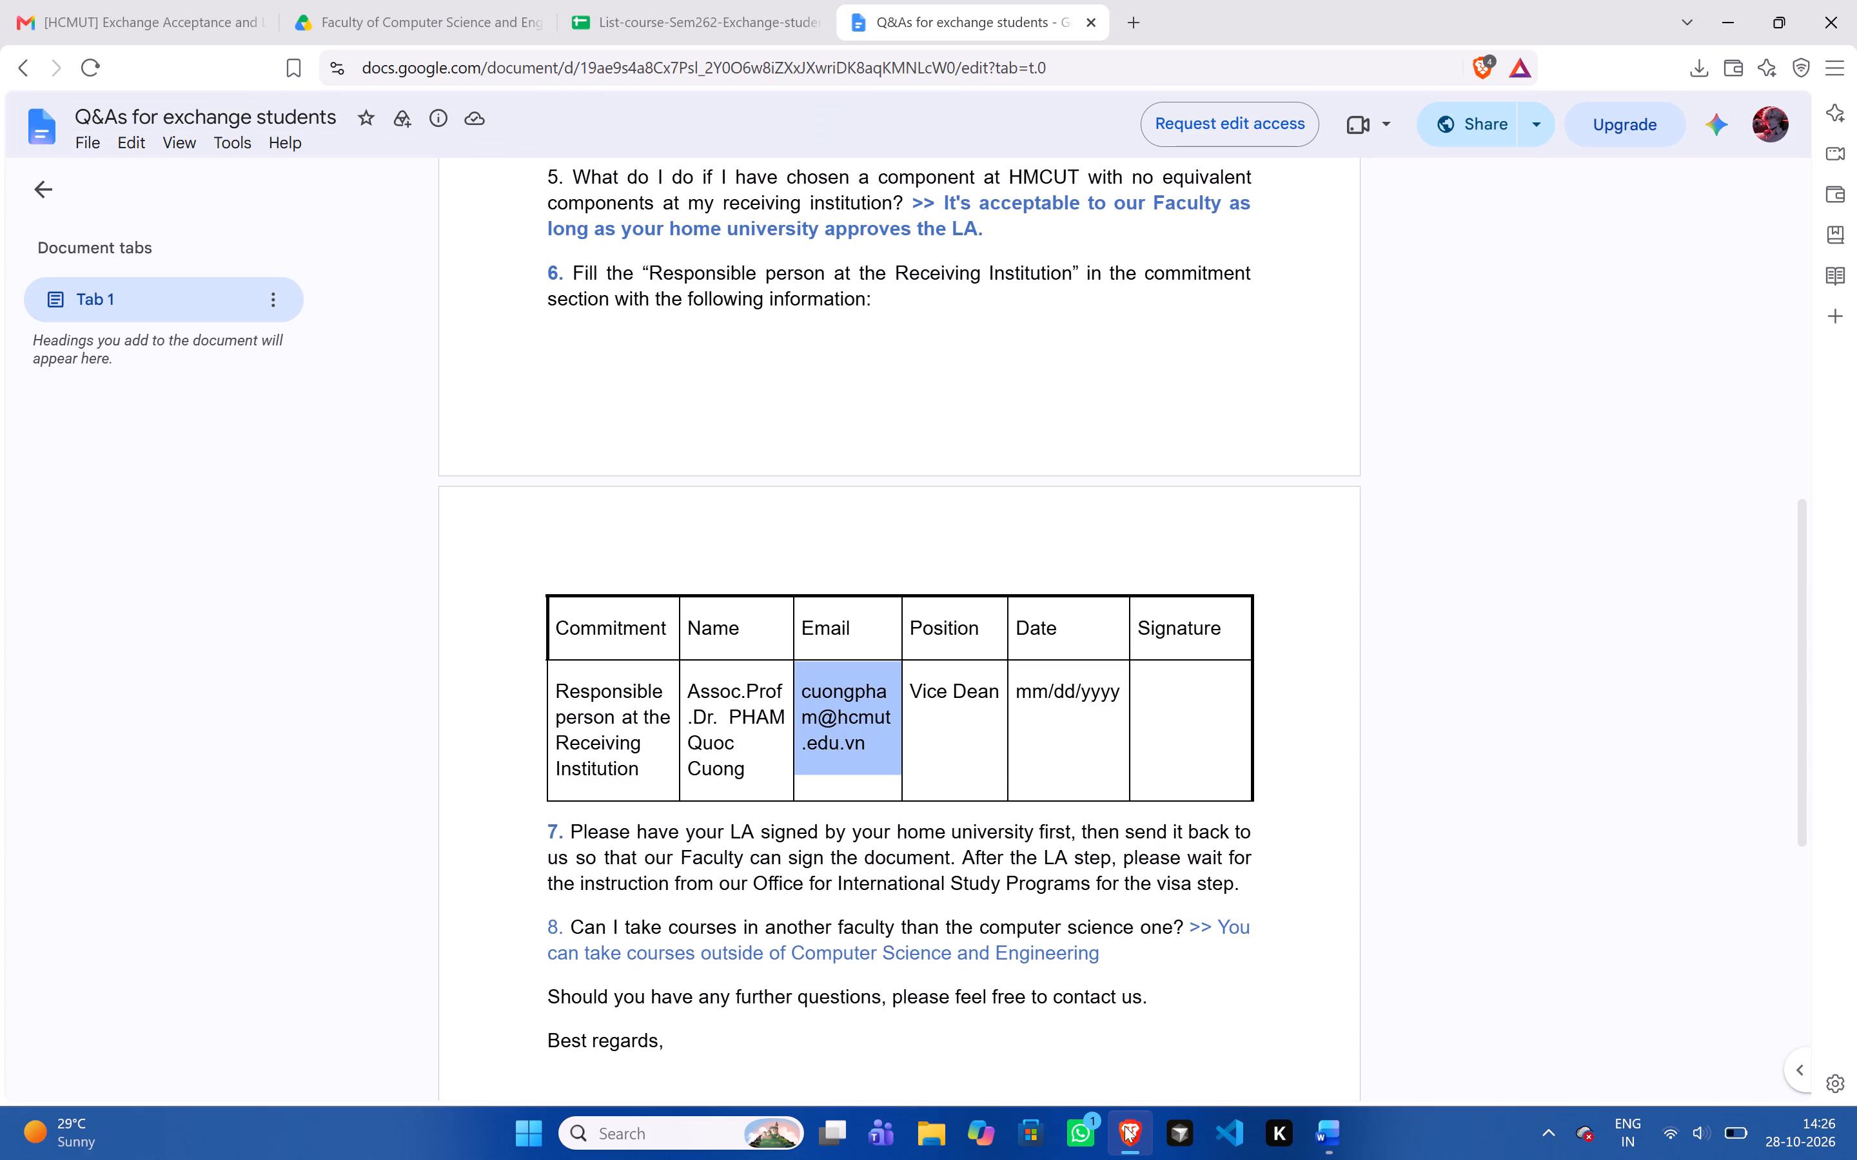
# Switch back to the Word Learning Agreement and finish the Receiving Institution responsible person's email with the ending ".edu.in".
pyautogui.click(1125, 1126)
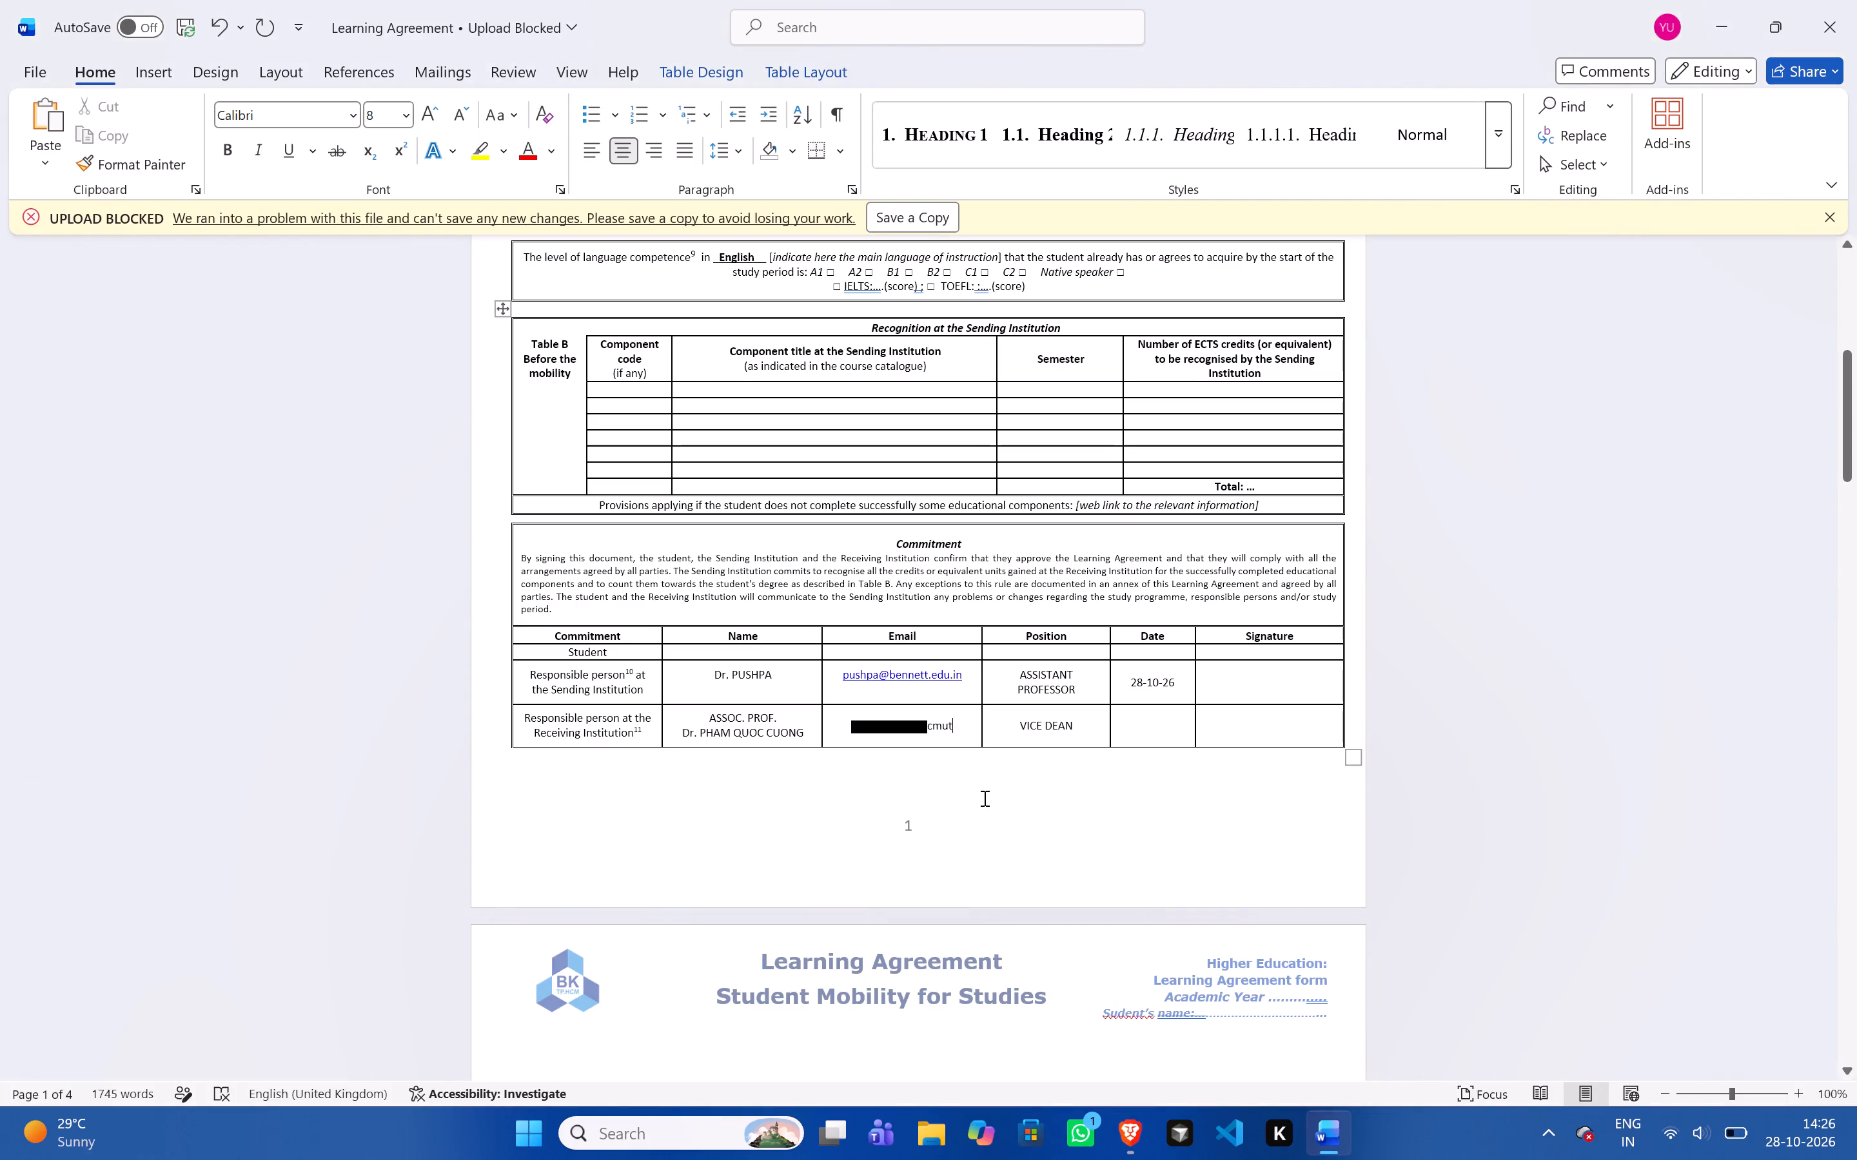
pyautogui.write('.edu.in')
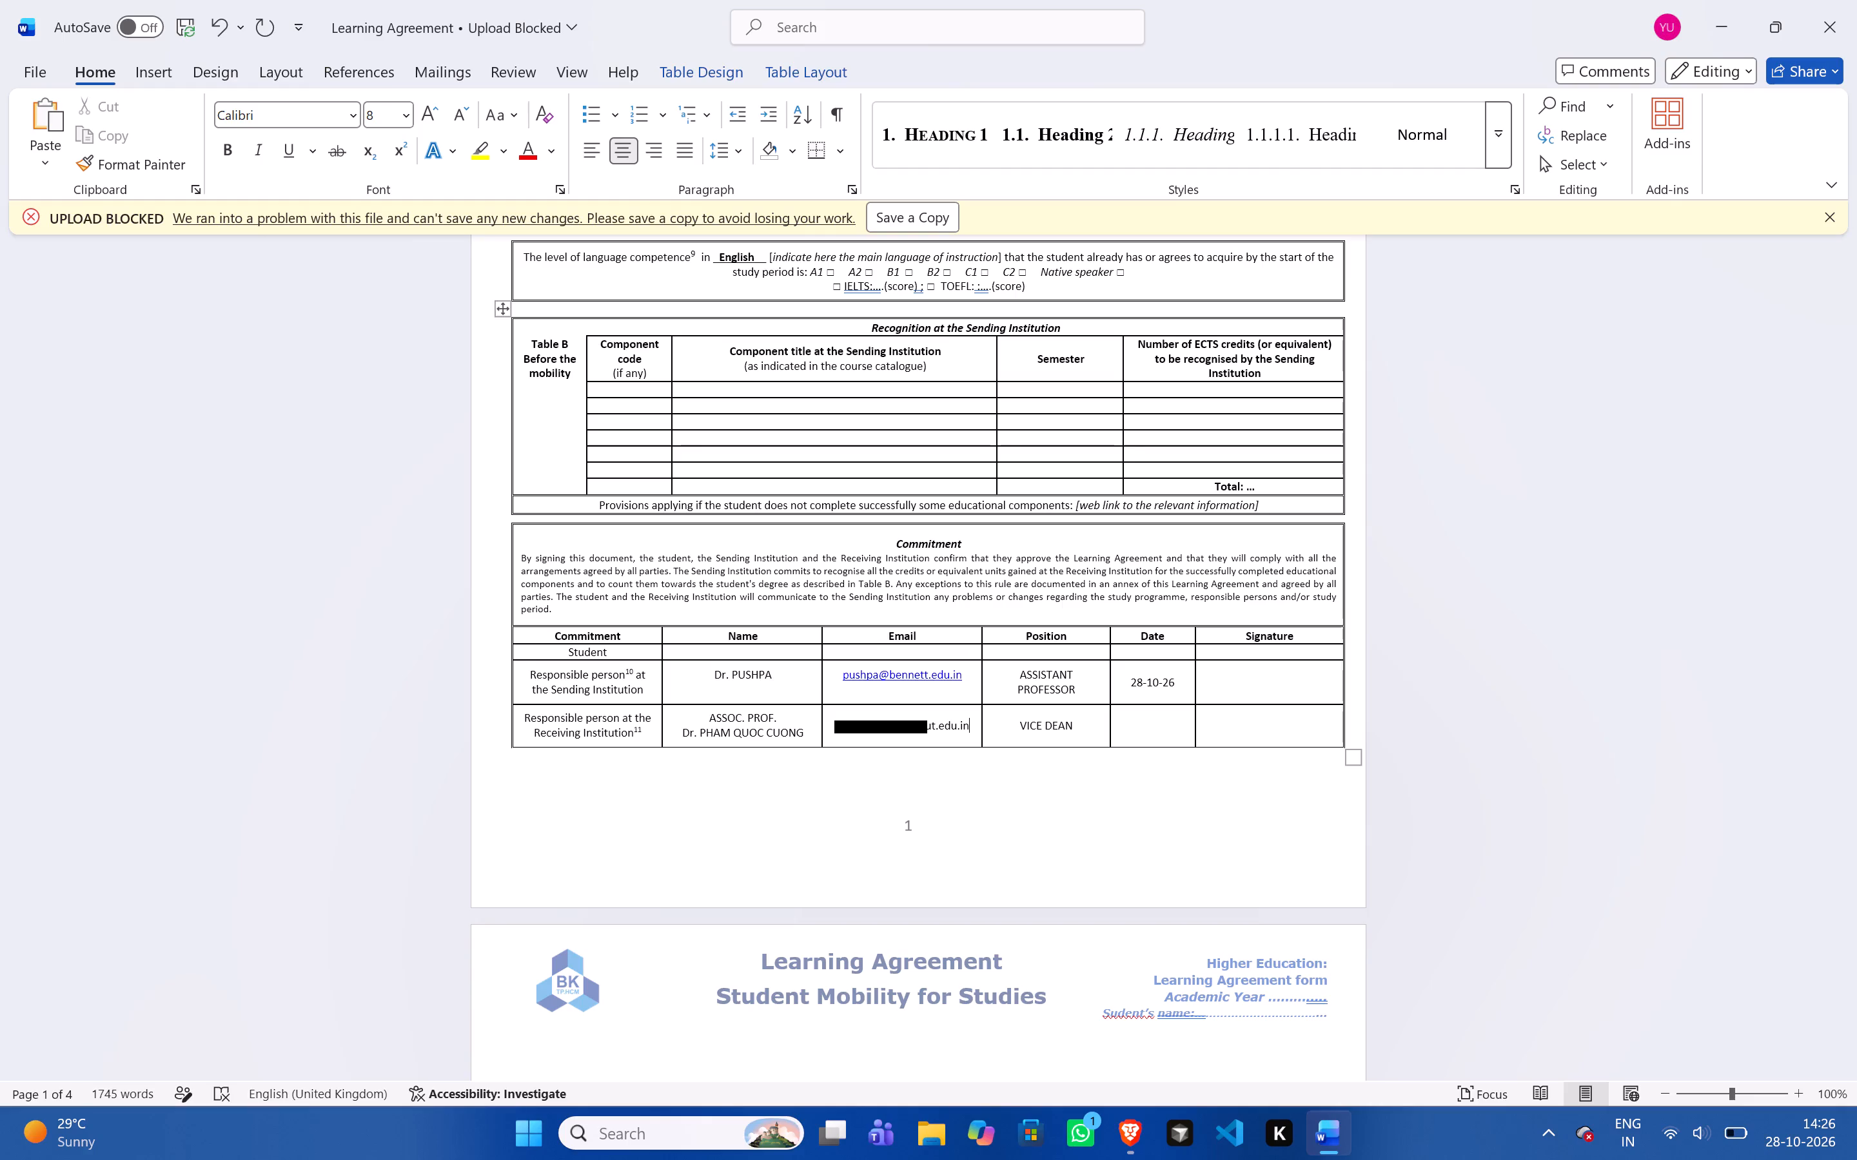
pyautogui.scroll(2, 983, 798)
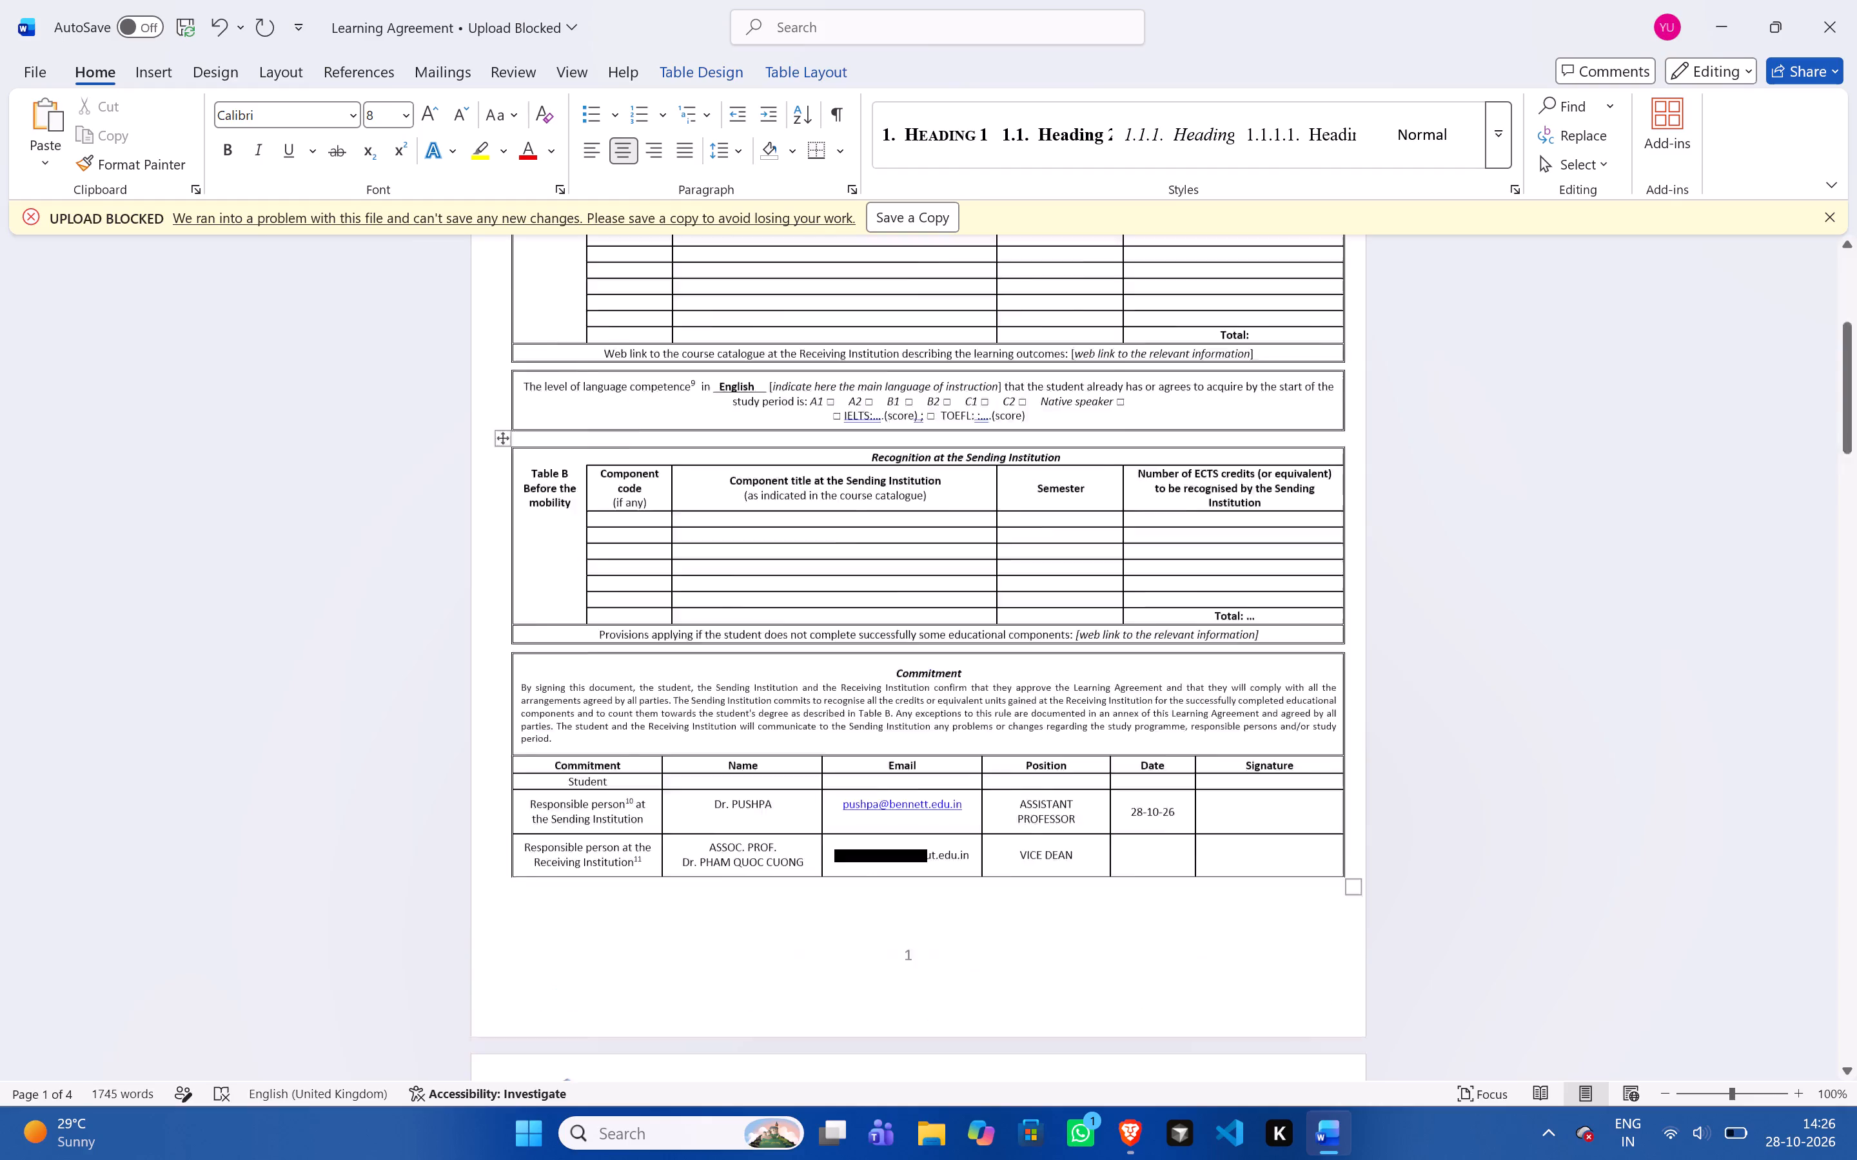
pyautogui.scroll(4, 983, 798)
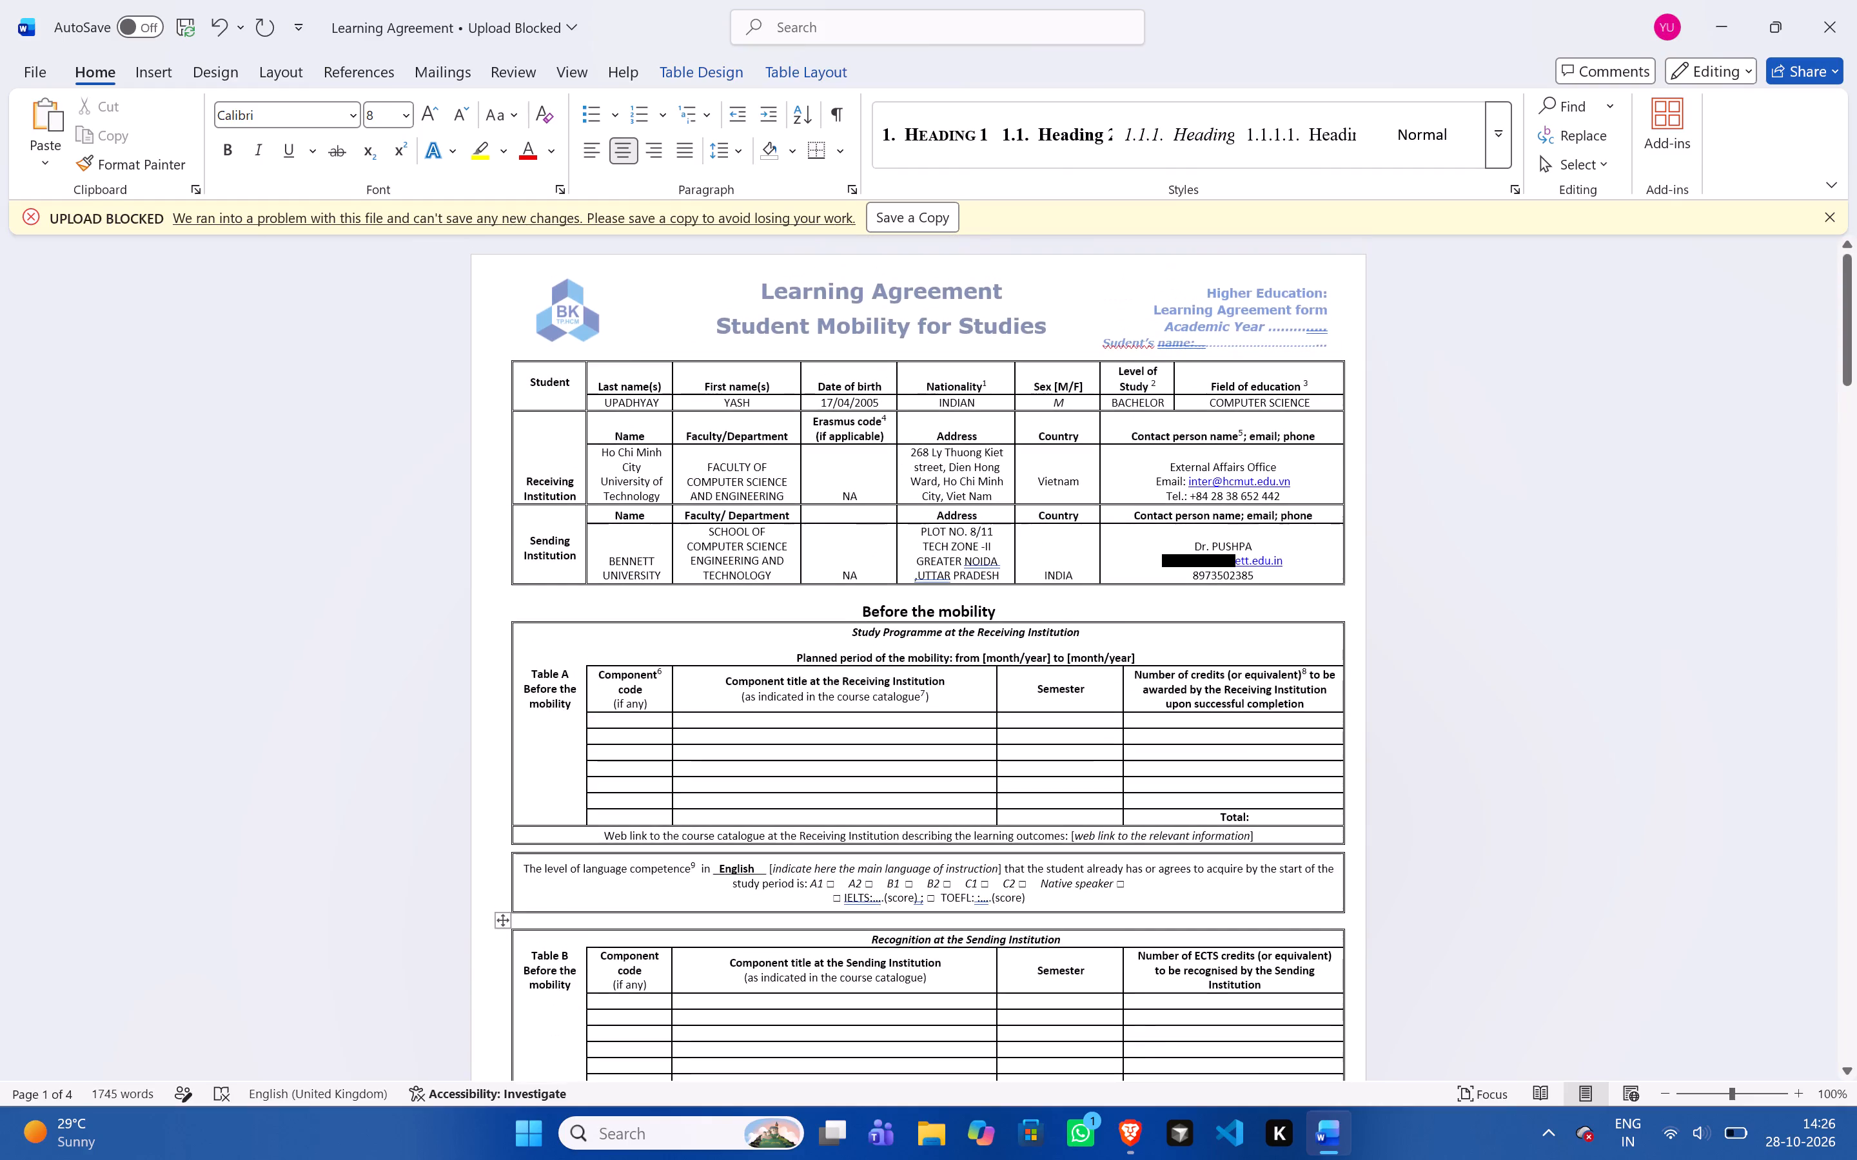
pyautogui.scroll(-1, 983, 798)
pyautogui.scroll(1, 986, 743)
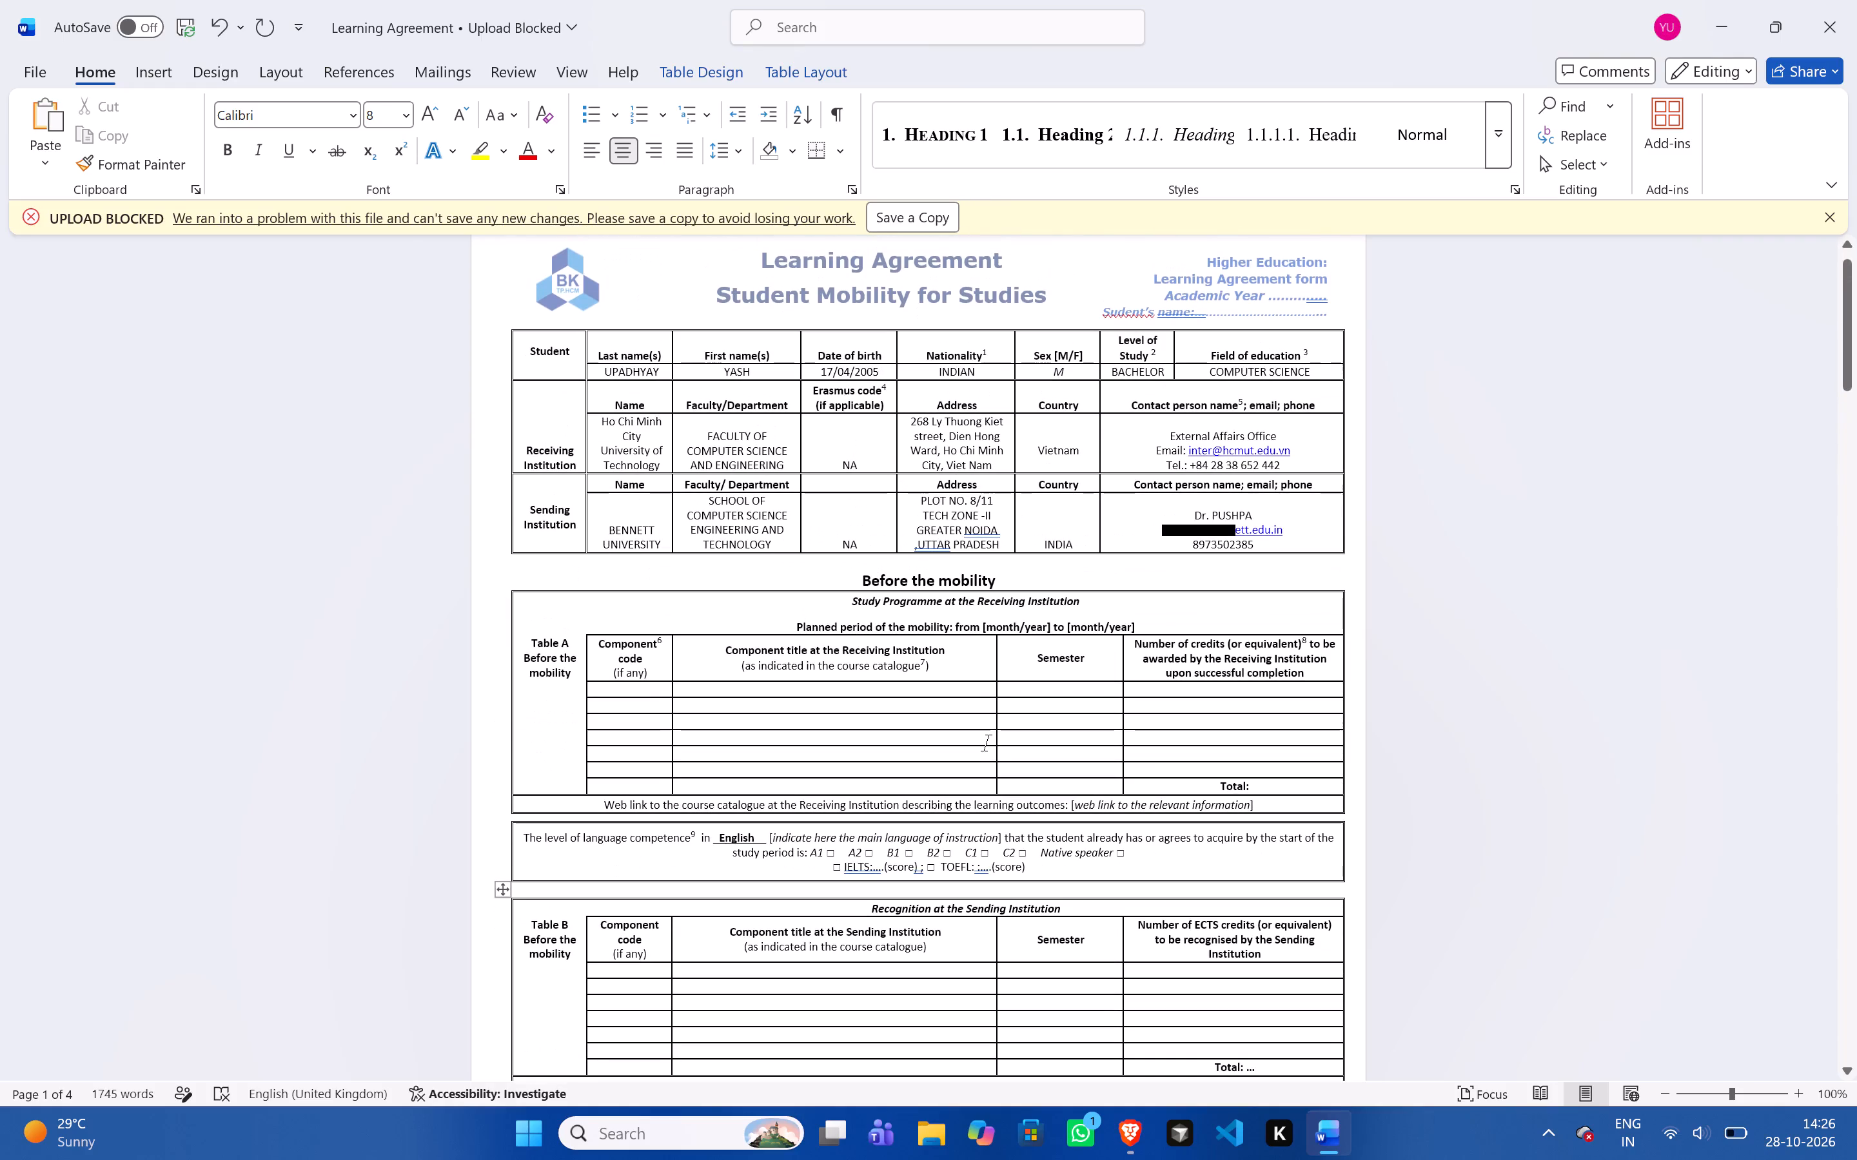
# Review the whole Learning Agreement, from the student details through the mobility tables to the footnotes, for sections still needing entries.
pyautogui.scroll(-3, 986, 743)
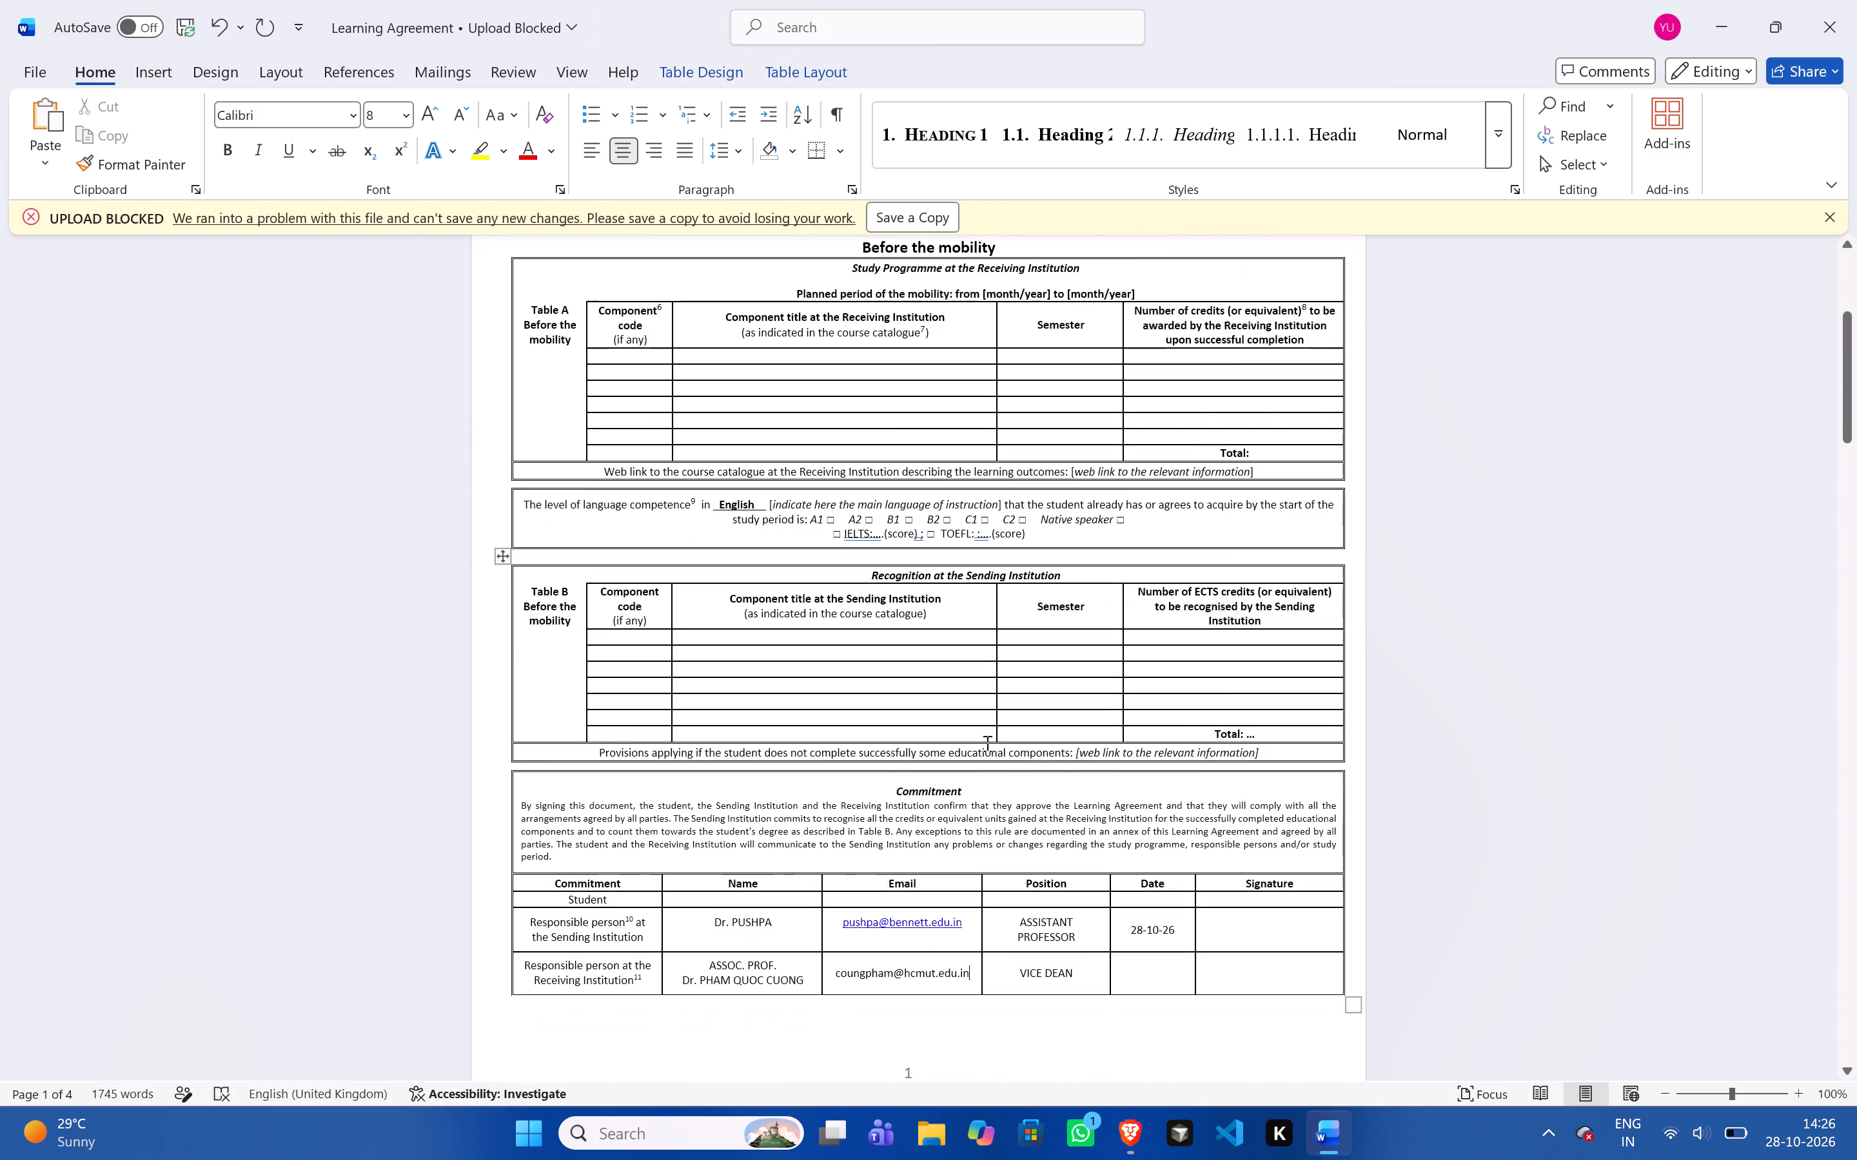
pyautogui.scroll(-2, 986, 743)
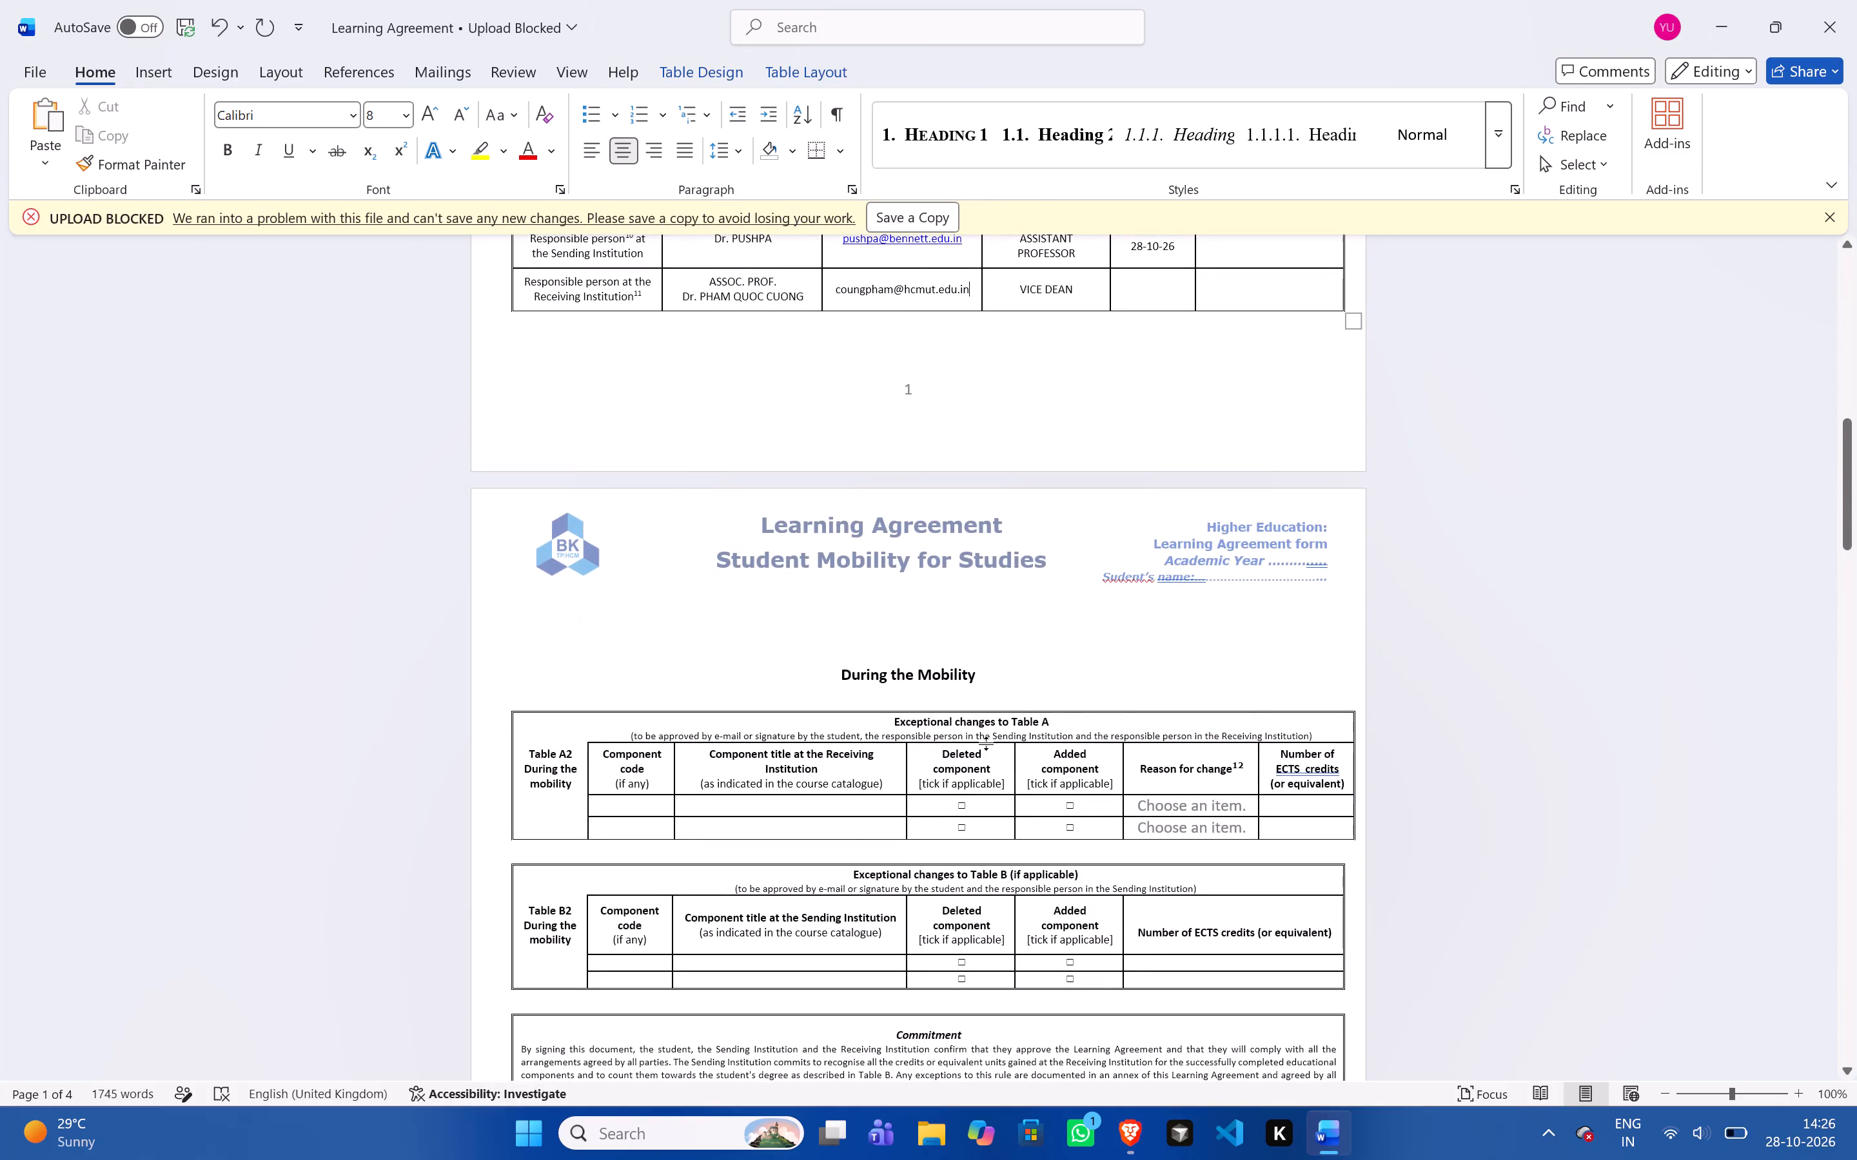
pyautogui.scroll(-6, 986, 743)
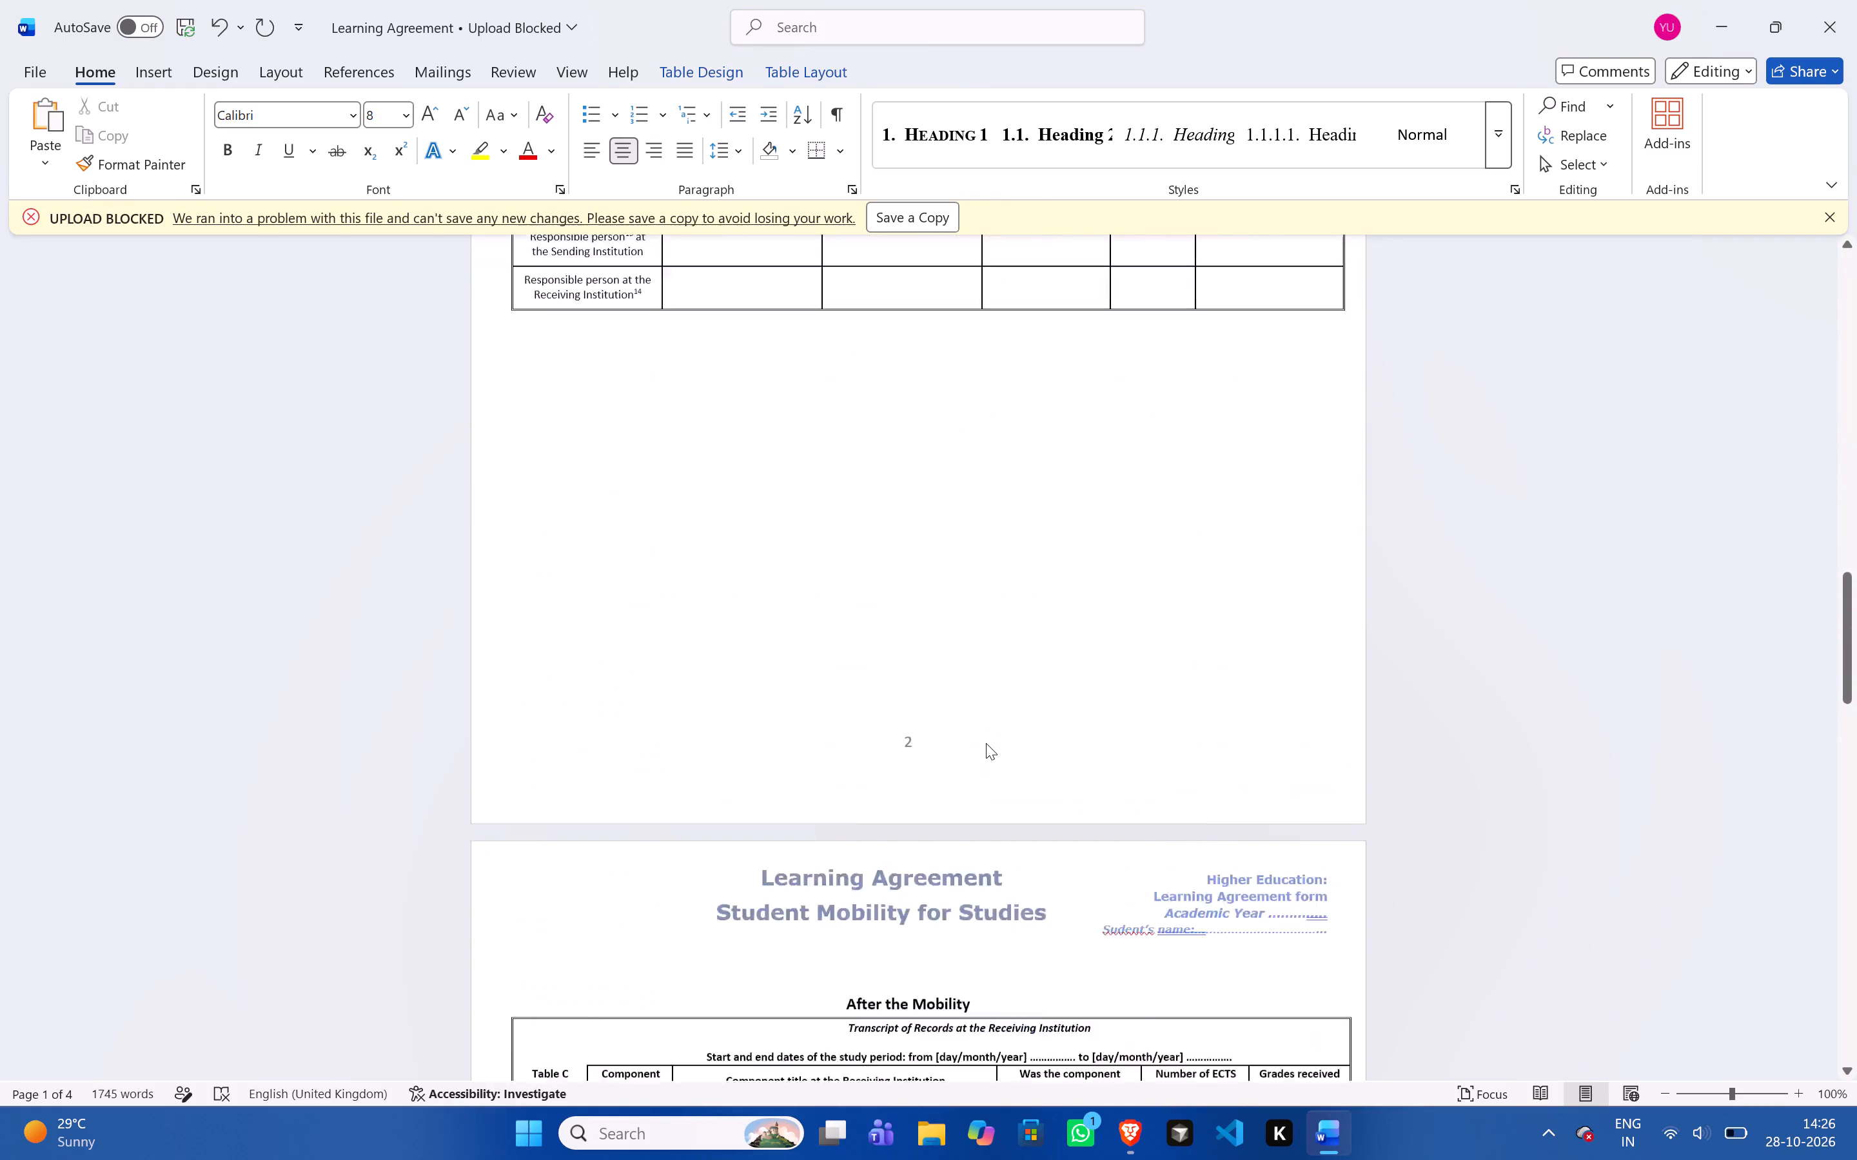
pyautogui.scroll(-4, 986, 743)
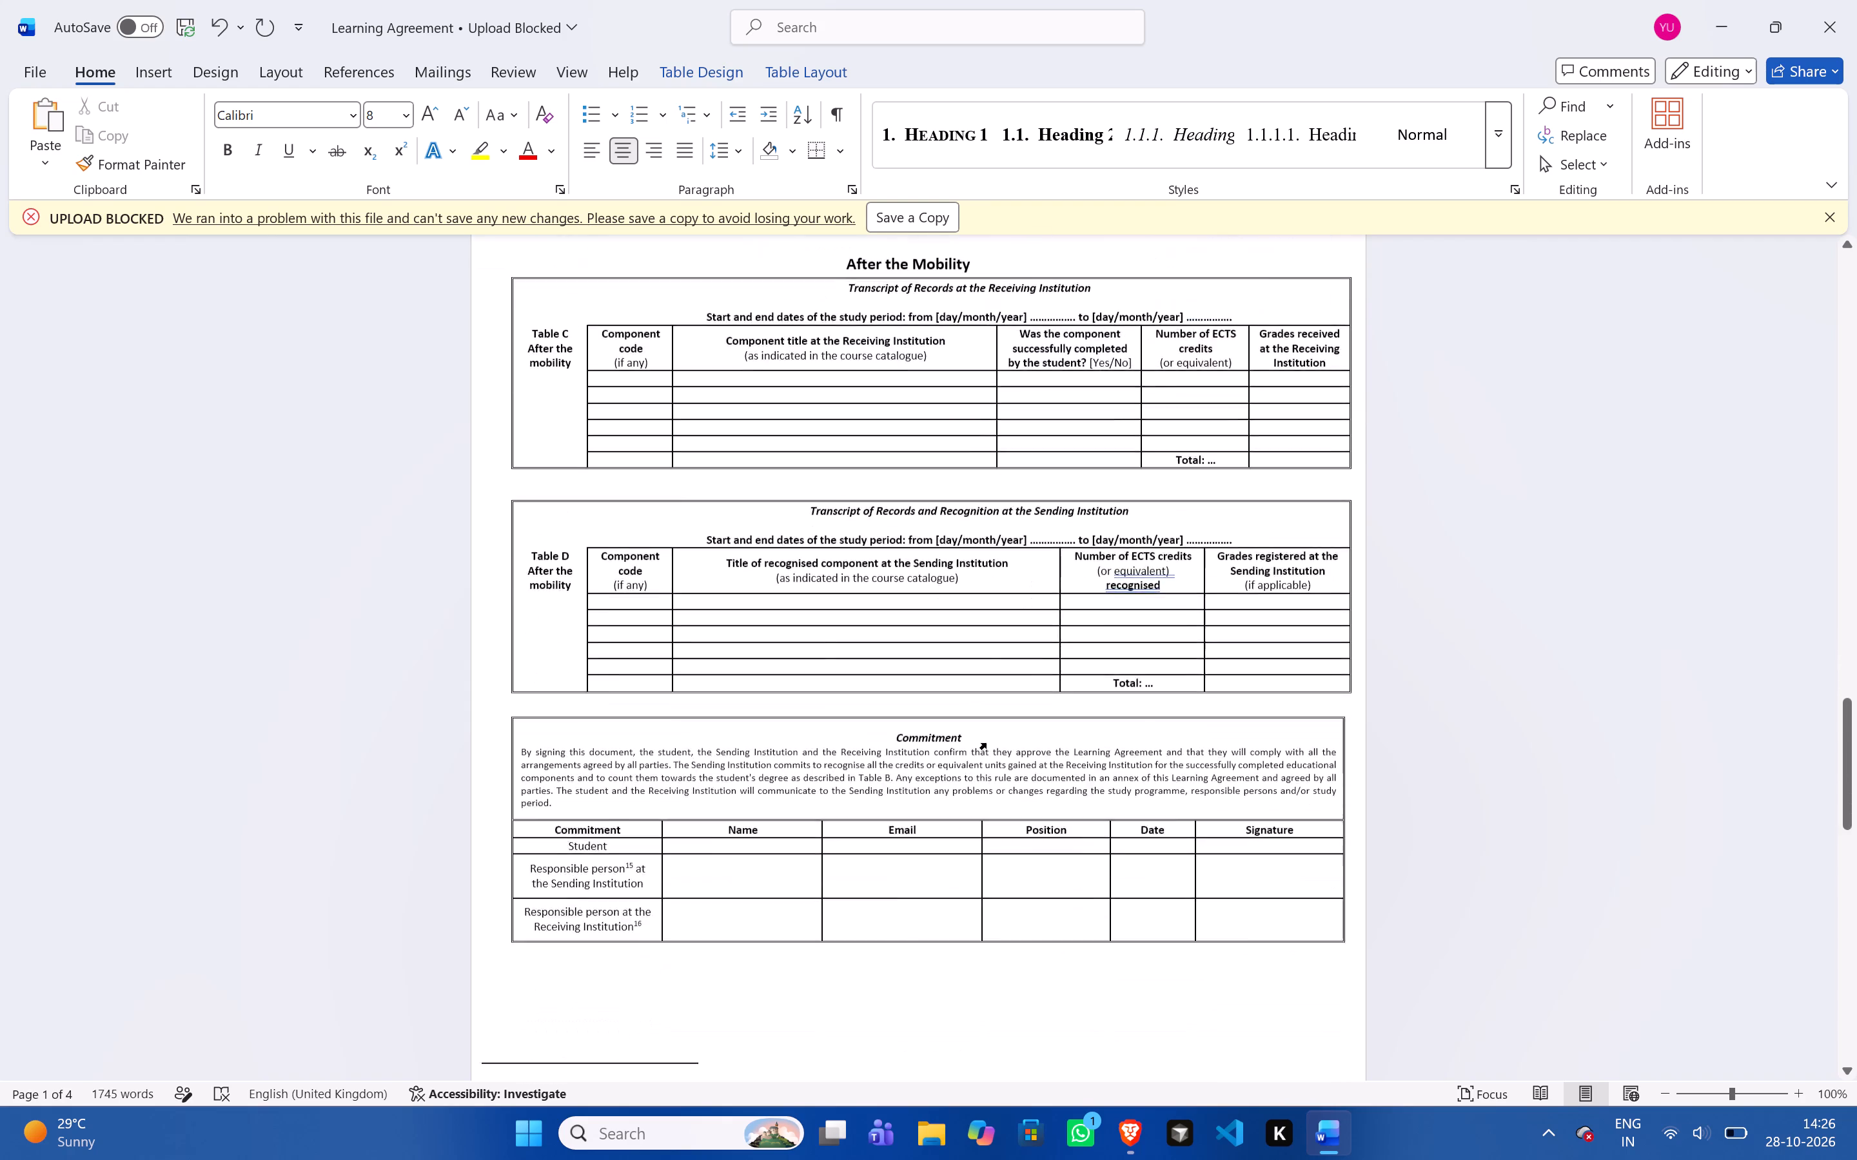
pyautogui.scroll(-2, 986, 743)
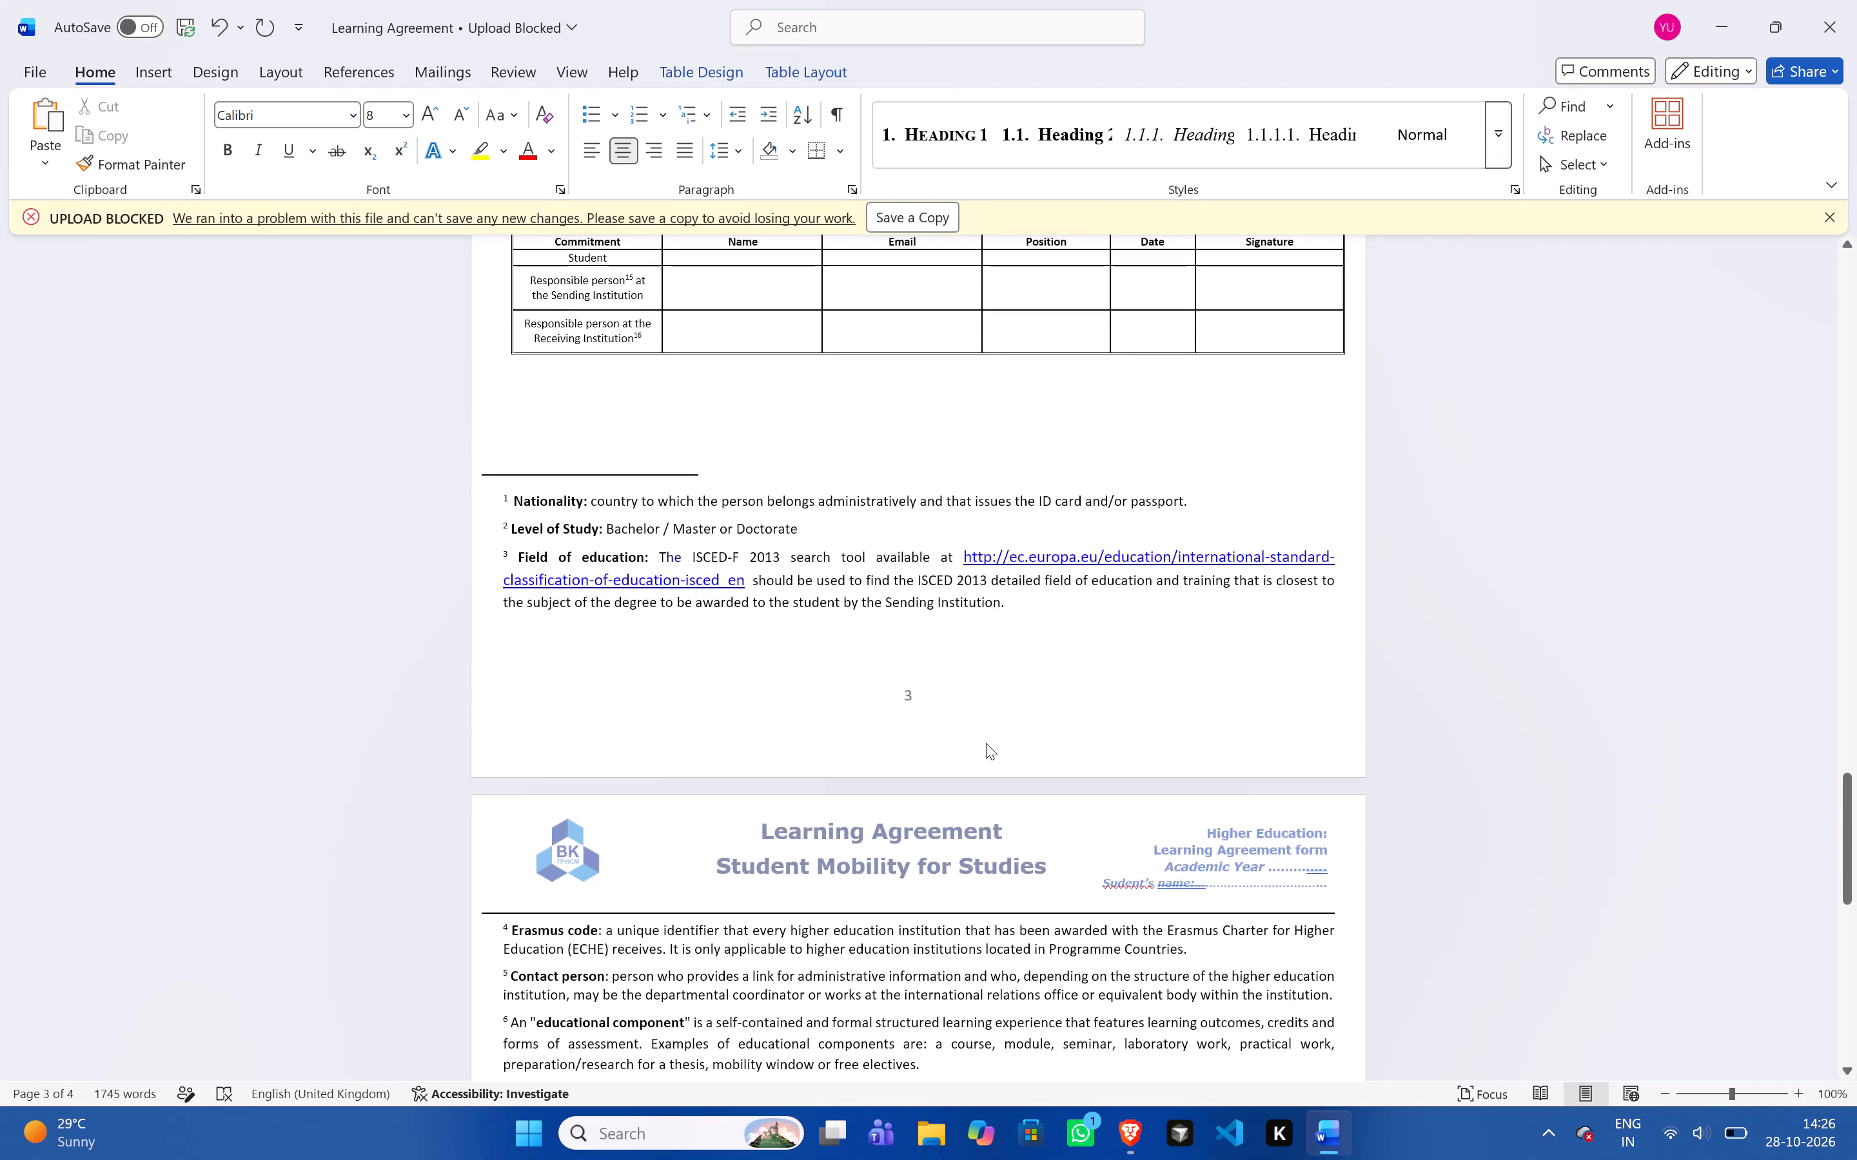
pyautogui.scroll(-2, 986, 743)
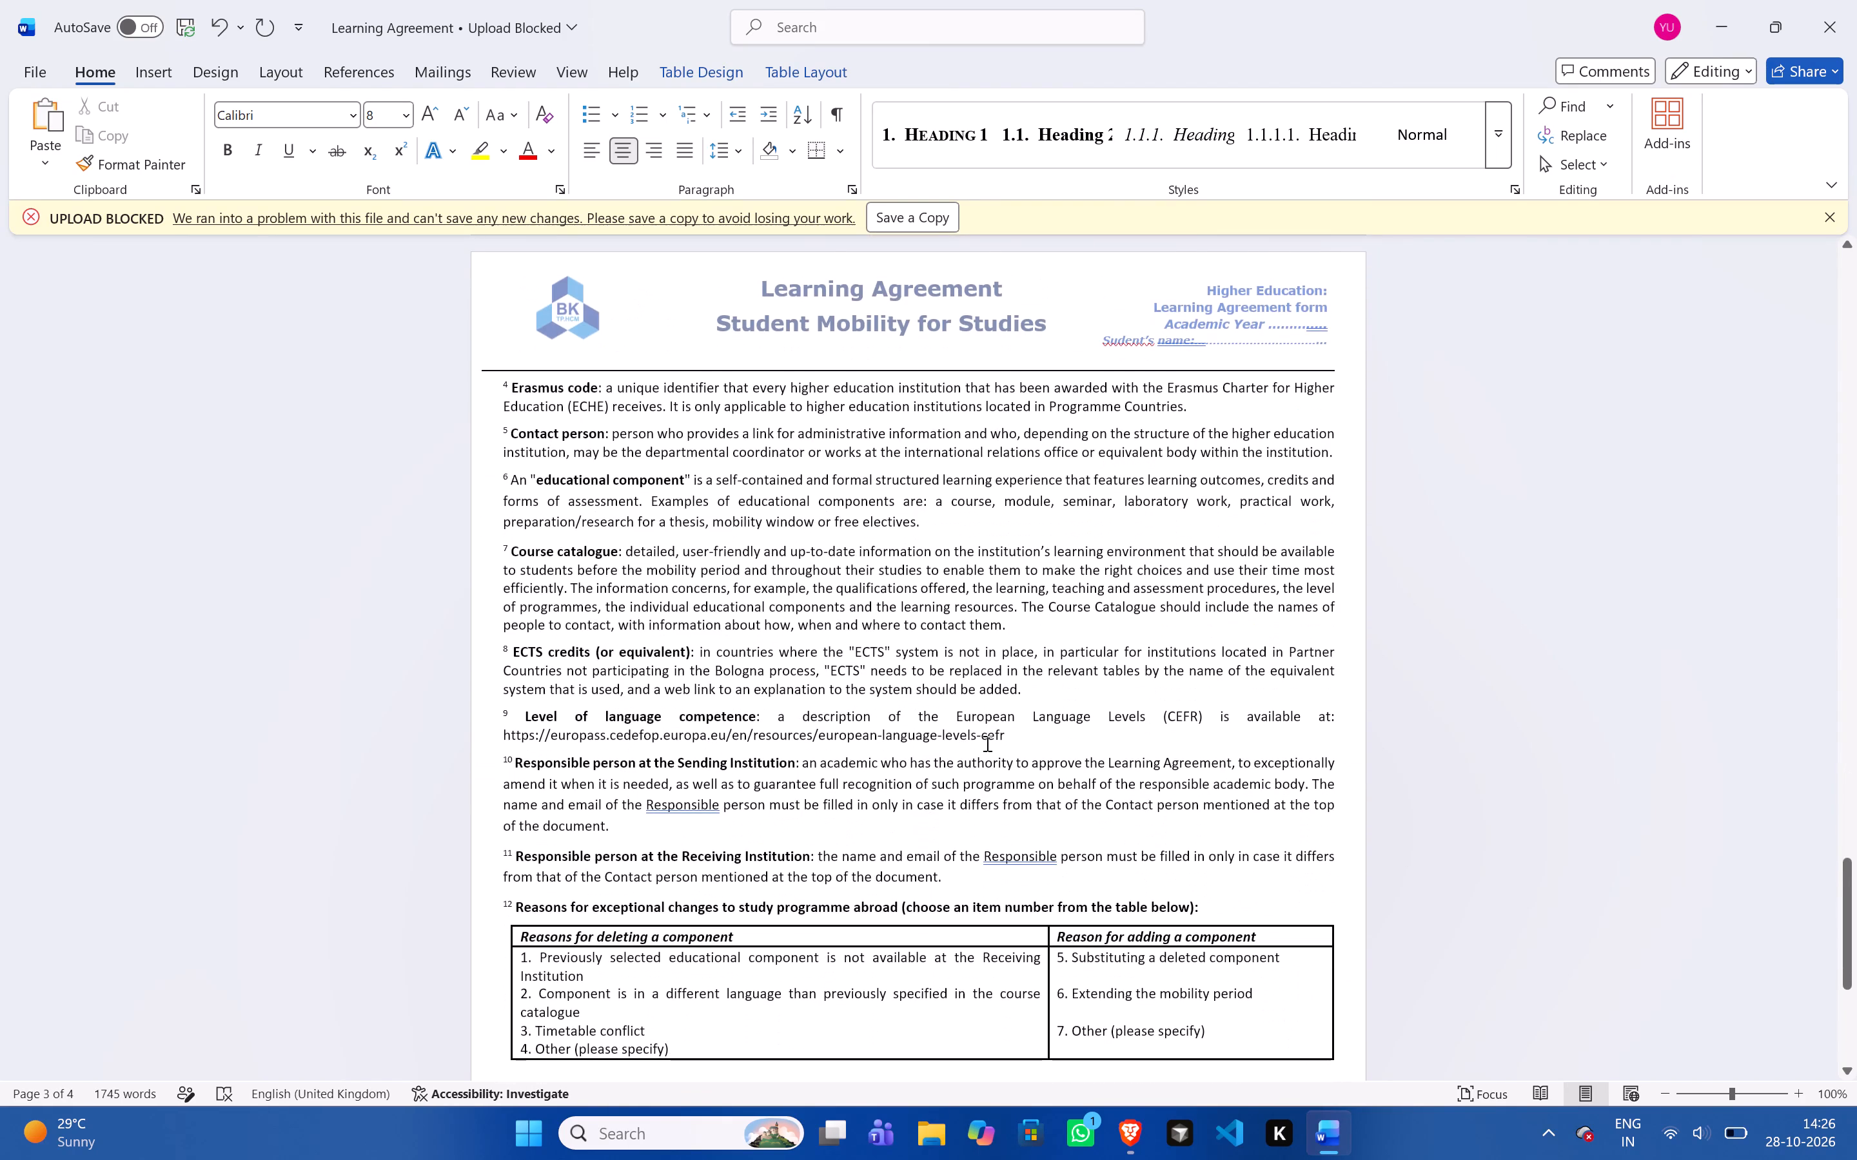
pyautogui.scroll(-1, 986, 743)
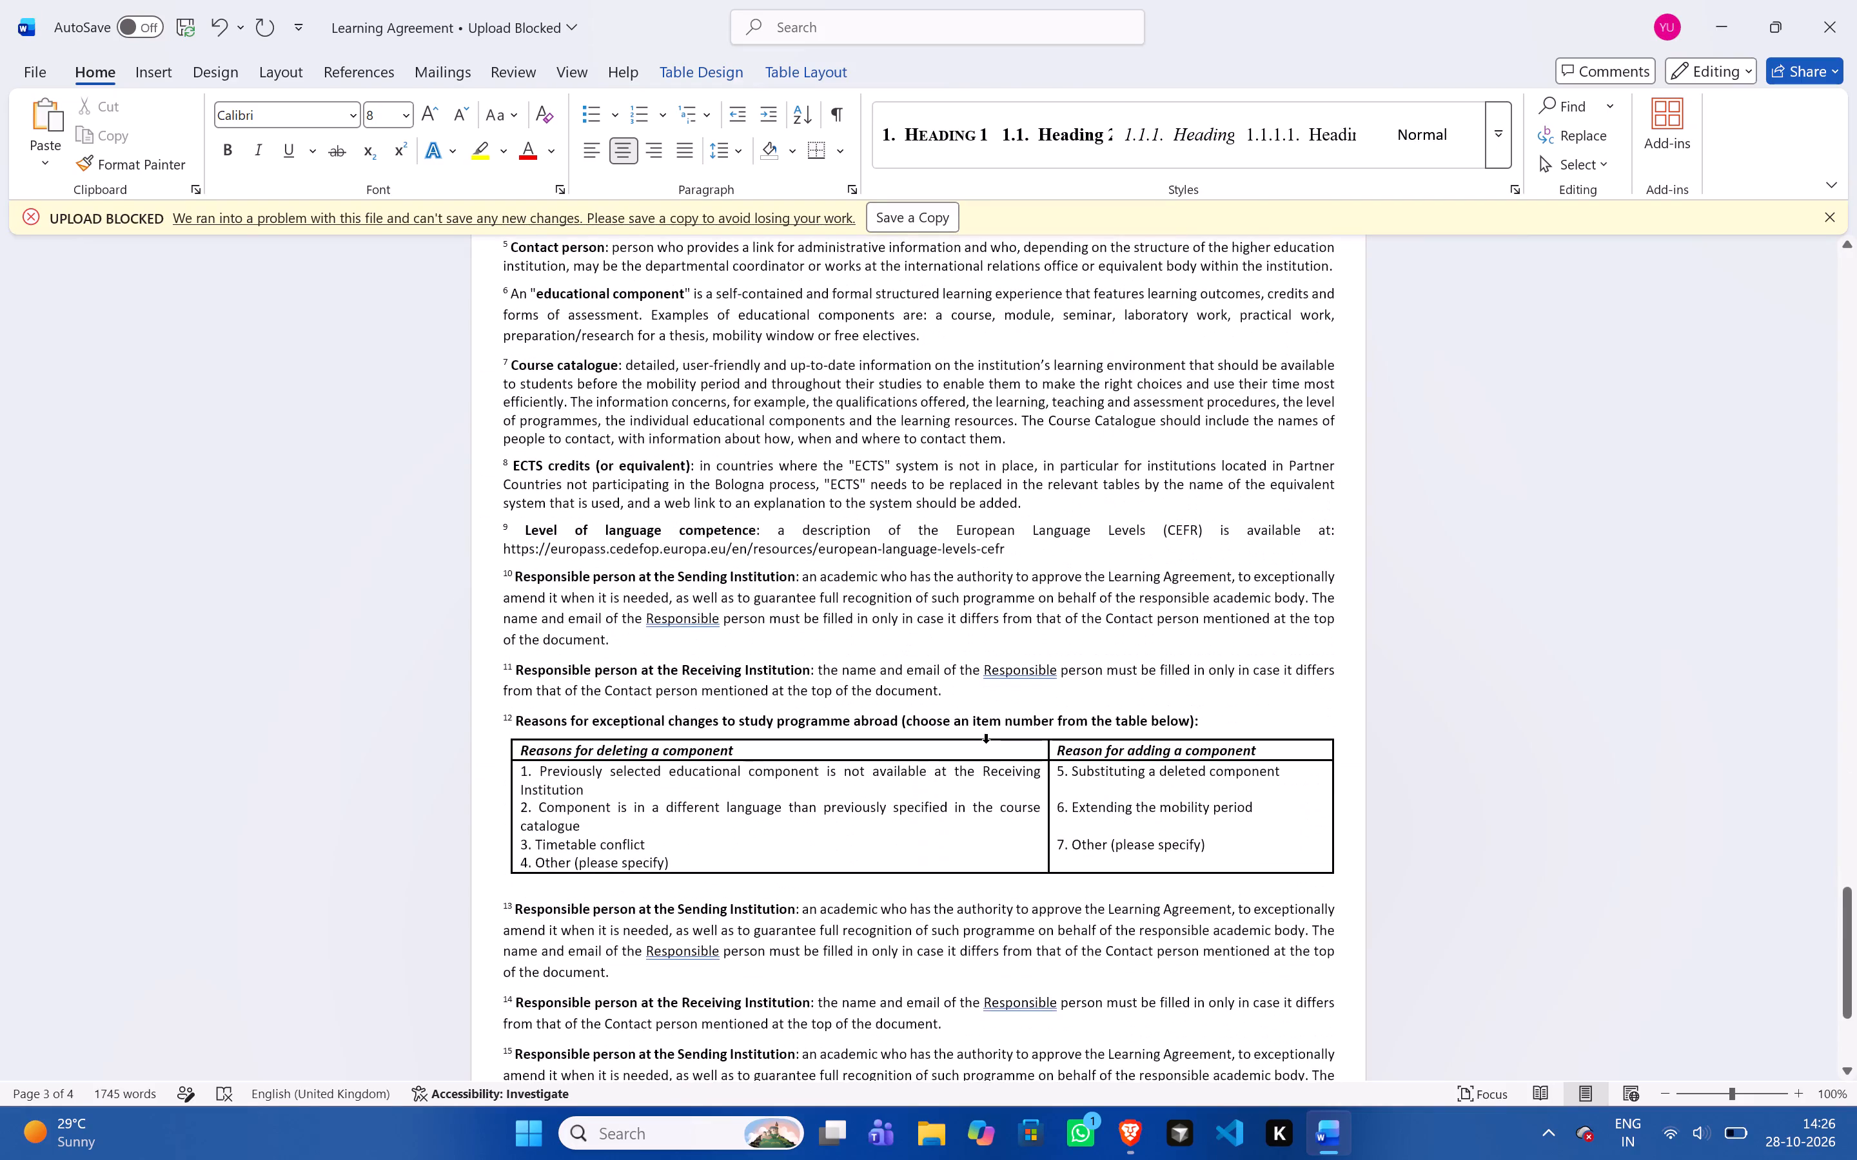
pyautogui.scroll(-1, 986, 743)
pyautogui.scroll(20, 986, 743)
pyautogui.scroll(20, 986, 743)
pyautogui.scroll(20, 986, 743)
pyautogui.scroll(-20, 986, 743)
pyautogui.scroll(-18, 986, 743)
pyautogui.scroll(20, 986, 743)
pyautogui.scroll(20, 986, 743)
pyautogui.scroll(2, 986, 743)
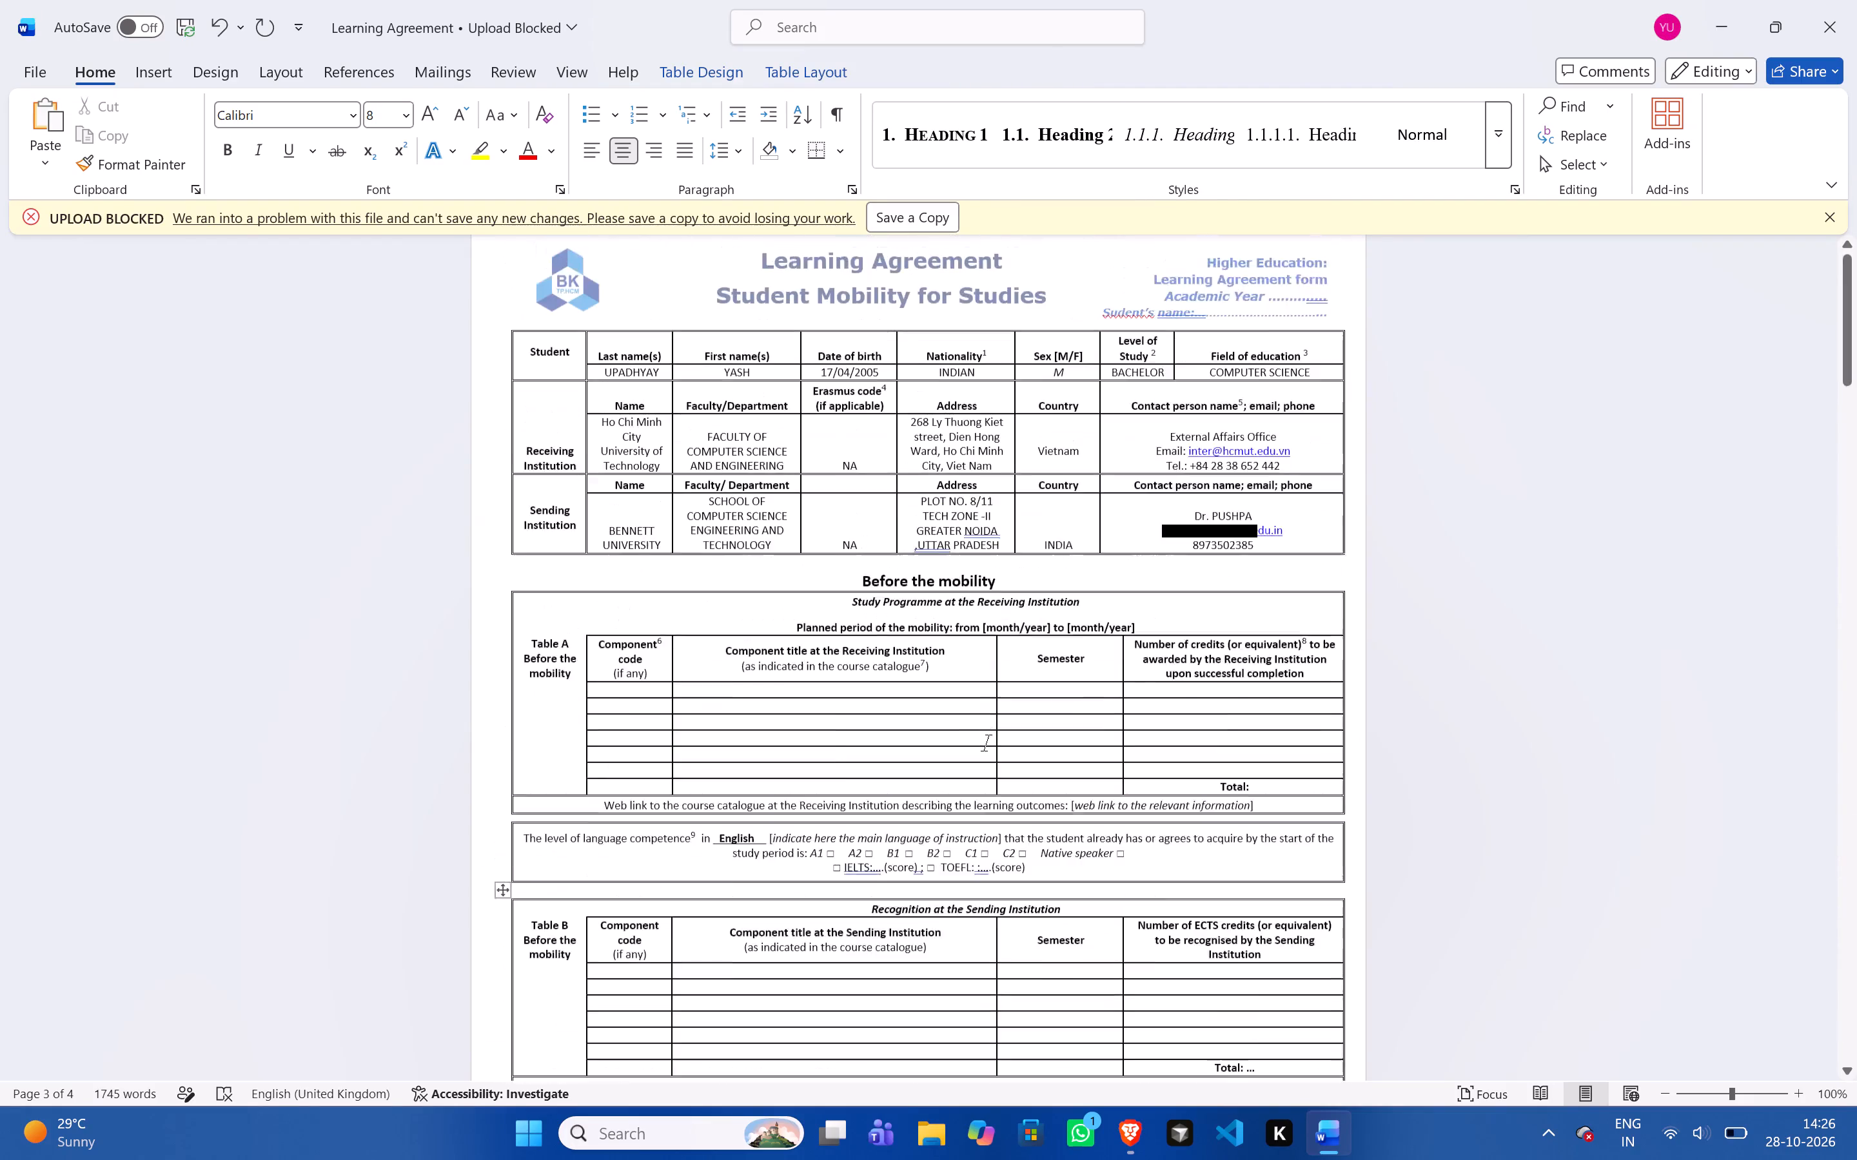
pyautogui.scroll(9, 986, 743)
# Enter 3 credits in each of the first five component rows of Table A.
pyautogui.scroll(-1, 986, 743)
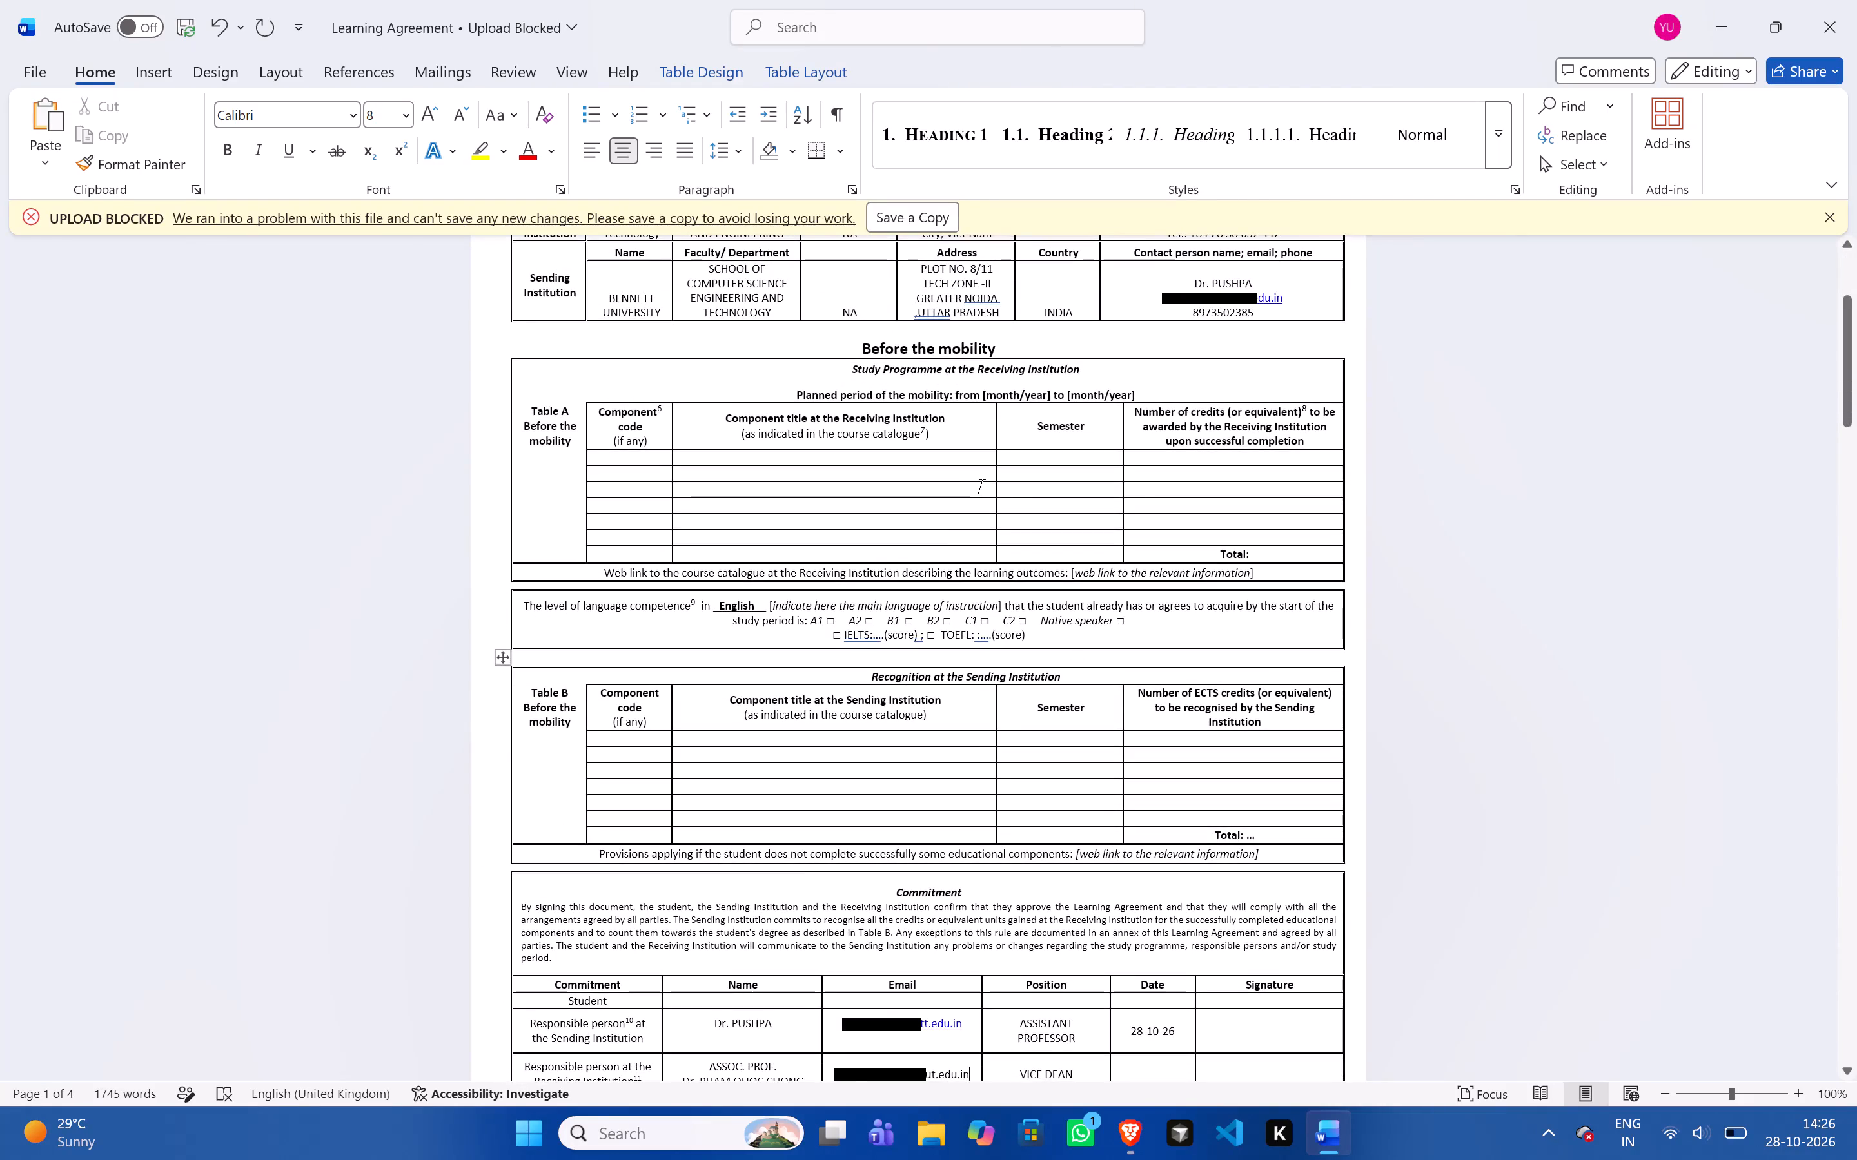
pyautogui.click(1212, 458)
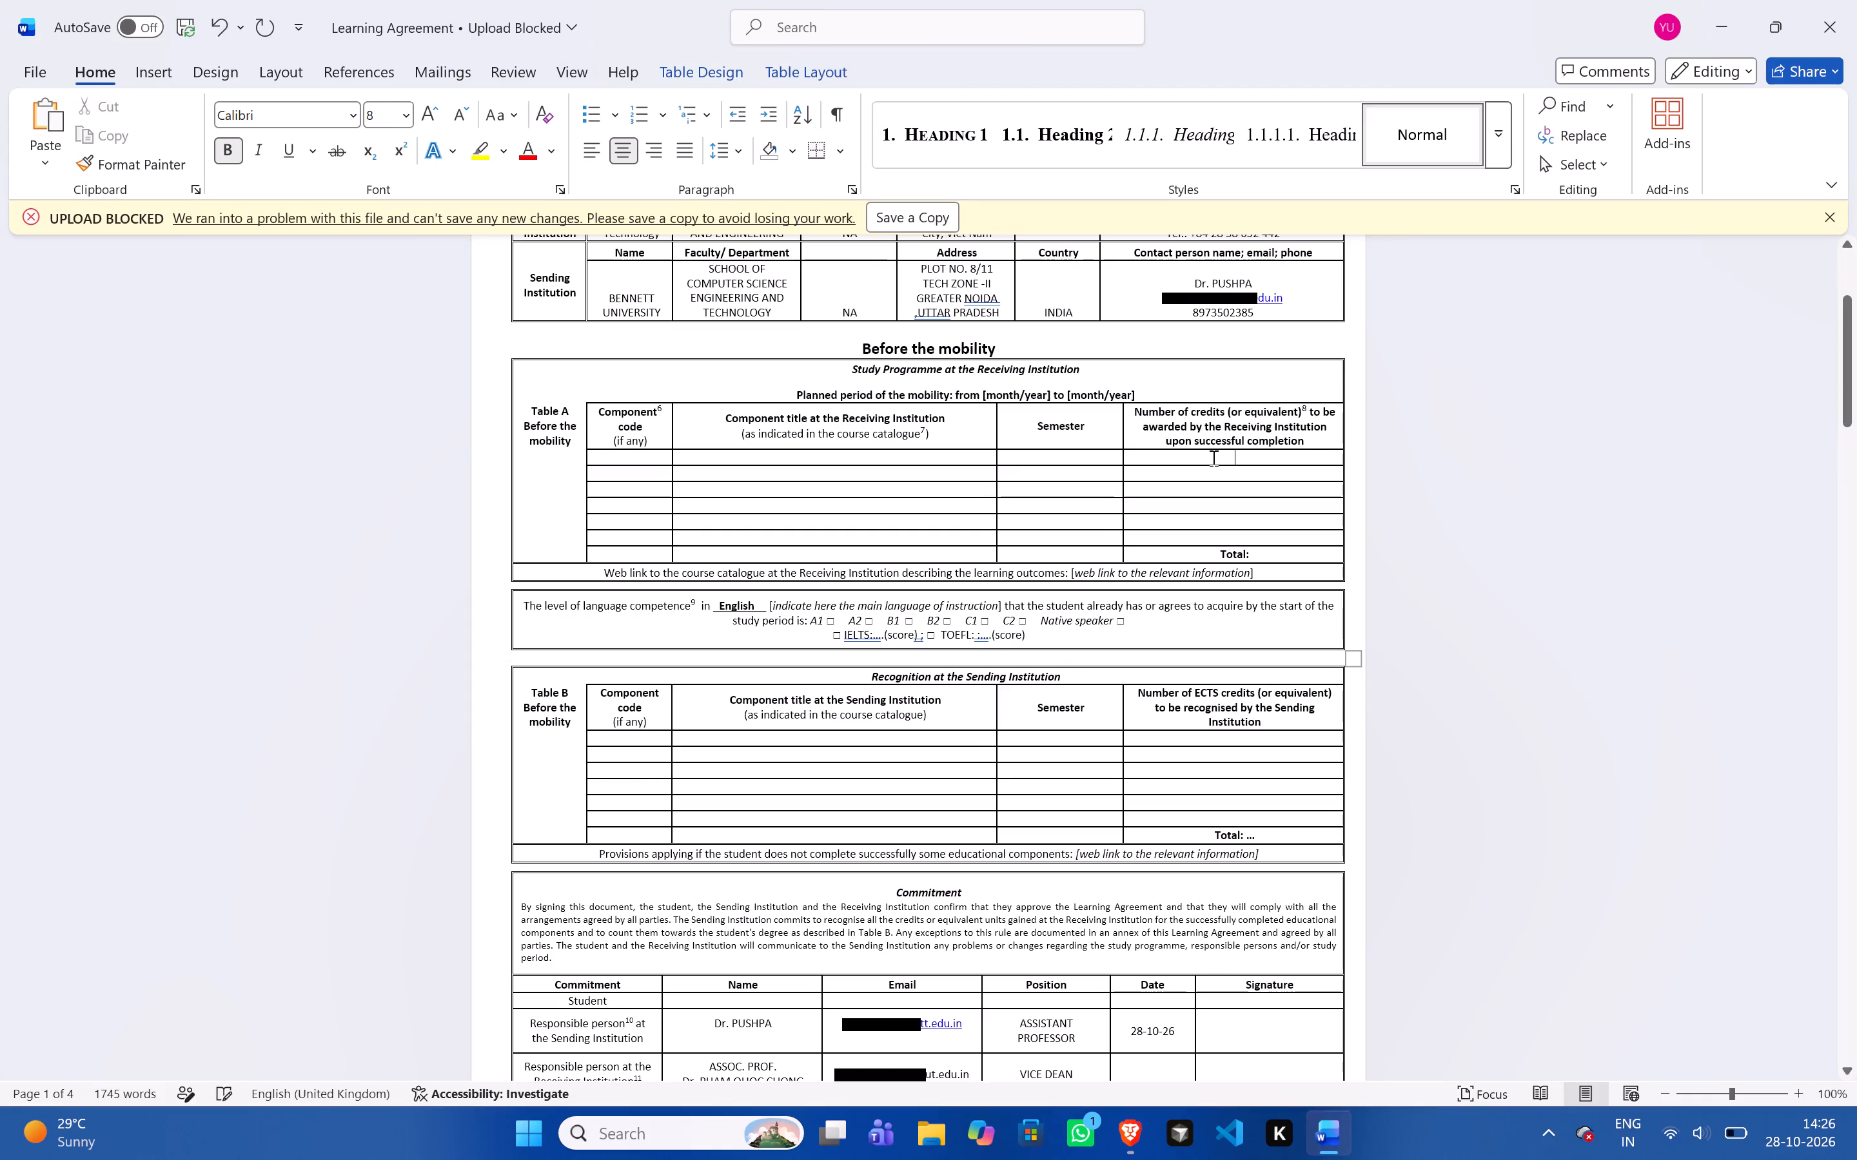
pyautogui.press('3')
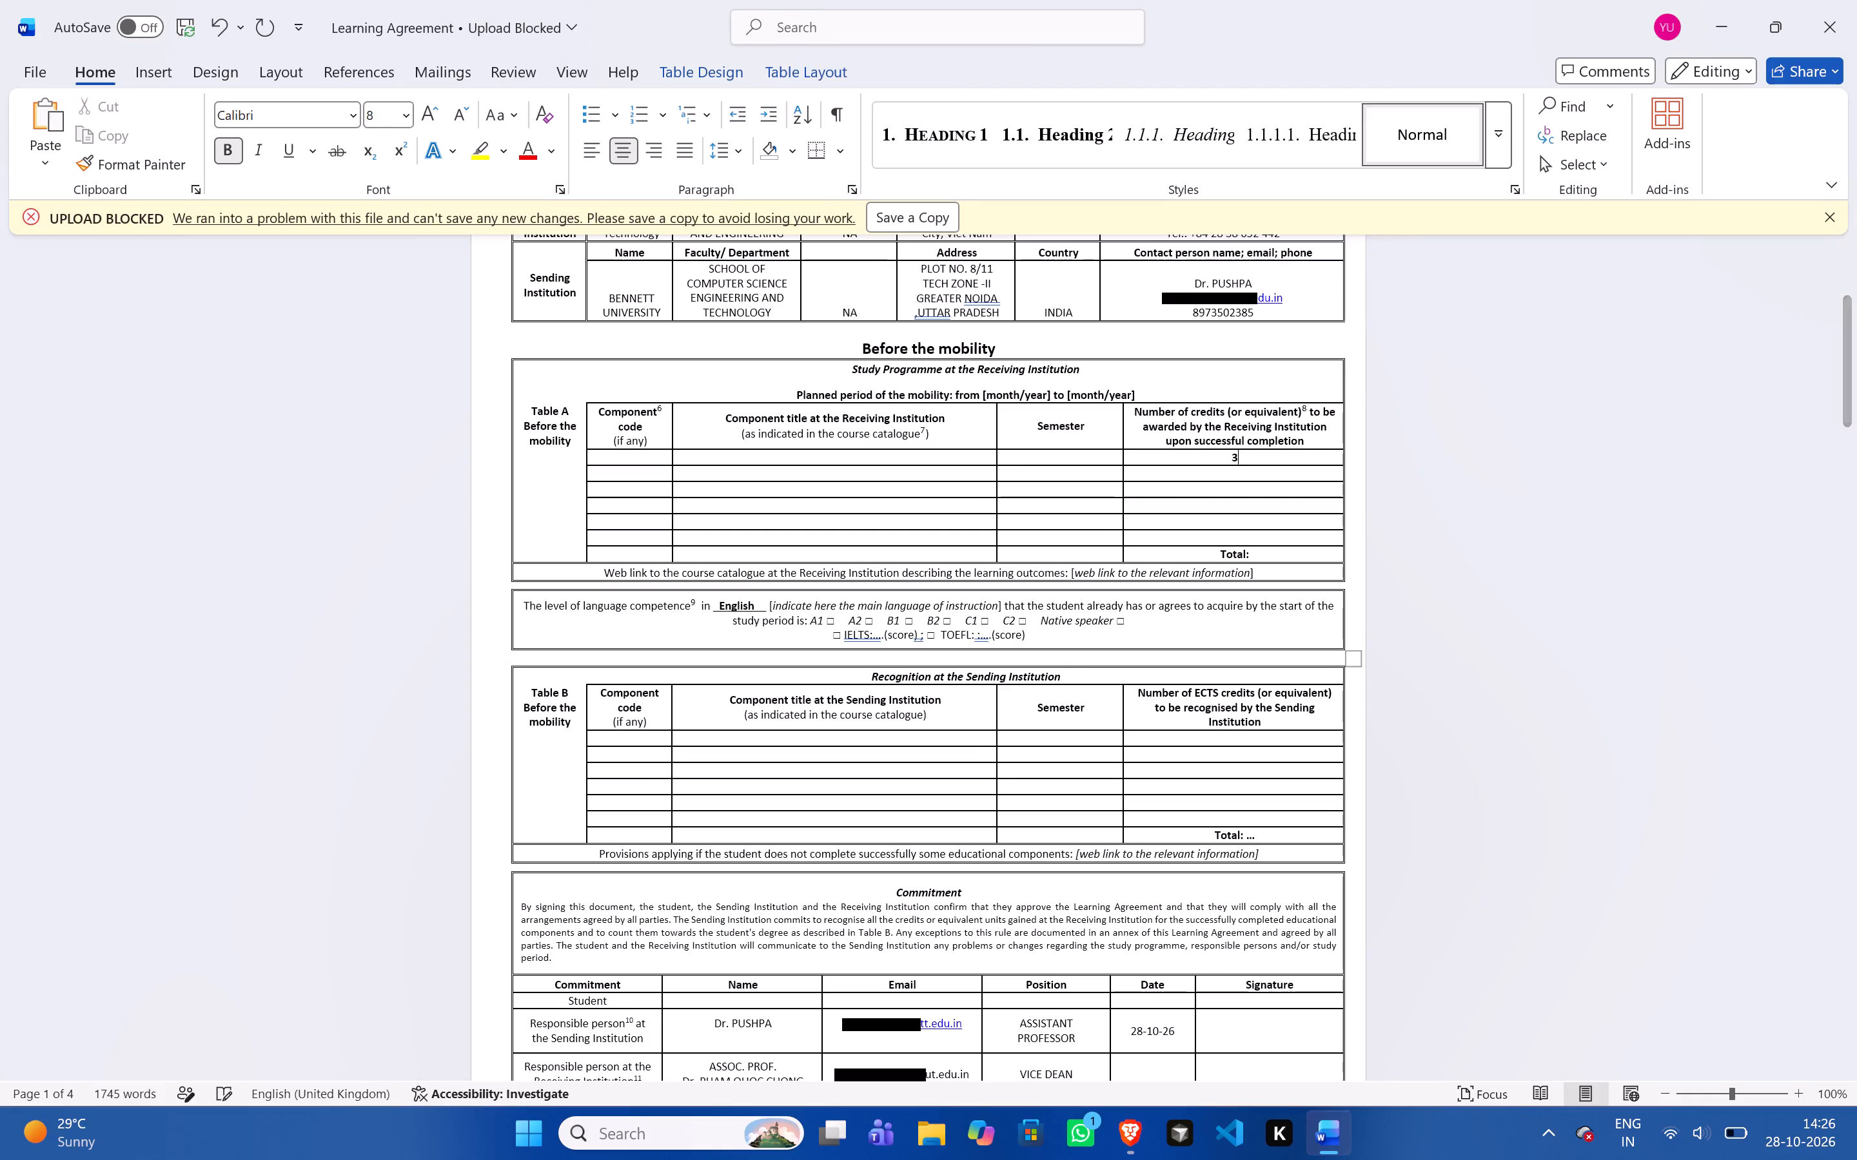
pyautogui.moveTo(1276, 458); pyautogui.dragTo(1288, 541)
pyautogui.click(1433, 592)
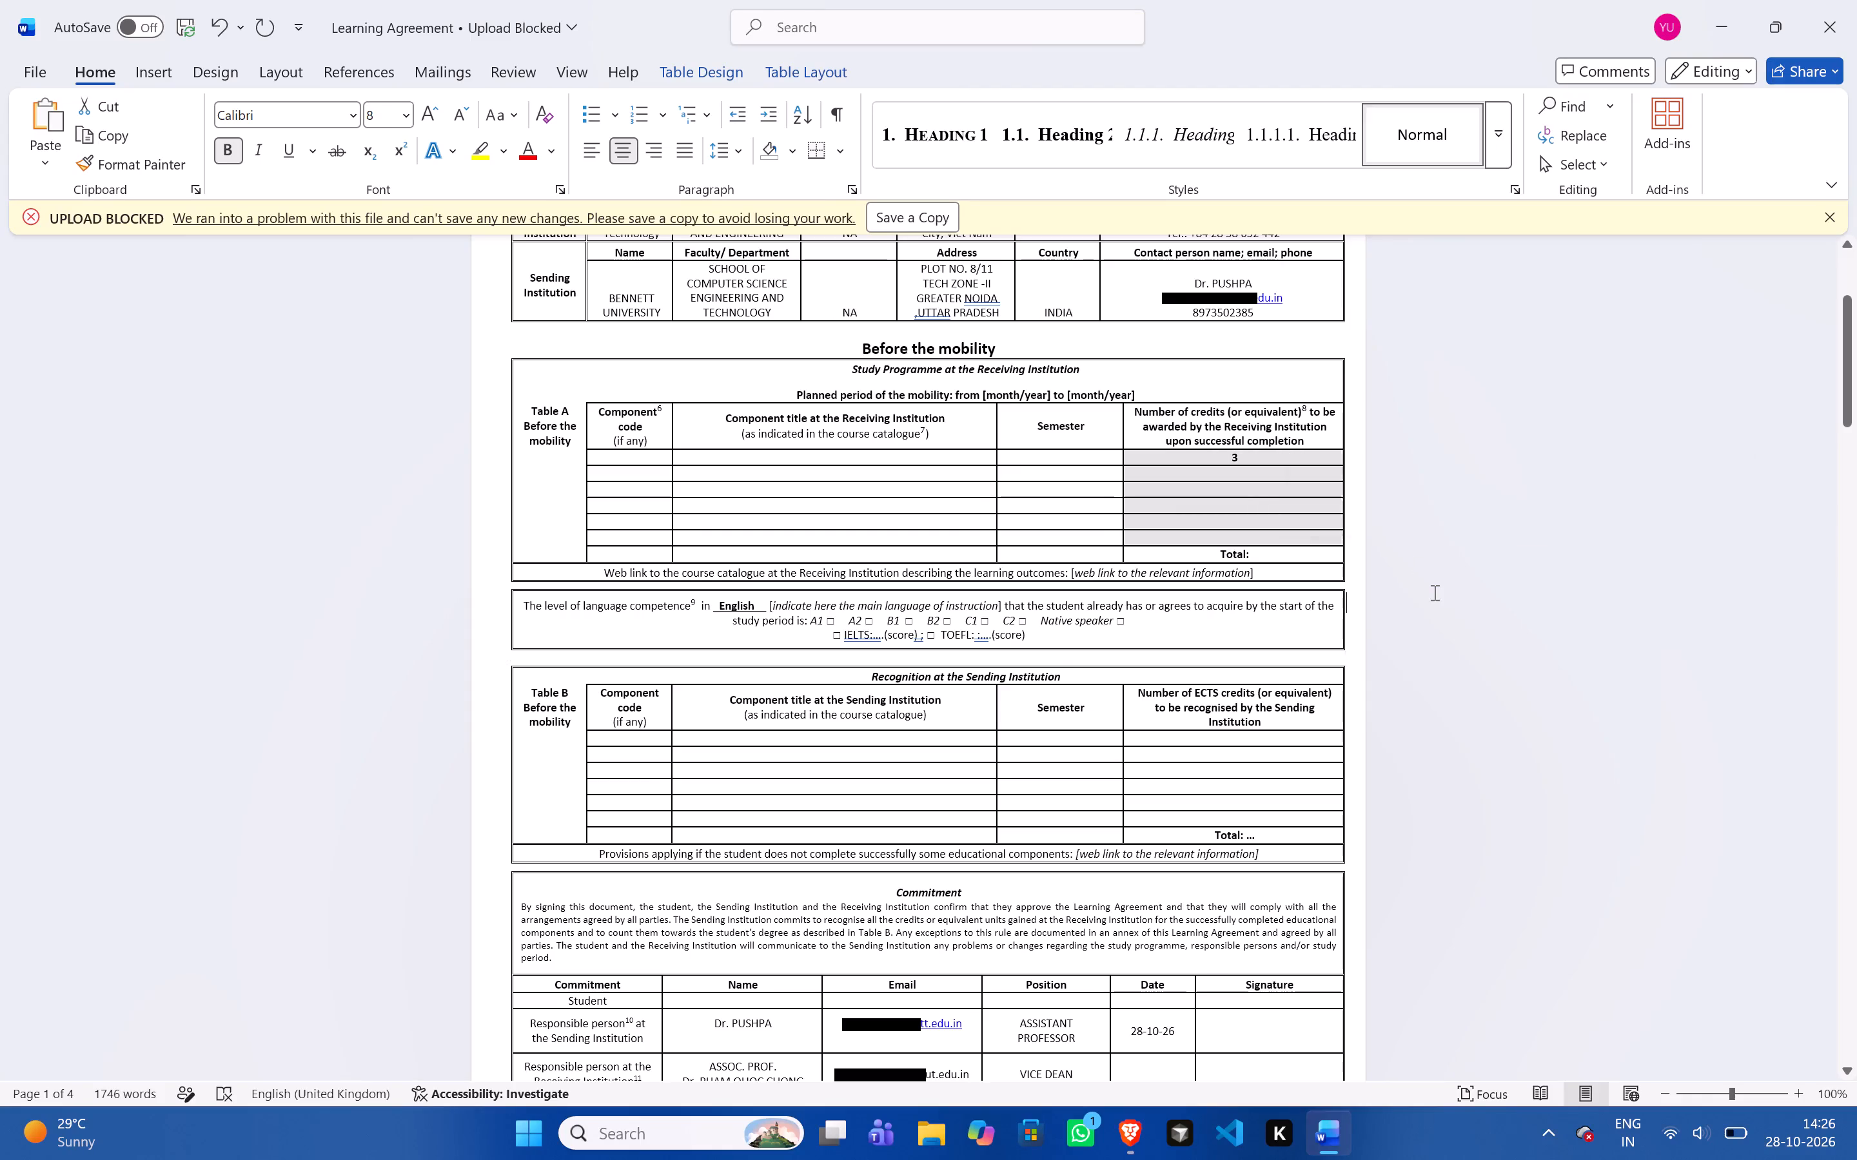
pyautogui.click(1295, 474)
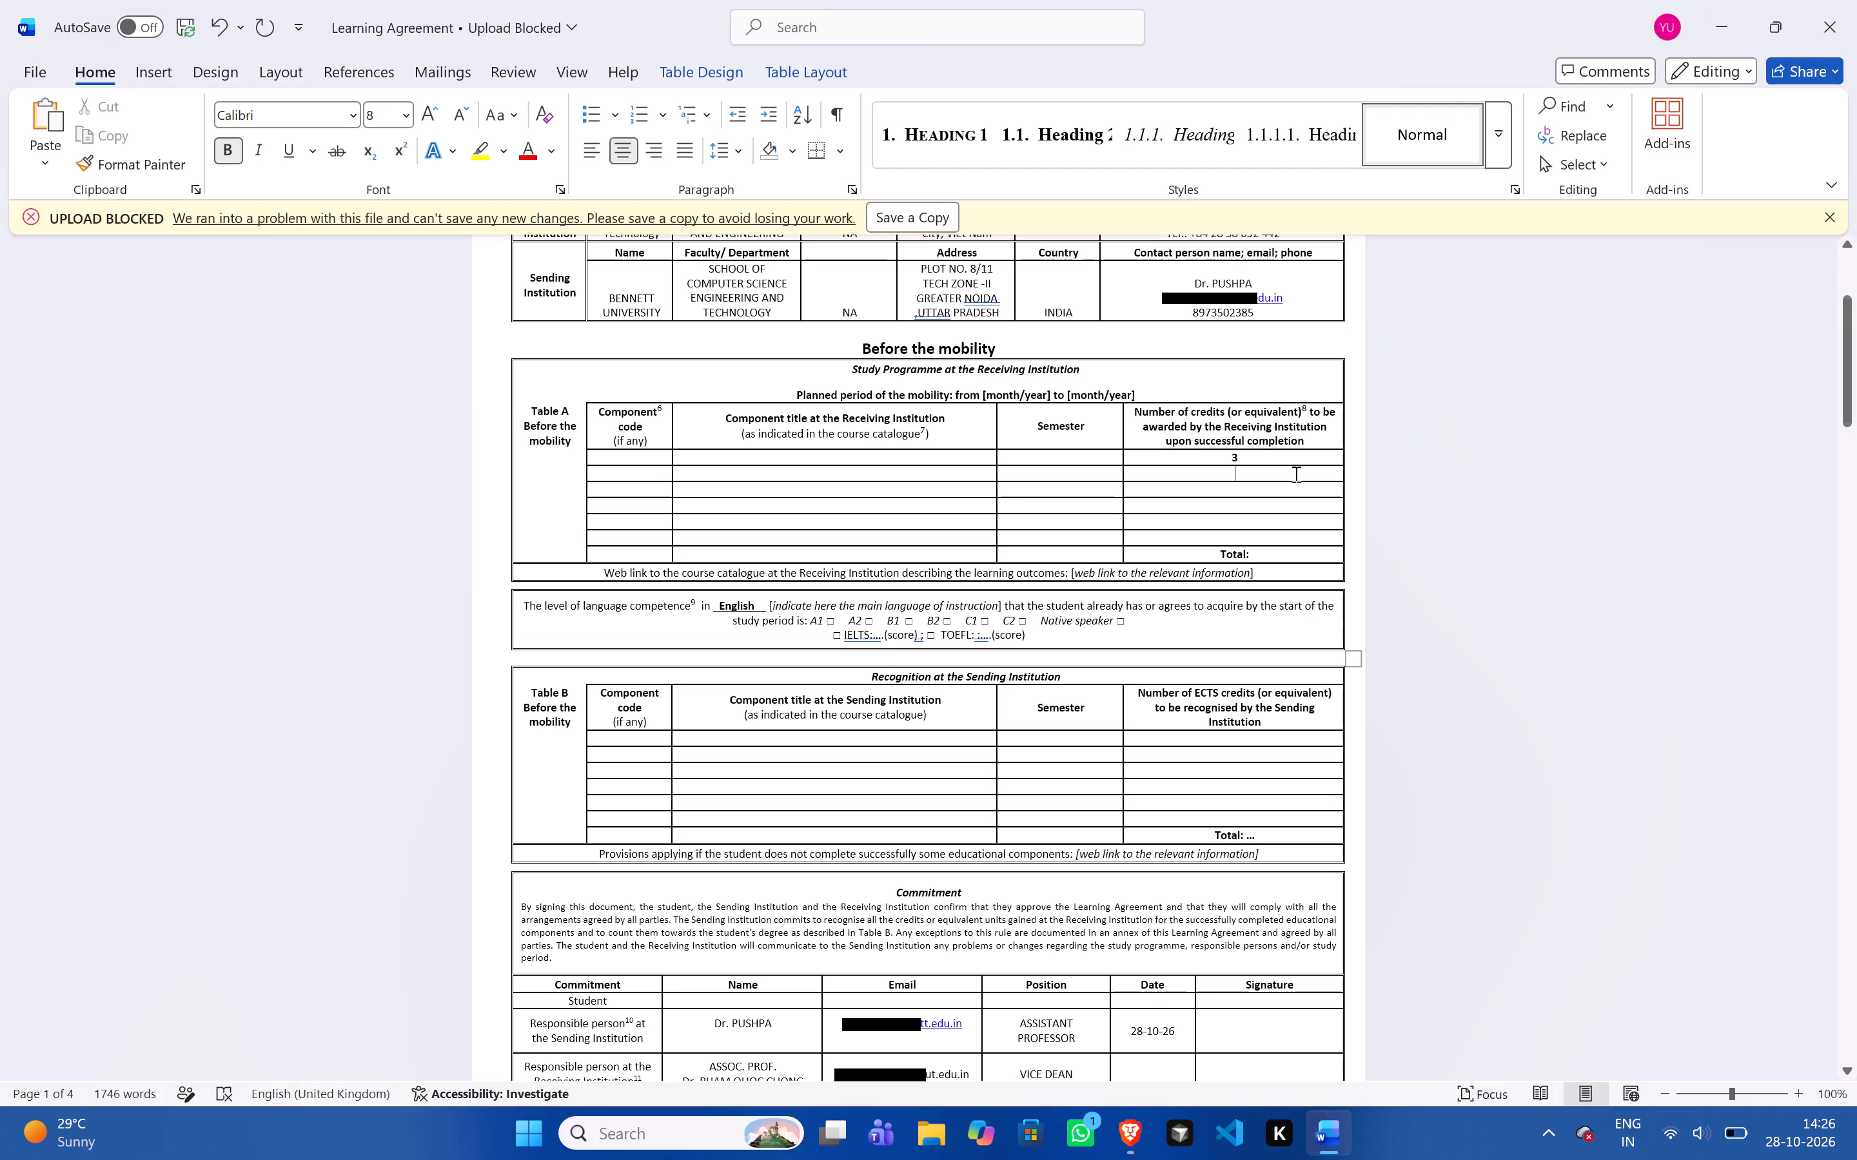
pyautogui.press('3')
pyautogui.press('Down')
pyautogui.press('3')
pyautogui.press('Down')
pyautogui.press('3')
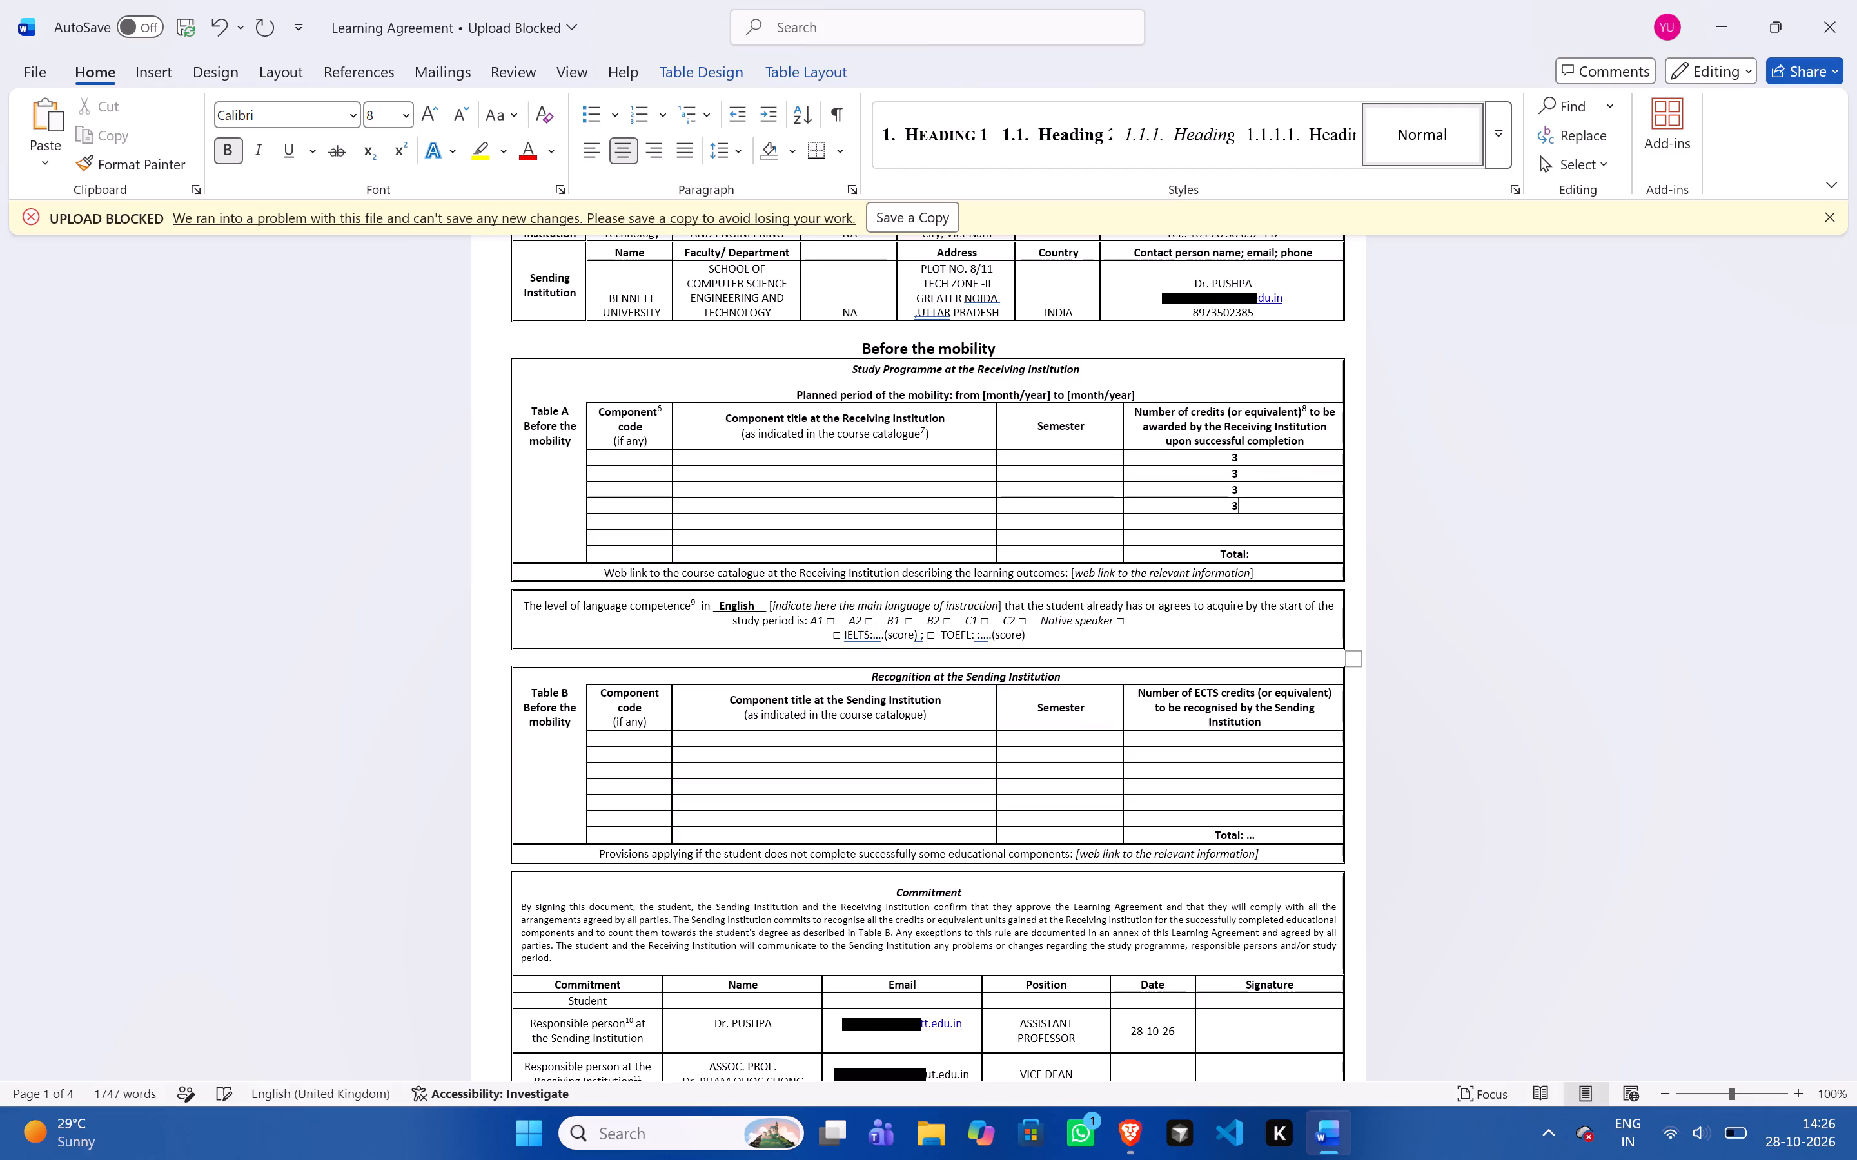
pyautogui.press('Down')
pyautogui.press('3')
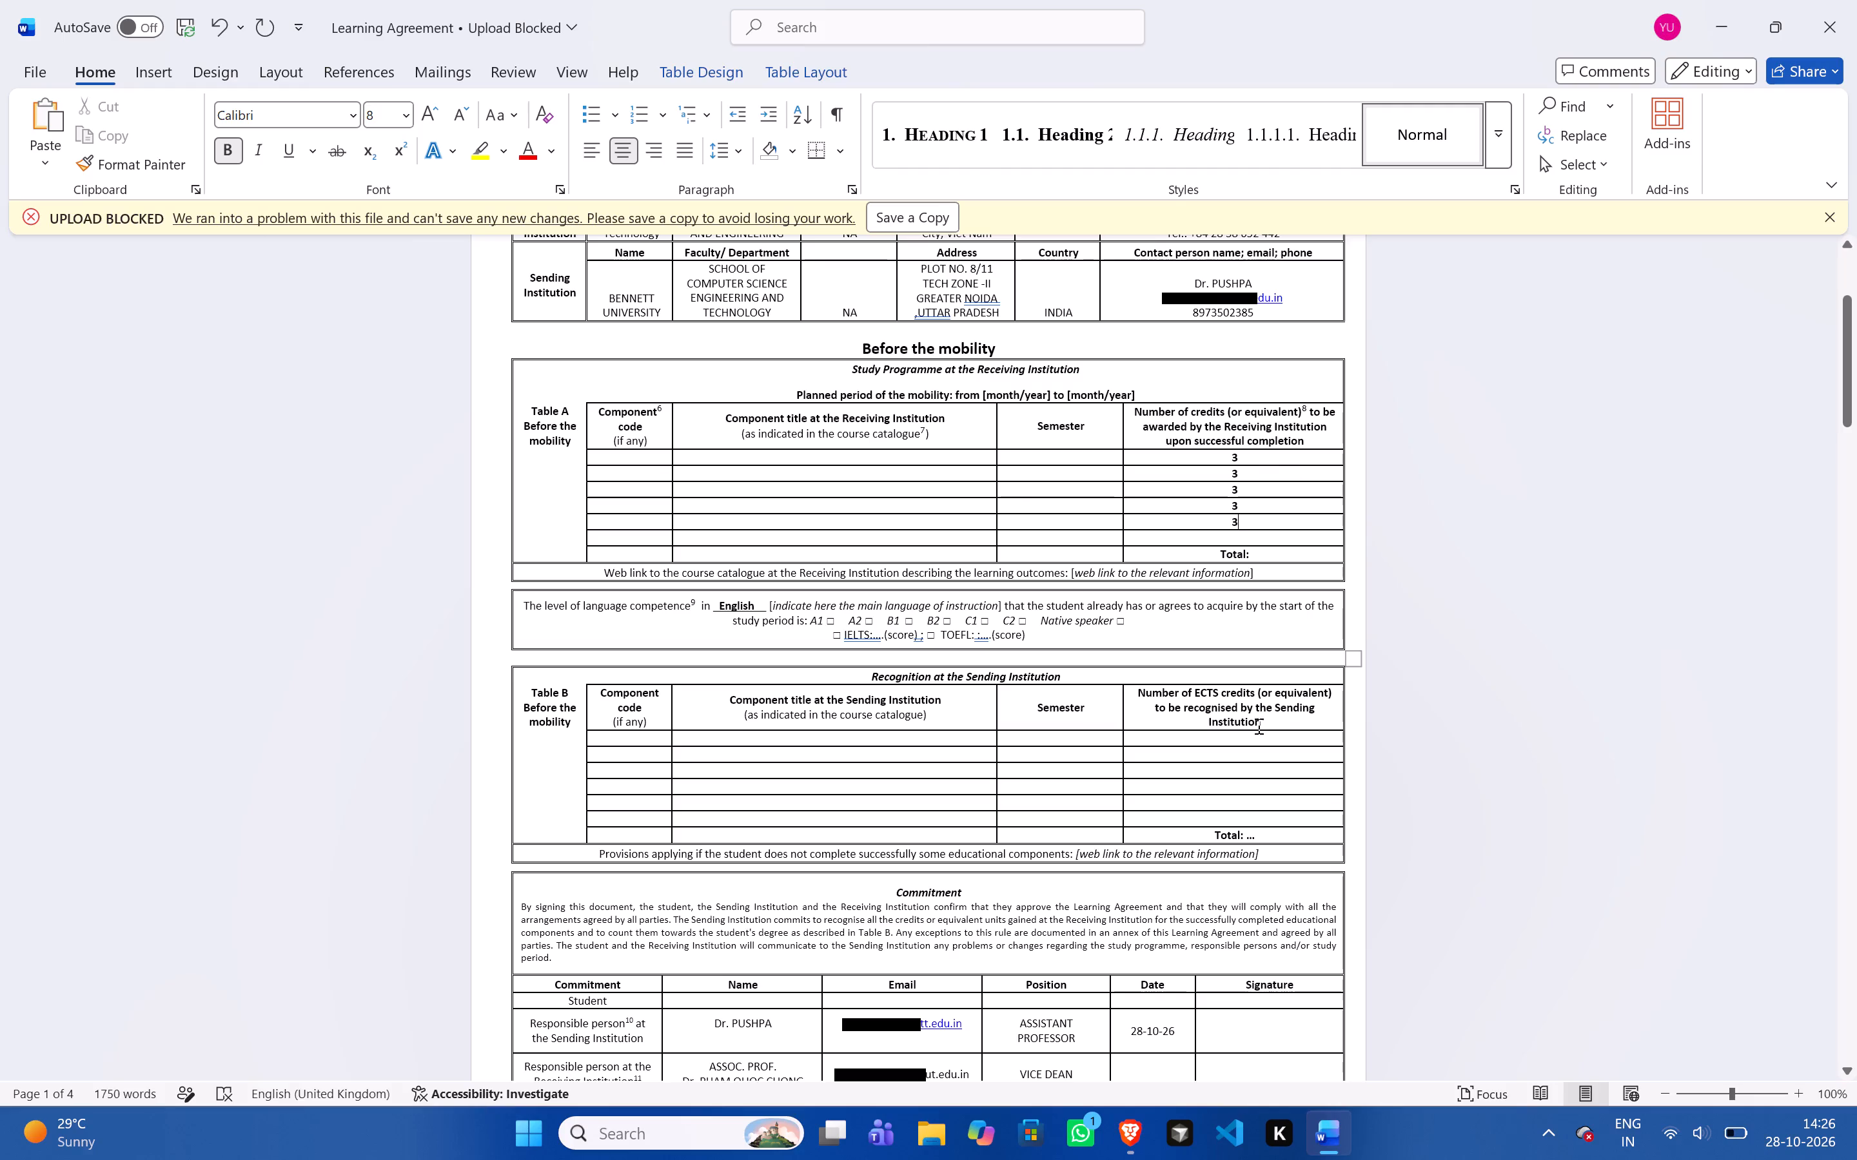
# Enter 3 ECTS credits in each of the first five component rows of Table B.
pyautogui.click(1243, 728)
pyautogui.click(1219, 740)
pyautogui.press('3')
pyautogui.press('Down')
pyautogui.press('3')
pyautogui.press('Down')
pyautogui.press('3')
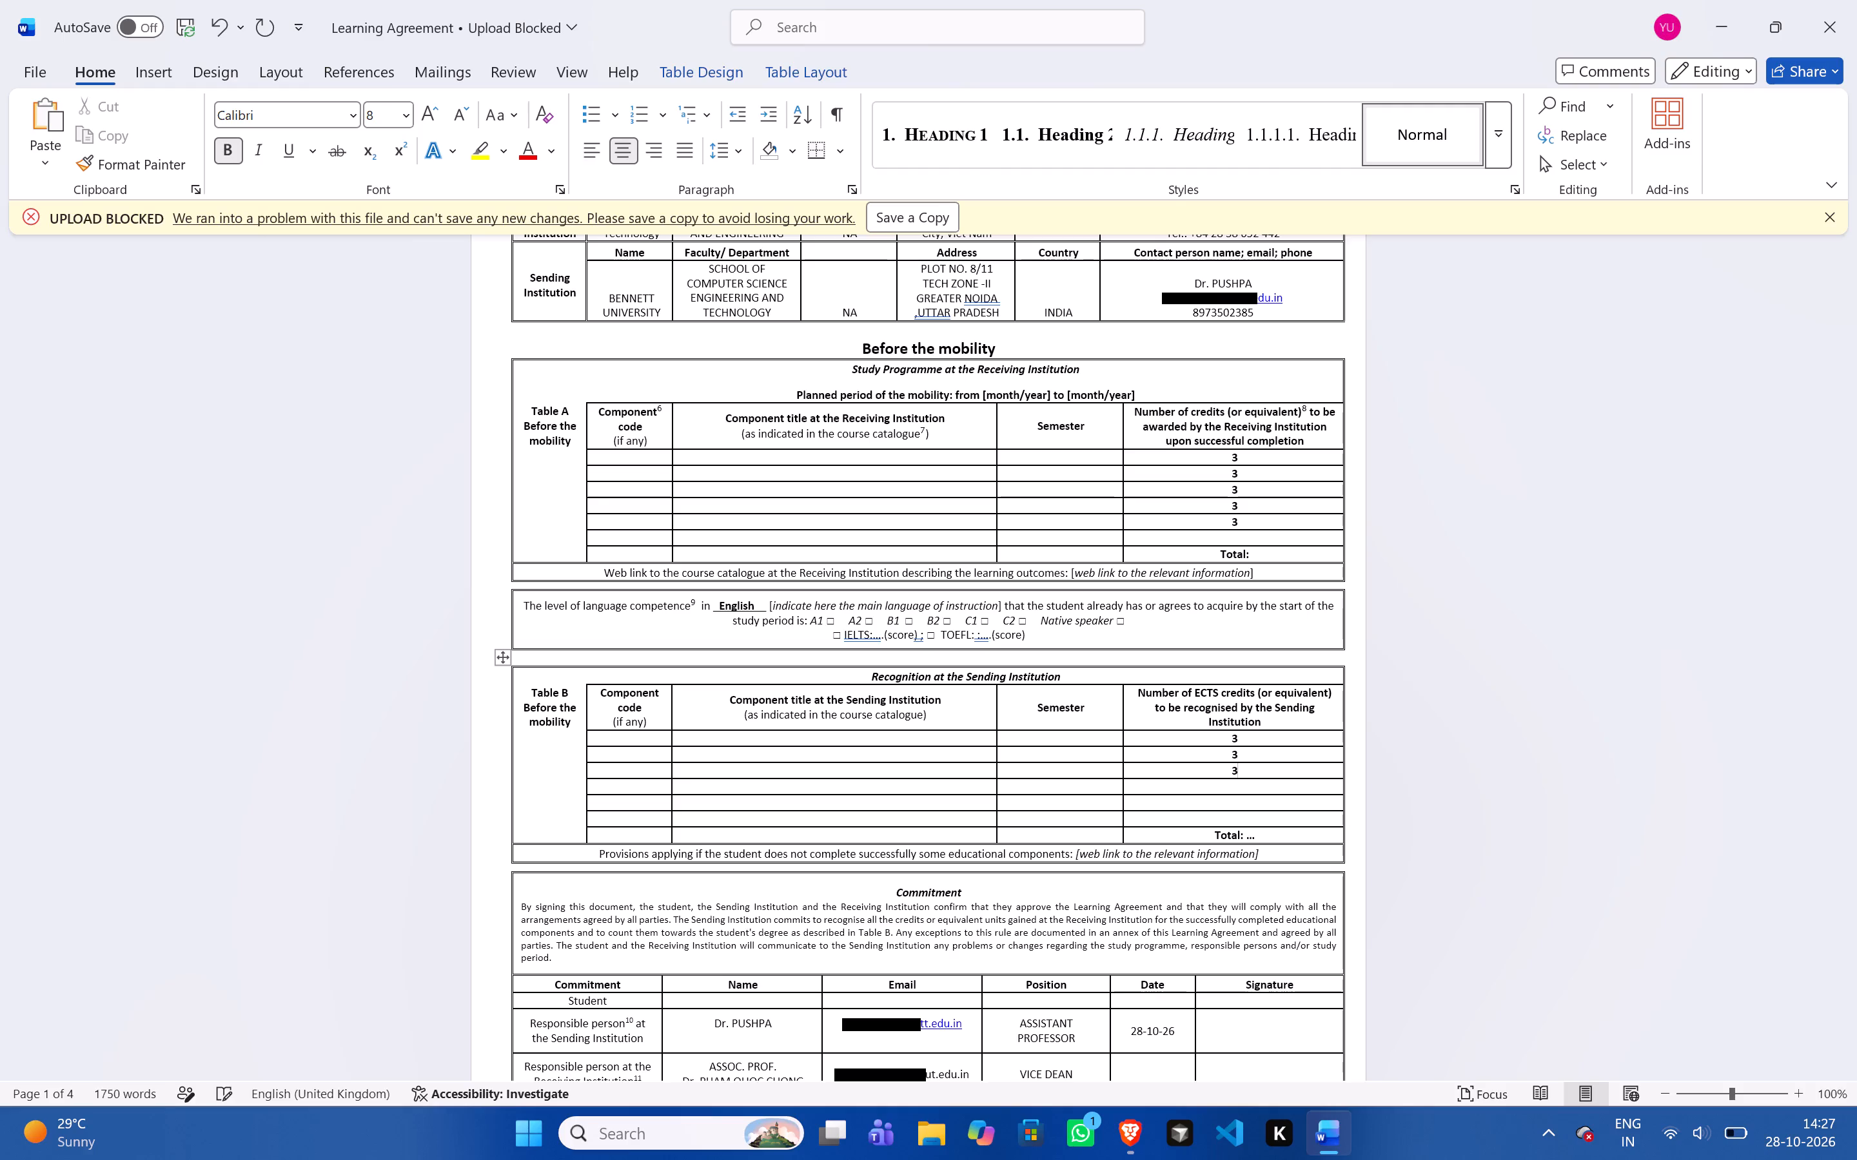
pyautogui.press('Down')
pyautogui.press('3')
pyautogui.press('Down')
pyautogui.press('3')
# Copy the course name Enterprise Resource Planning Systems from the List-course-Sem262-Exchange-student sheet in Brave into Table A's first component title cell in Word.
pyautogui.scroll(1, 1219, 740)
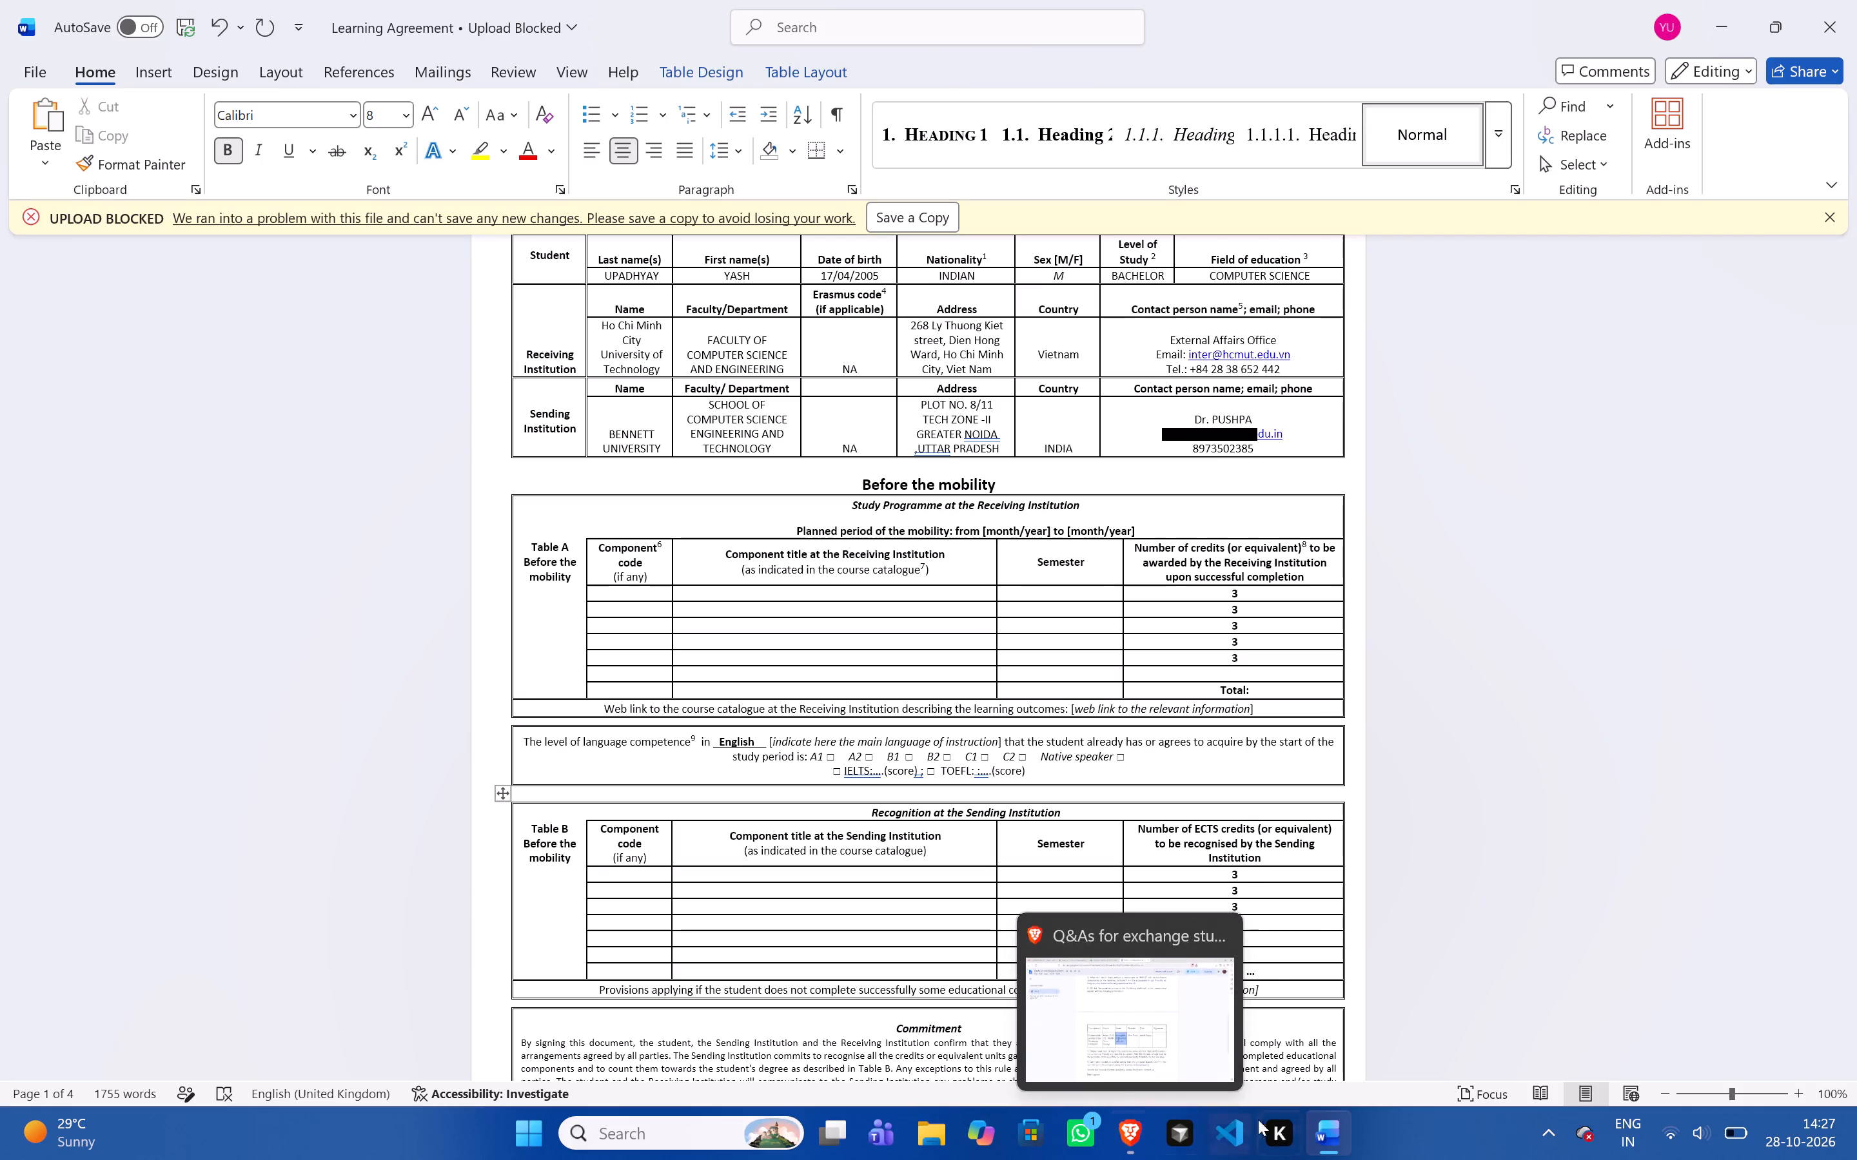
pyautogui.click(1331, 1139)
pyautogui.click(1330, 1136)
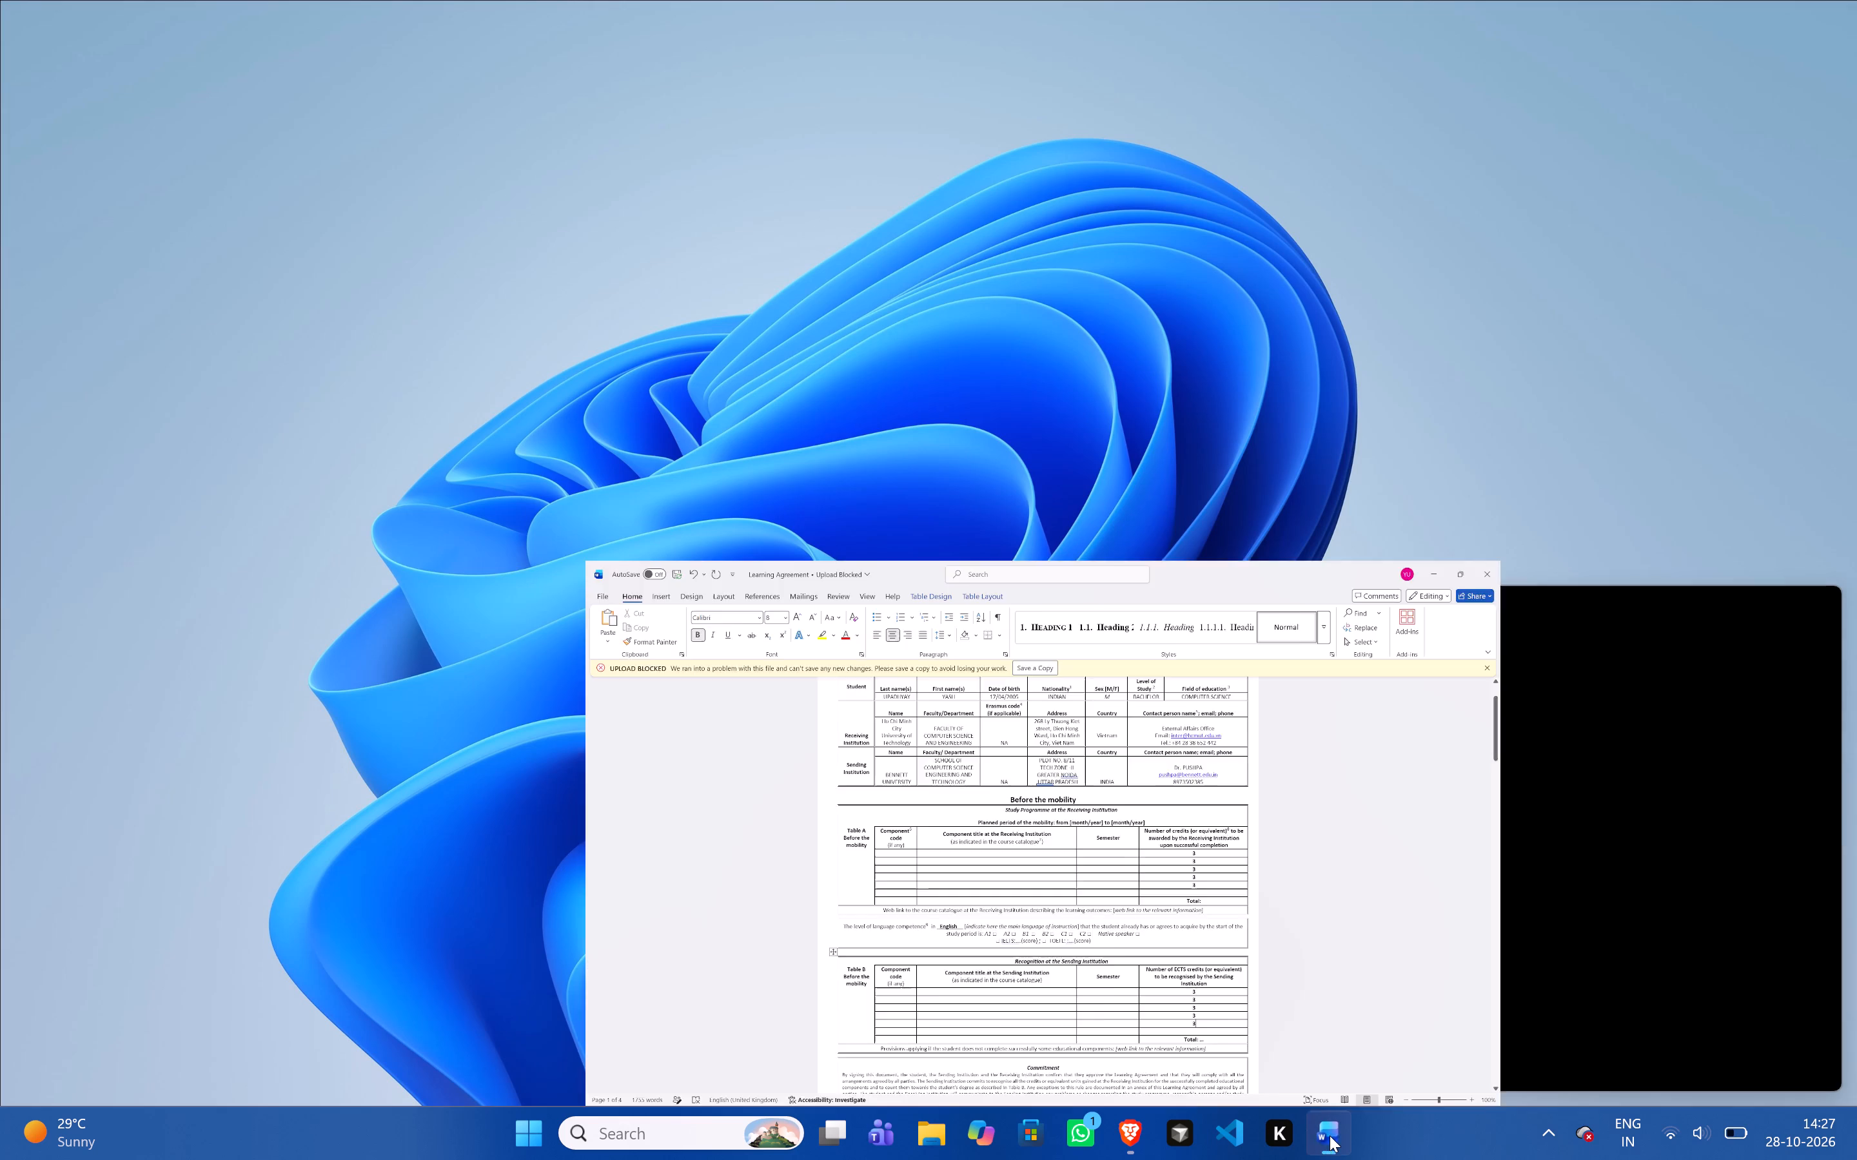
pyautogui.click(1130, 1128)
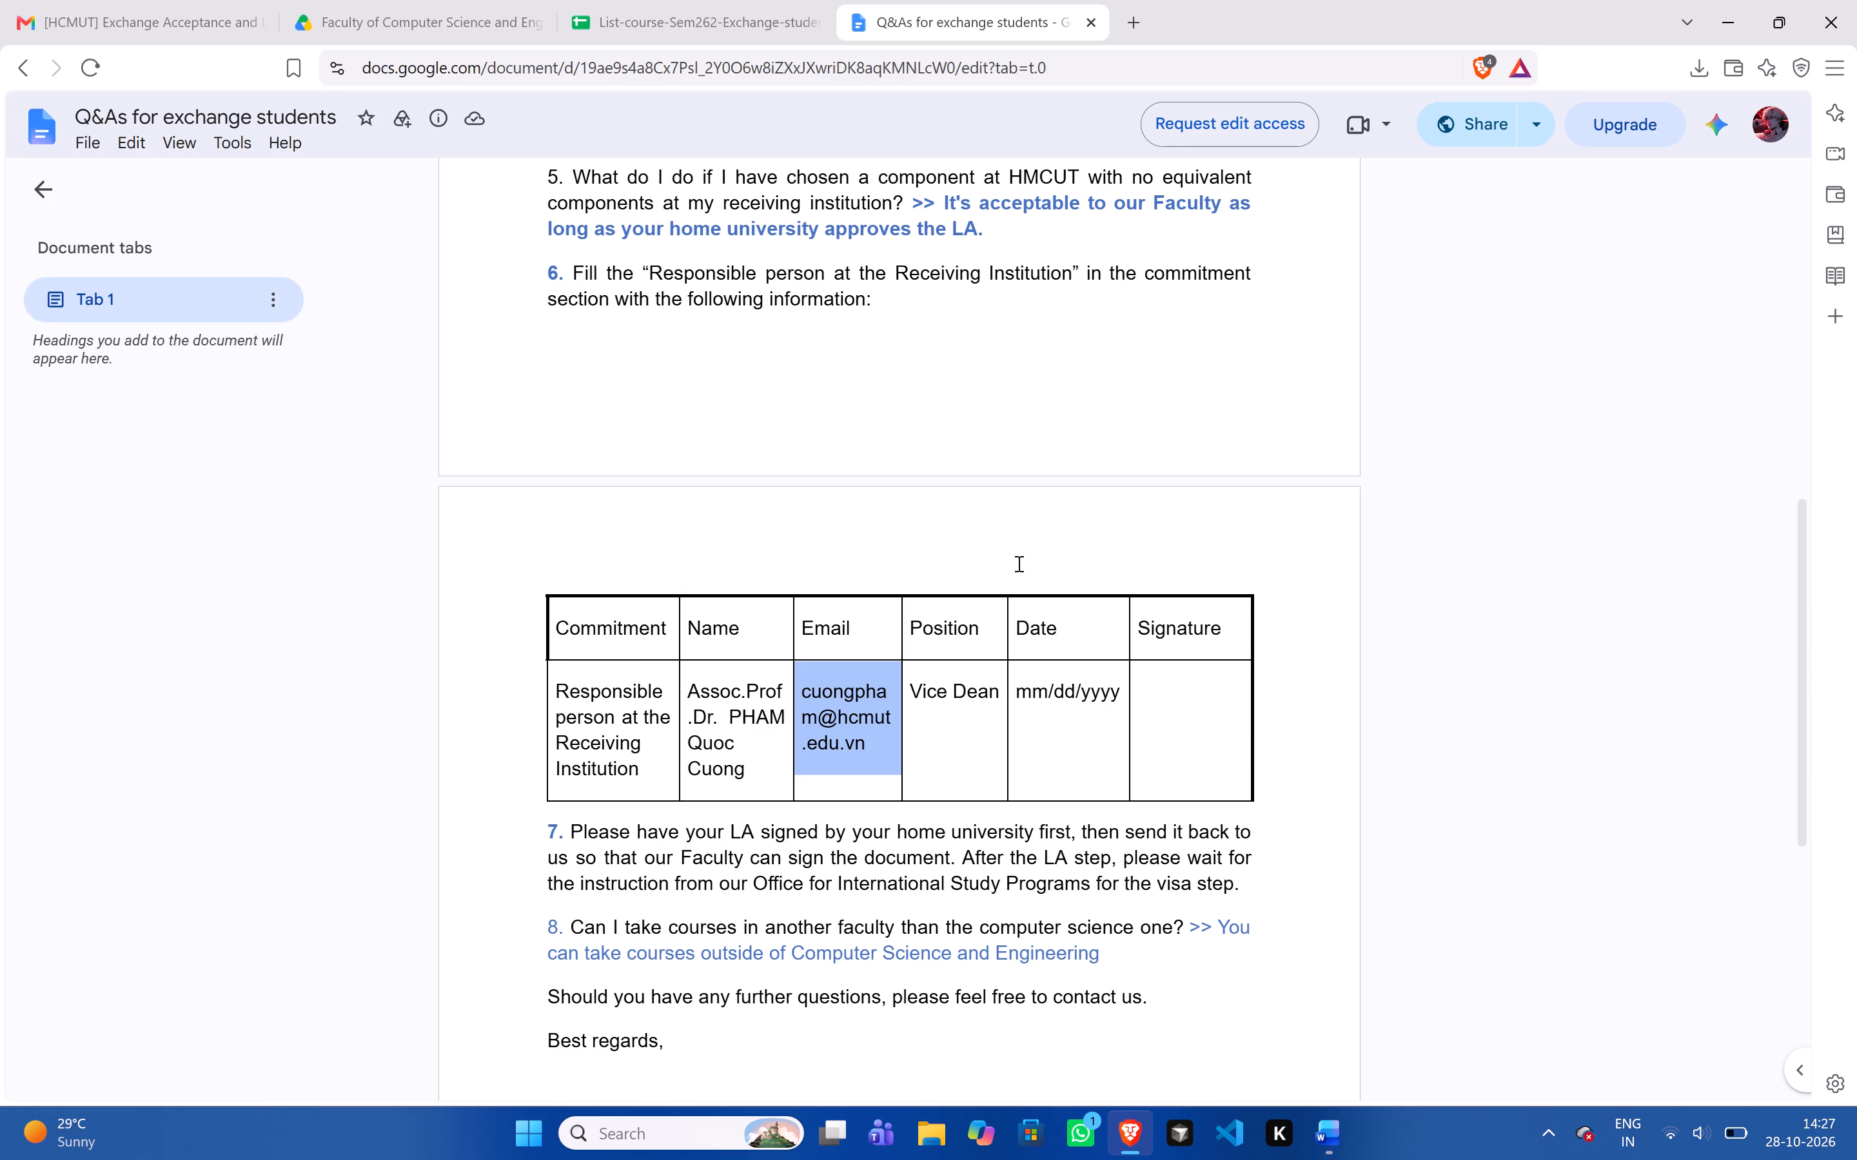
pyautogui.scroll(9, 1017, 563)
pyautogui.click(609, 21)
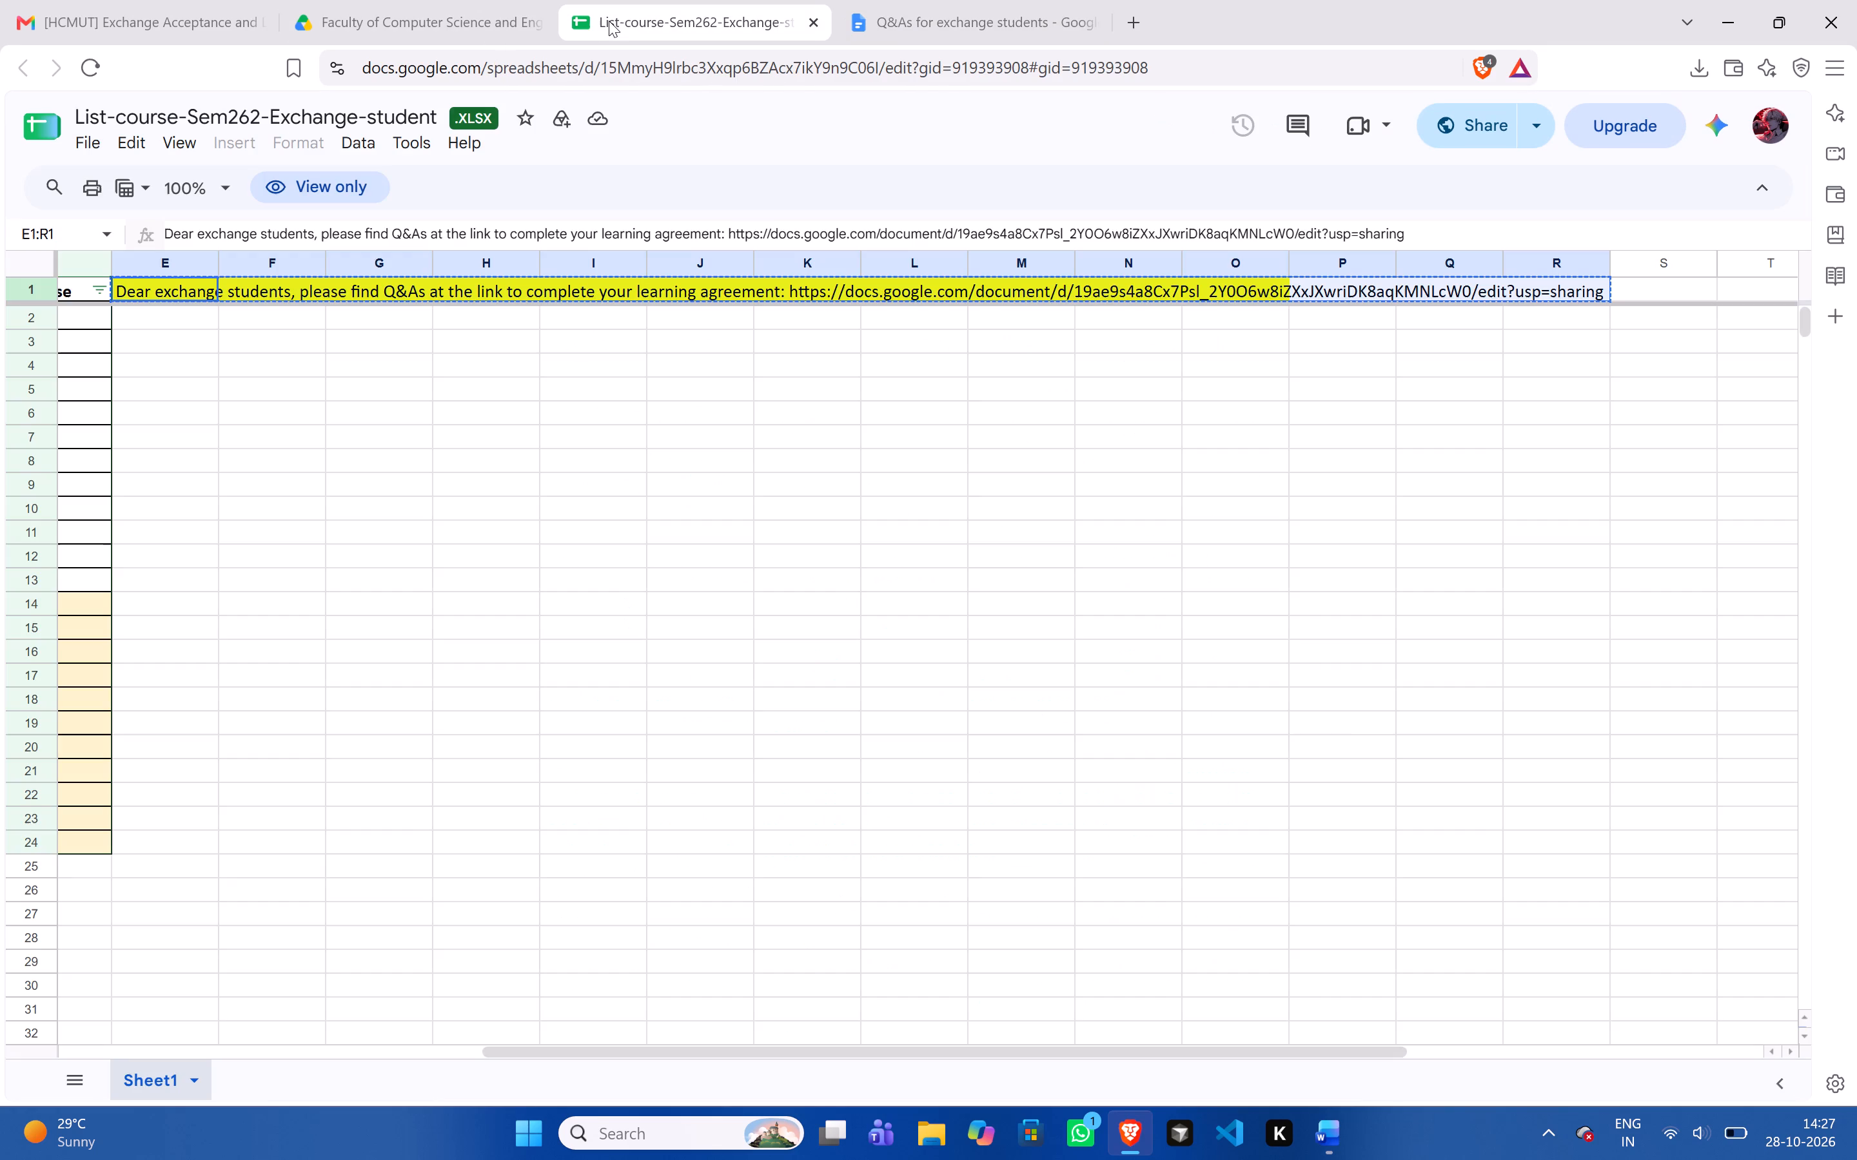
pyautogui.hscroll(9, 448, 452)
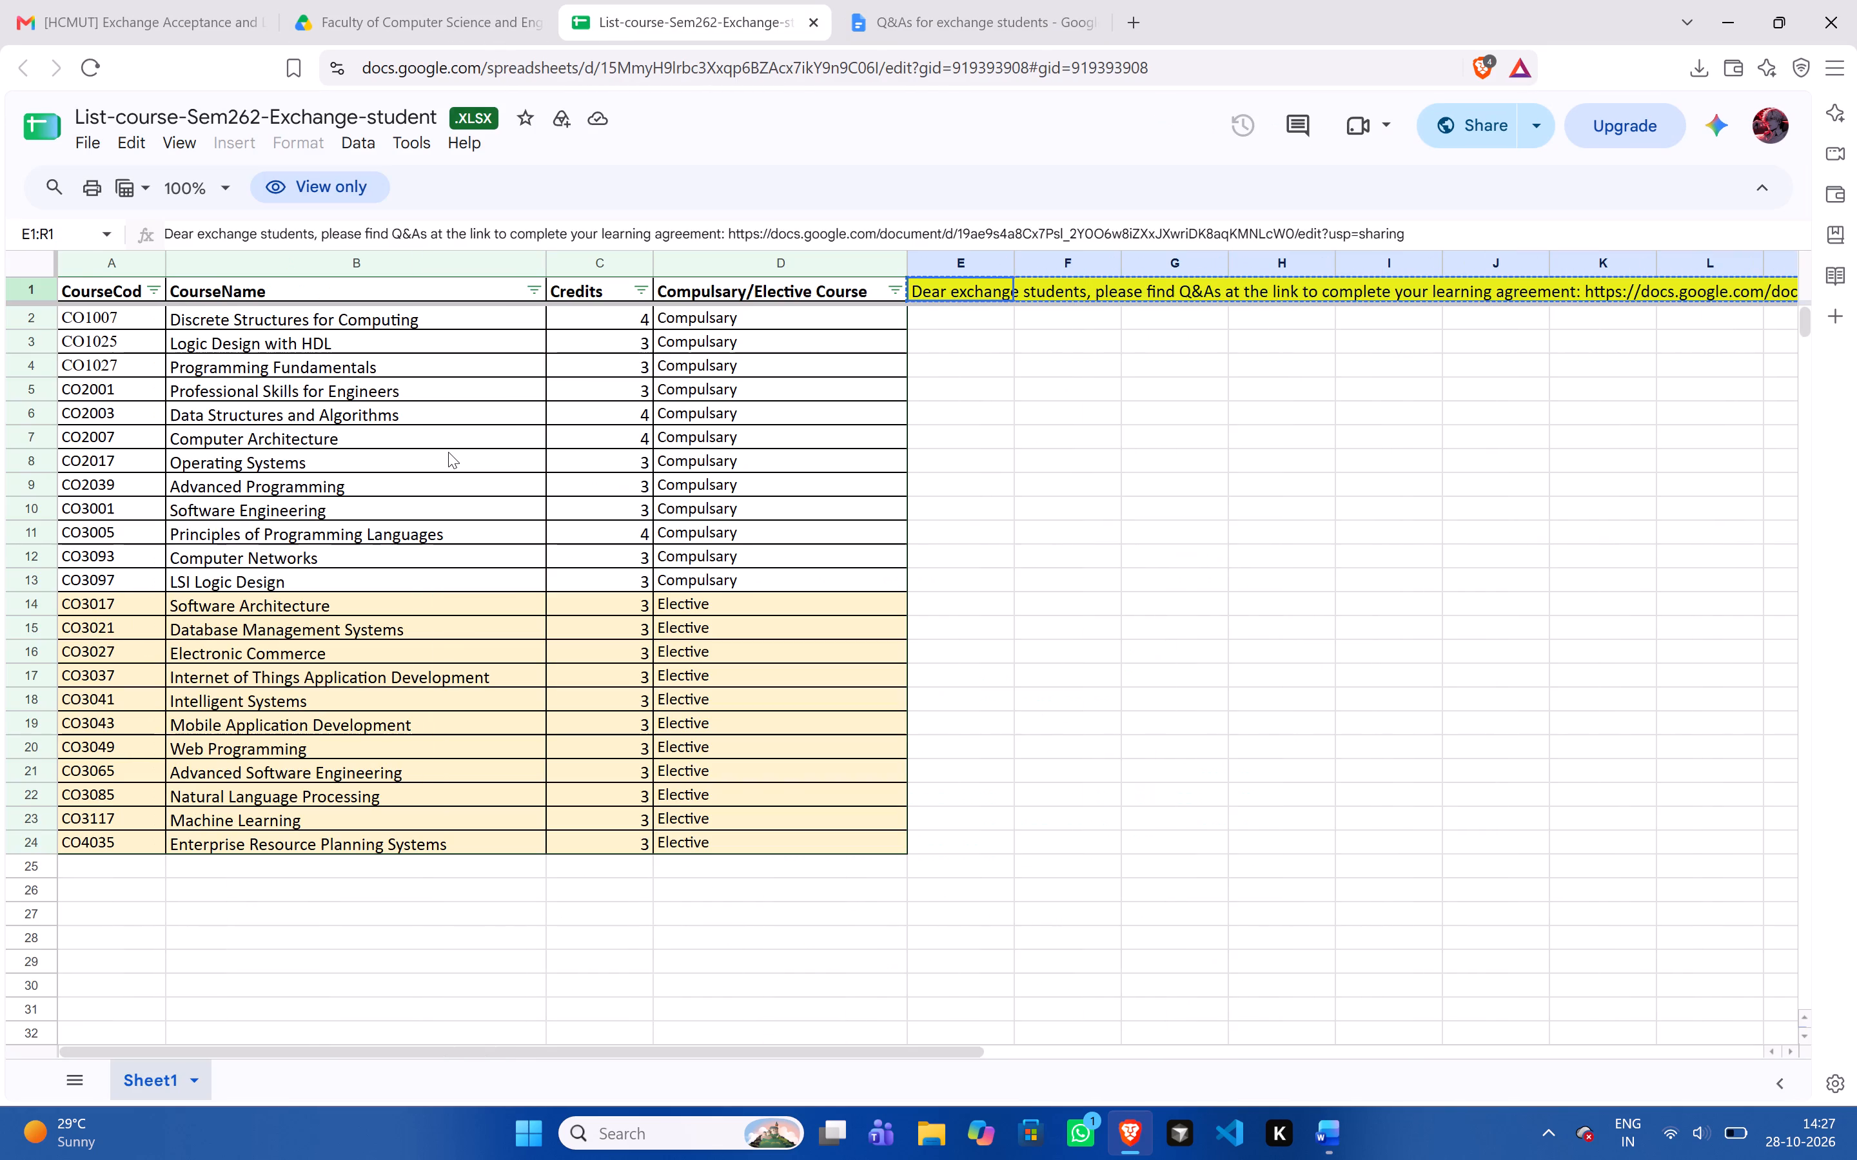
pyautogui.click(219, 825)
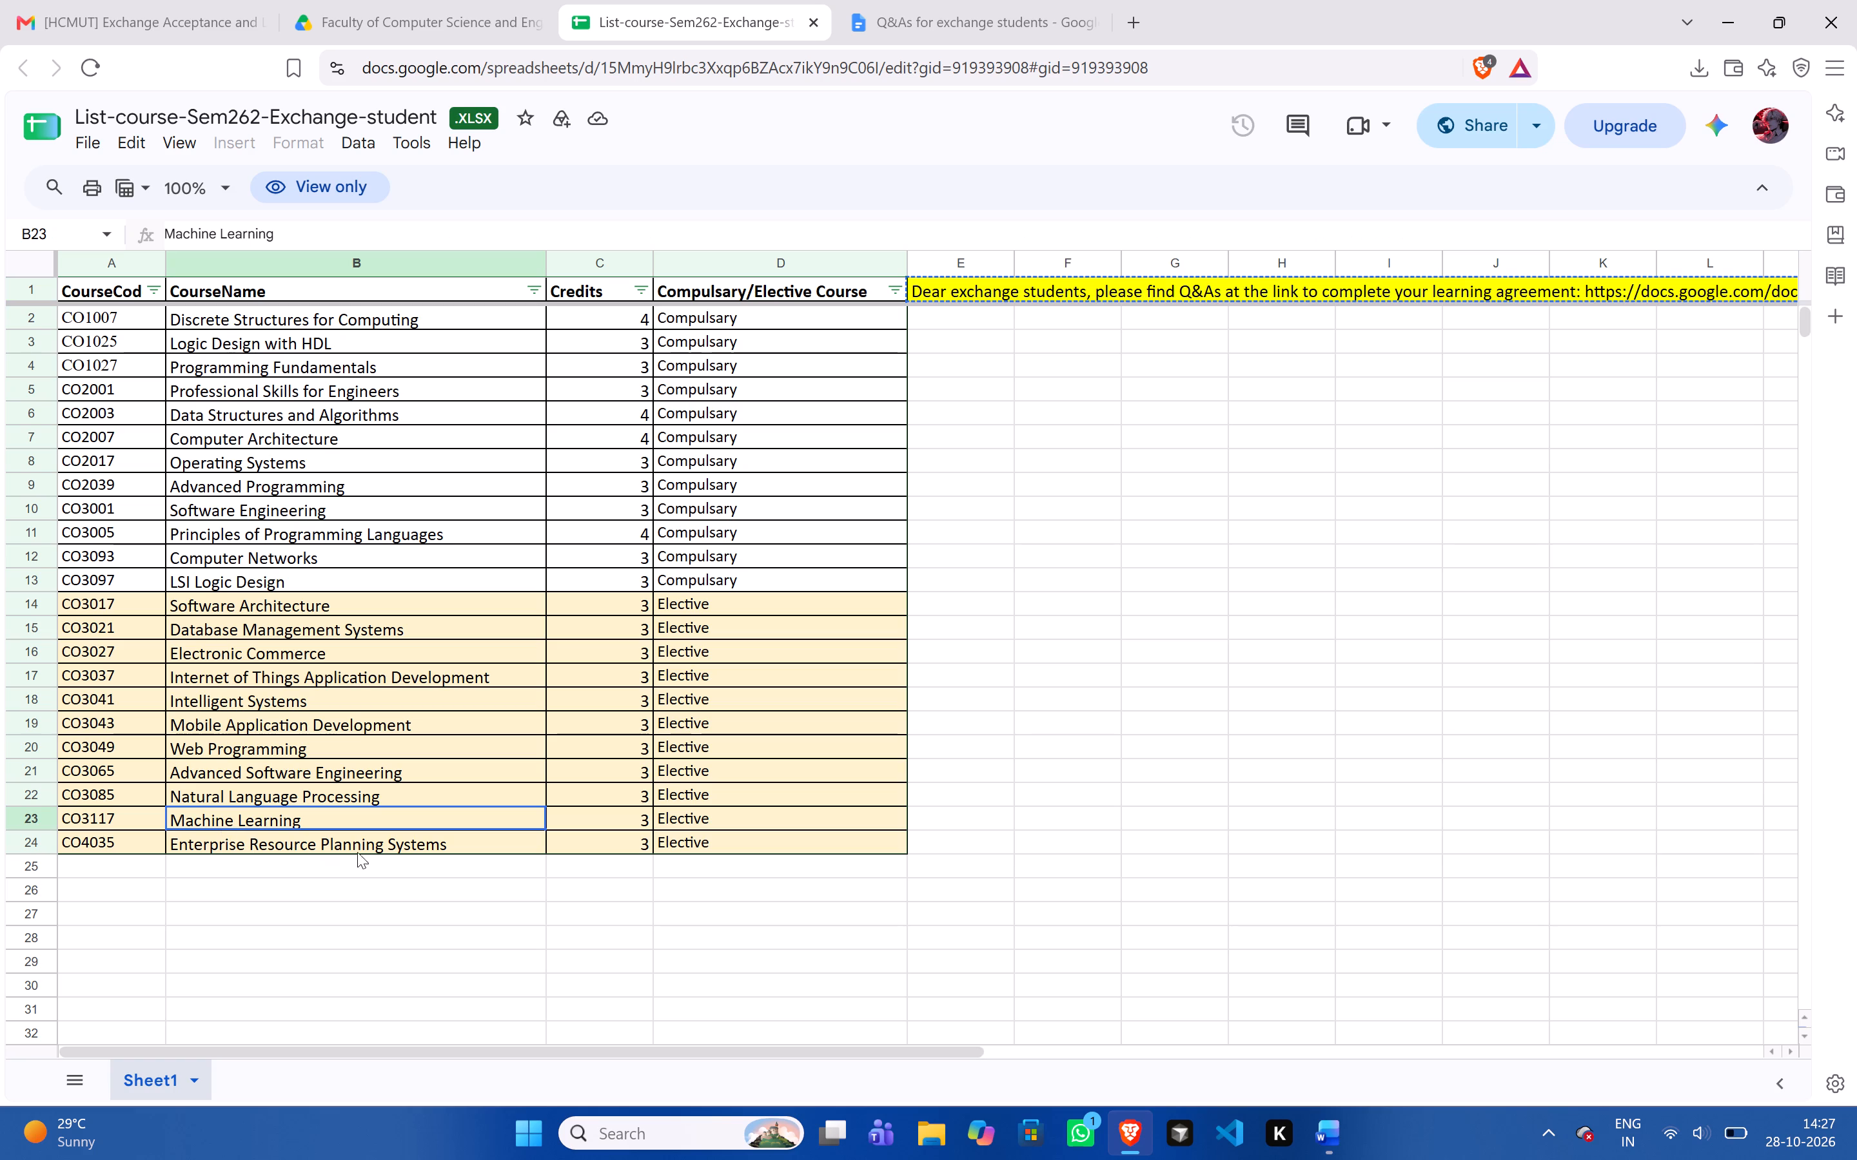
pyautogui.moveTo(462, 842); pyautogui.dragTo(416, 842)
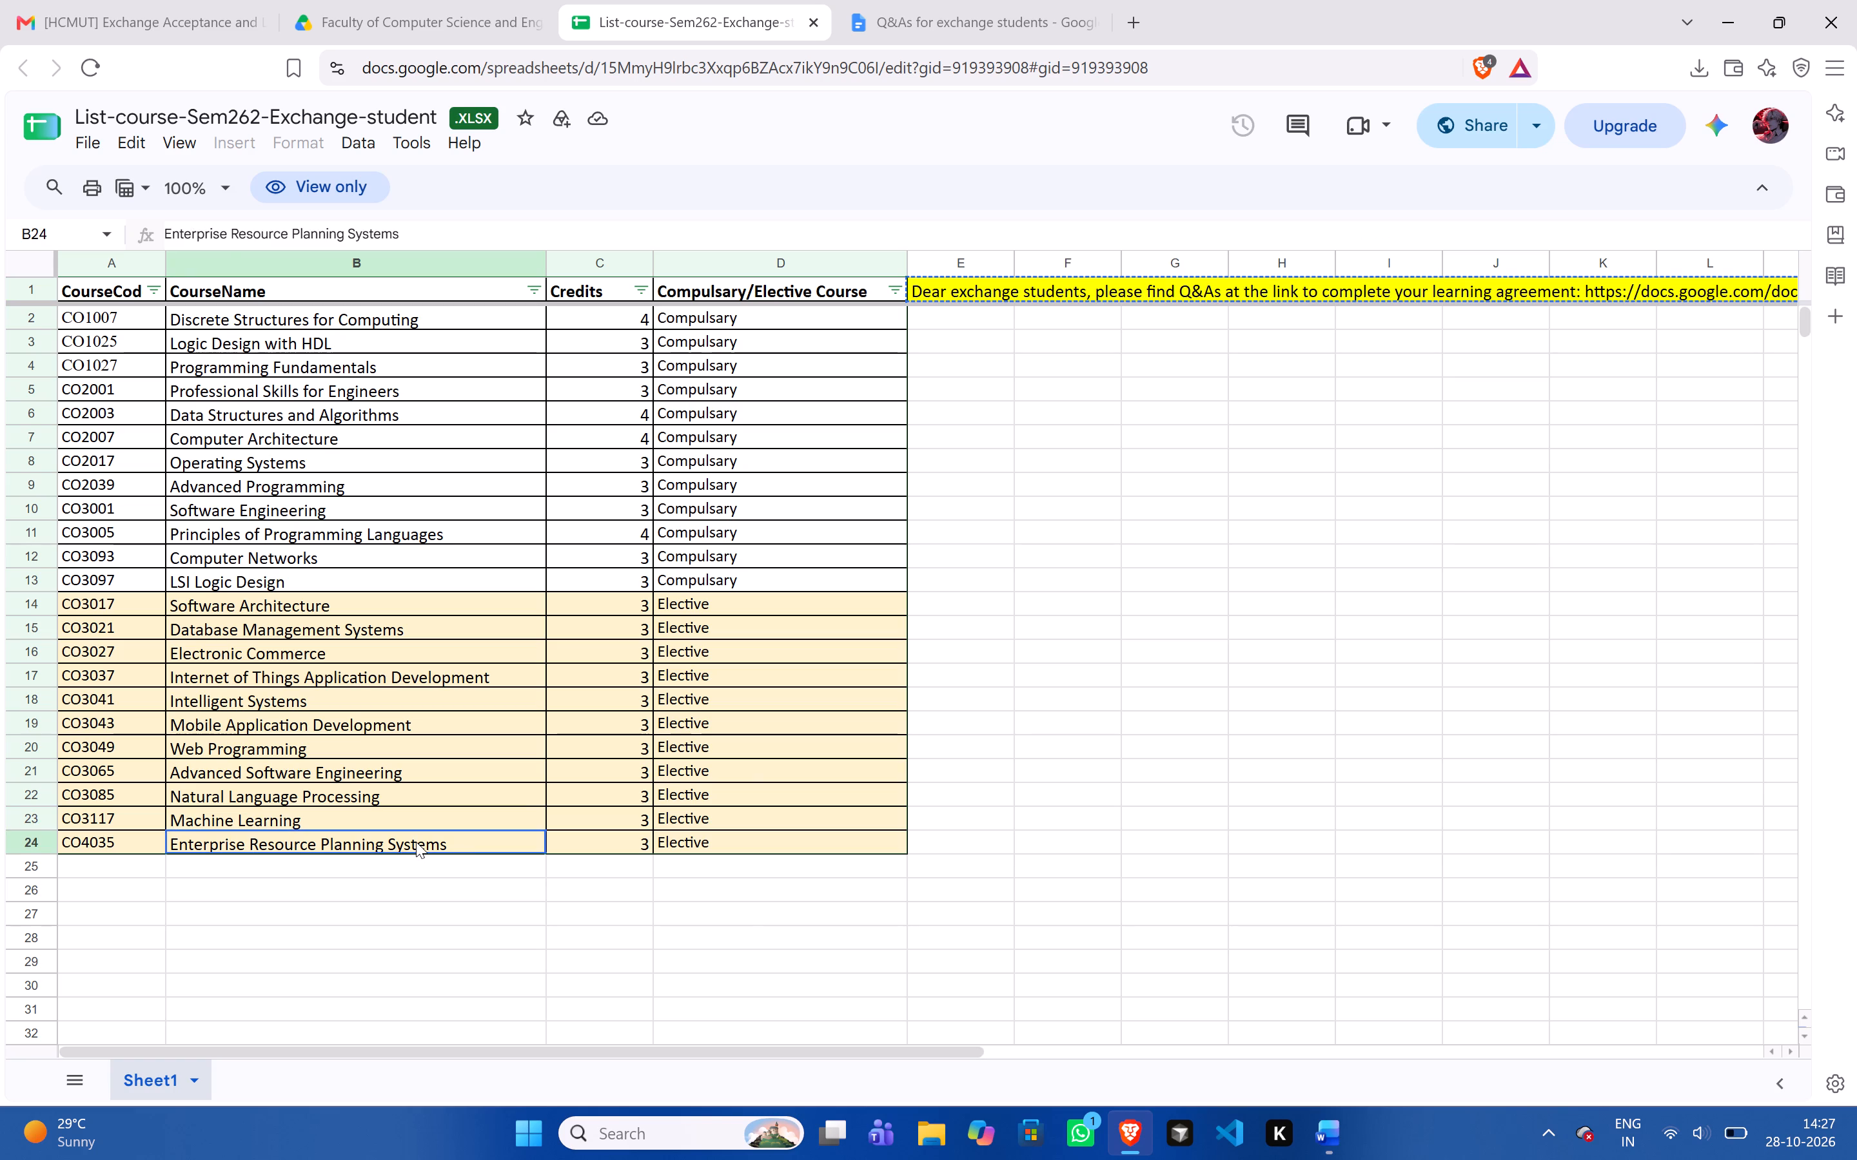
pyautogui.click(416, 842)
pyautogui.tripleClick(416, 842)
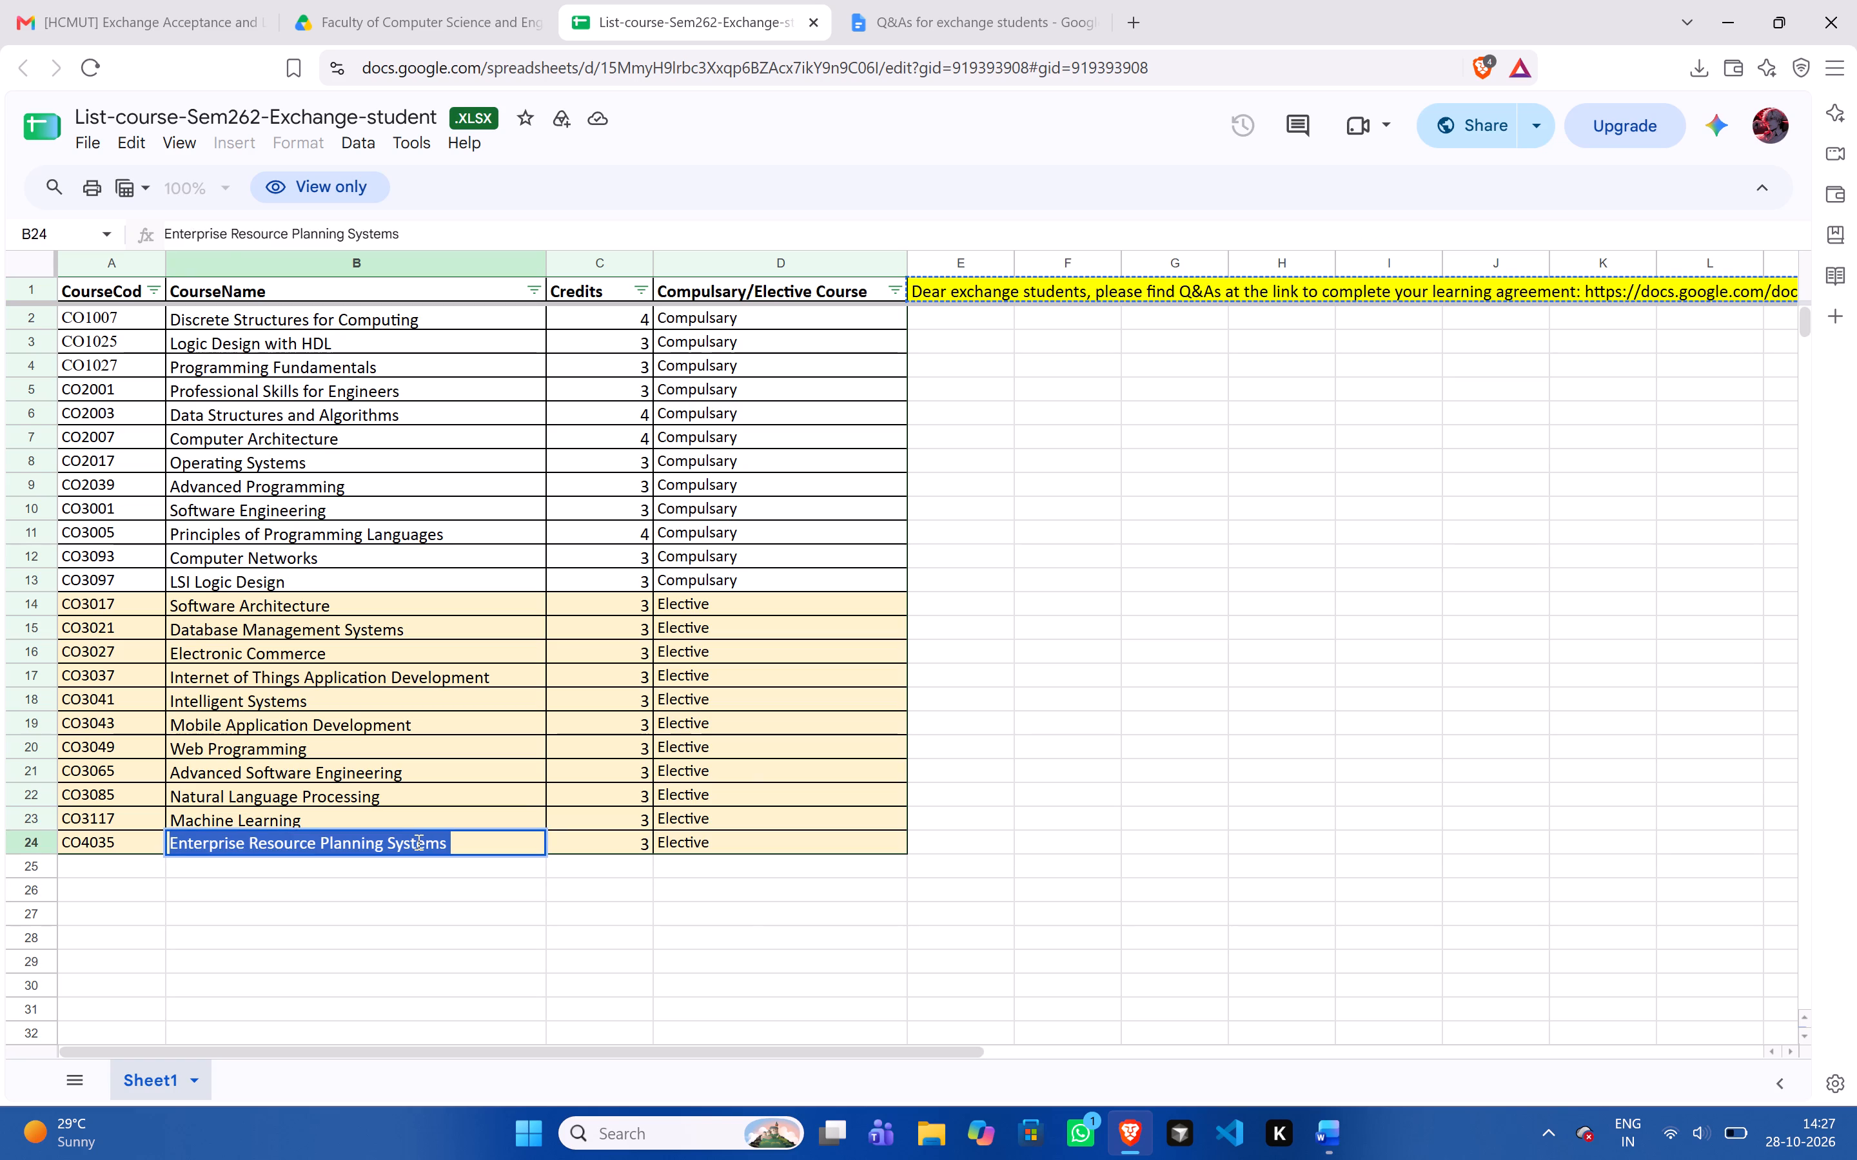
pyautogui.hotkey('ctrl', 'c')
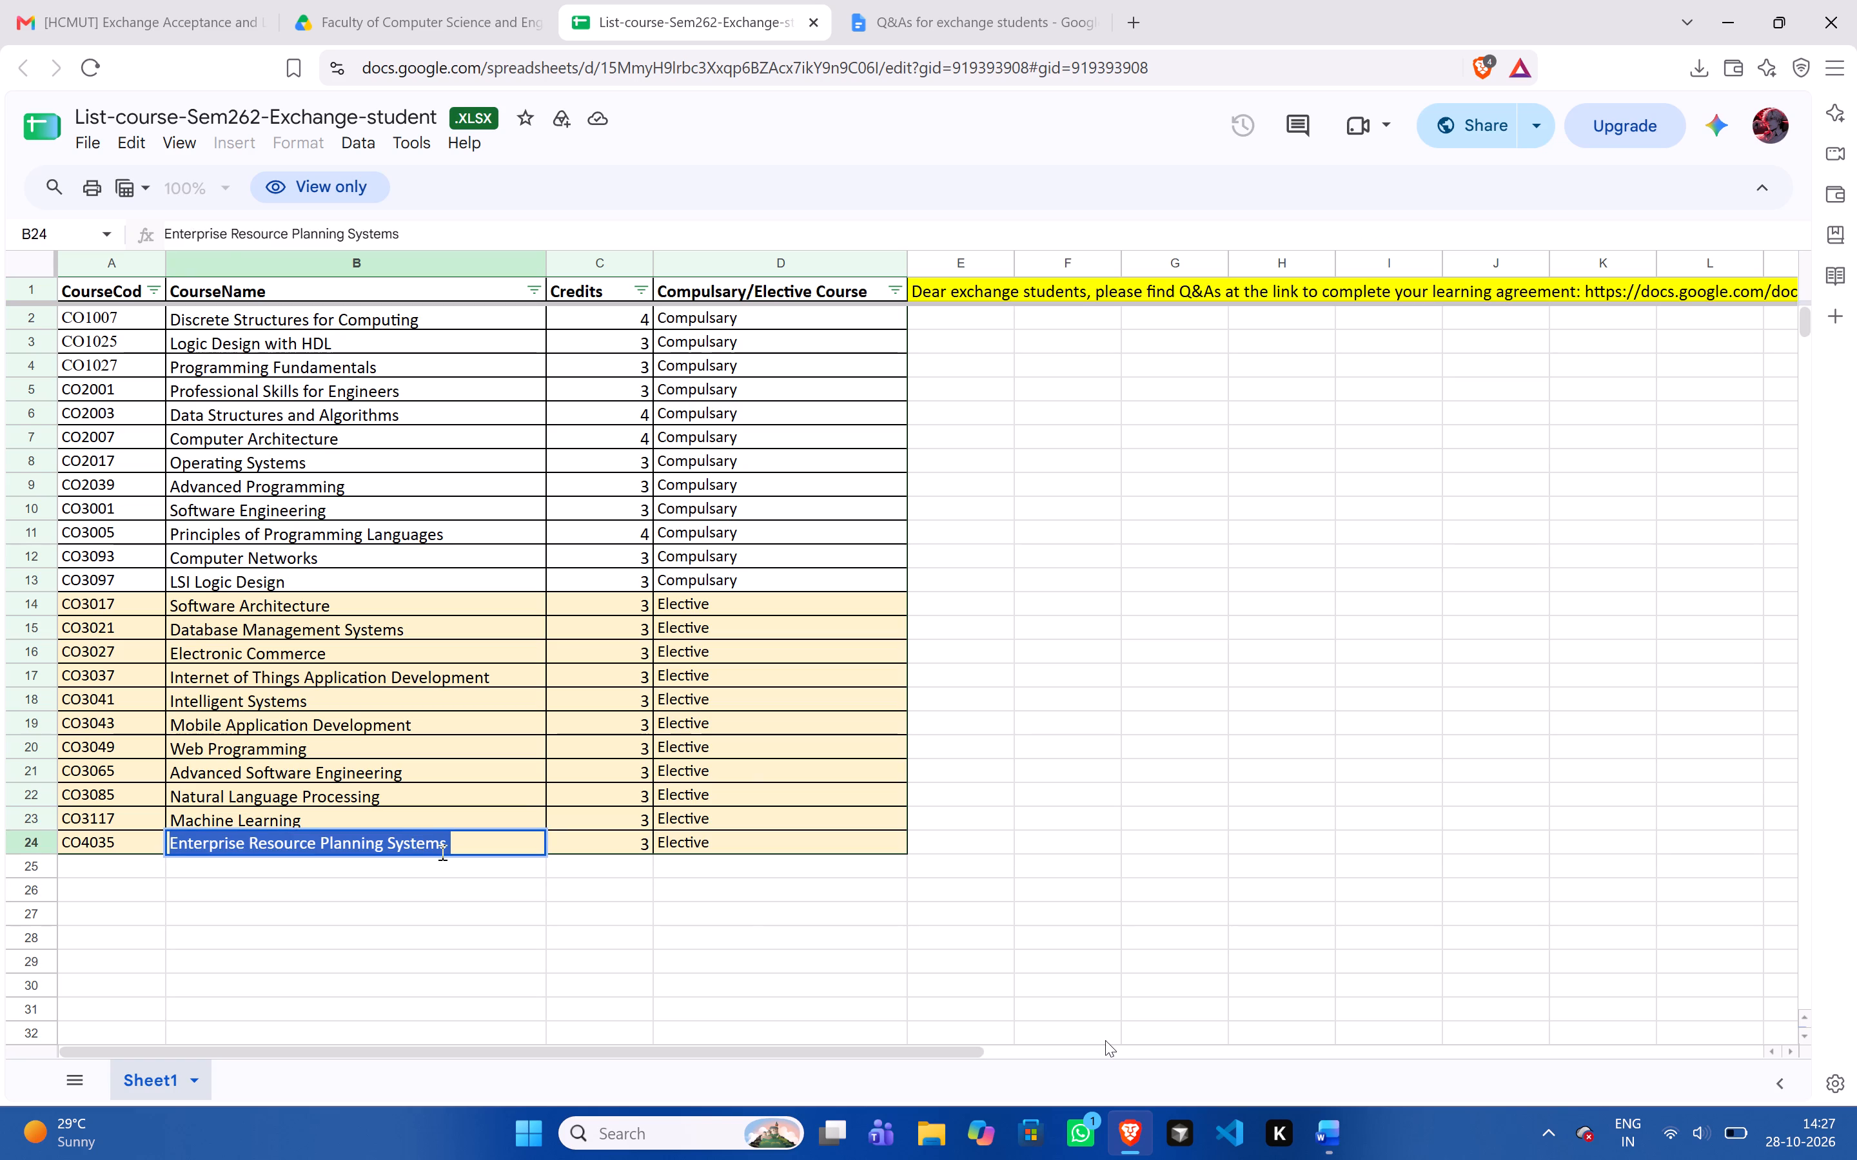
pyautogui.click(1328, 1125)
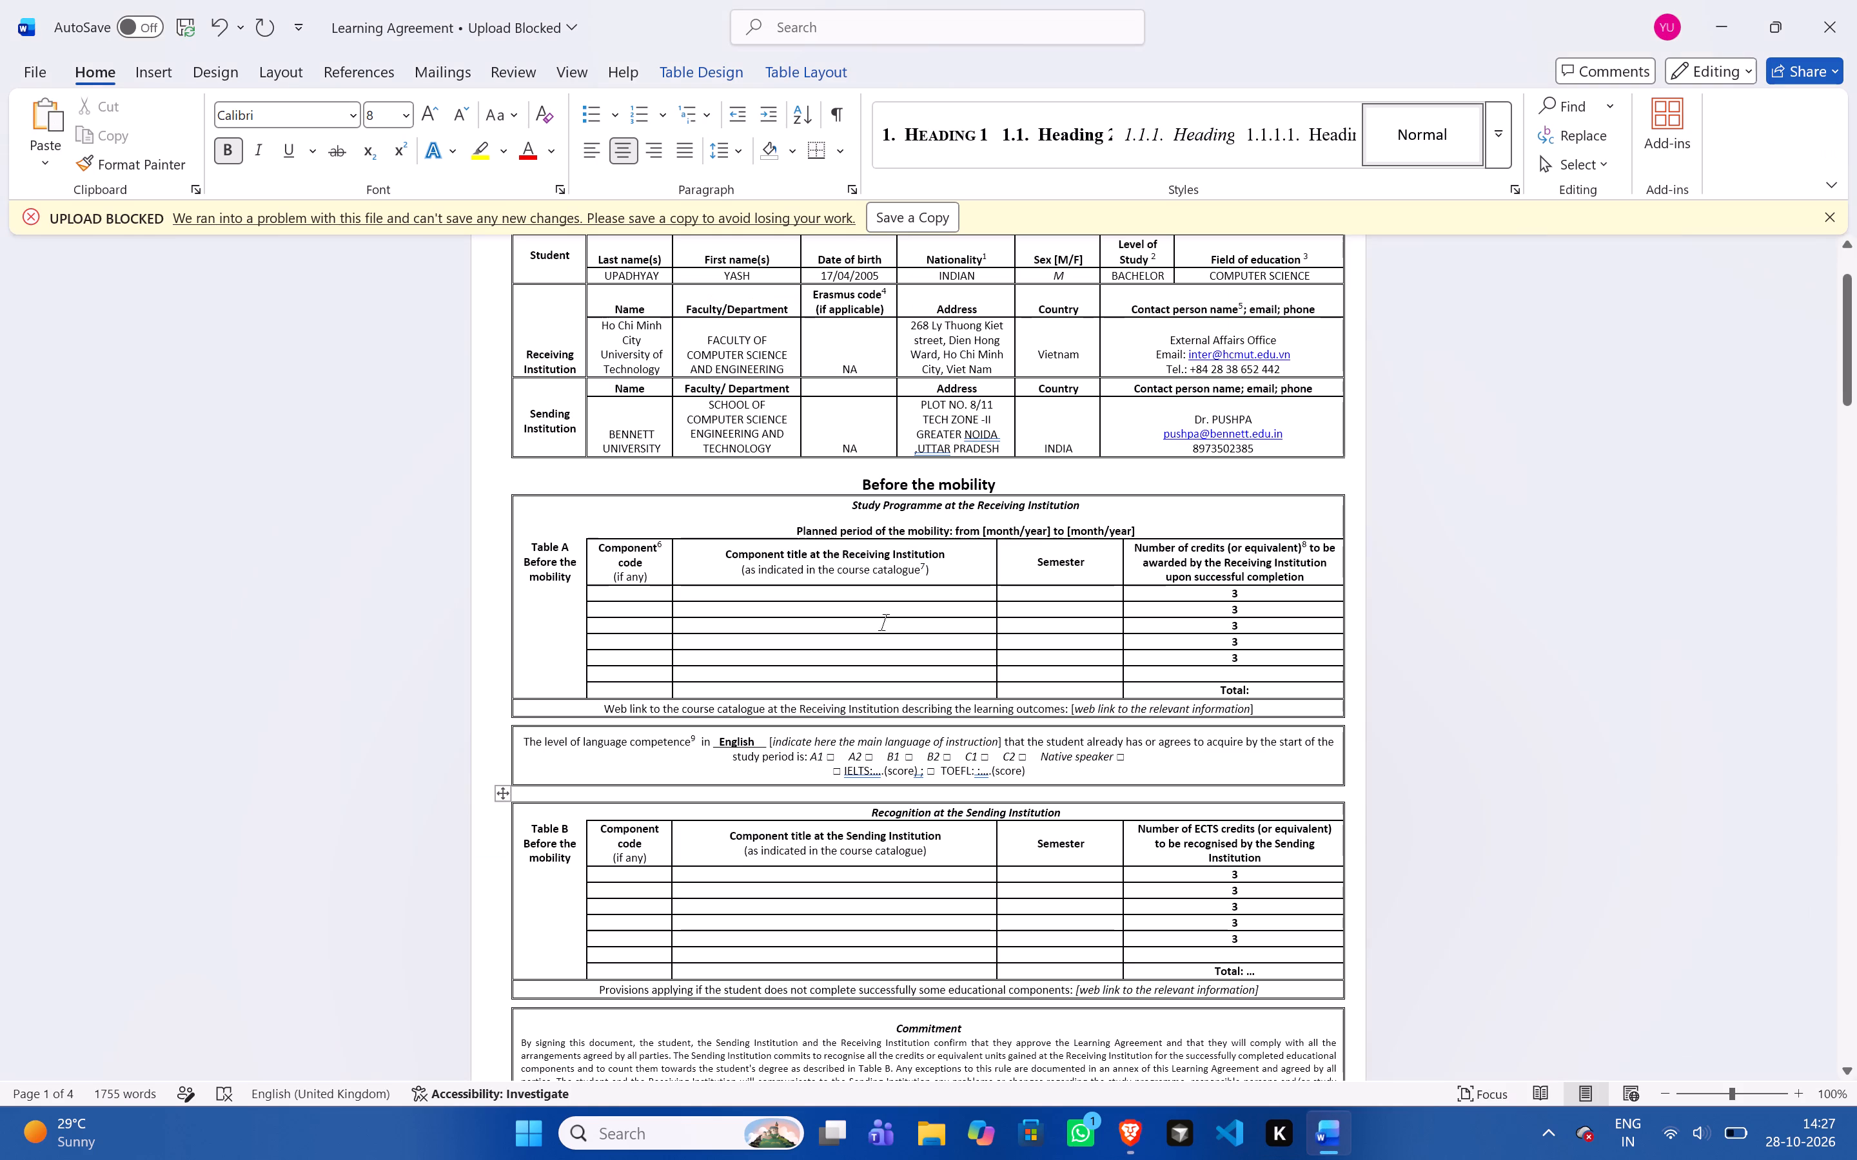
pyautogui.click(816, 594)
pyautogui.hotkey('ctrl', 'v')
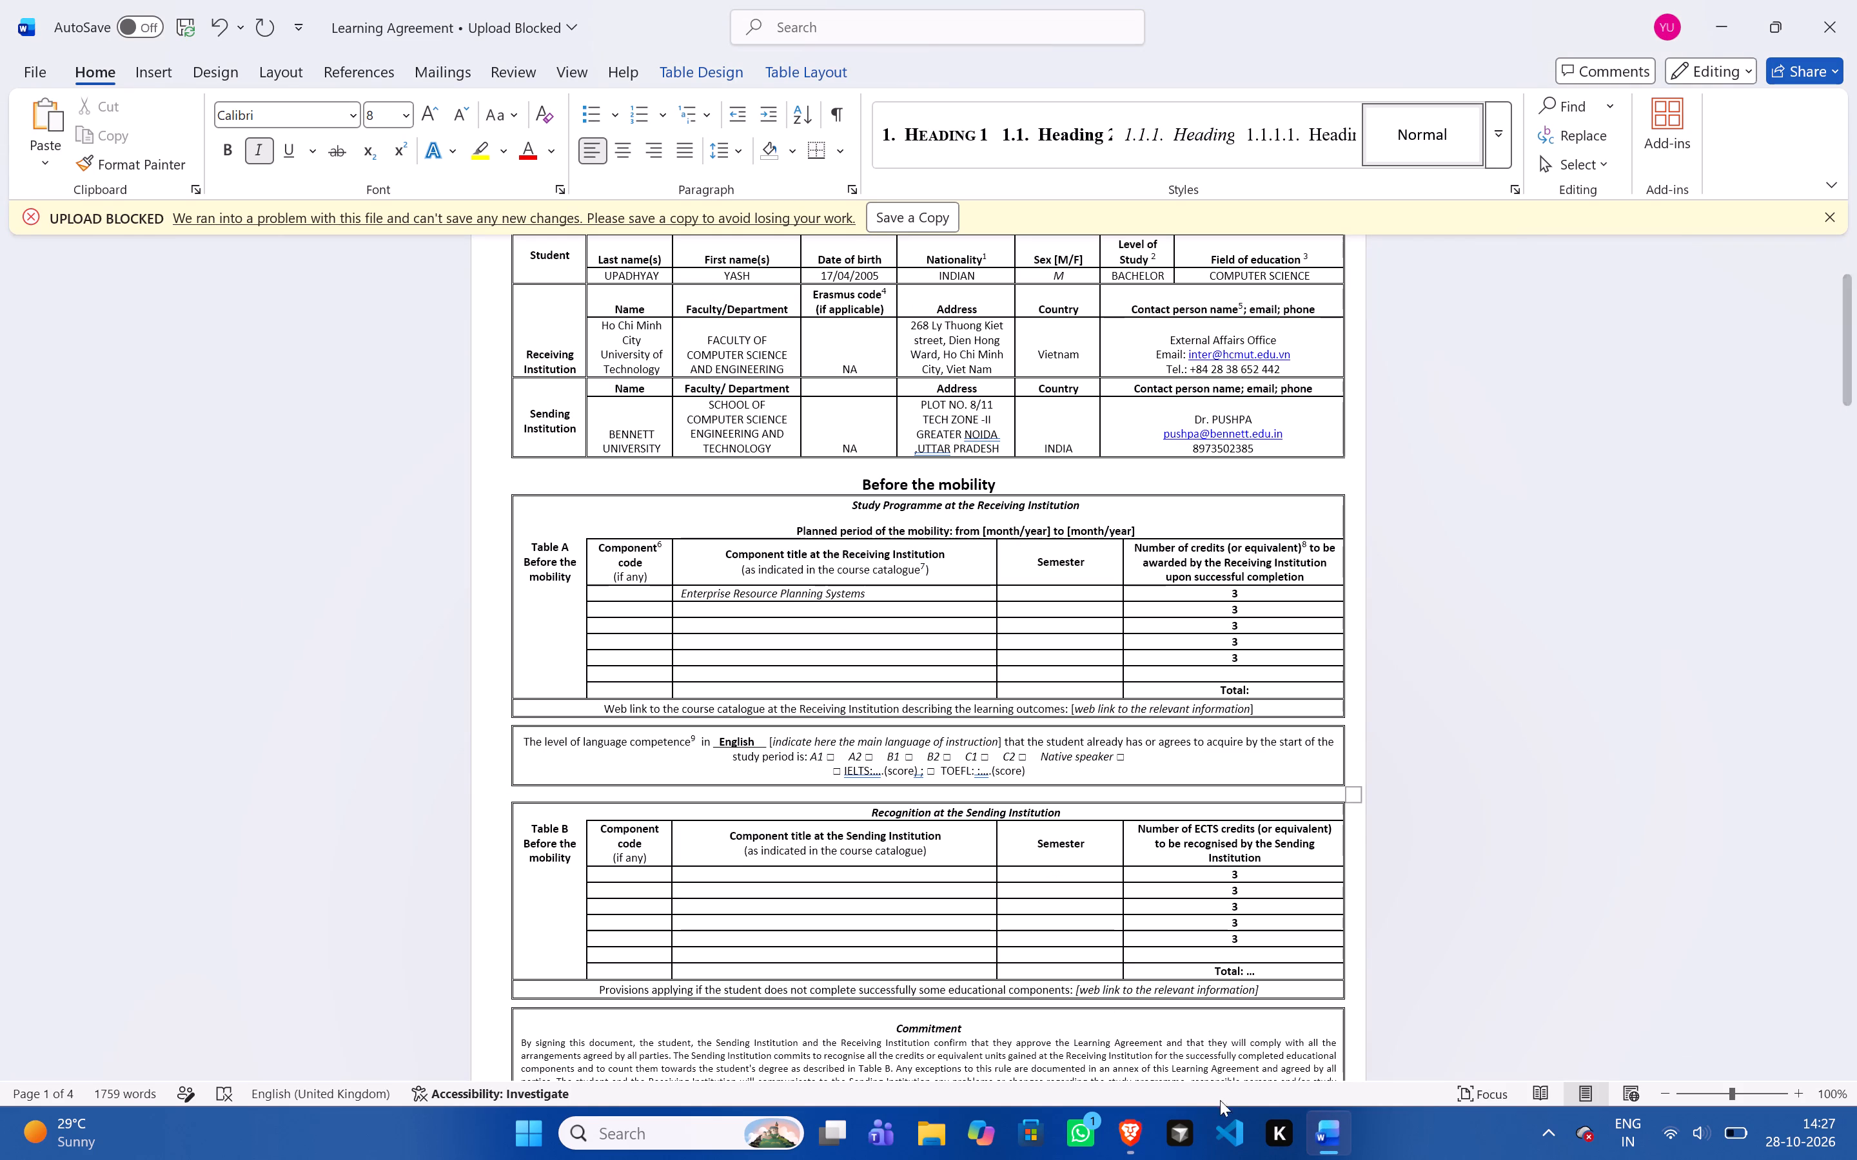
# Copy the course name Web Programming from the course list in Brave into the second component title row of Table A in Word.
pyautogui.click(1126, 1141)
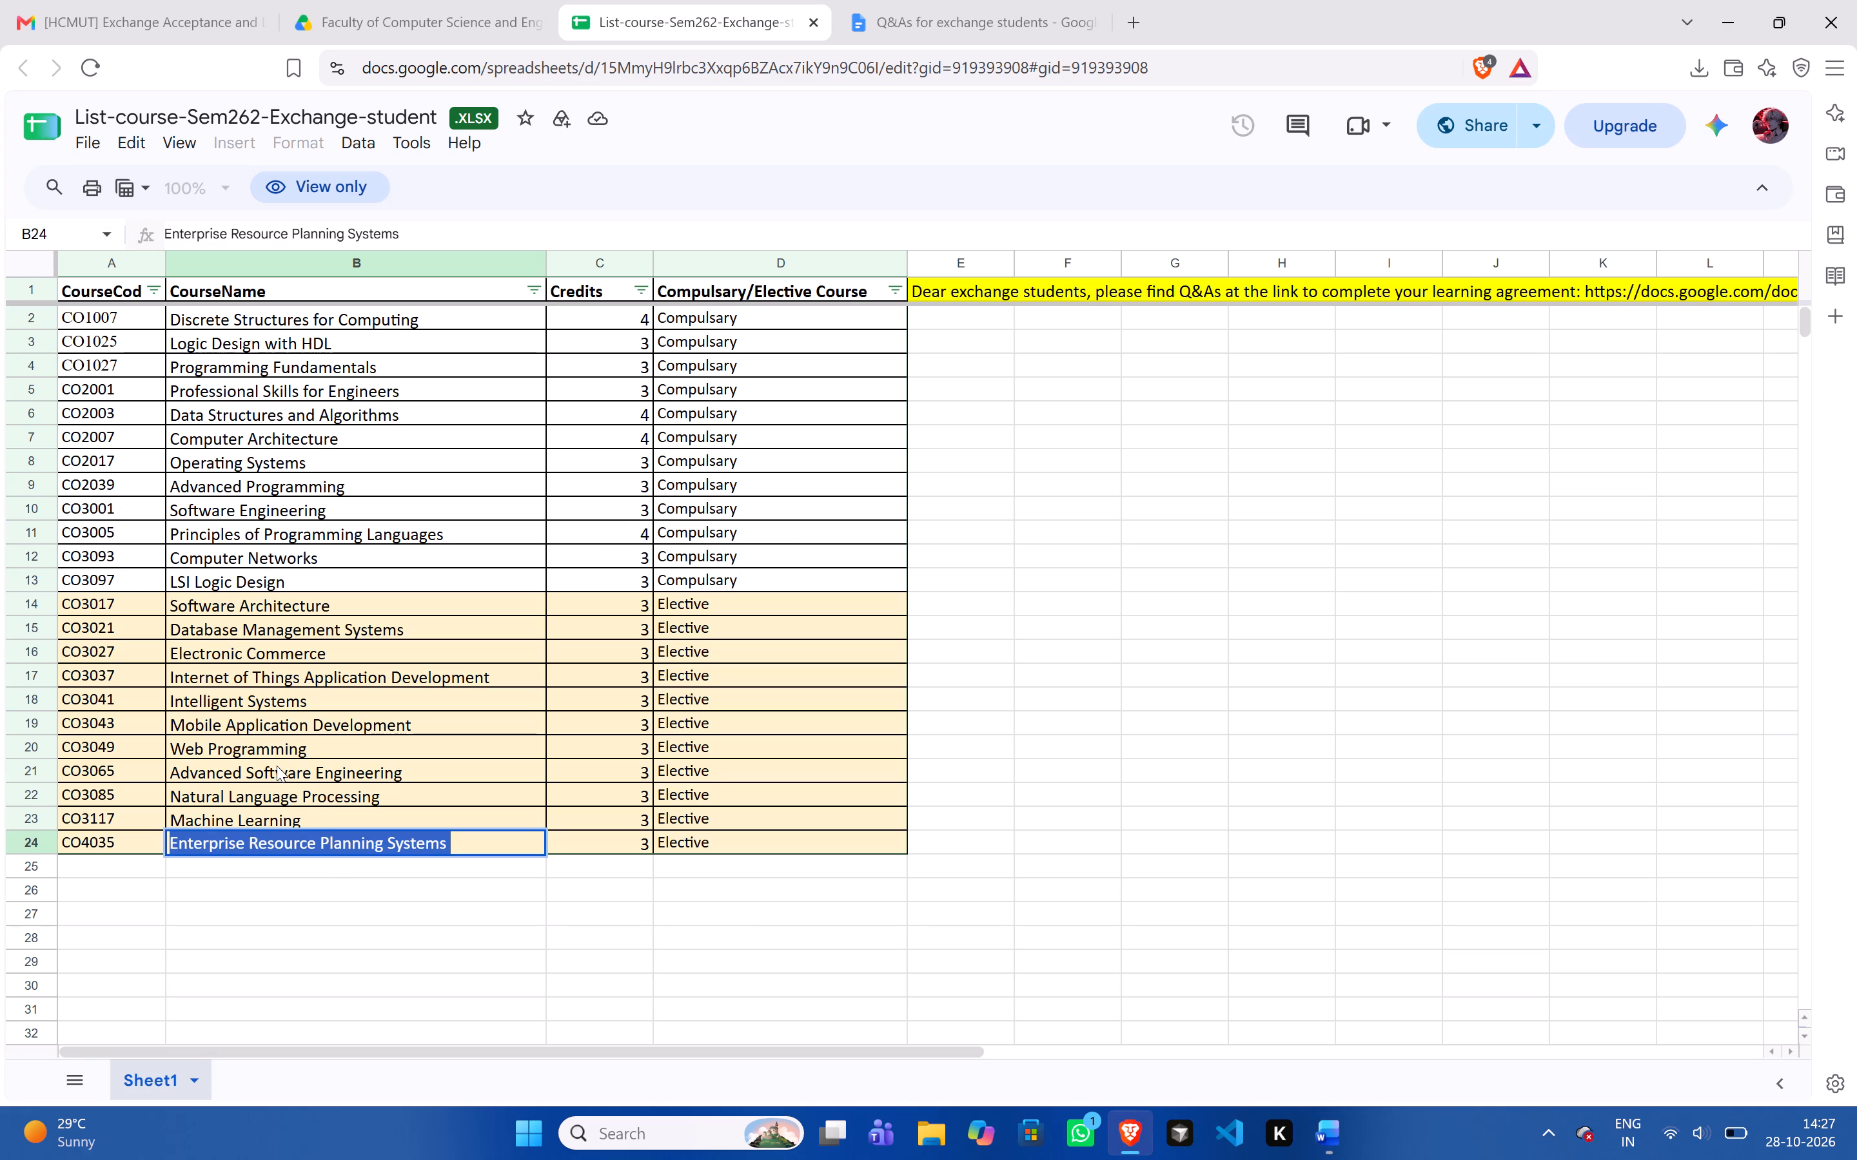
pyautogui.click(305, 752)
pyautogui.tripleClick(305, 753)
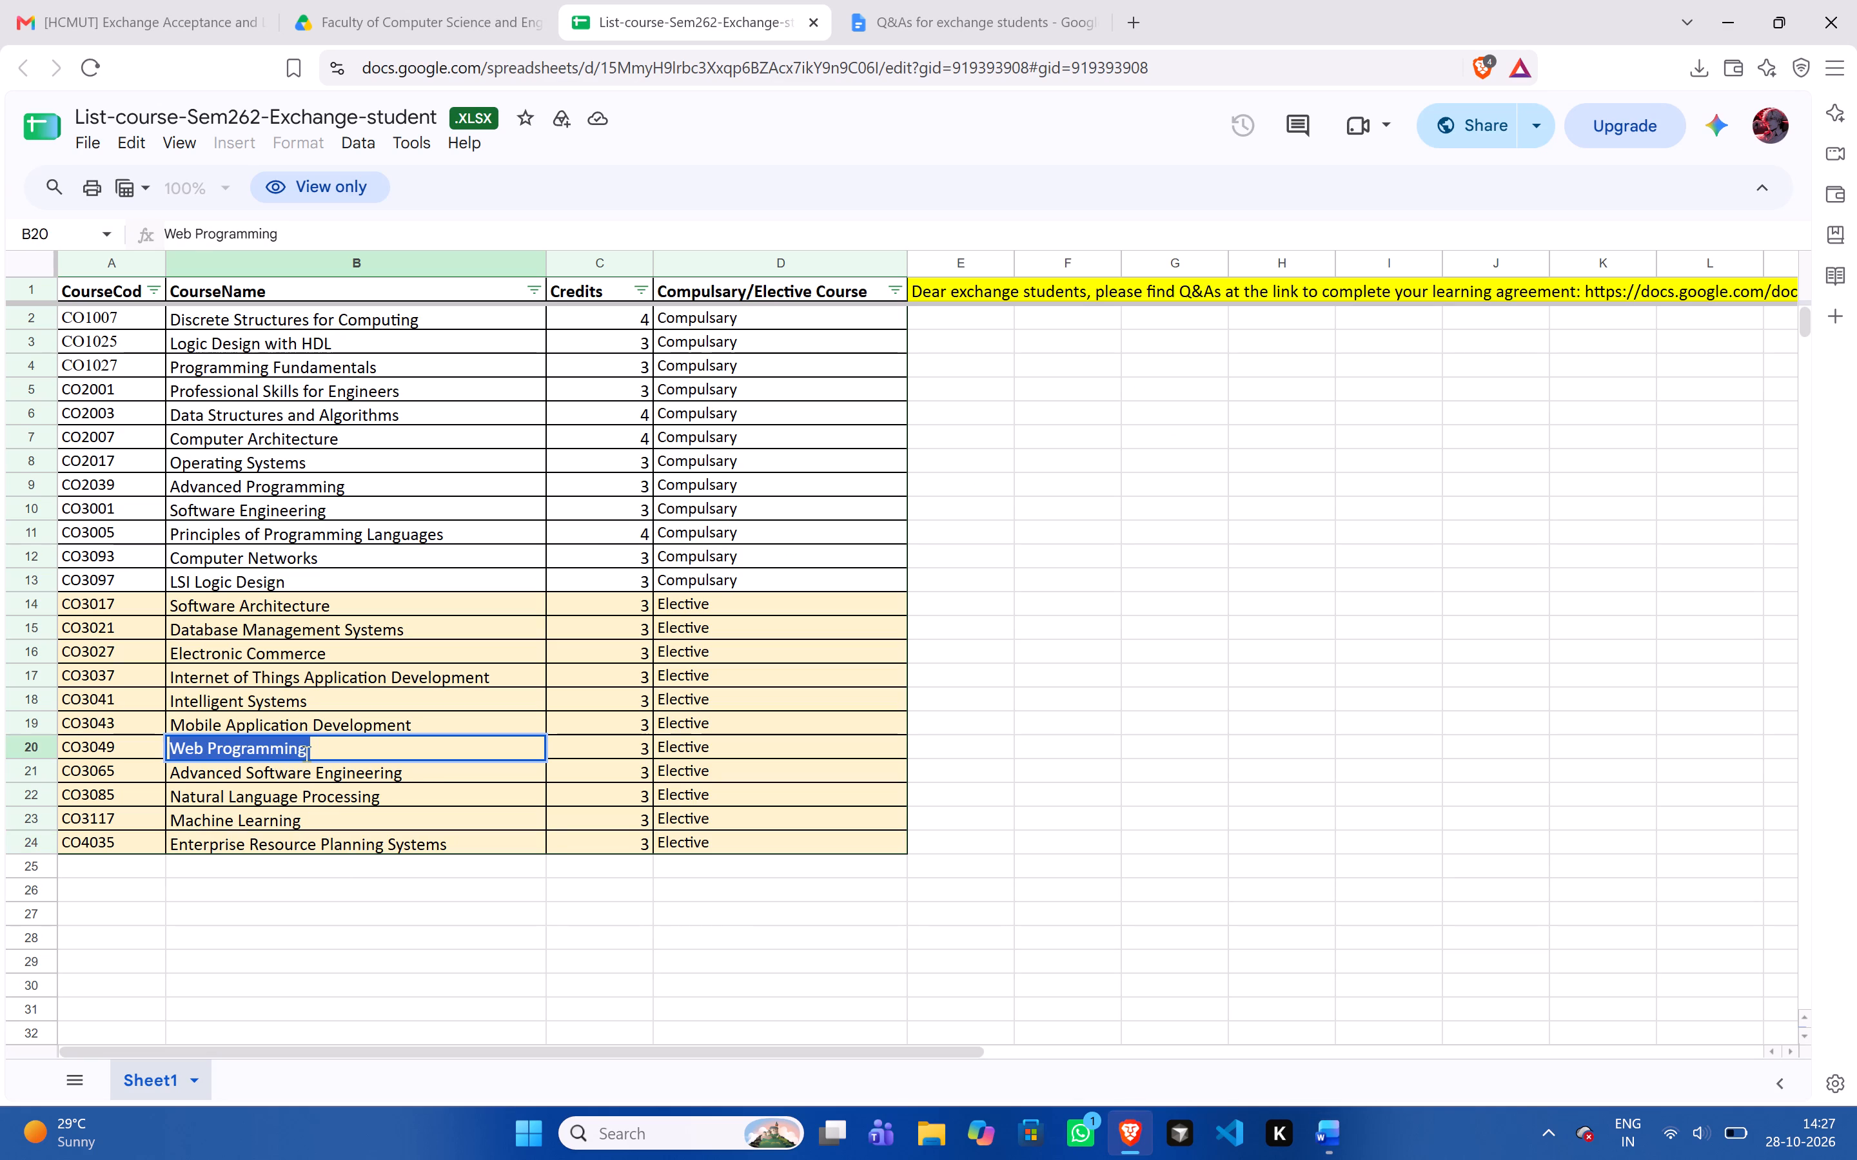
pyautogui.hotkey('ctrl', 'c')
pyautogui.click(1327, 1119)
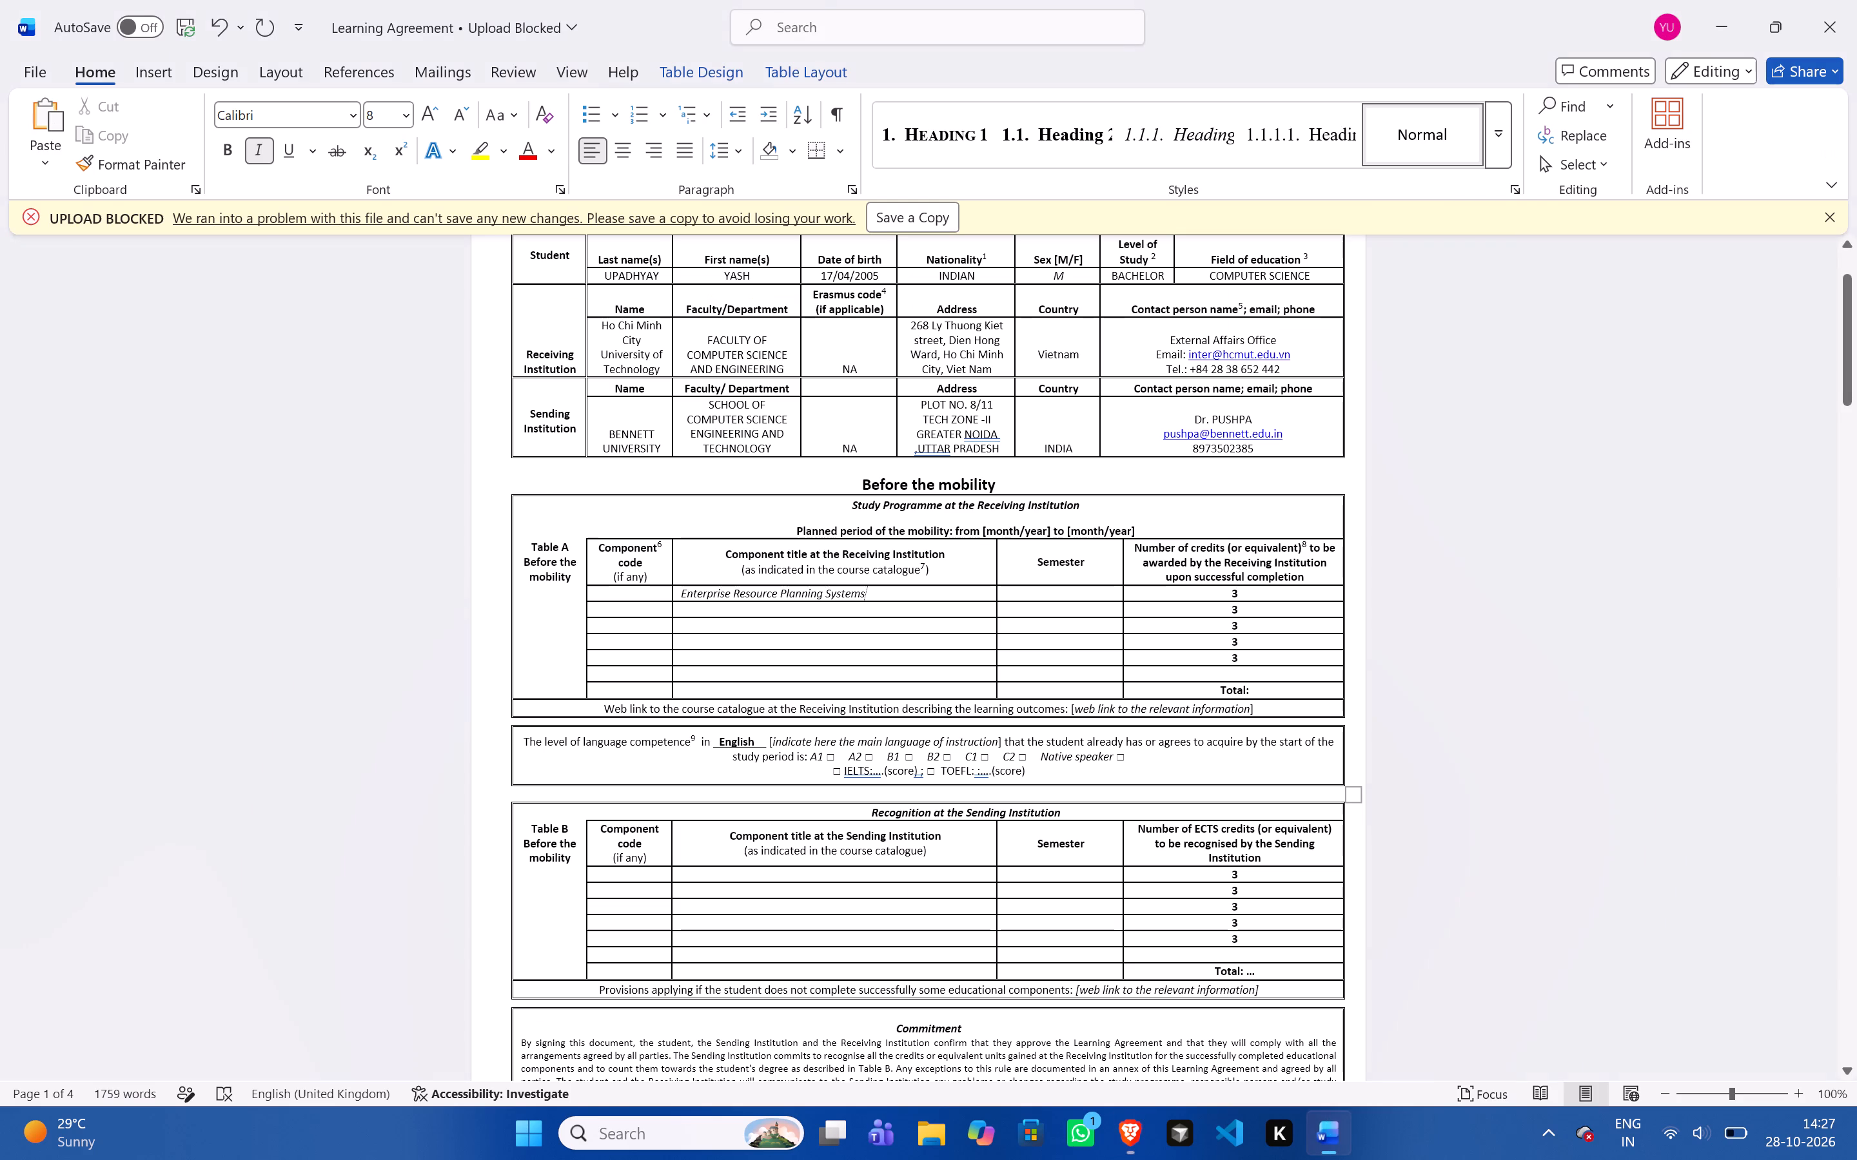
pyautogui.click(774, 612)
pyautogui.hotkey('ctrl', 'v')
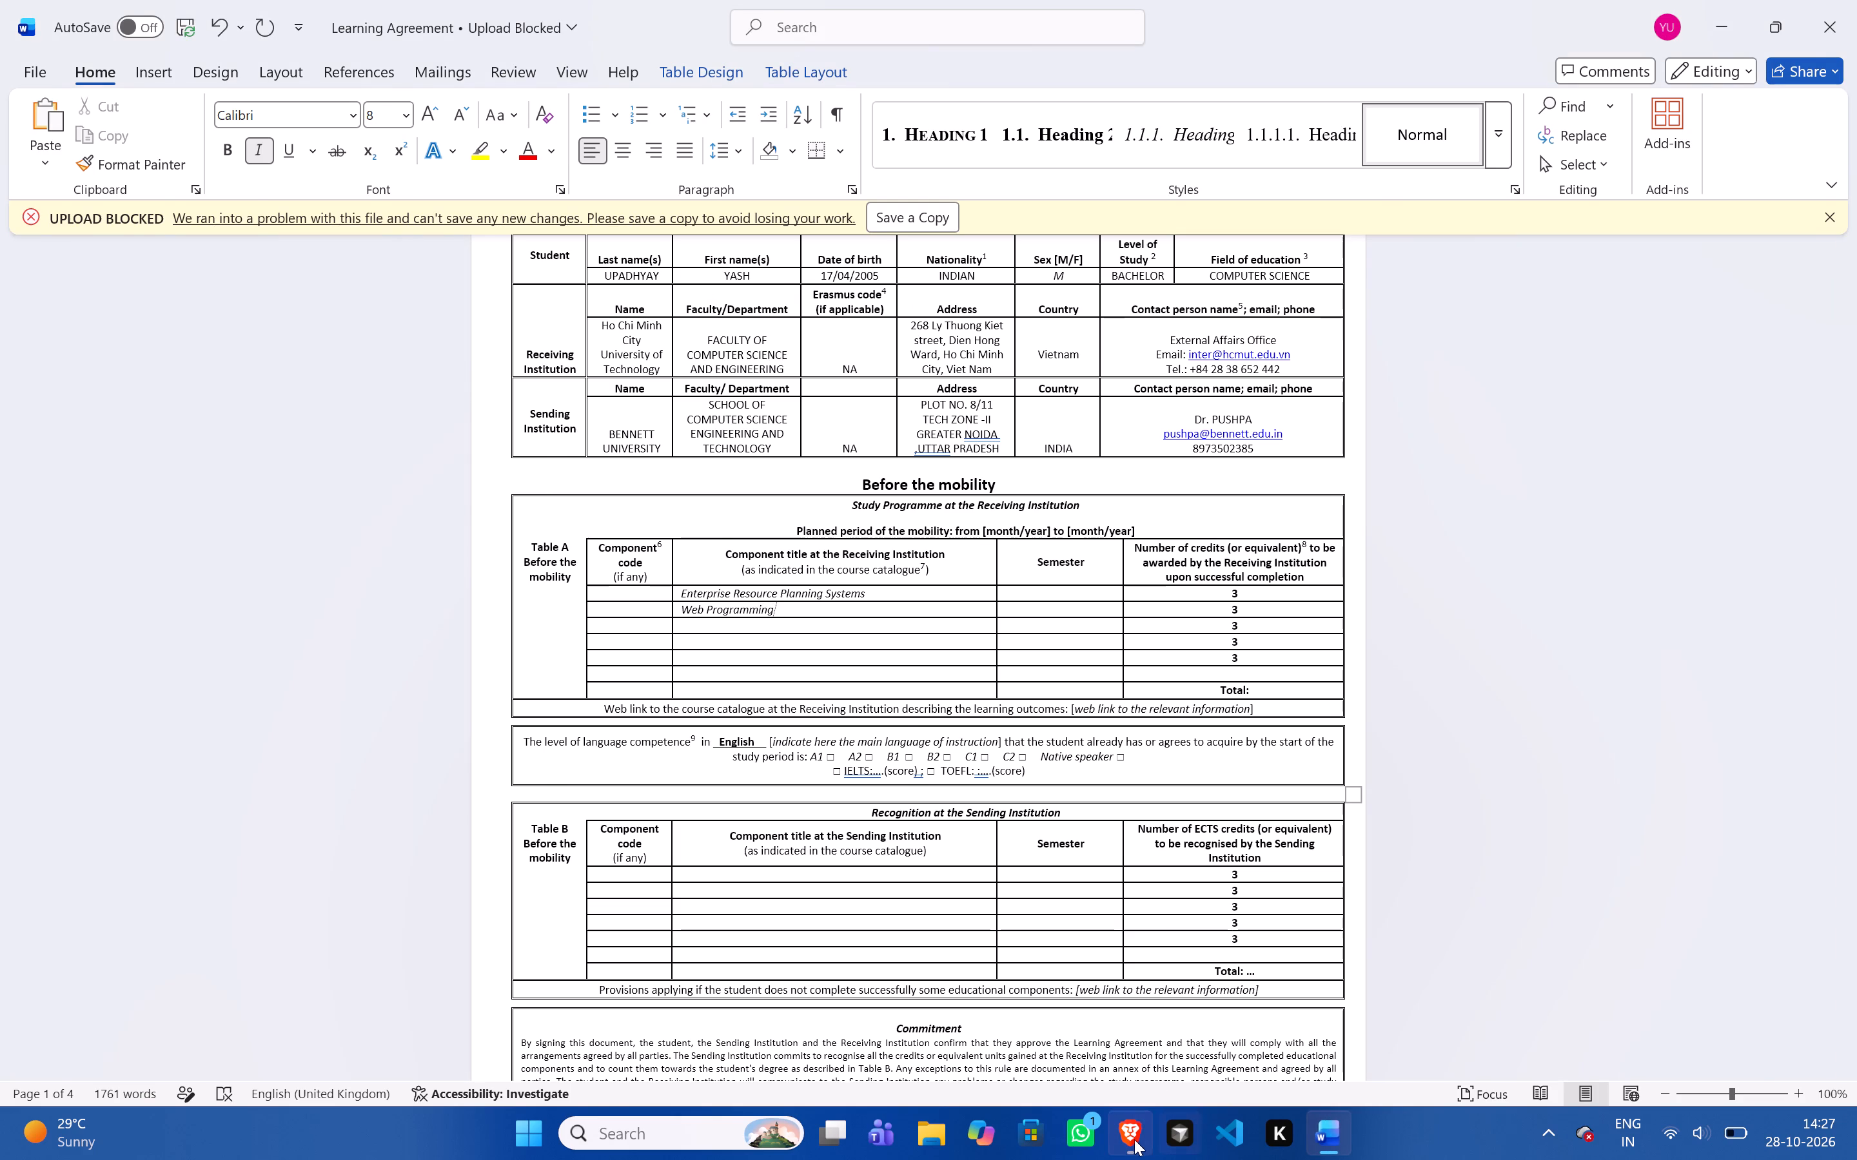
# Copy the course name Mobile Application Development from the course list in Brave into the third component title row of Table A in Word.
pyautogui.click(1134, 1143)
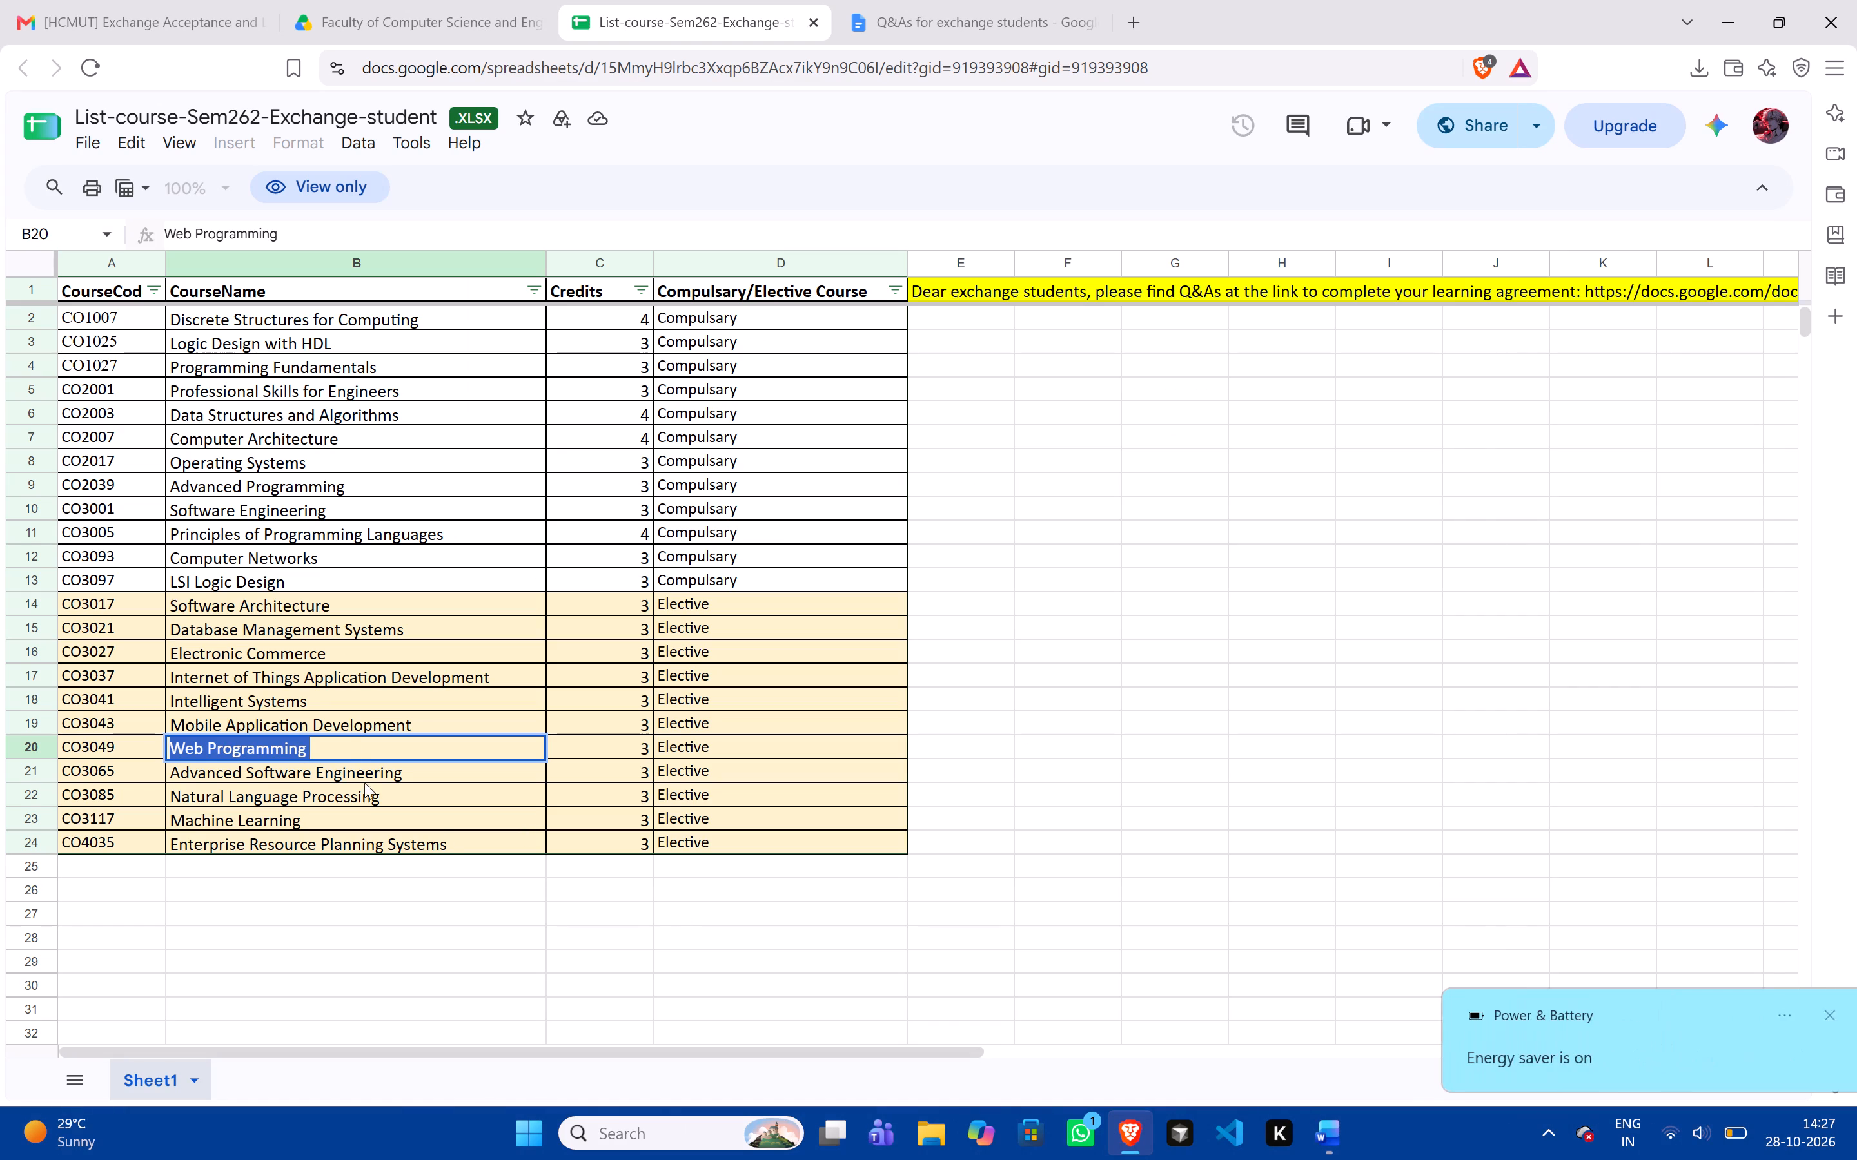
pyautogui.tripleClick(300, 723)
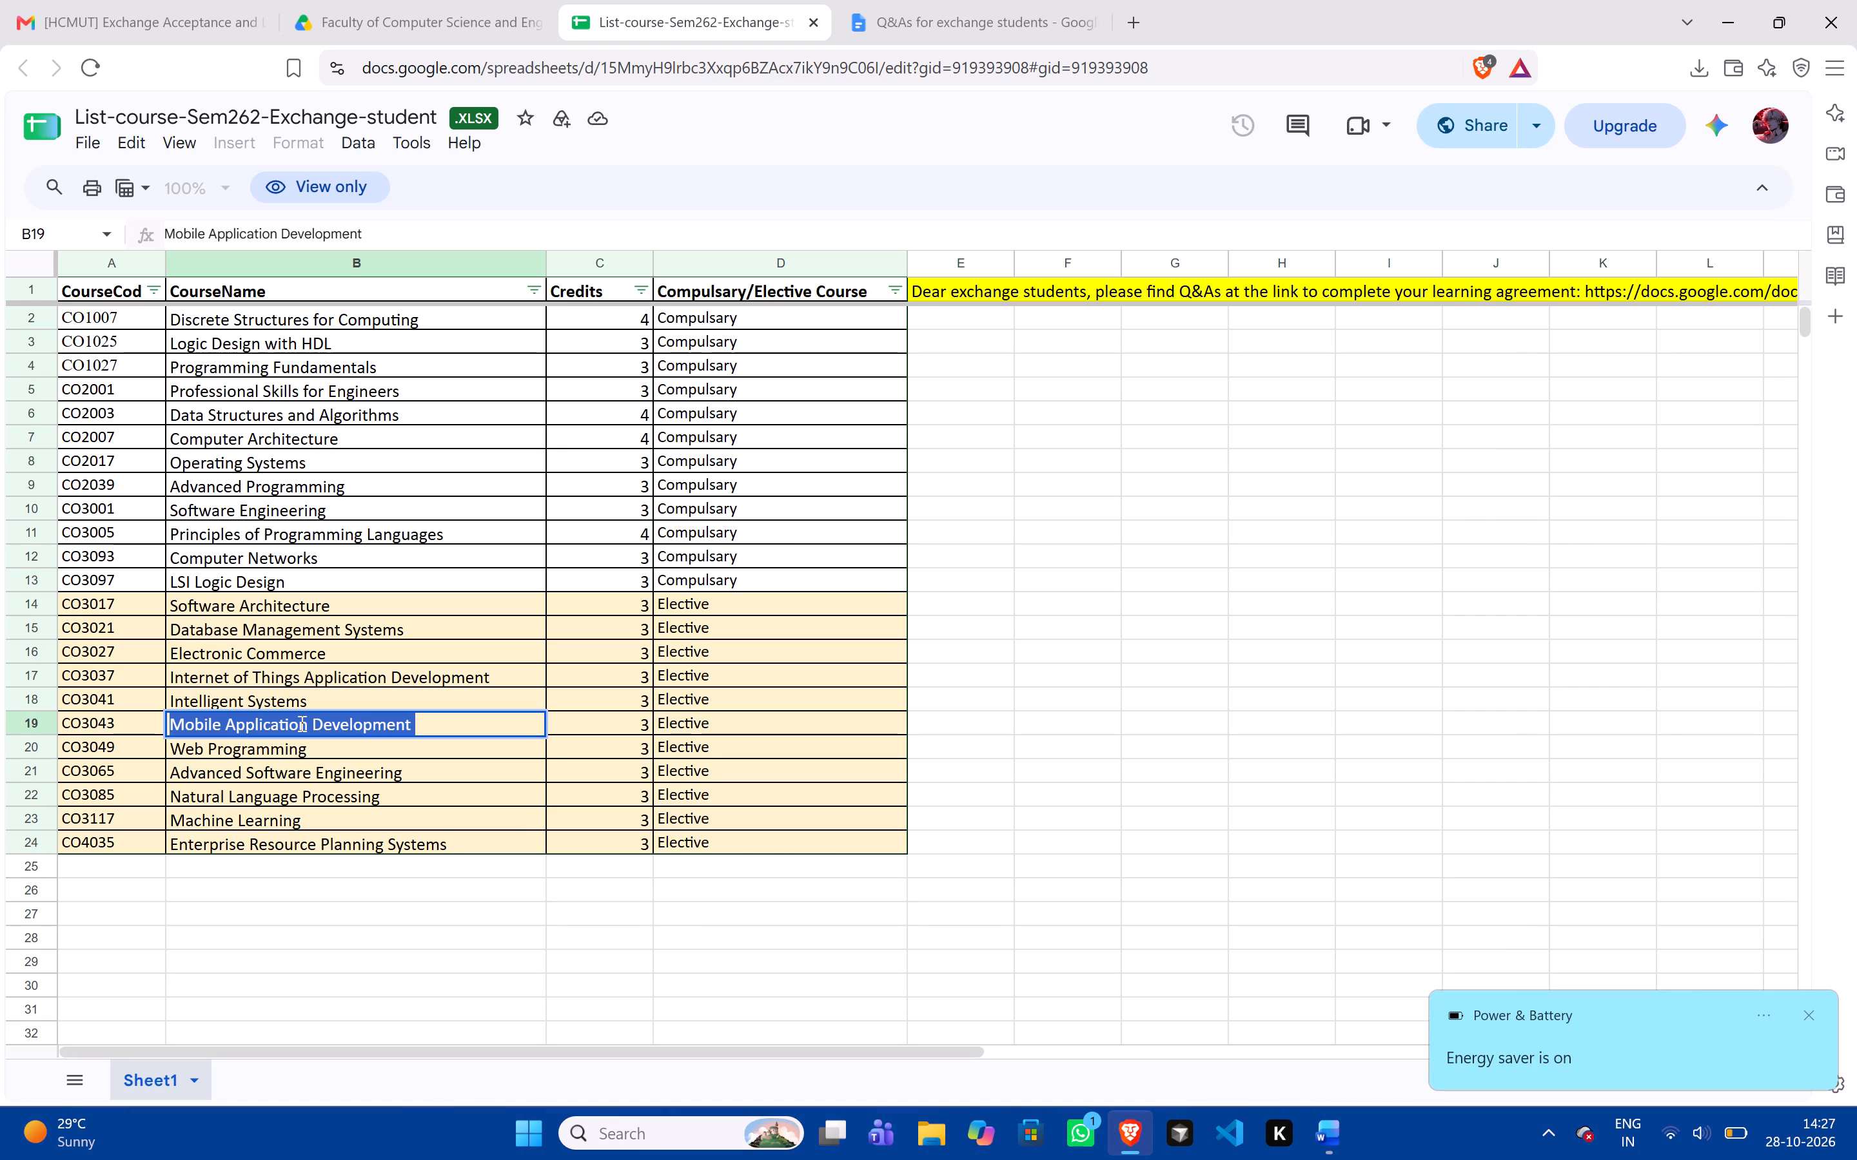
pyautogui.hotkey('ctrl', 'c')
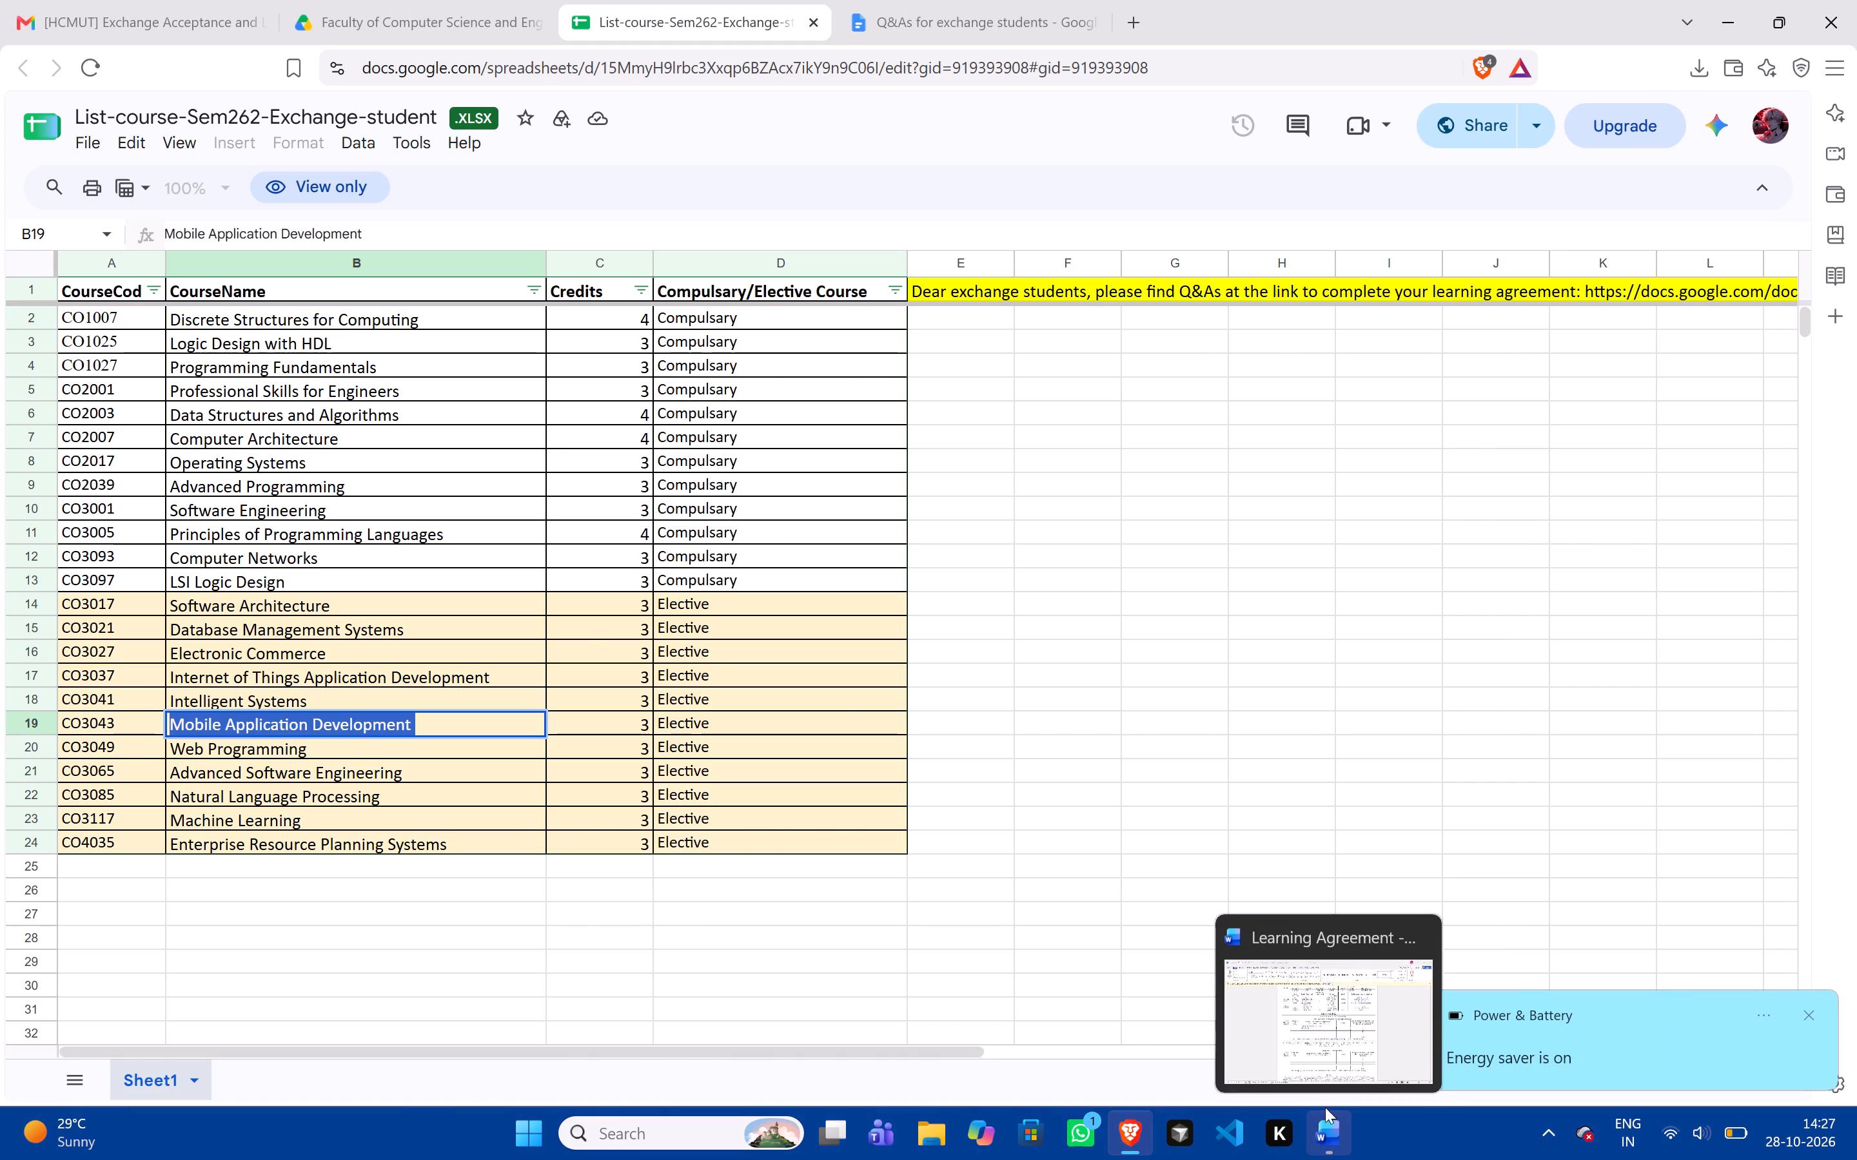
pyautogui.click(1330, 1121)
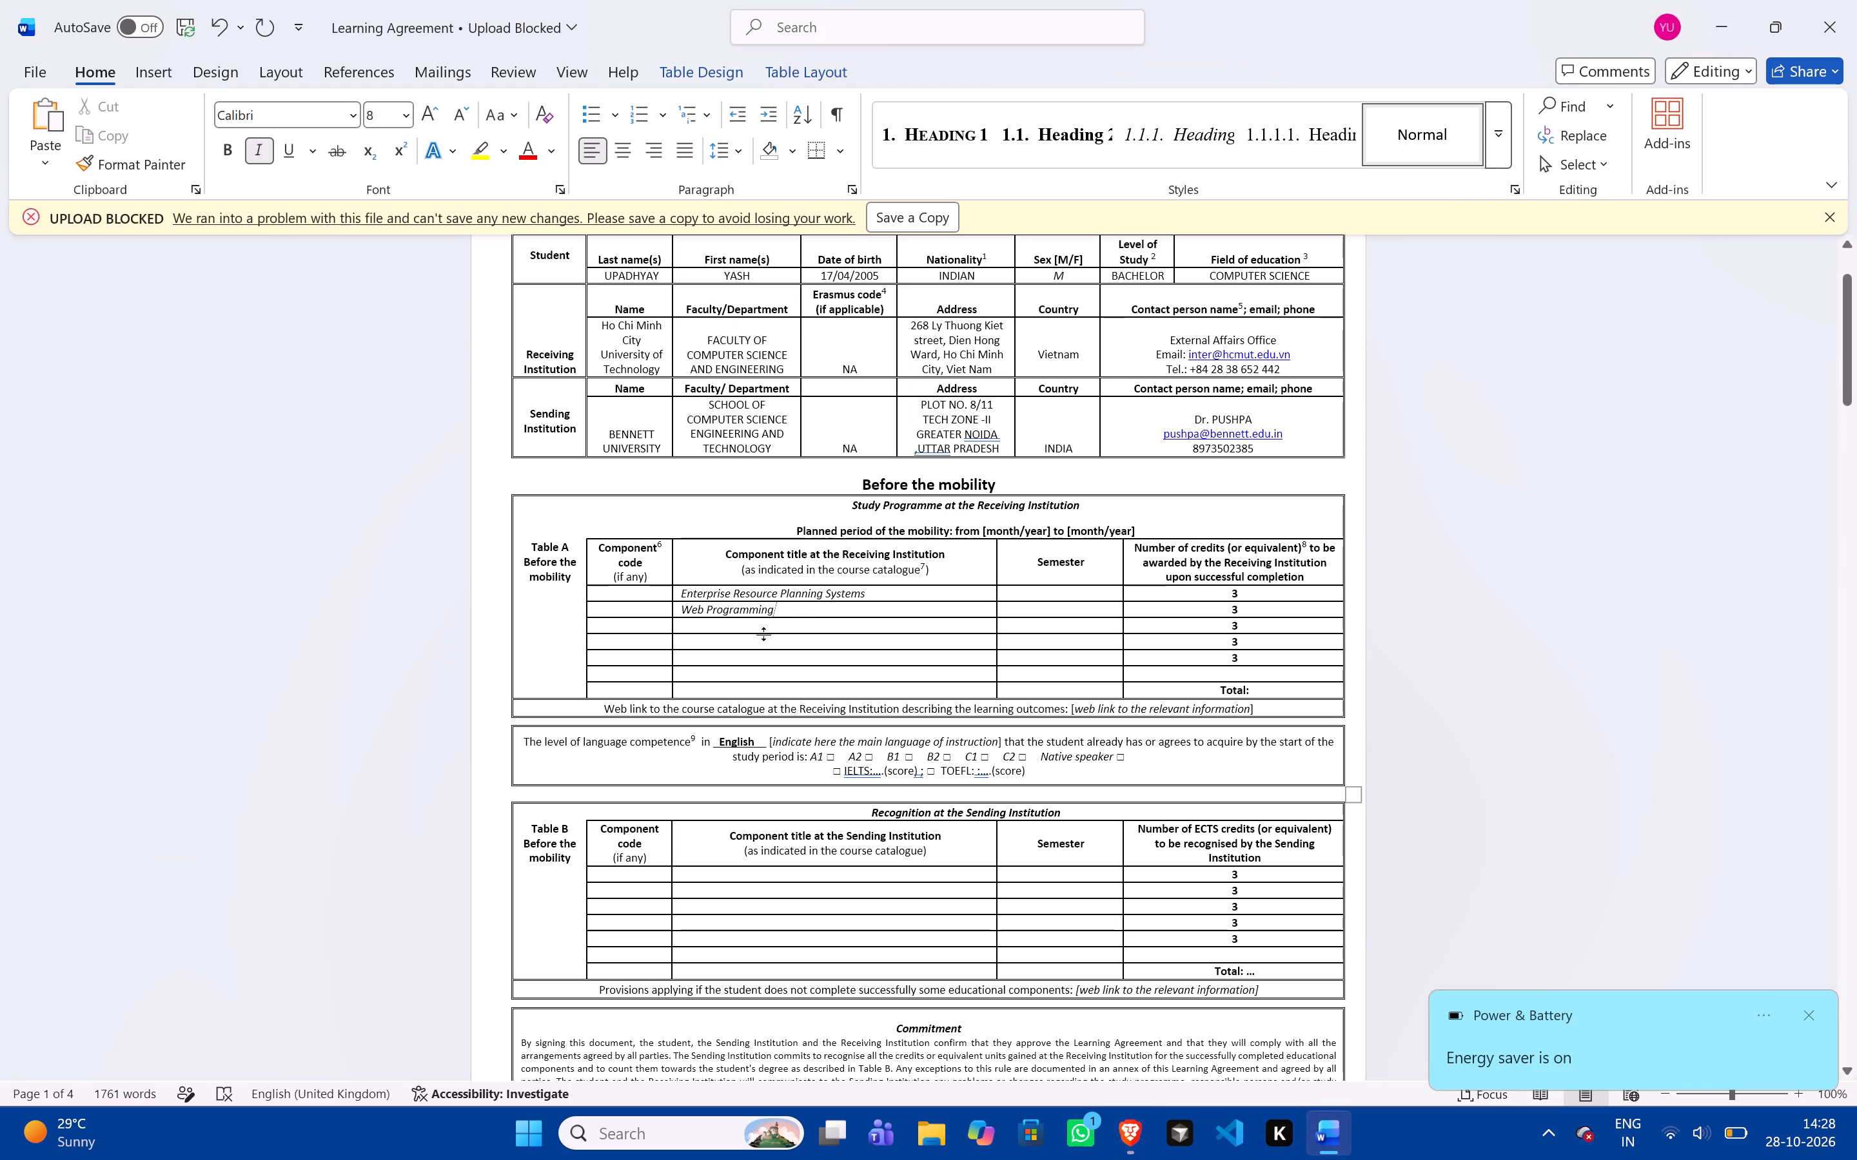
pyautogui.click(758, 626)
pyautogui.hotkey('ctrl', 'v')
# Copy the course name Electronic Commerce from the course list in Brave into the fourth component title row of Table A in Word.
pyautogui.click(1135, 1131)
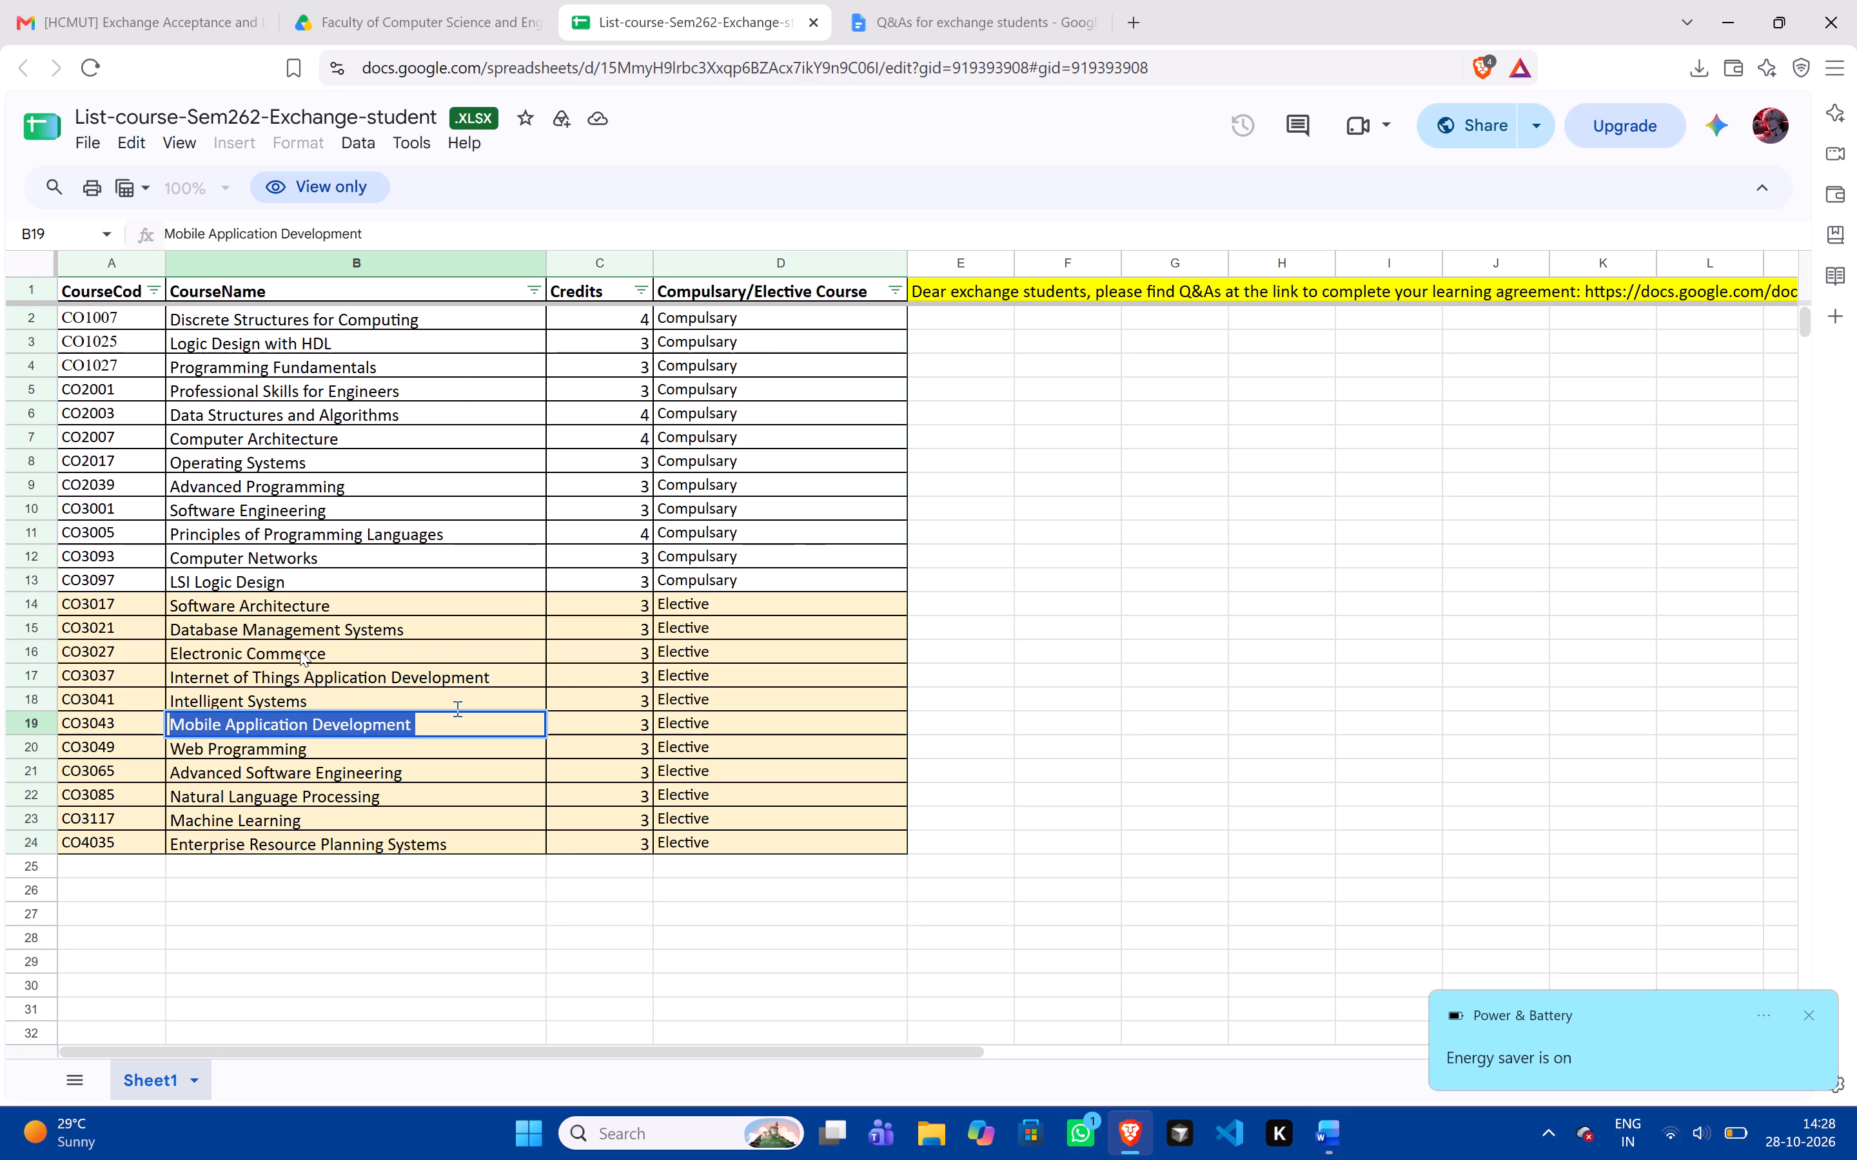
pyautogui.click(294, 653)
pyautogui.tripleClick(294, 653)
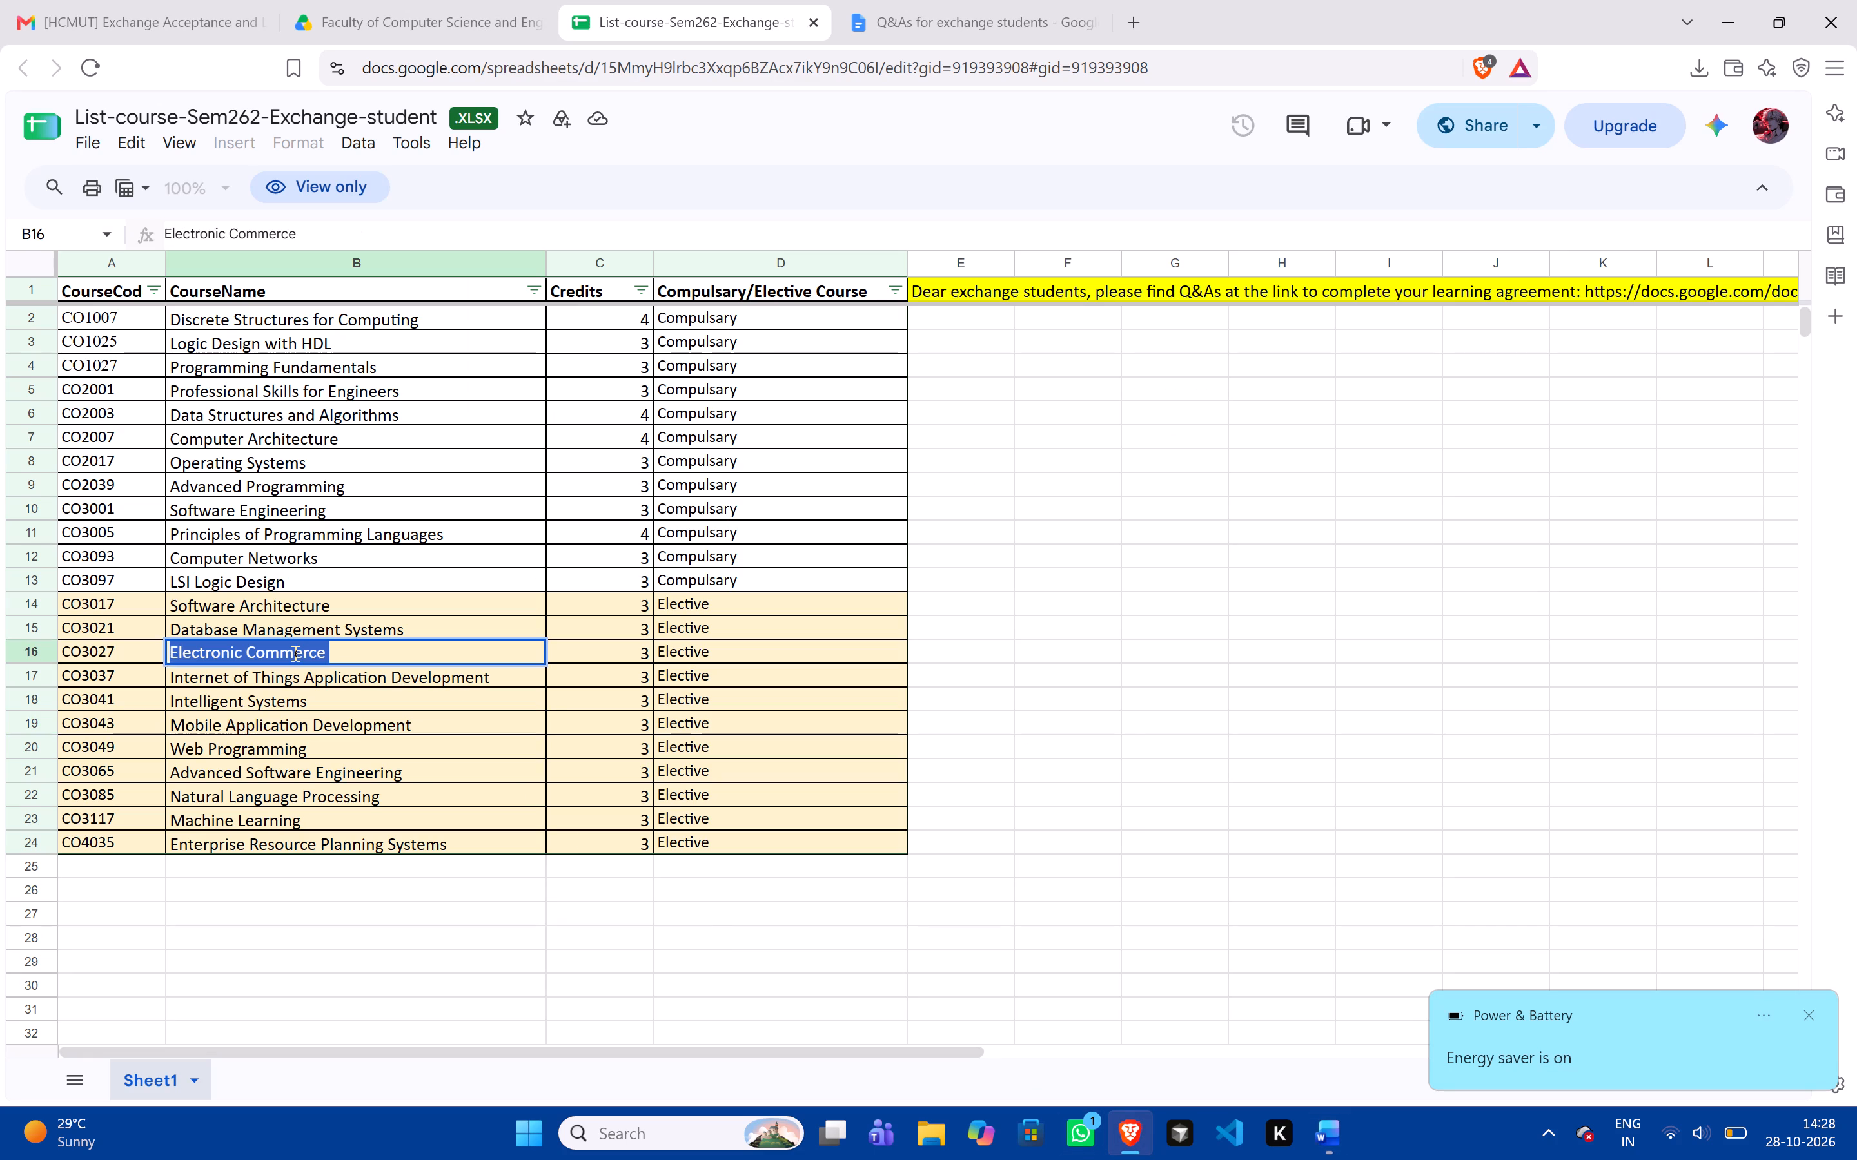
pyautogui.hotkey('ctrl', 'c')
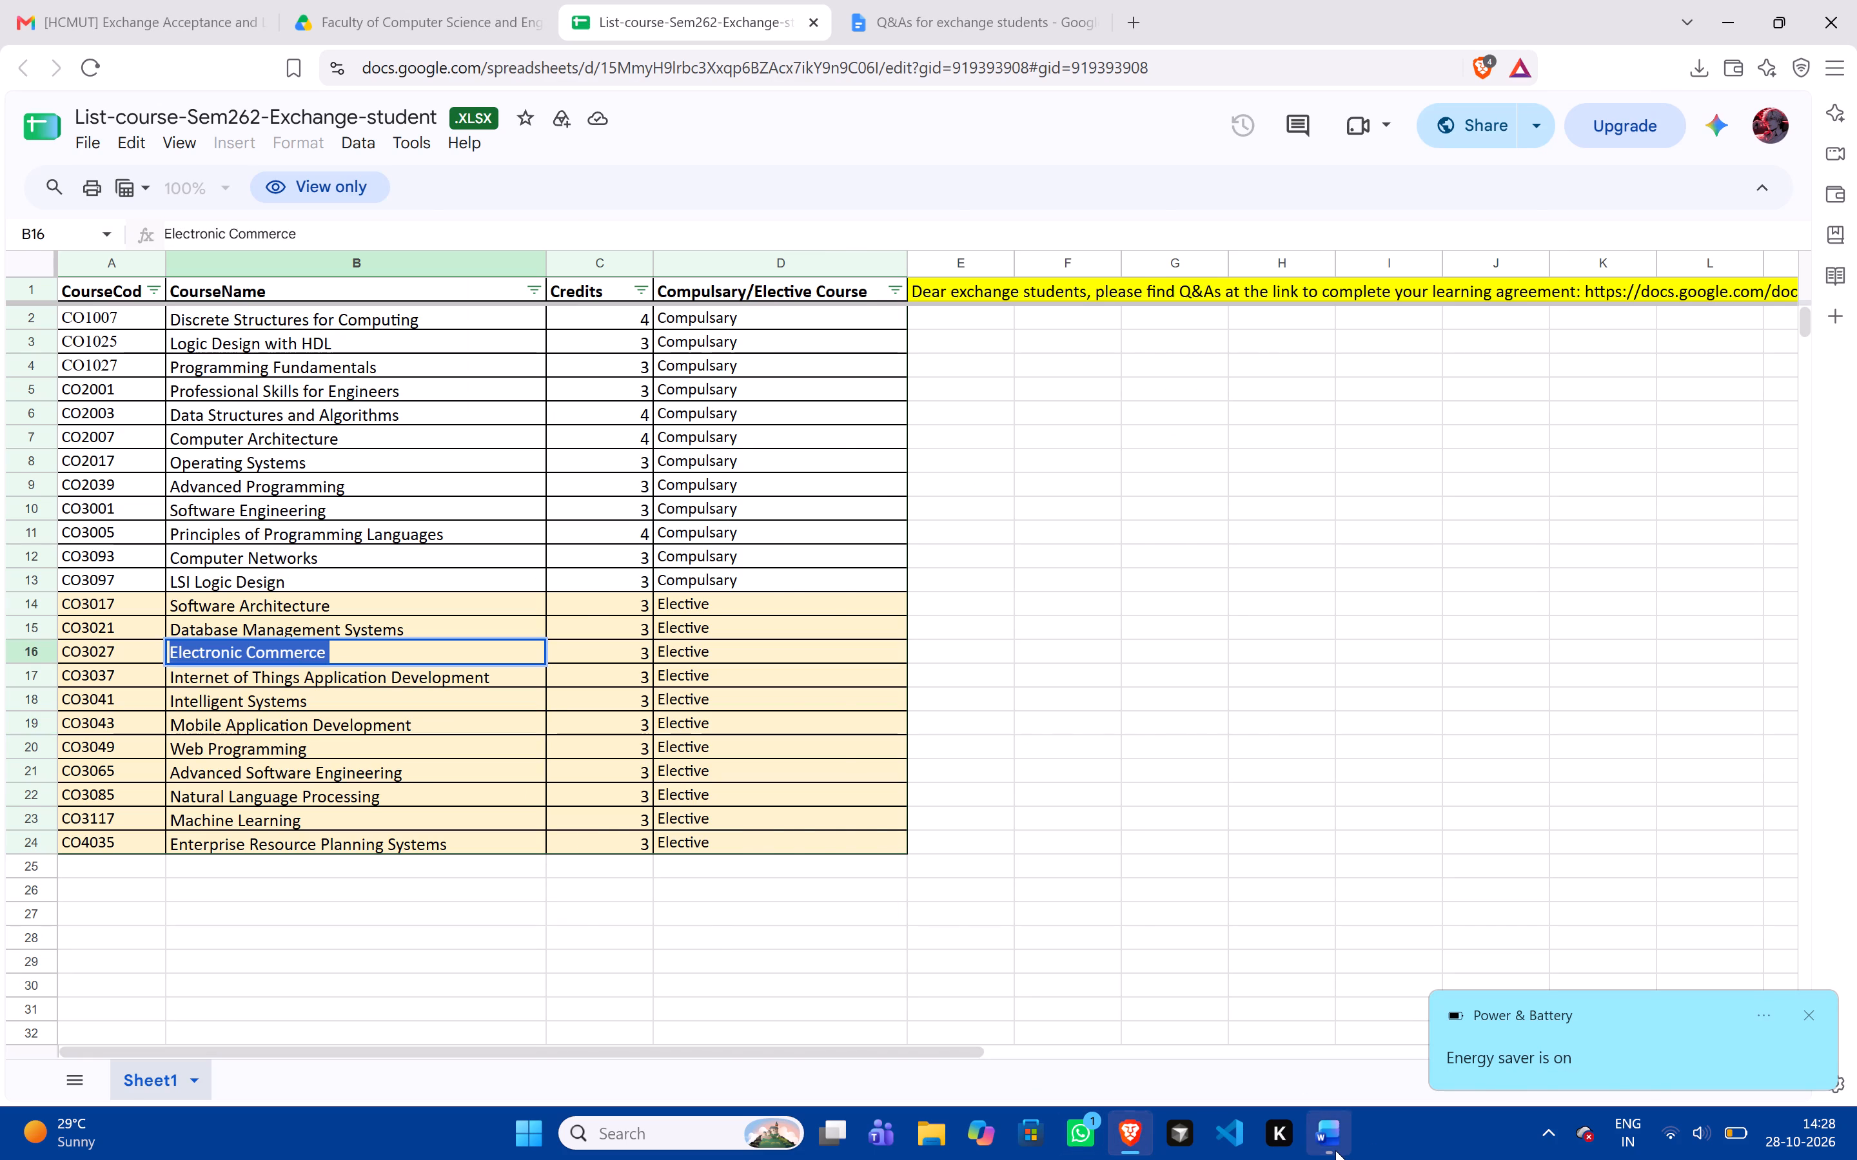
pyautogui.click(1335, 1150)
pyautogui.click(707, 640)
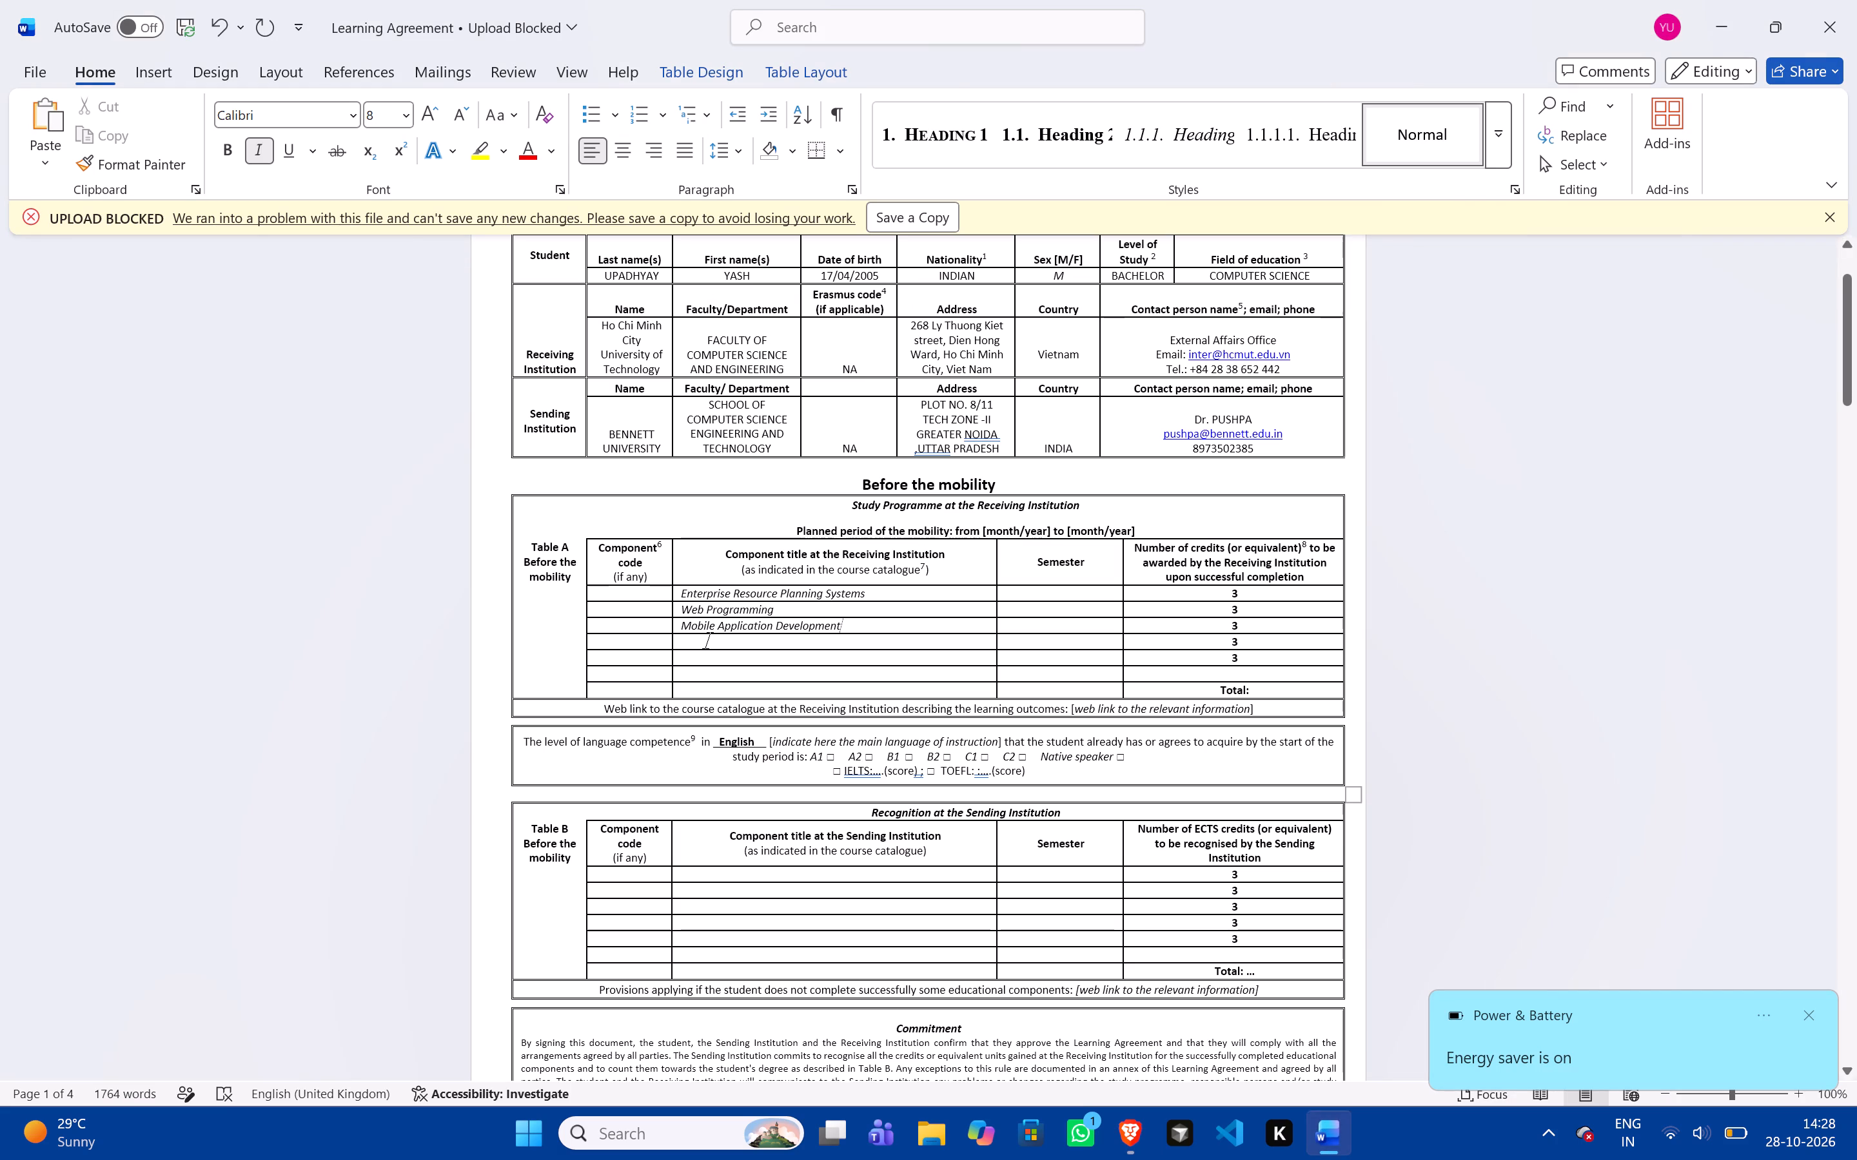
pyautogui.hotkey('ctrl', 'v')
# Copy the course name Programming Fundamentals from the course list in Brave into the fifth component title row of Table A in Word.
pyautogui.click(1128, 1127)
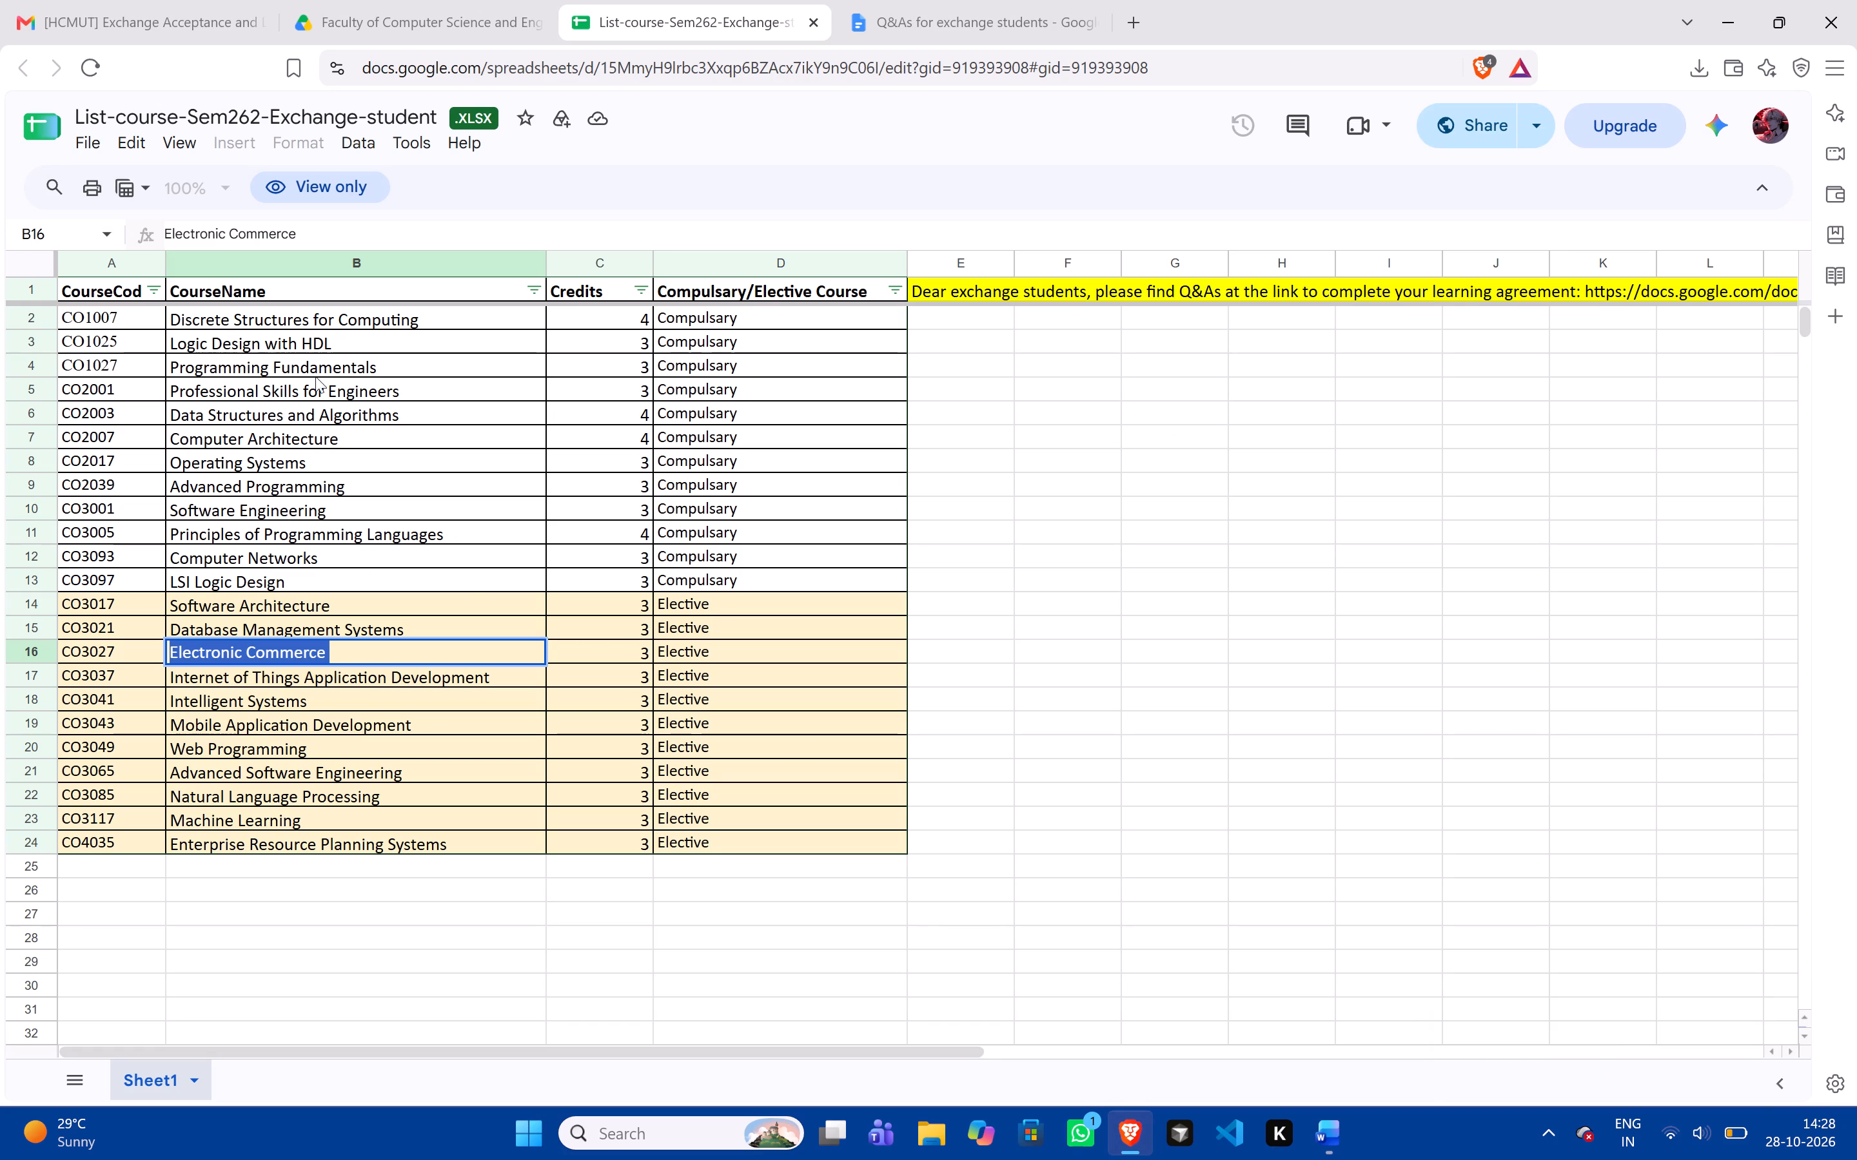
pyautogui.doubleClick(335, 362)
pyautogui.doubleClick(335, 362)
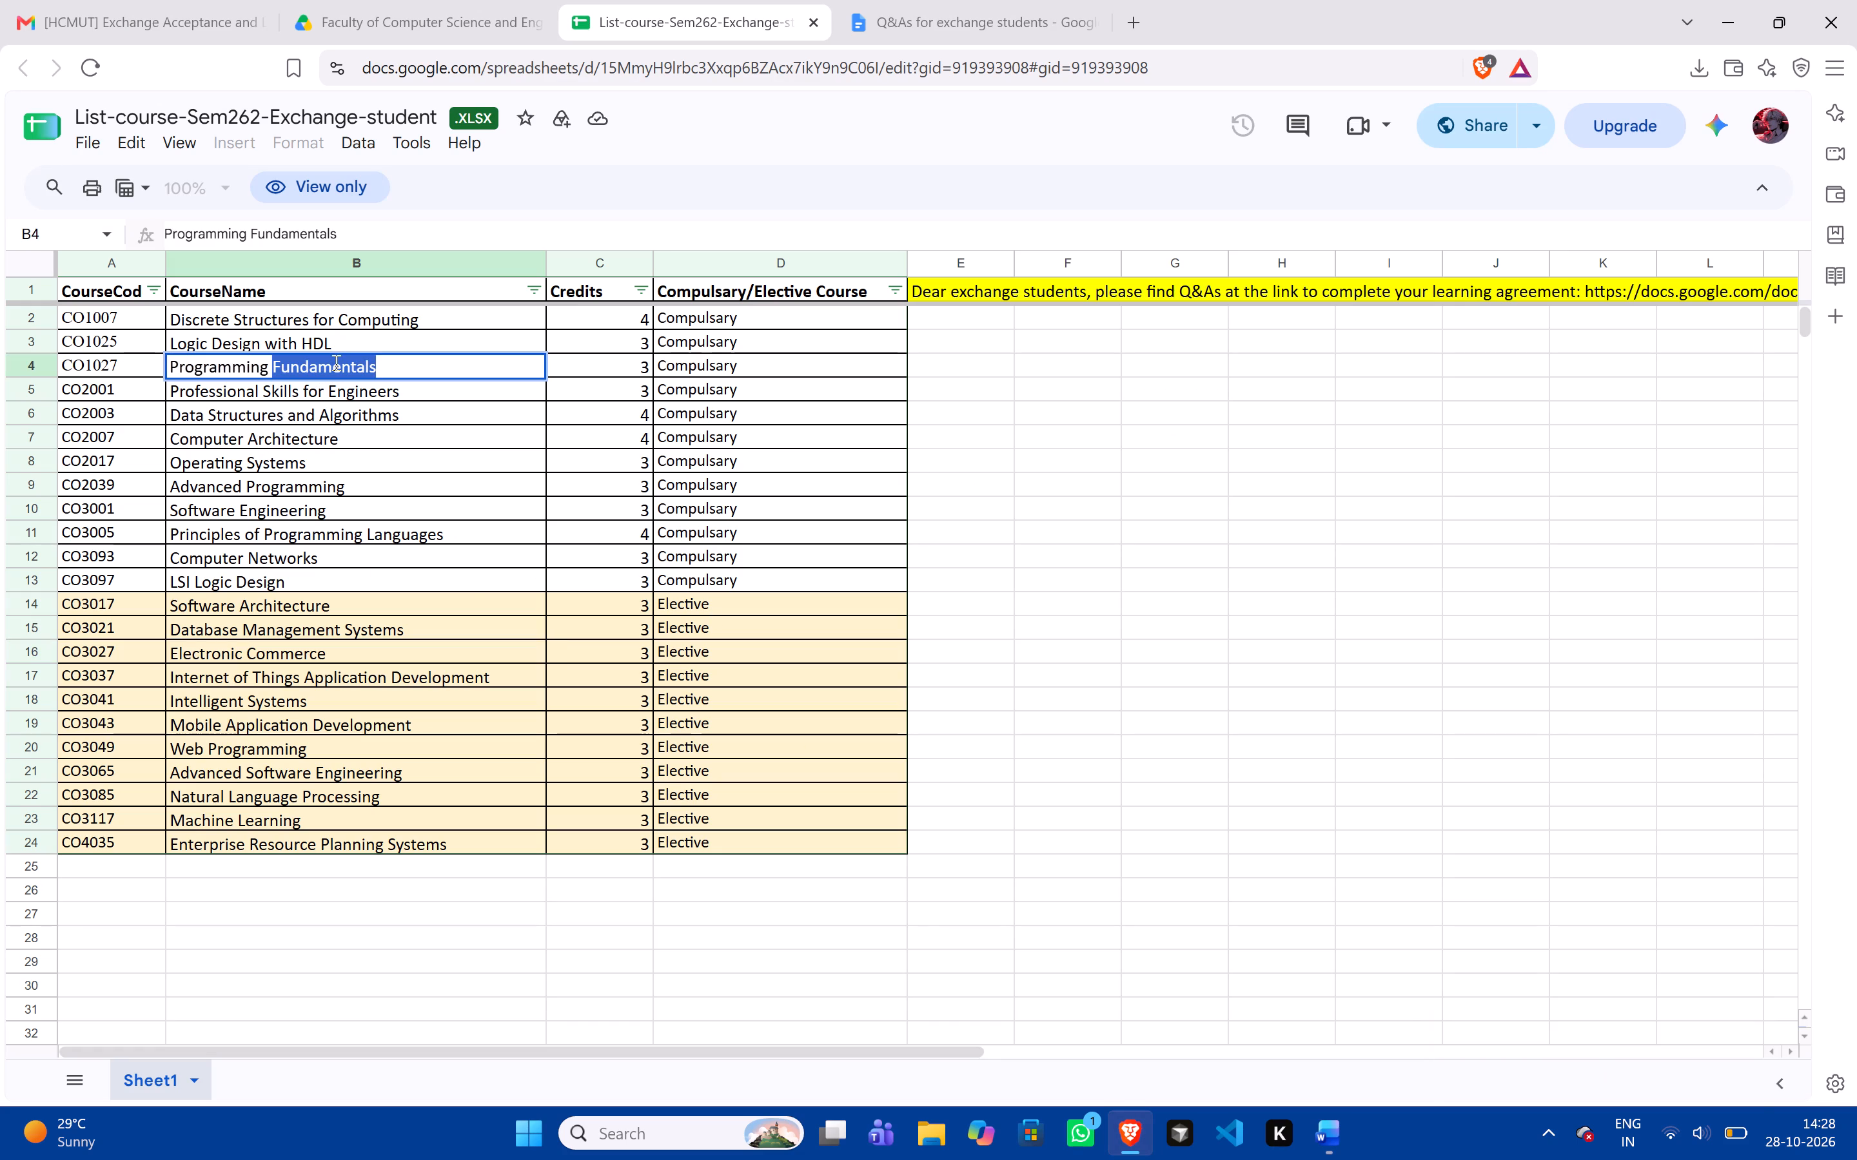
pyautogui.doubleClick(335, 362)
pyautogui.doubleClick(335, 362)
pyautogui.tripleClick(335, 362)
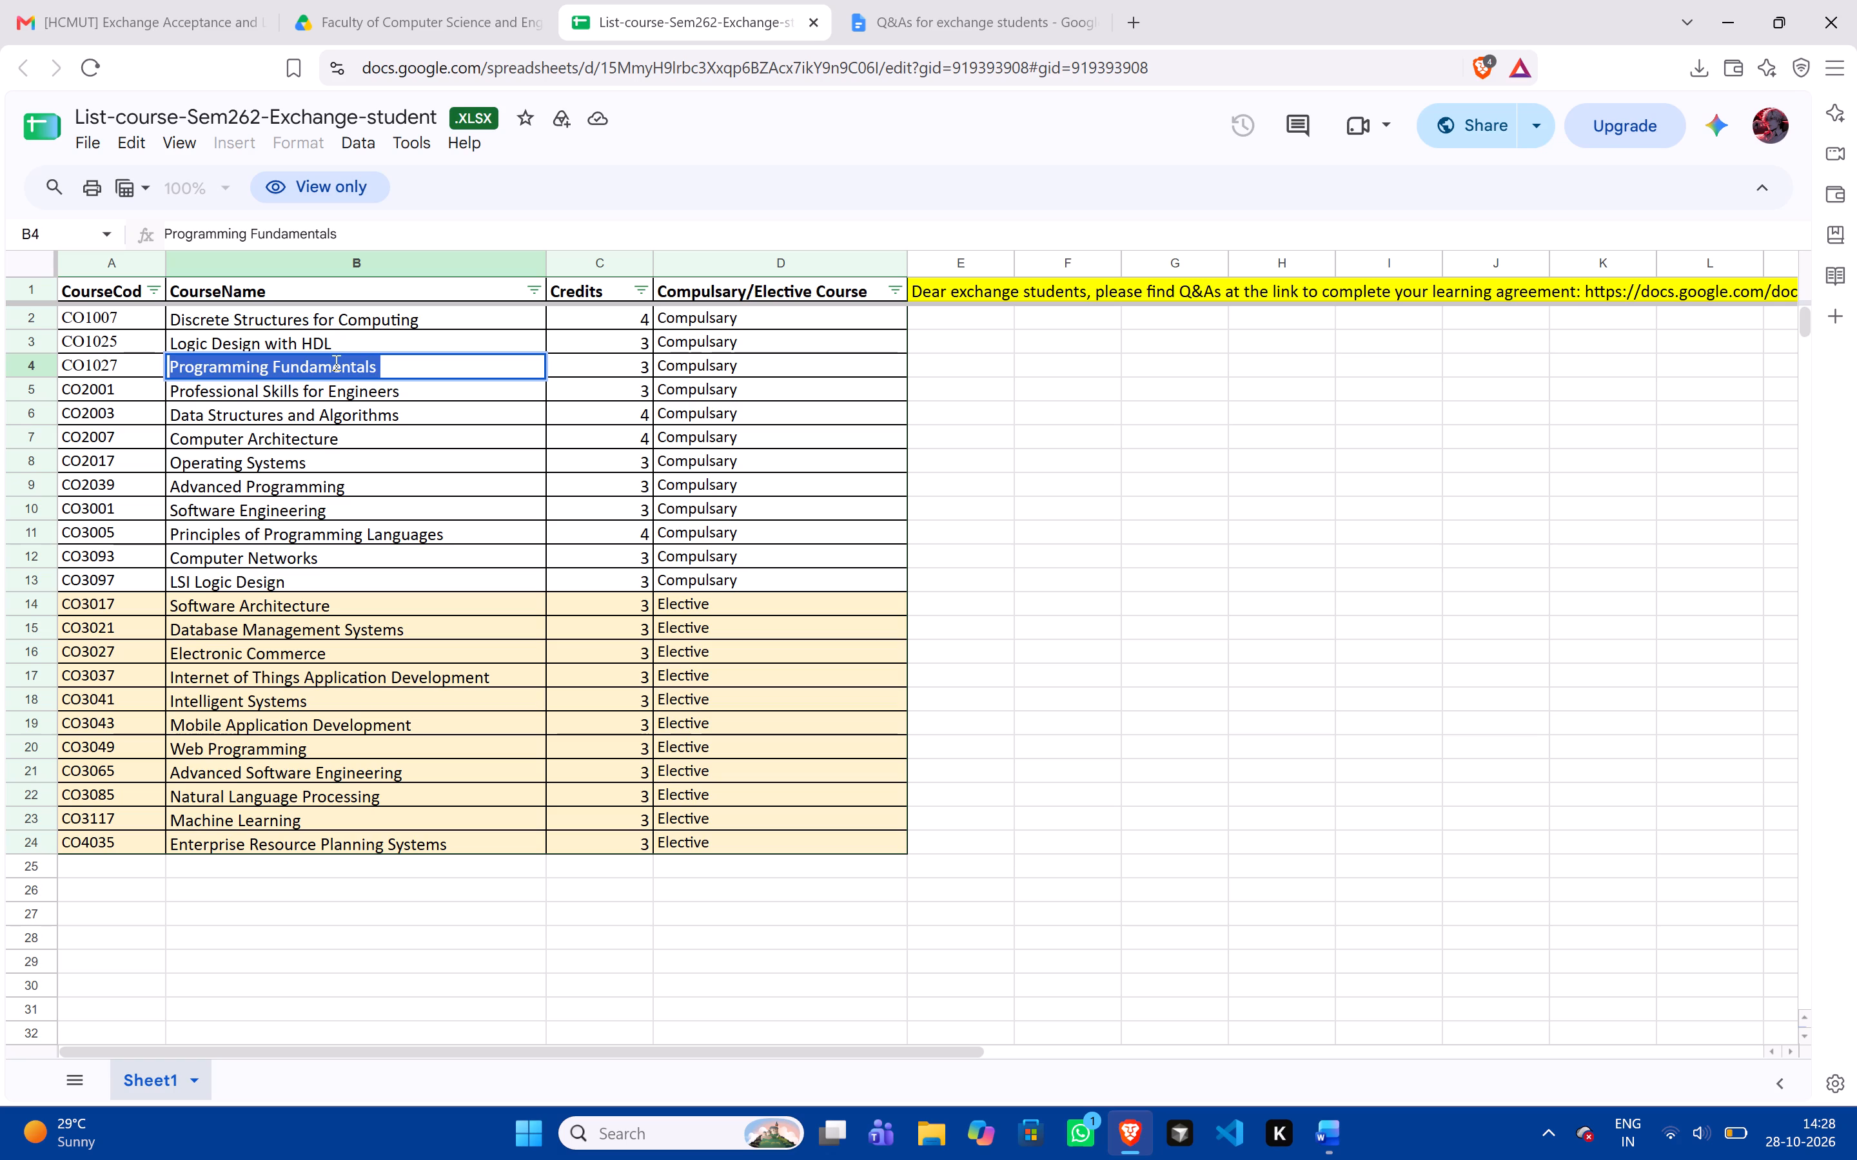
pyautogui.hotkey('ctrl', 'c')
pyautogui.click(1324, 1141)
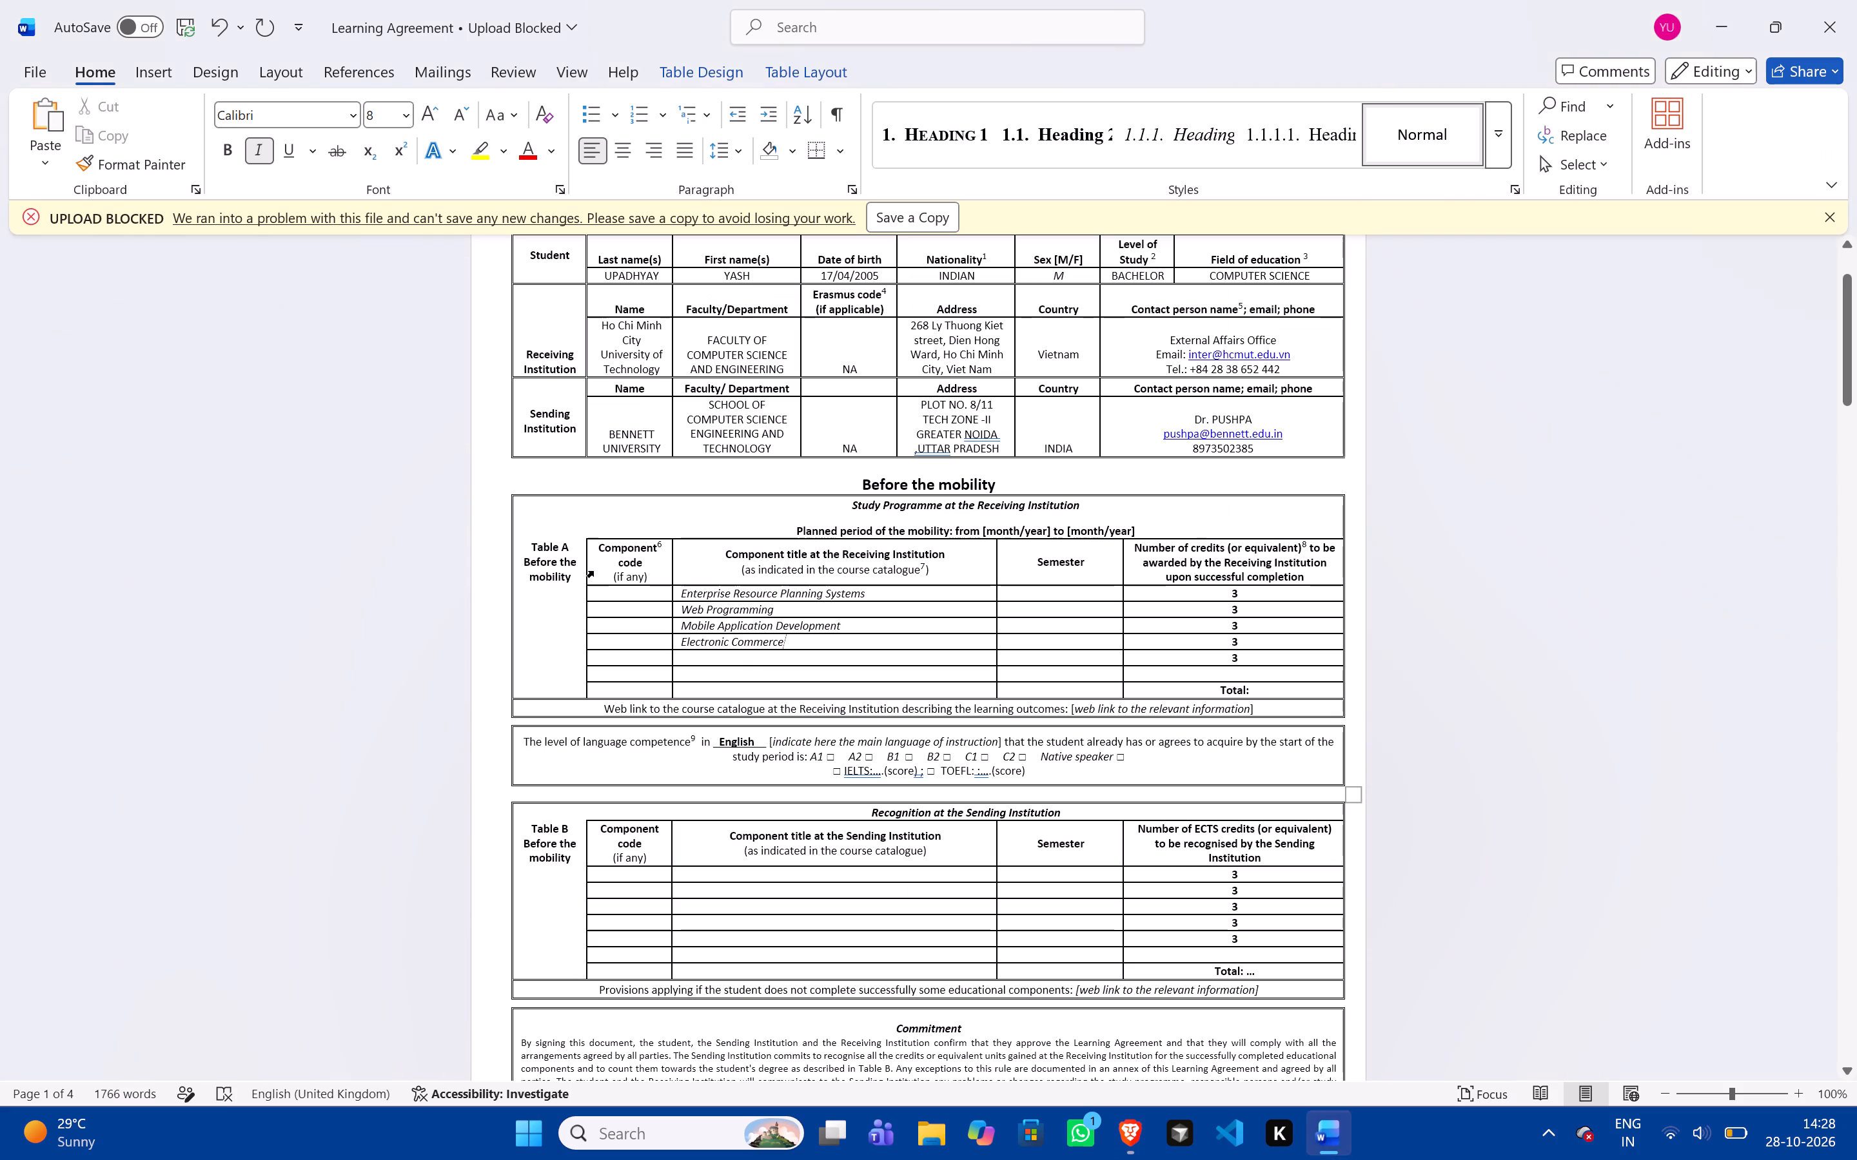
pyautogui.click(756, 662)
pyautogui.hotkey('ctrl', 'v')
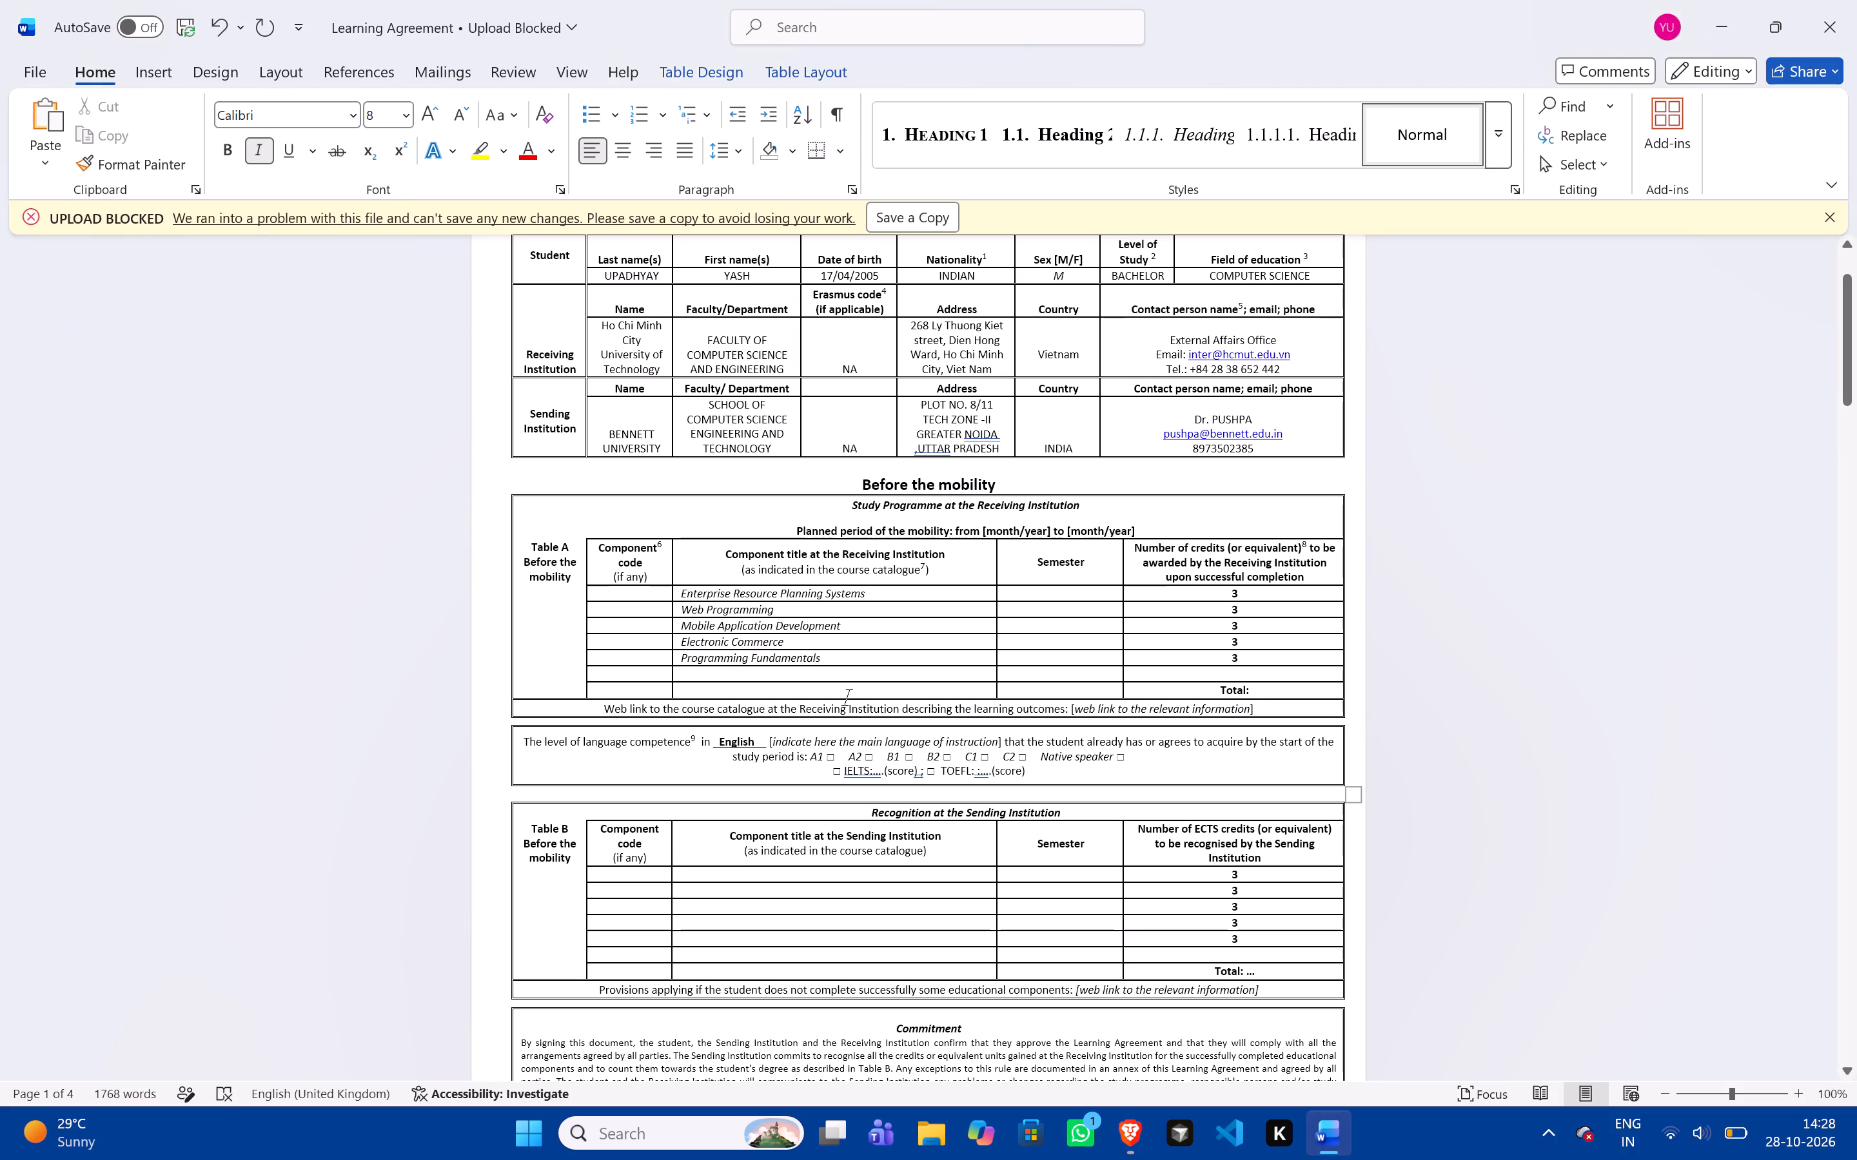
# Fill the sixth component row of Table A with the title NPTEL in capitals and 3 credits.
pyautogui.click(776, 677)
pyautogui.press('n')
pyautogui.write('ptel')
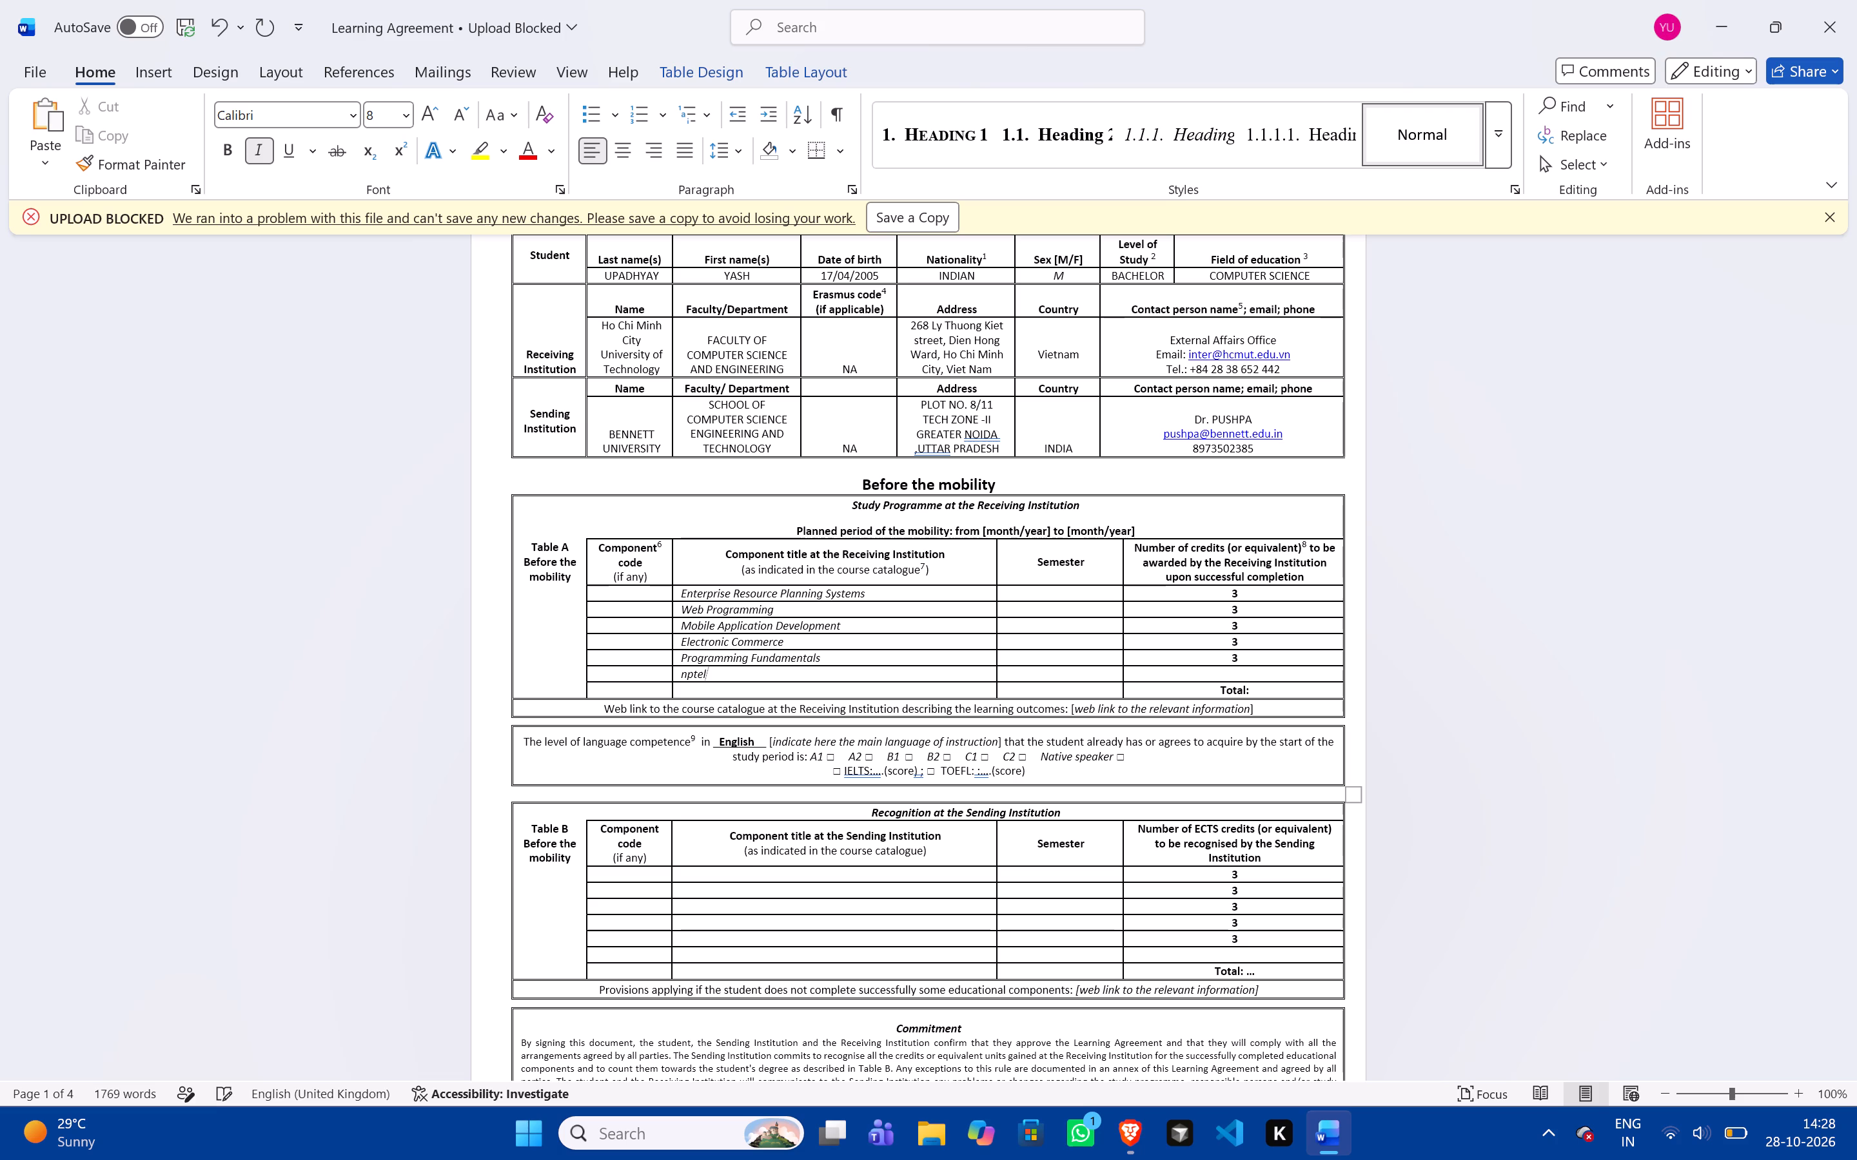
pyautogui.press('BackSpace')
pyautogui.press('BackSpace')
pyautogui.press('BackSpace')
pyautogui.press('BackSpace')
pyautogui.press('BackSpace')
pyautogui.write('NPTEL')
pyautogui.click(1231, 673)
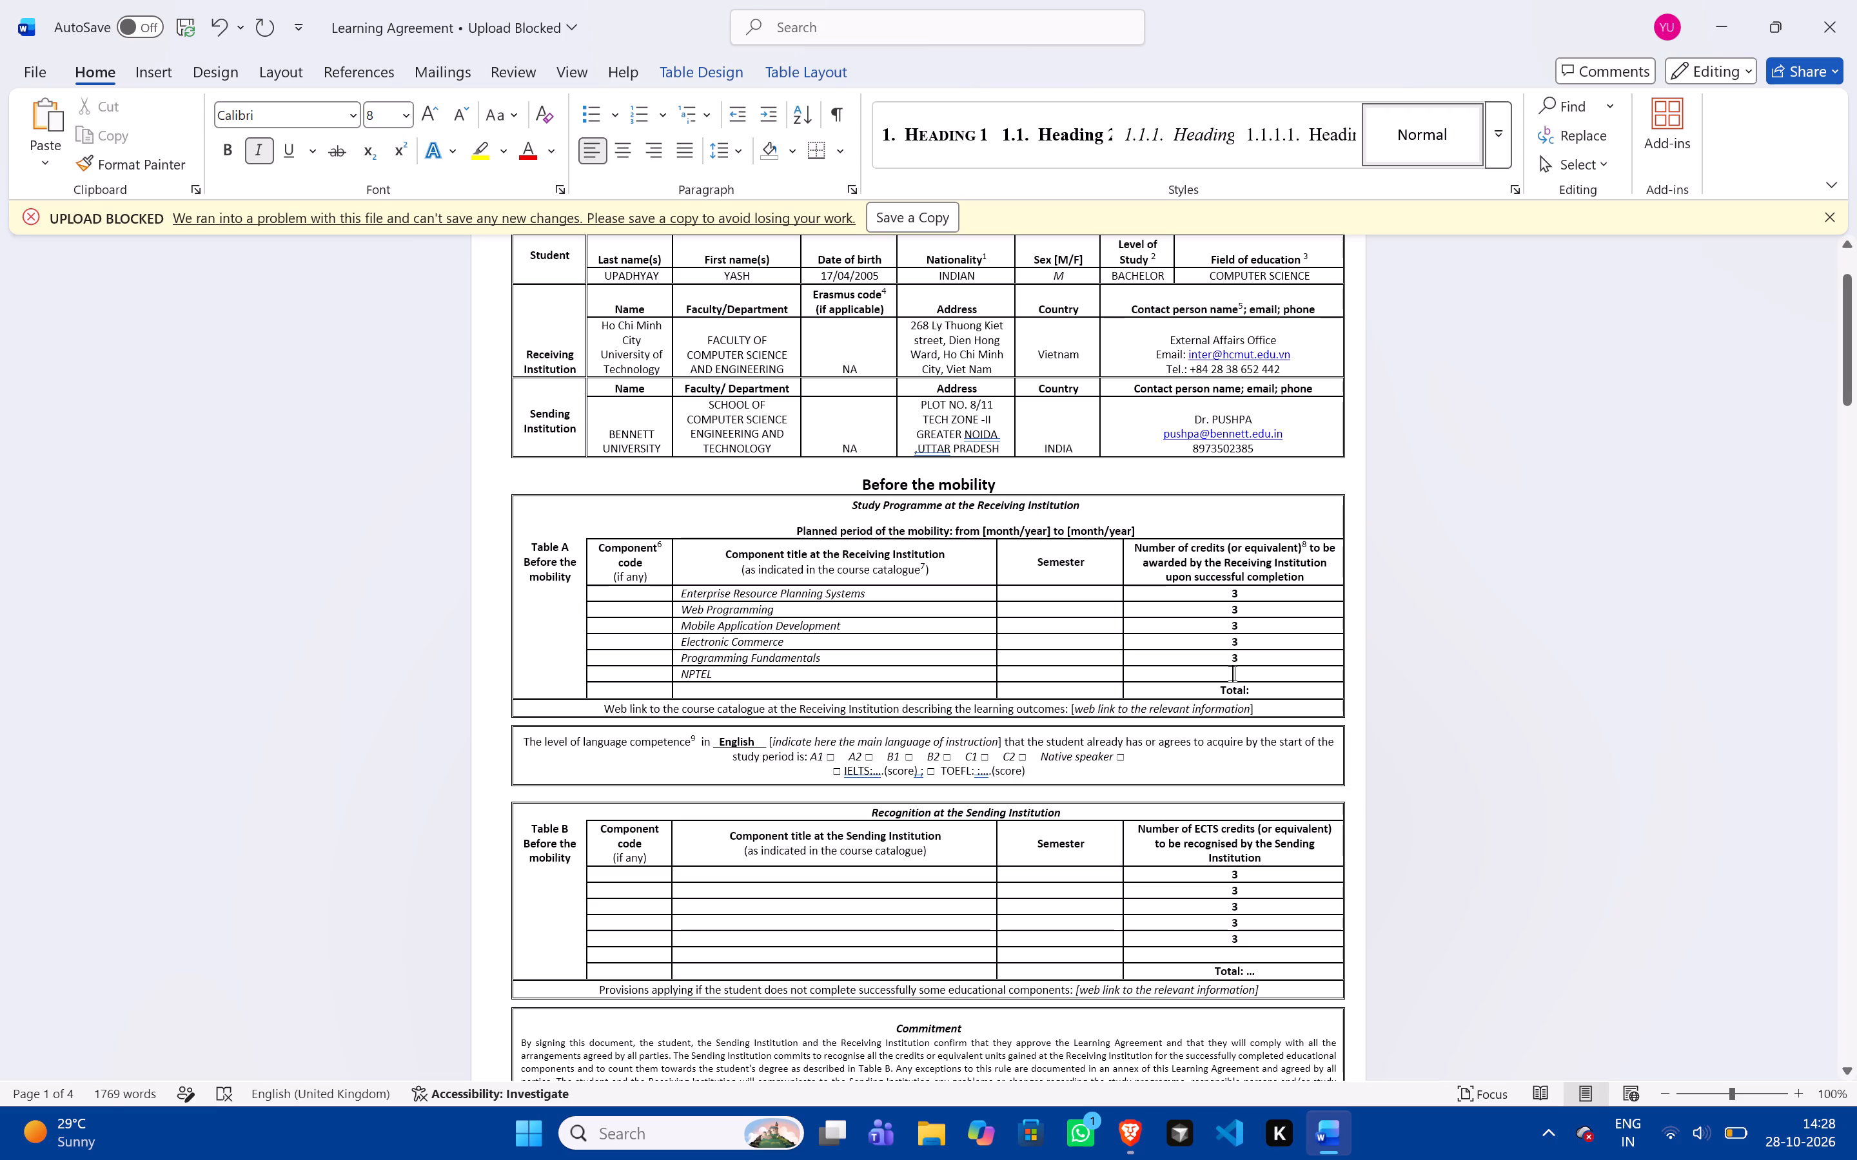
pyautogui.press('3')
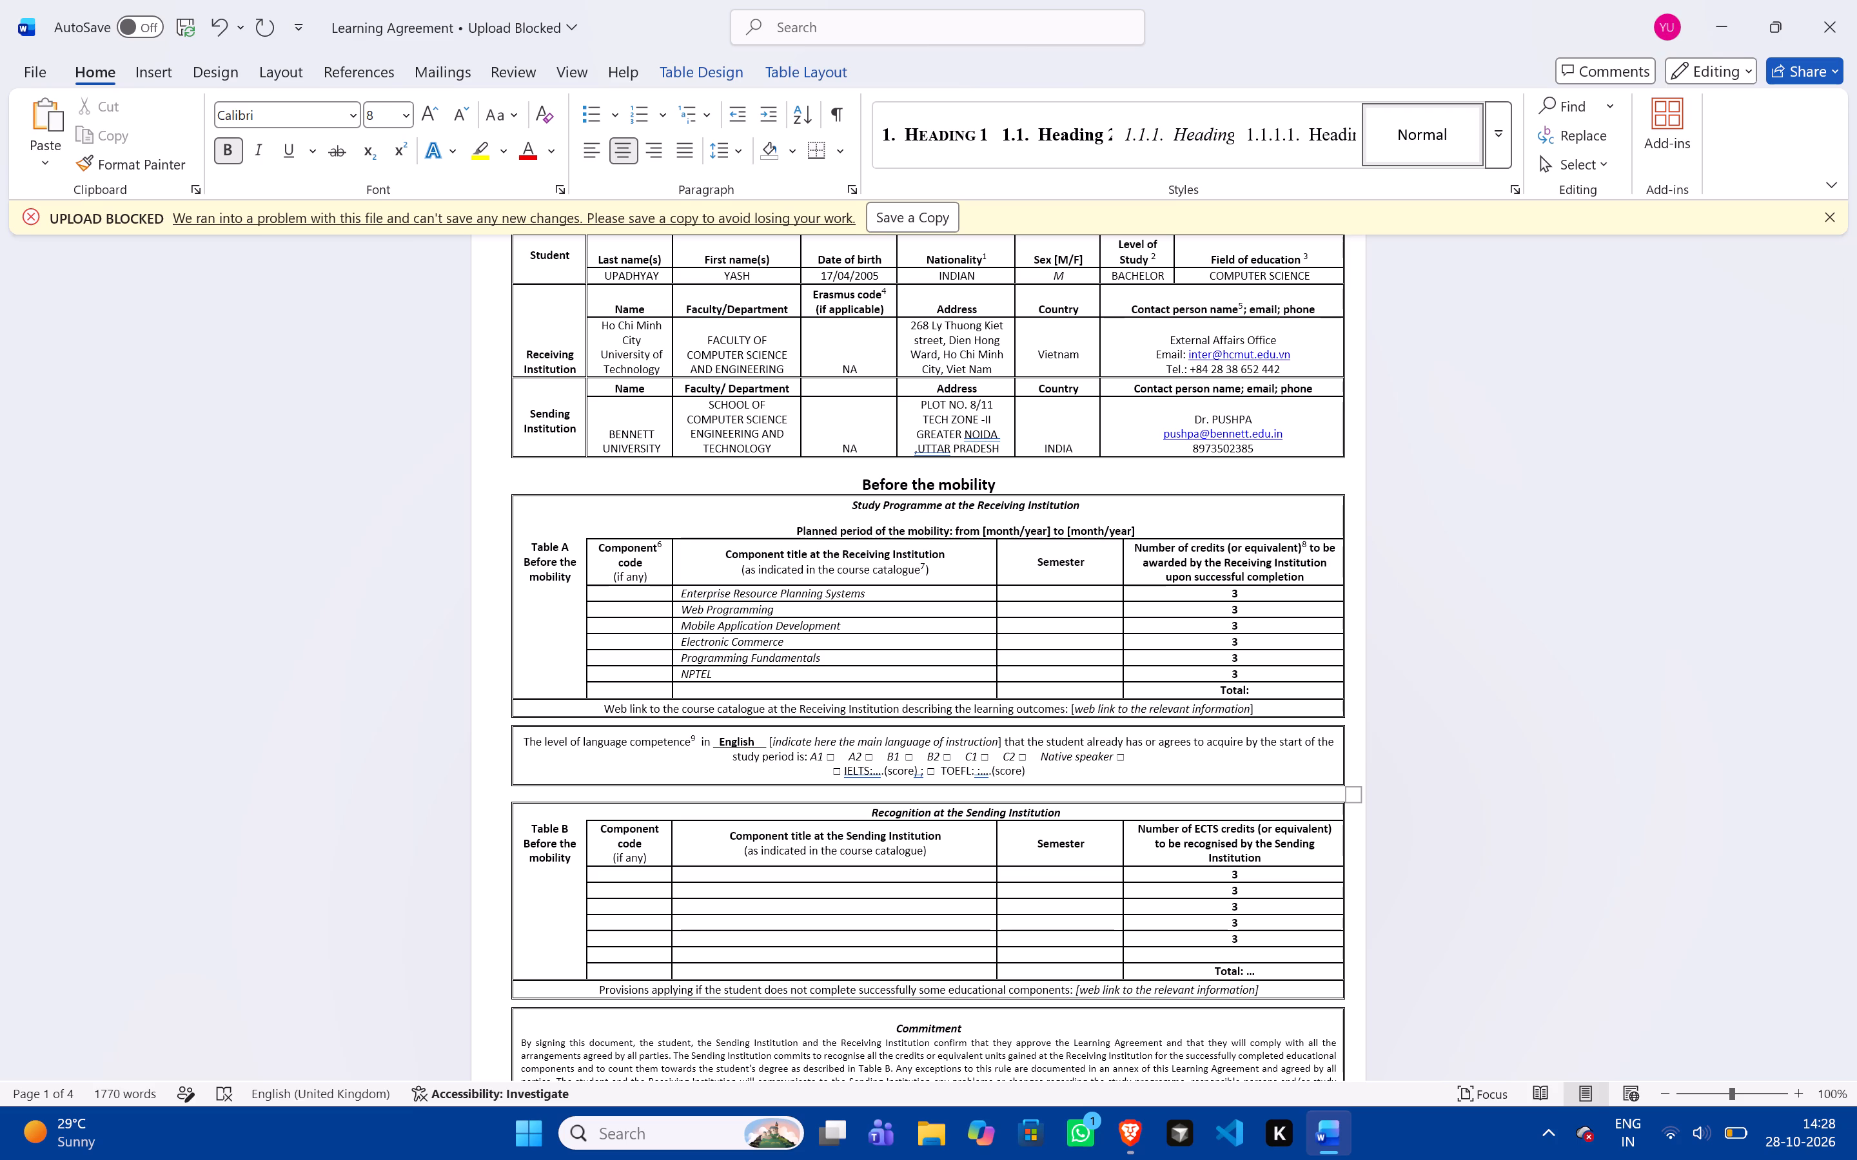
pyautogui.press('BackSpace')
pyautogui.press('3')
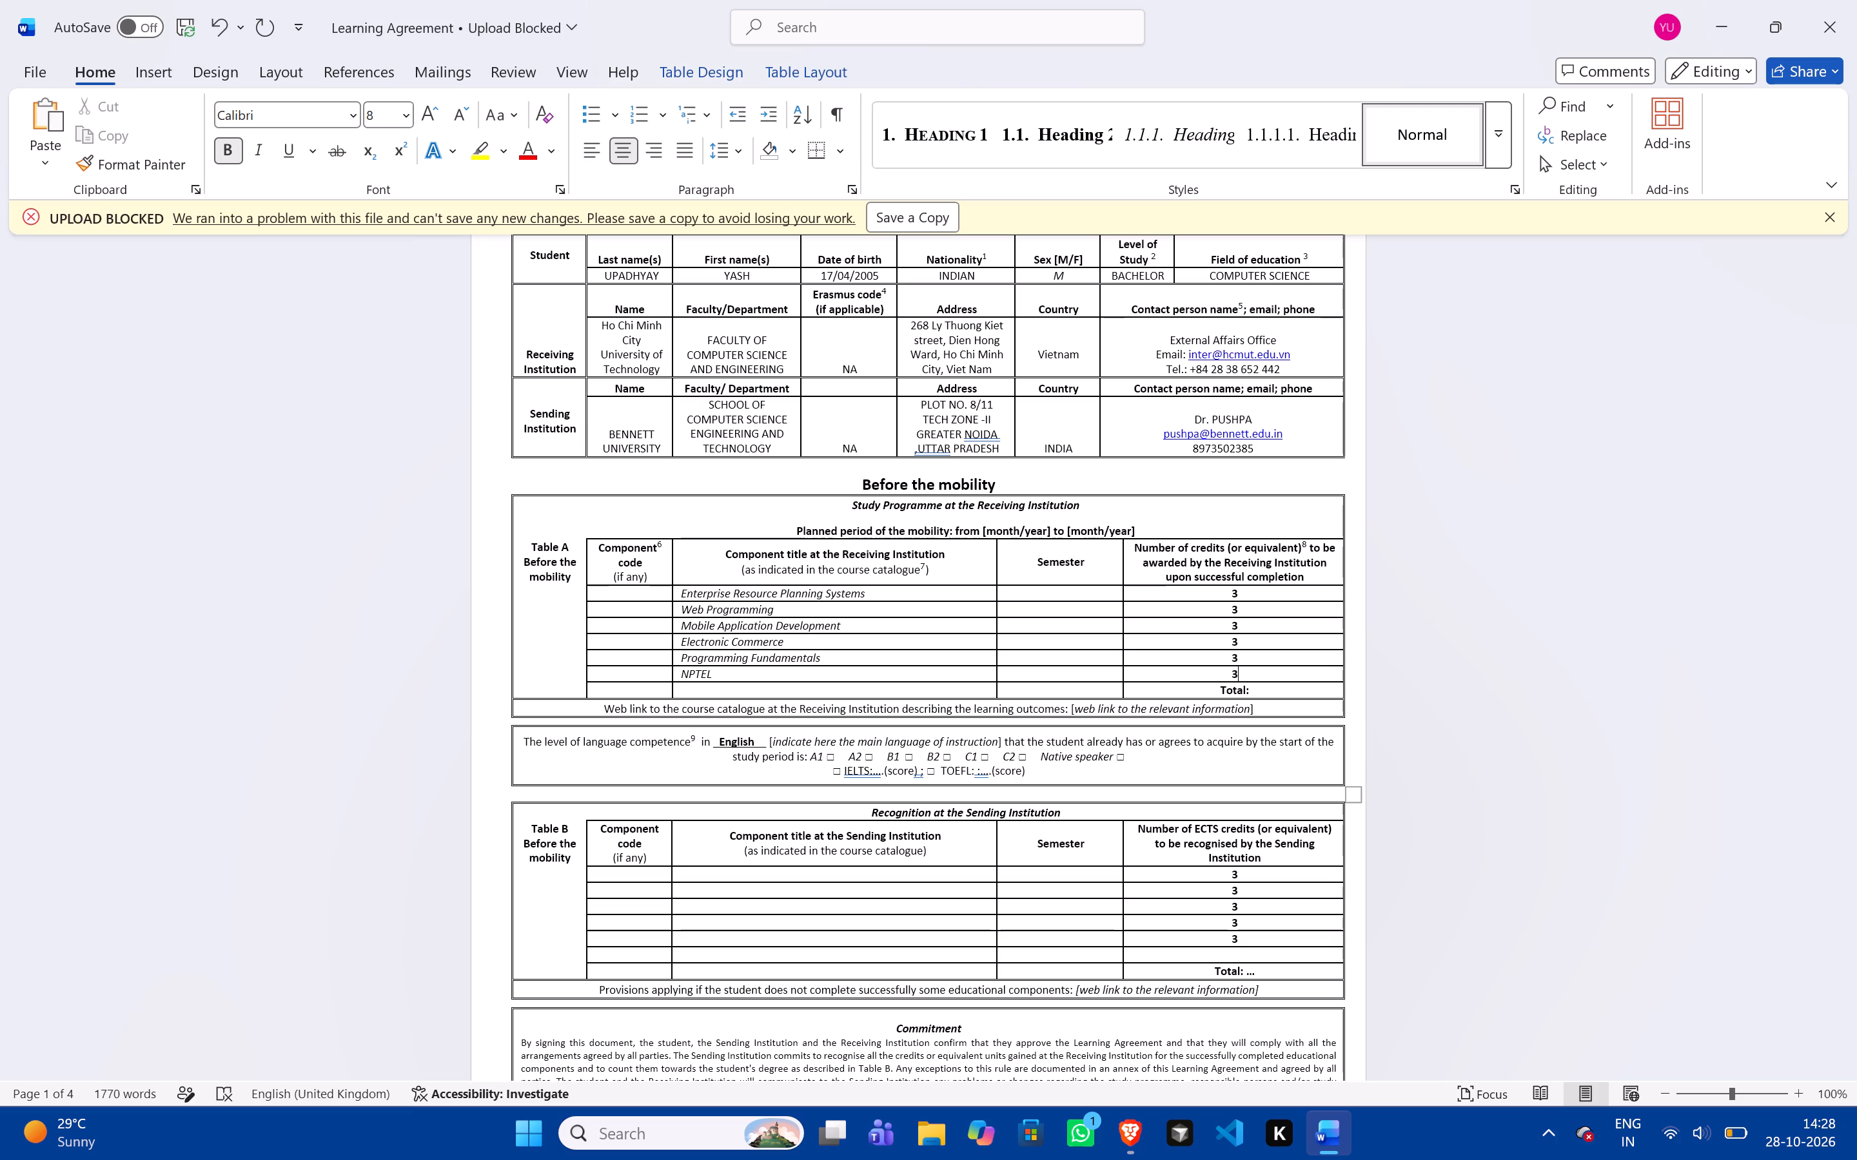
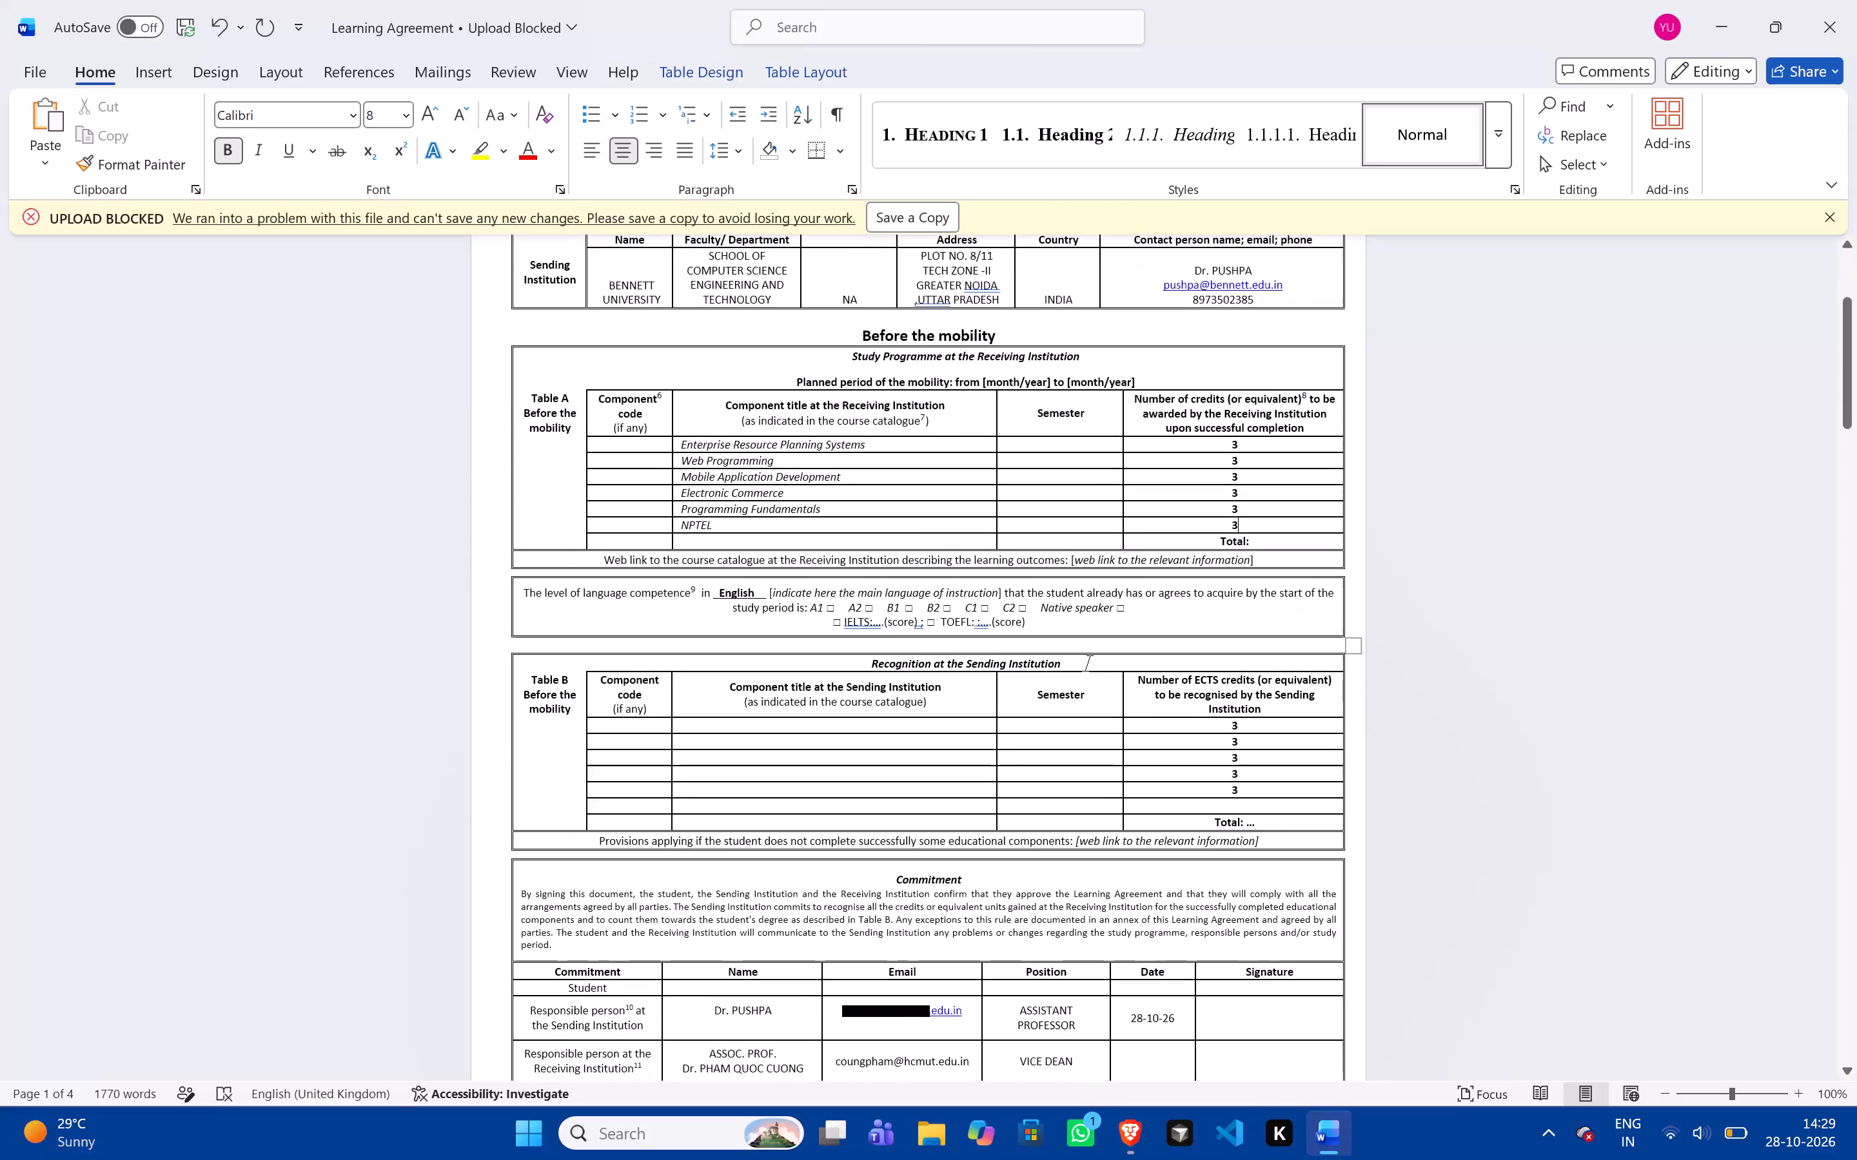
# Copy the course title Enterprise Resource Planning Systems from Table A into the first component title row of Table B.
pyautogui.moveTo(876, 447); pyautogui.dragTo(811, 445)
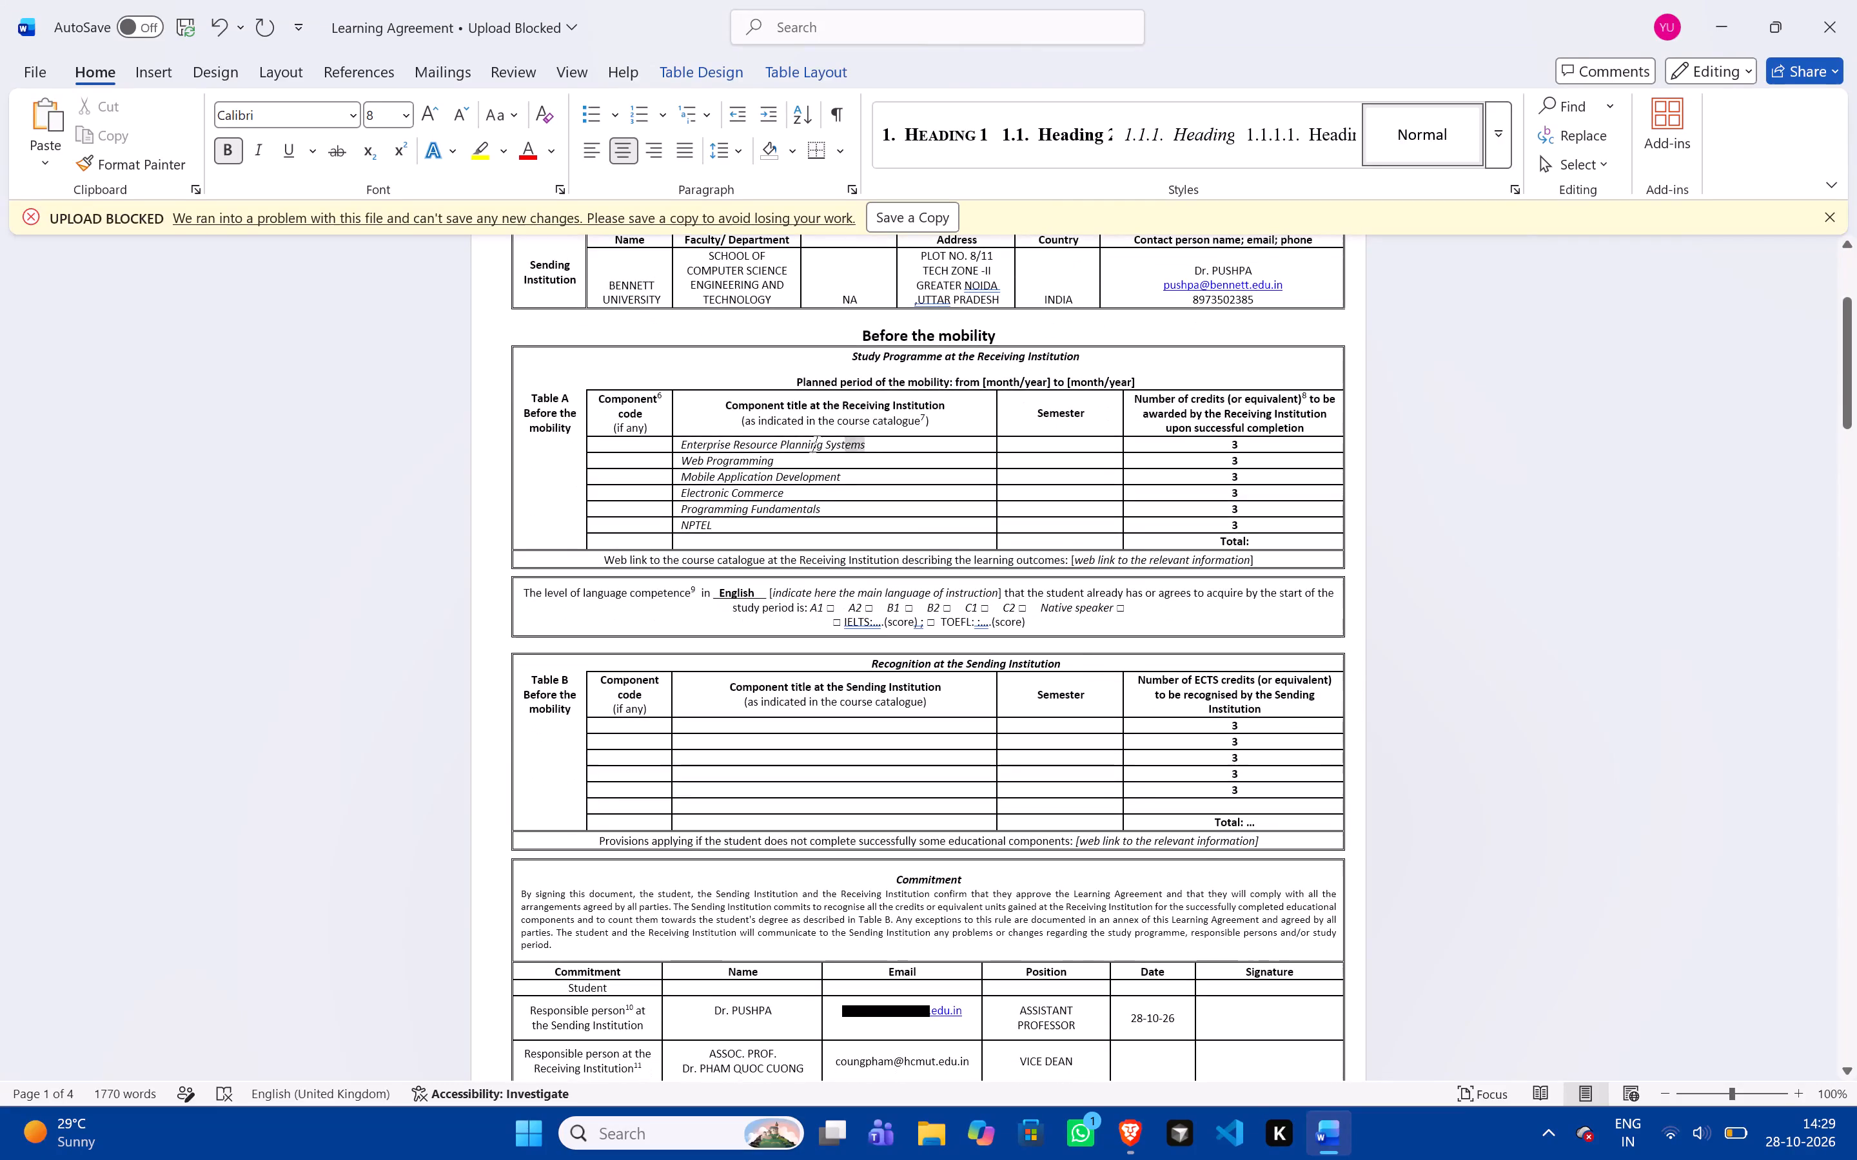
pyautogui.moveTo(811, 445); pyautogui.dragTo(702, 530)
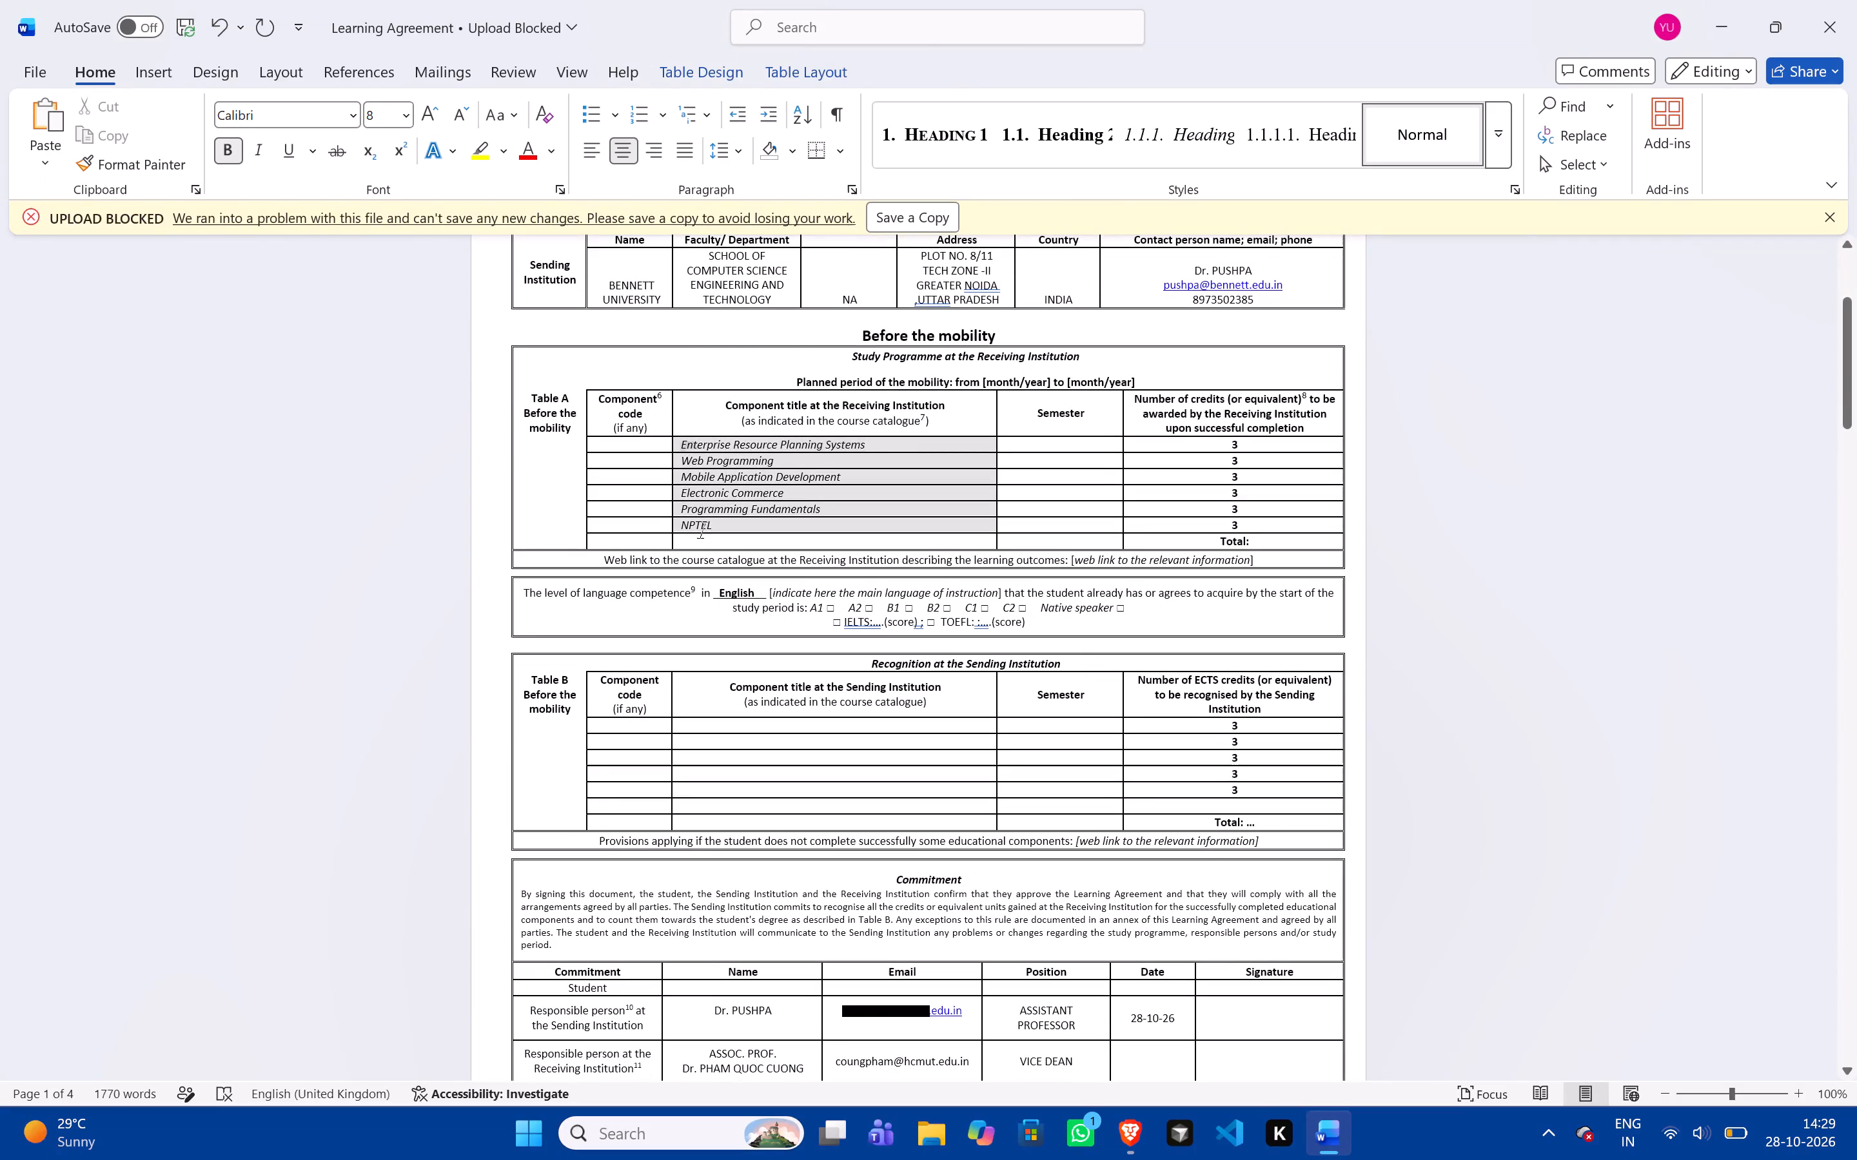
pyautogui.moveTo(702, 530); pyautogui.dragTo(680, 449)
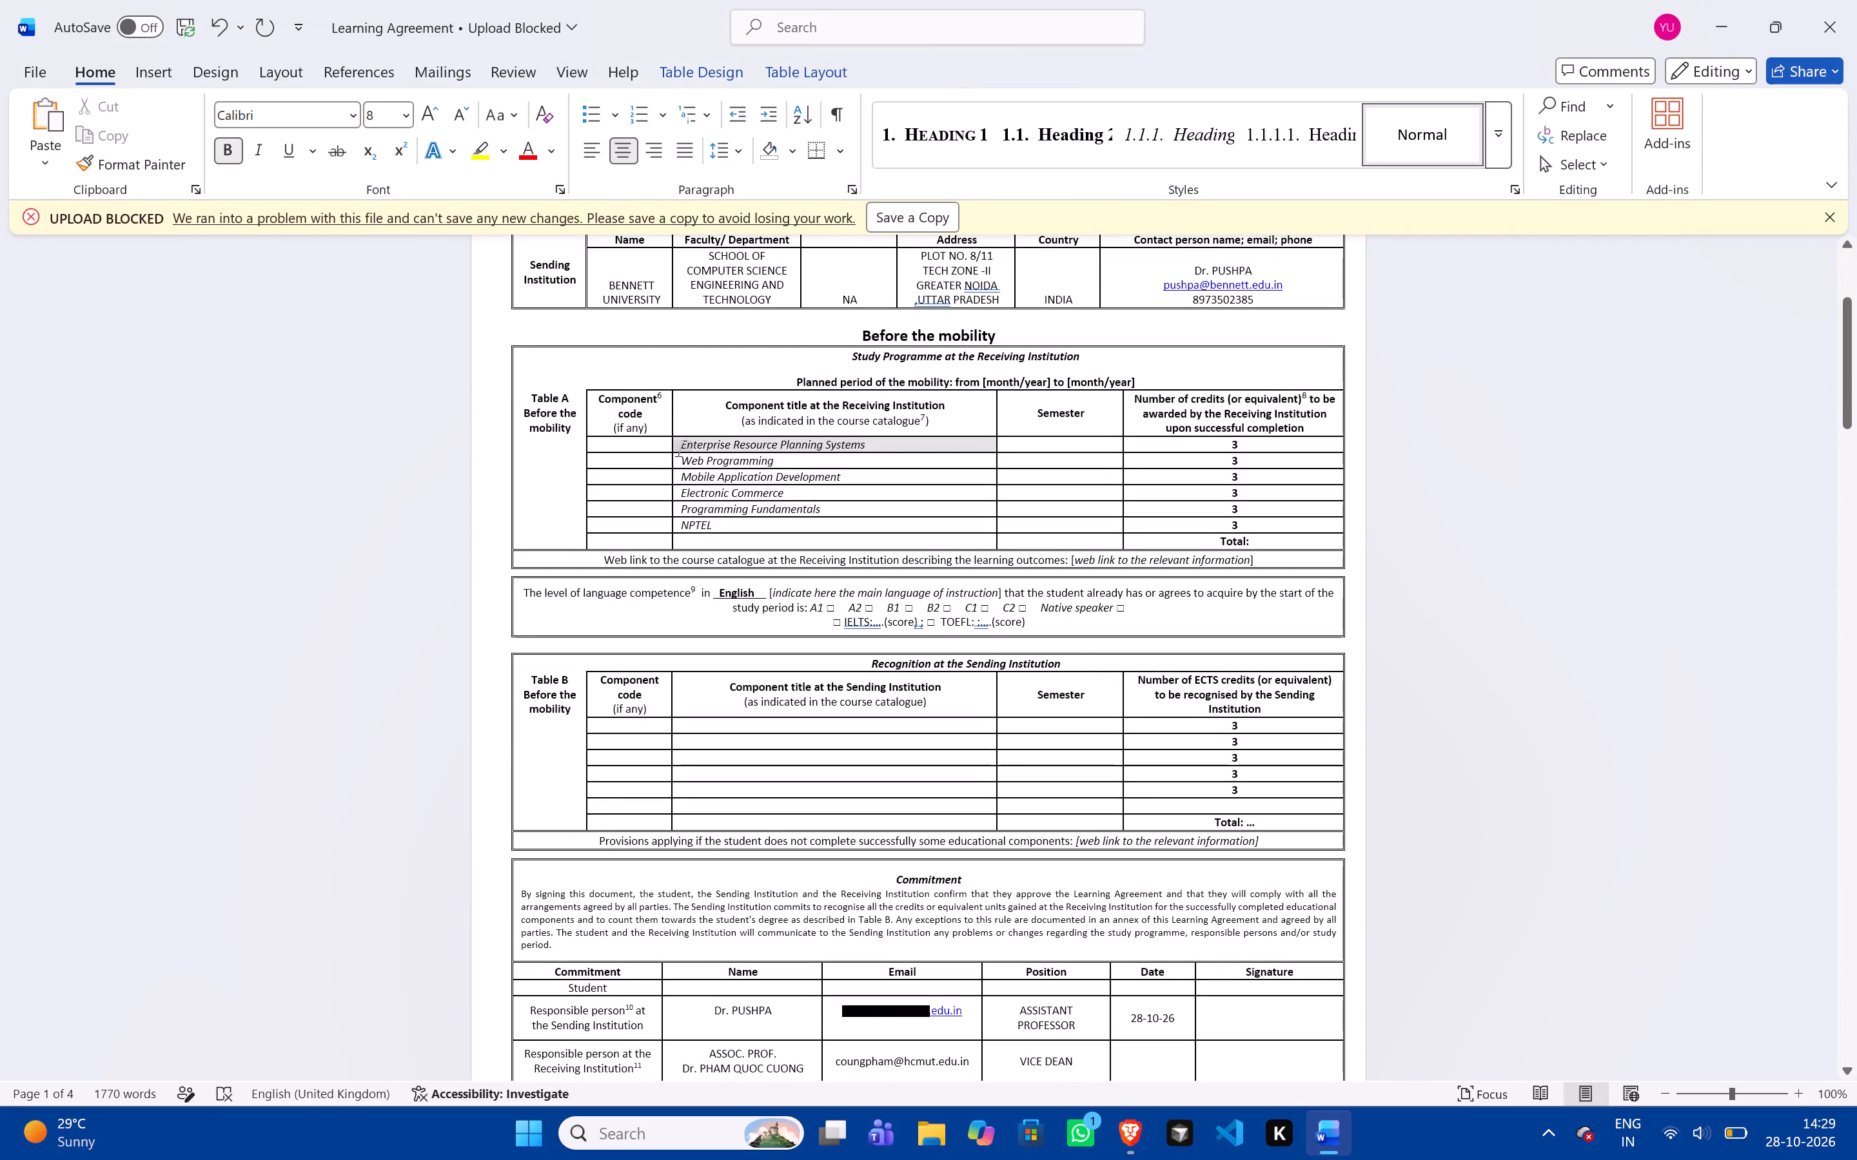
pyautogui.moveTo(680, 449); pyautogui.dragTo(678, 448)
pyautogui.hotkey('ctrl', 'c')
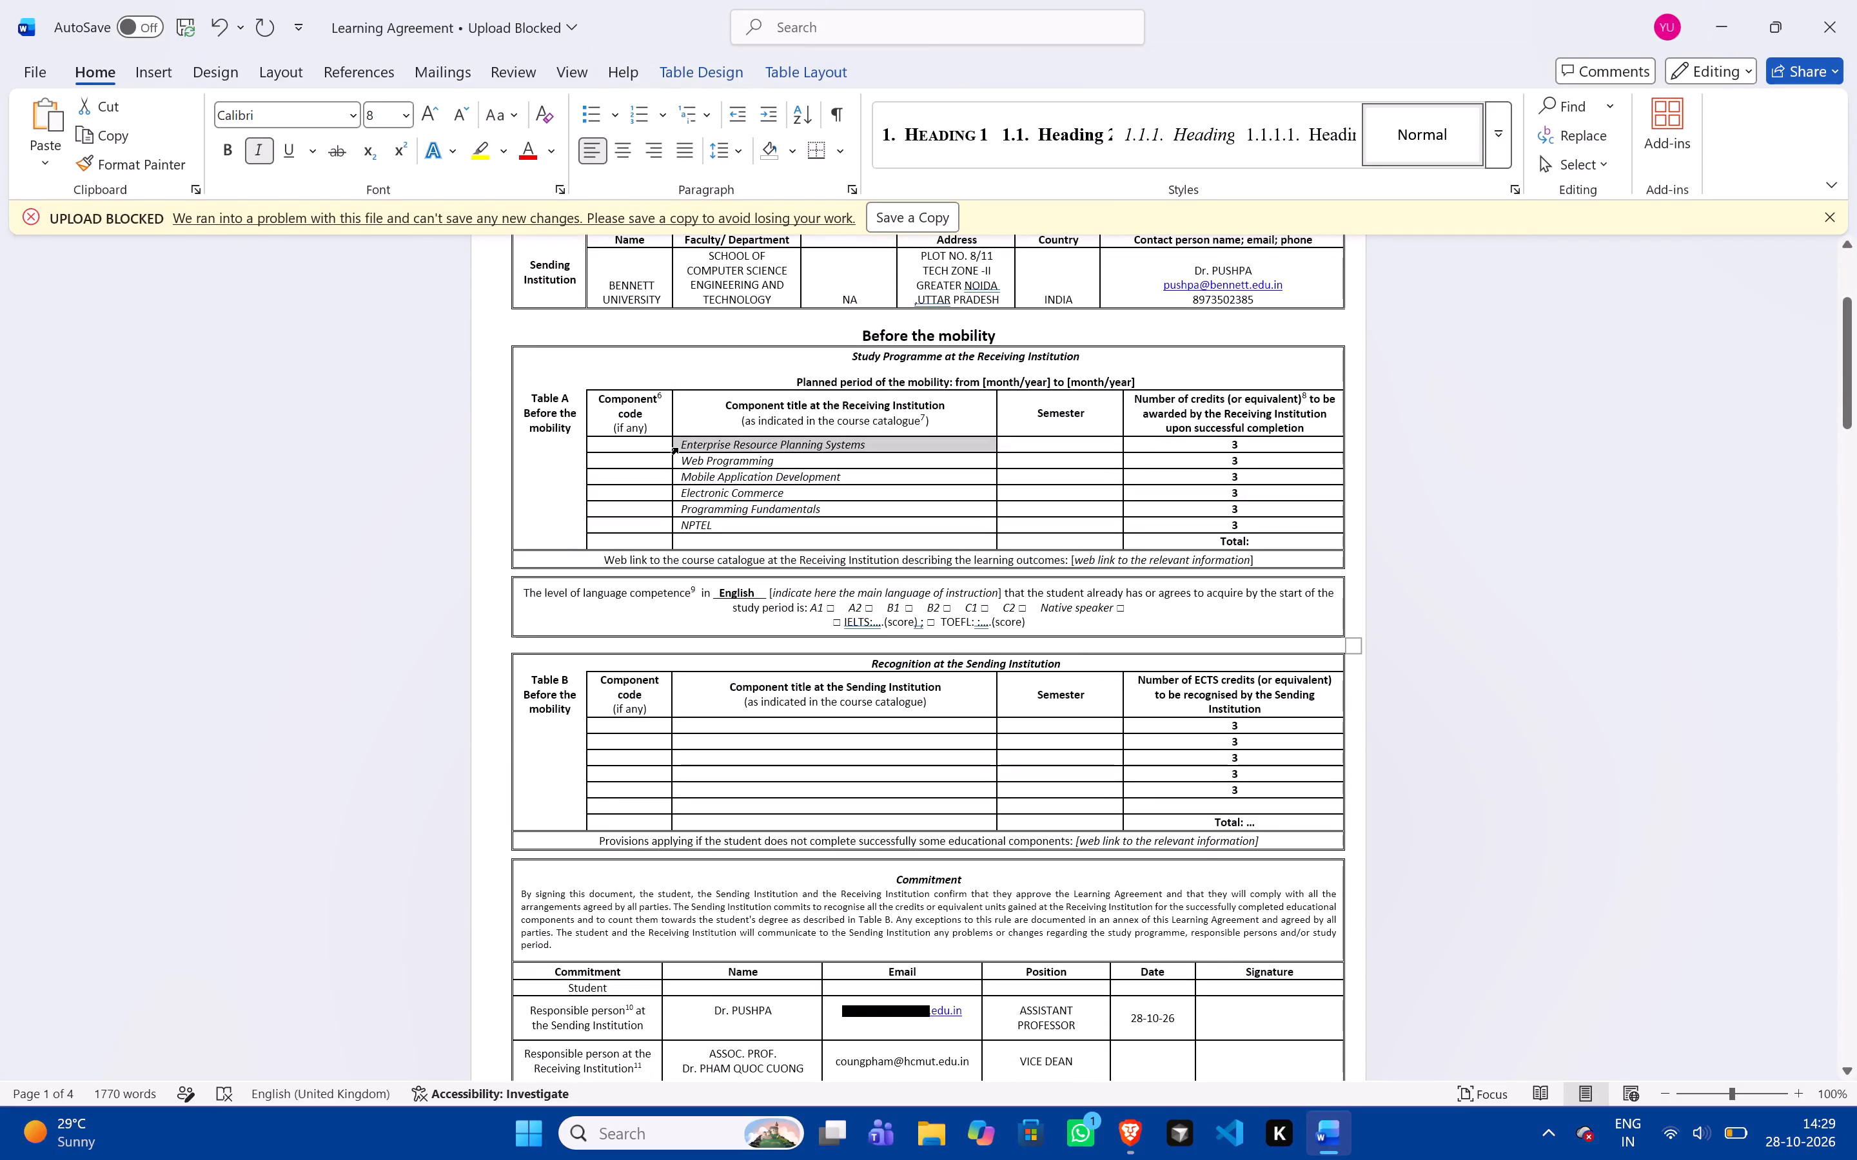
pyautogui.click(773, 726)
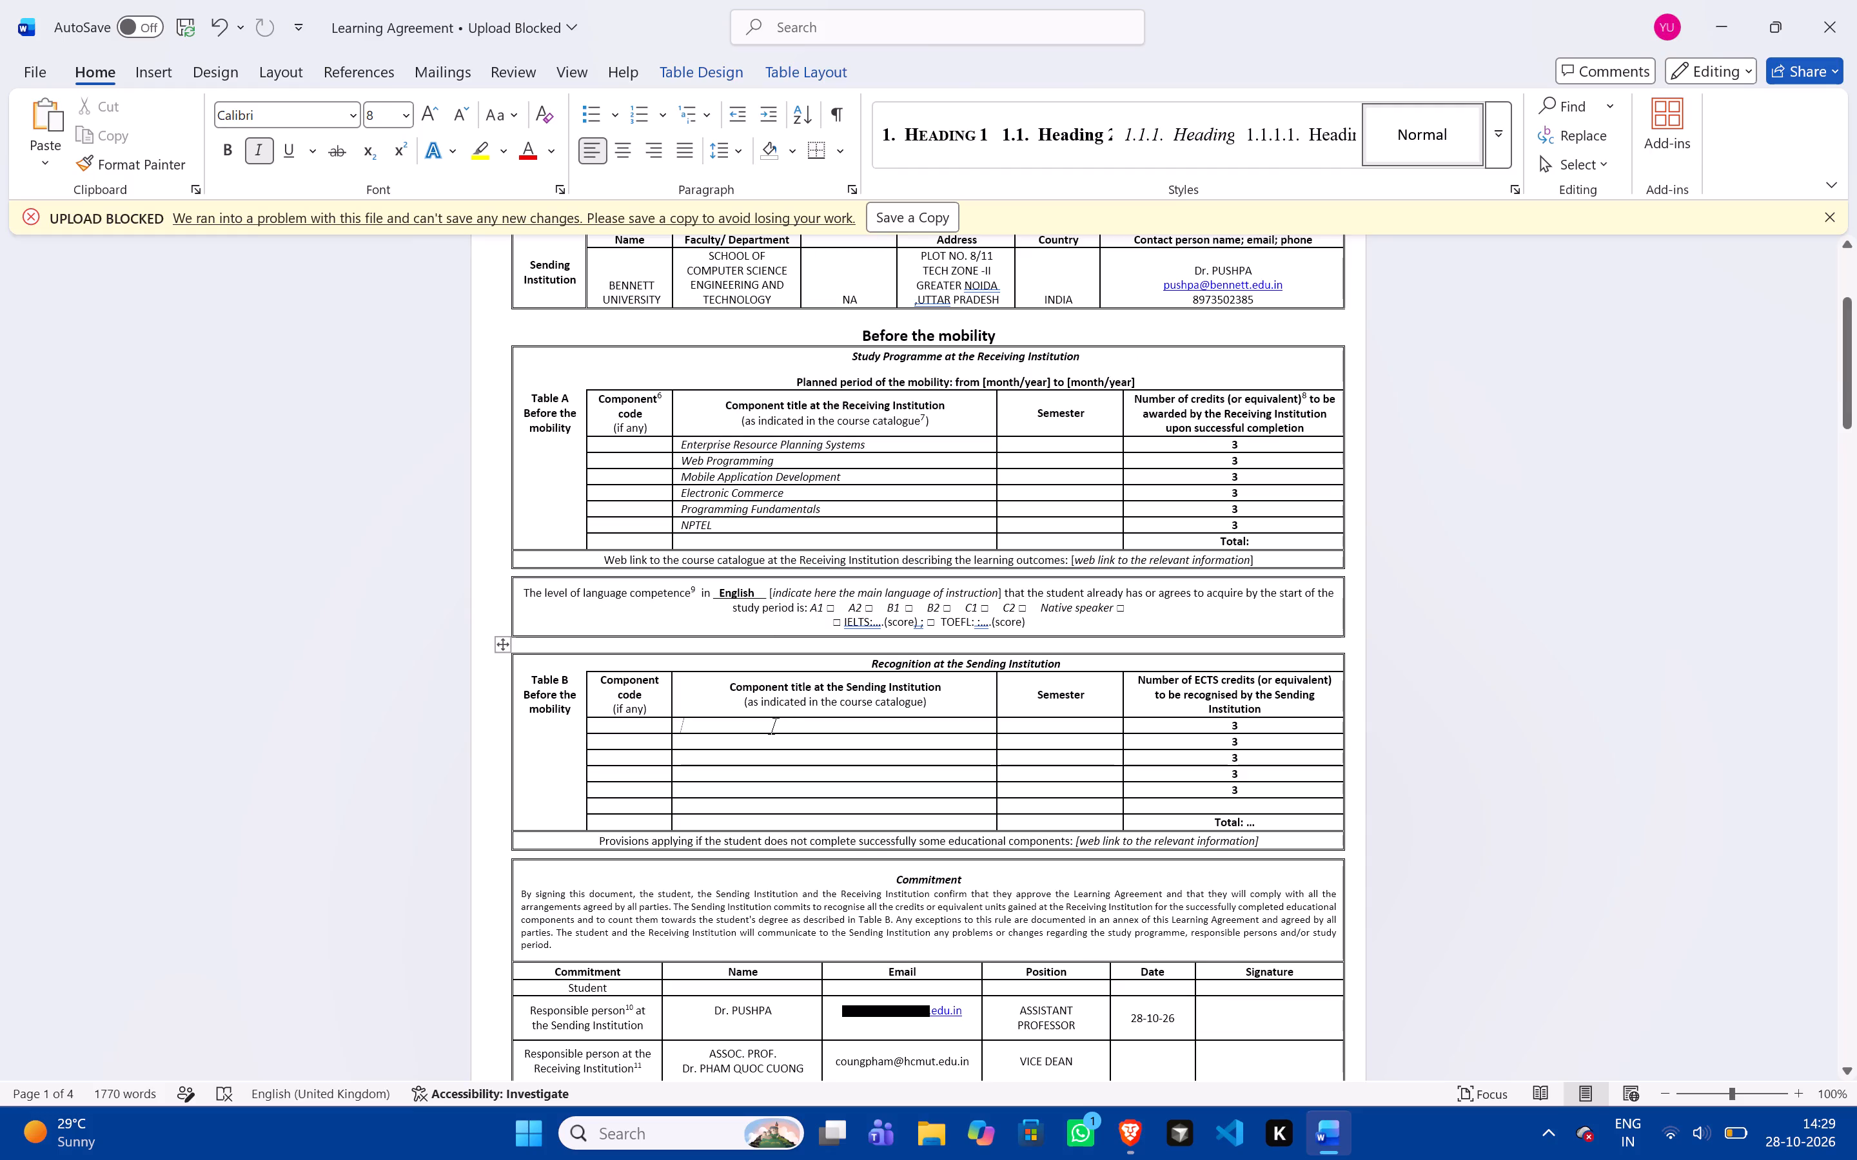
pyautogui.hotkey('ctrl', 'v')
# Copy the course title Web Programming from Table A into the second component title row of Table B.
pyautogui.moveTo(789, 459); pyautogui.dragTo(684, 463)
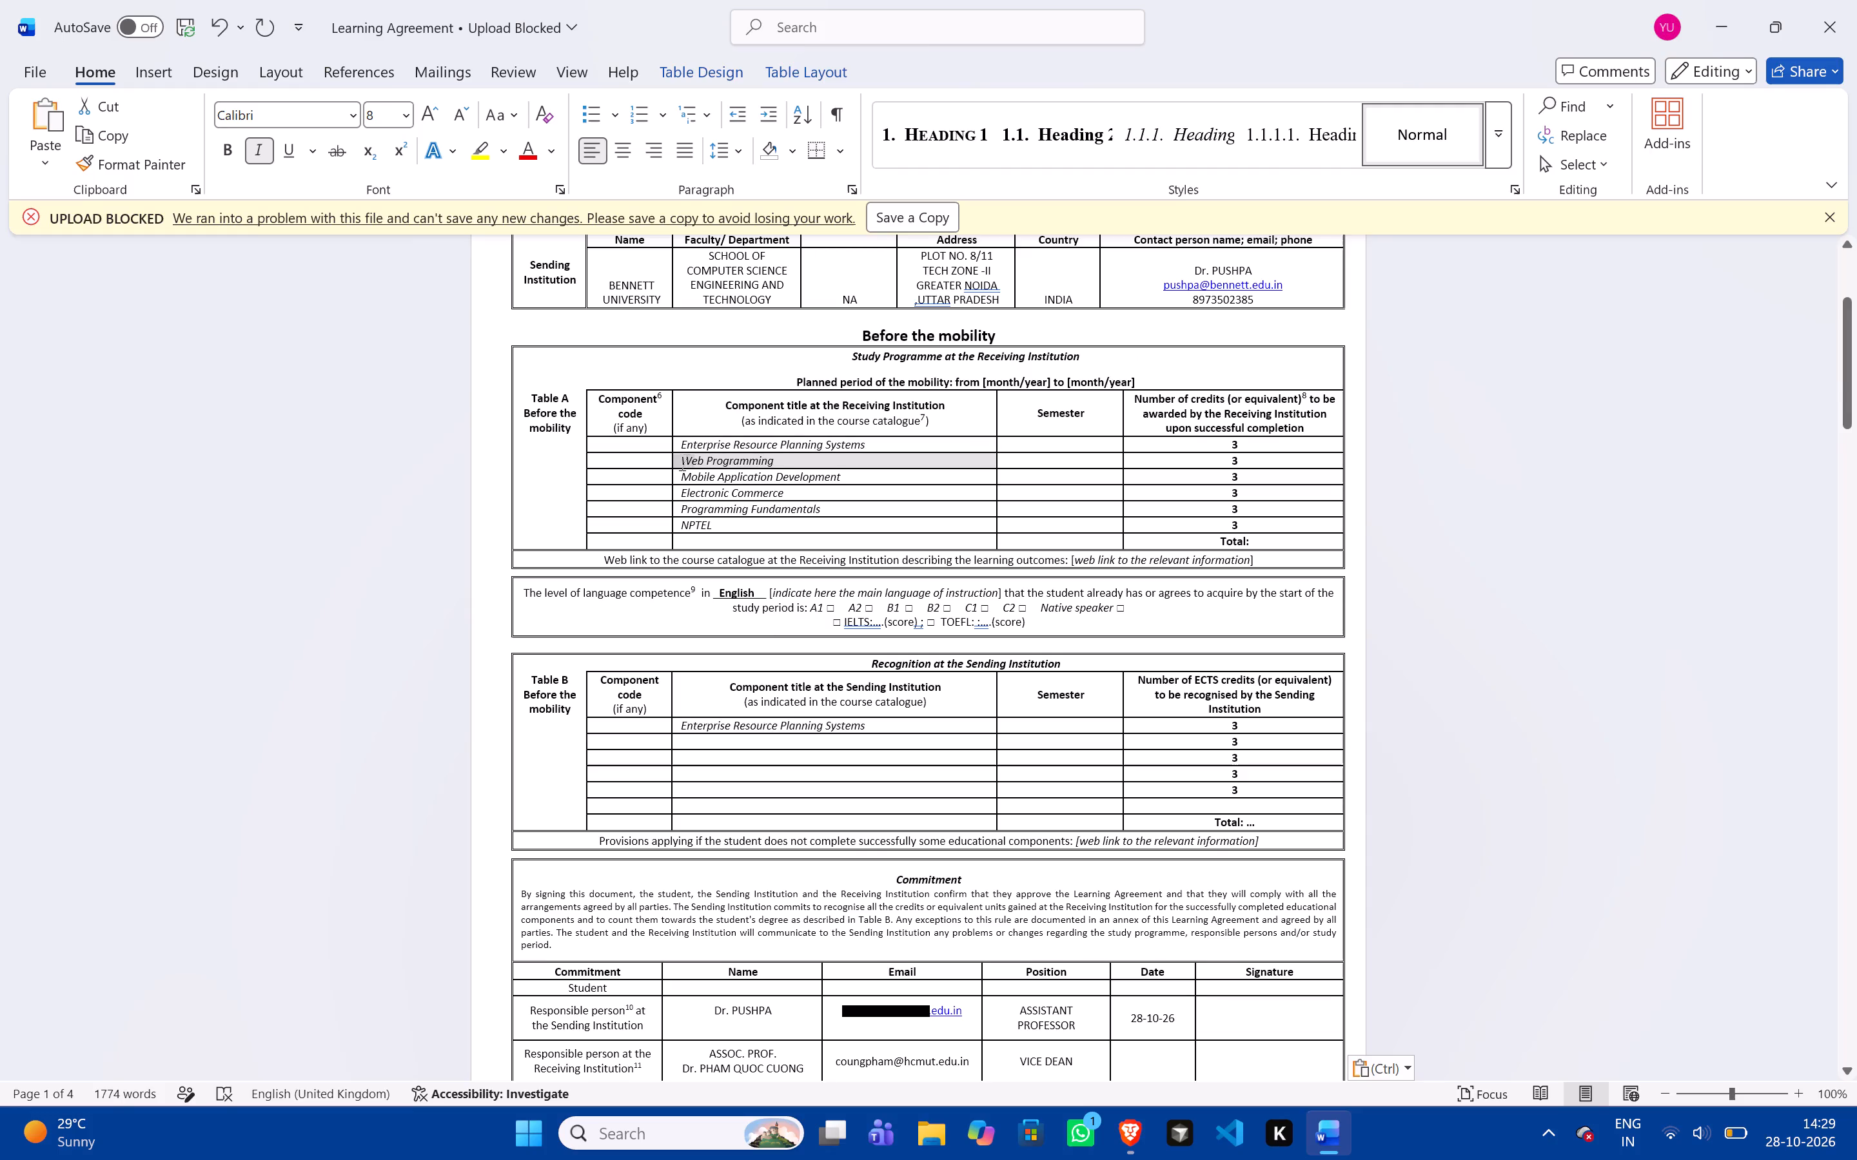
pyautogui.moveTo(684, 463); pyautogui.dragTo(682, 463)
pyautogui.hotkey('ctrl', 'c')
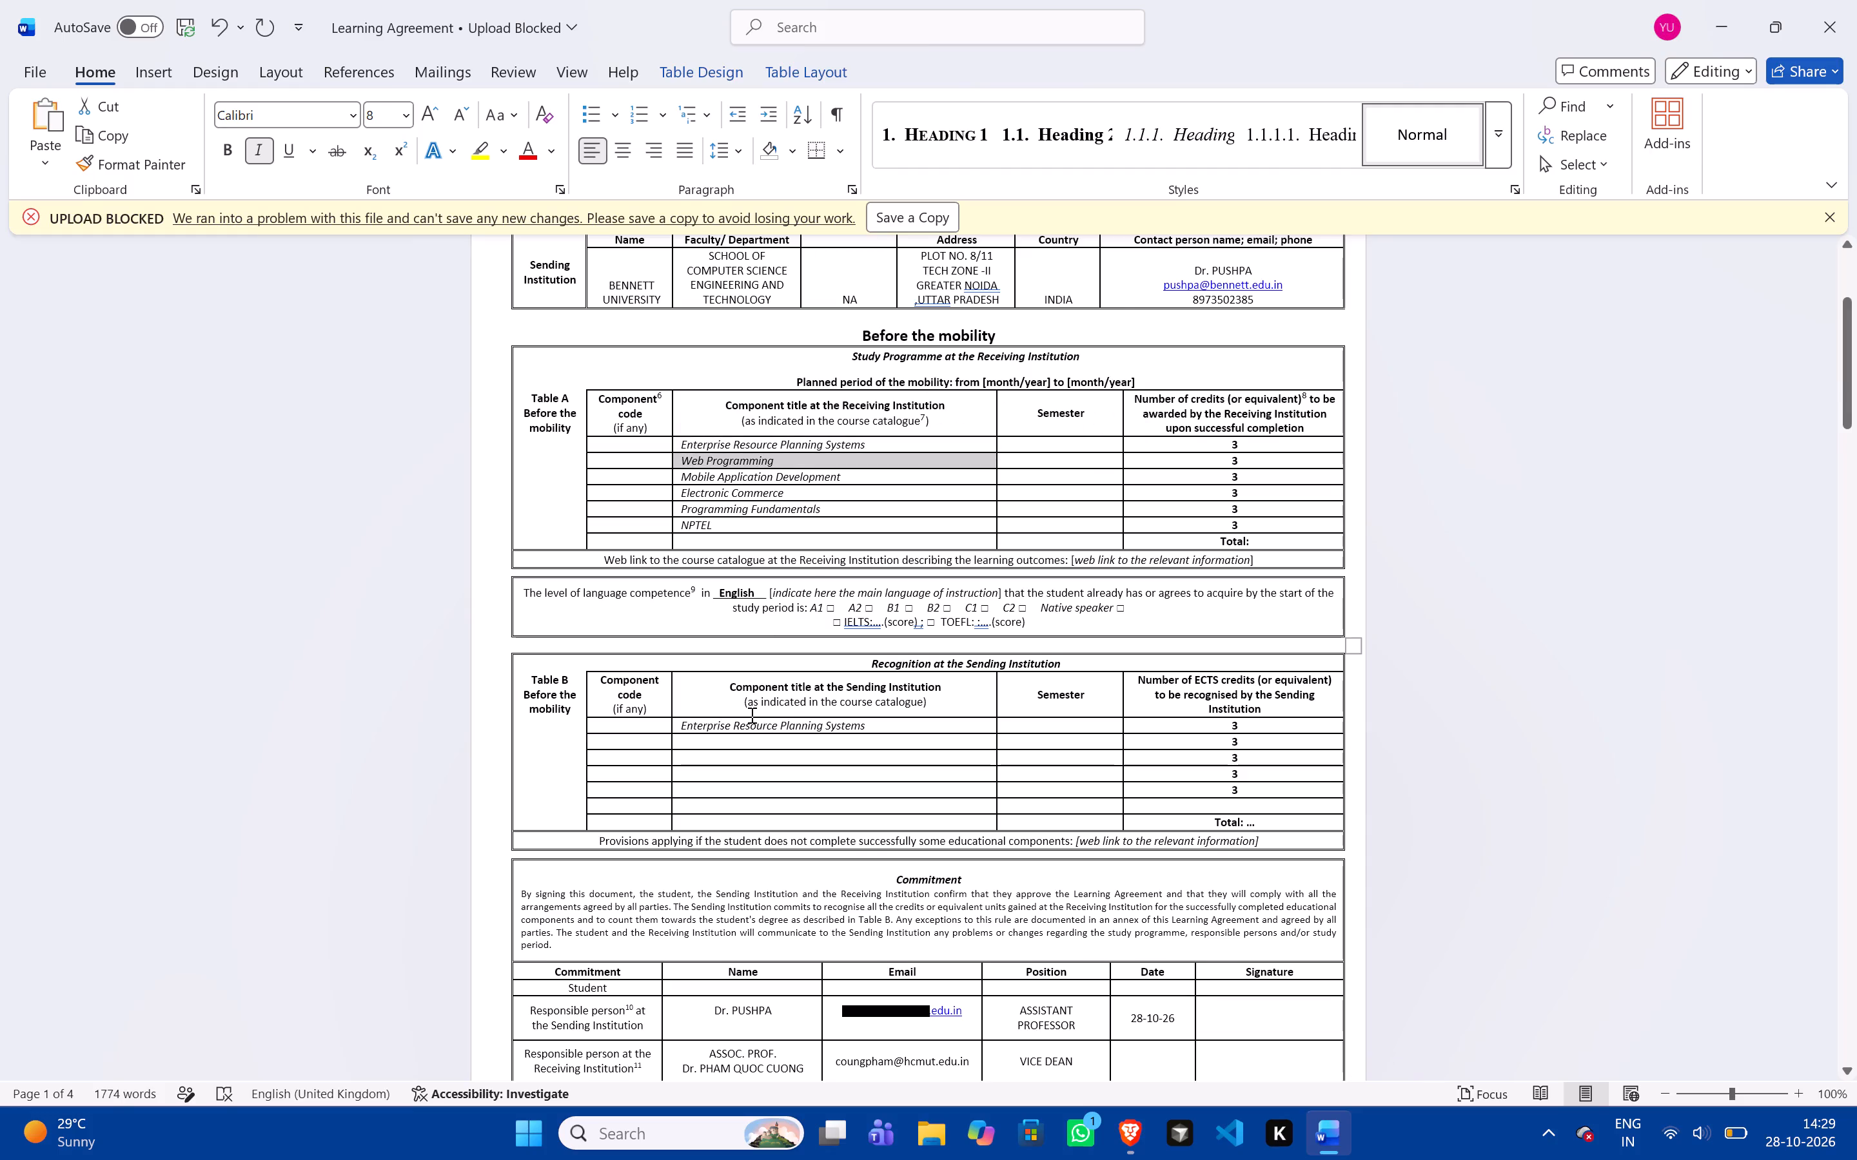
pyautogui.click(751, 740)
pyautogui.hotkey('ctrl', 'v')
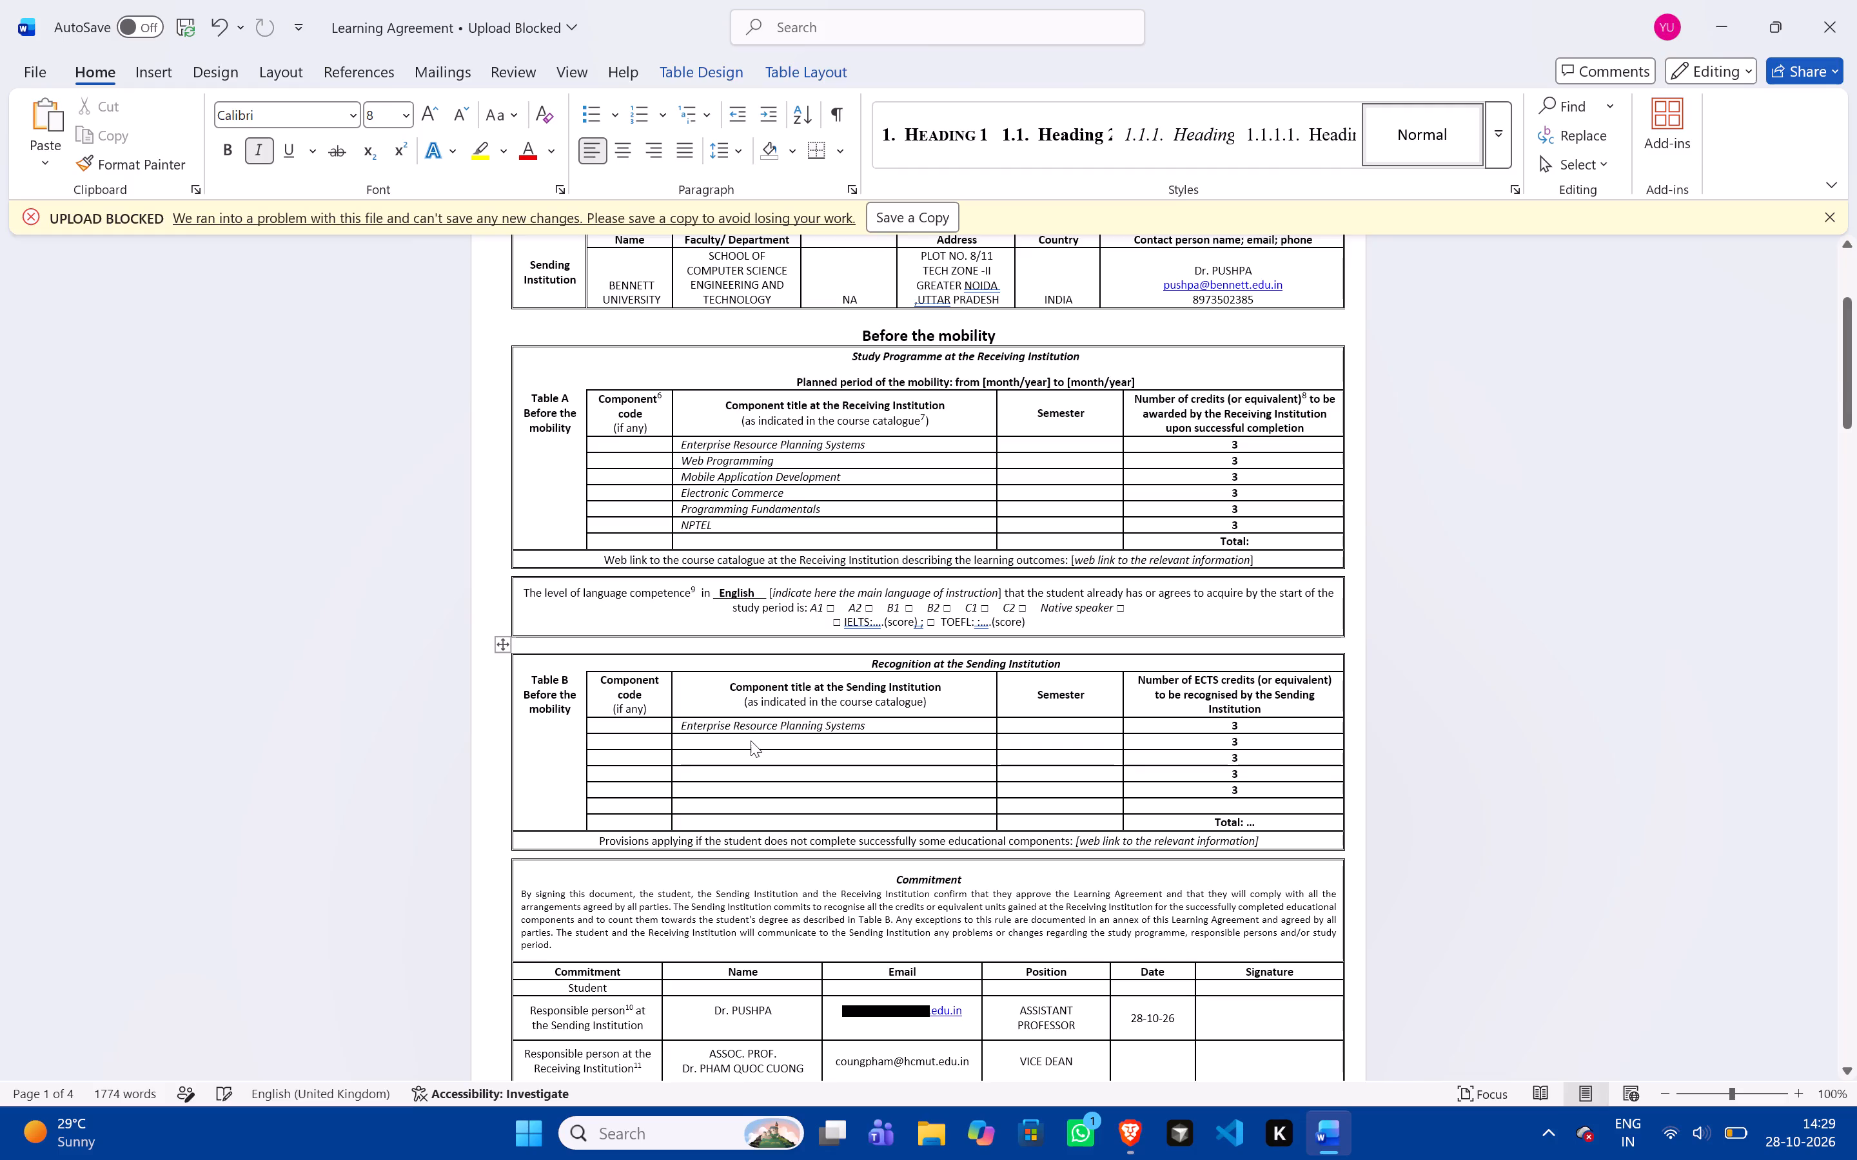
# Copy the course title Mobile Application Development from Table A into the third component title row of Table B.
pyautogui.moveTo(846, 475); pyautogui.dragTo(682, 478)
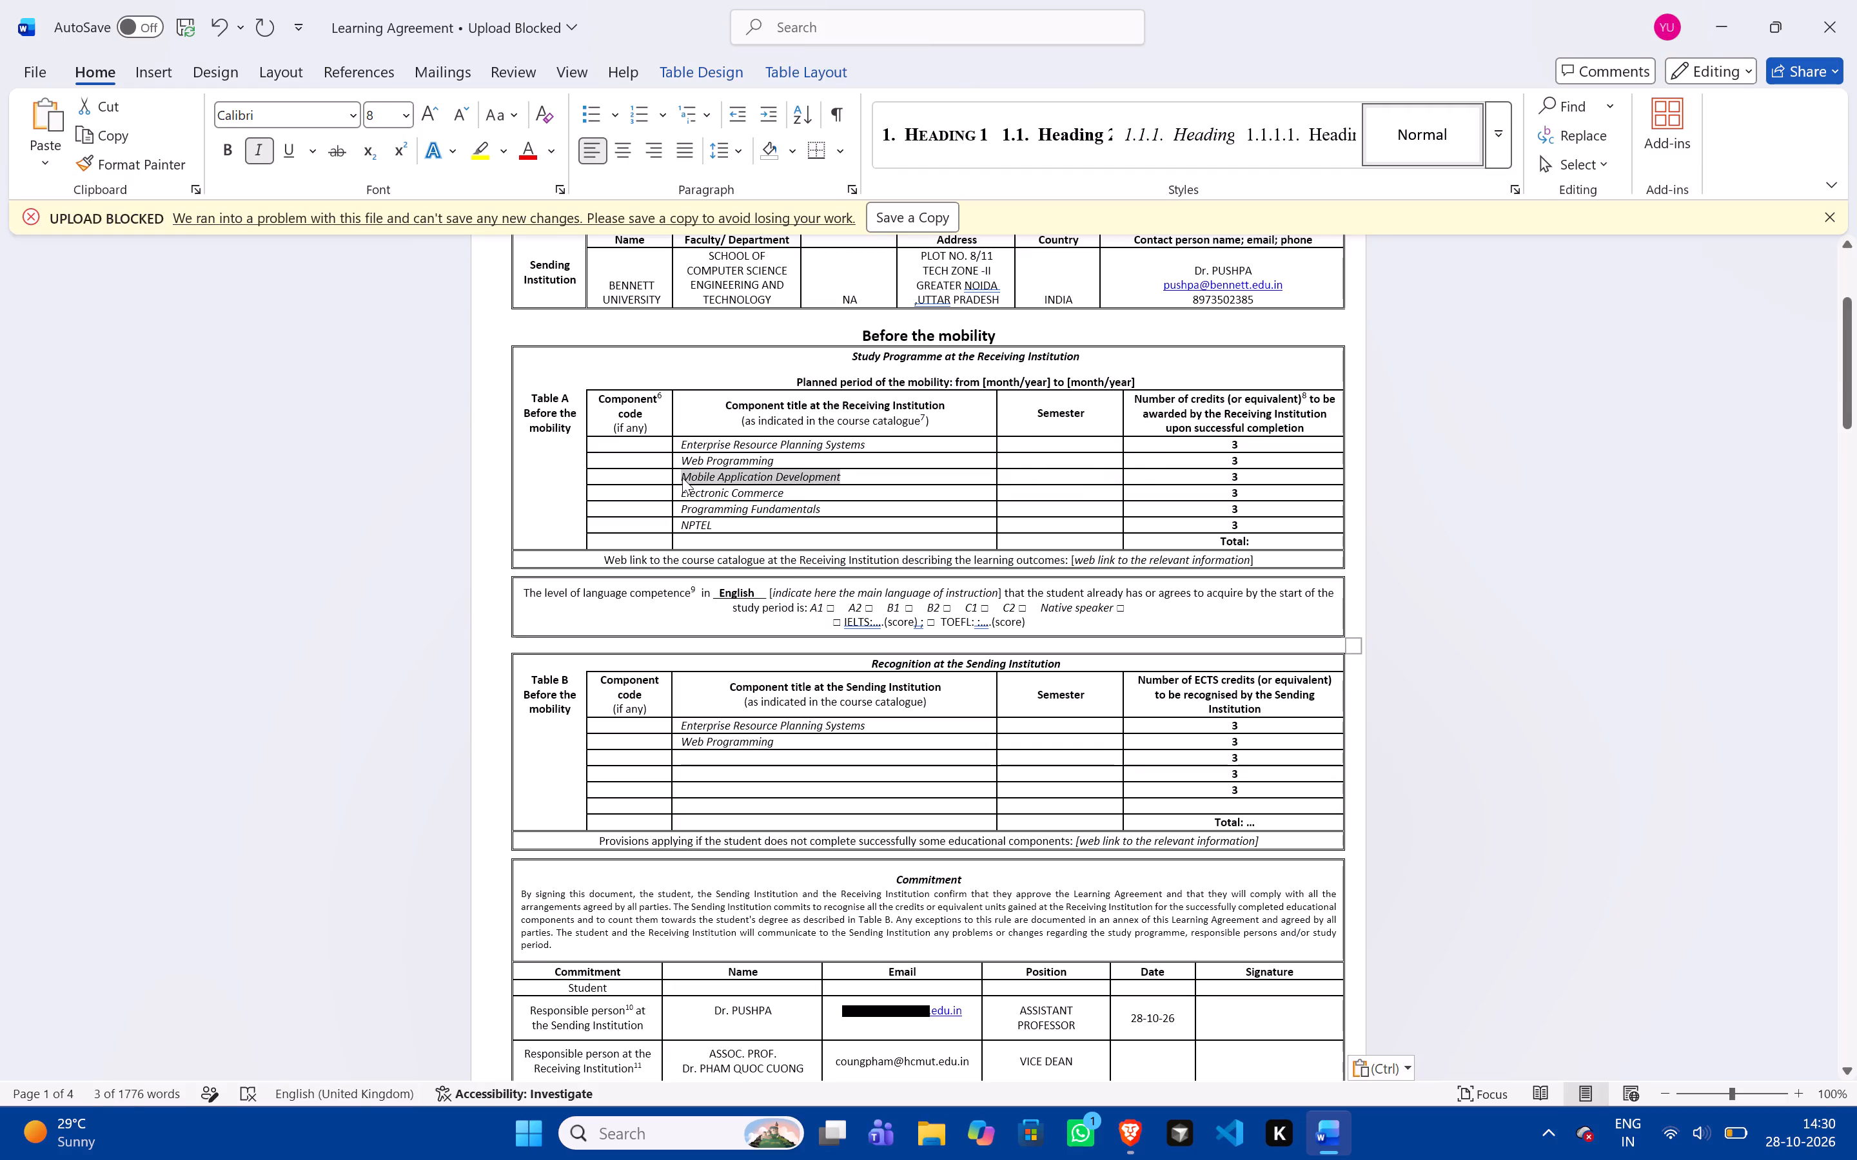
pyautogui.hotkey('ctrl', 'c')
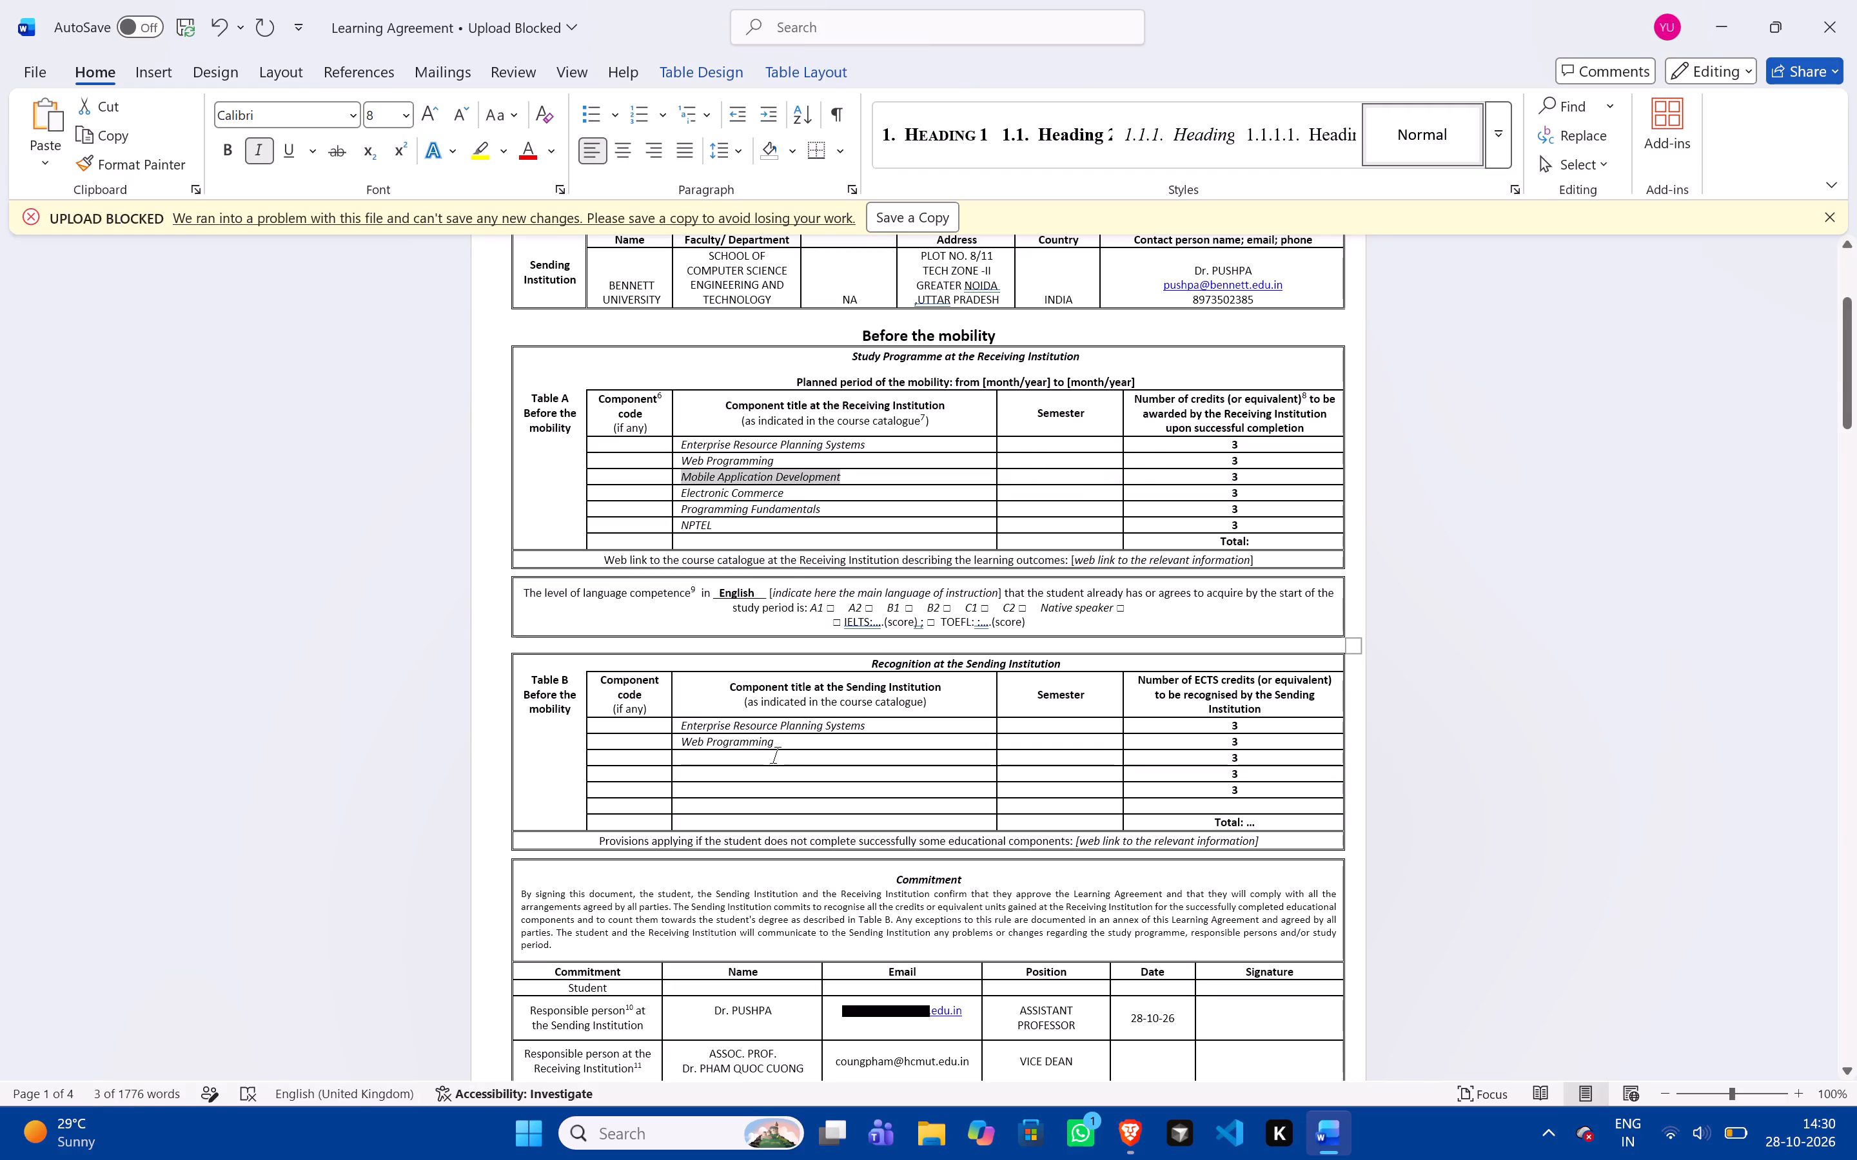
pyautogui.click(775, 759)
pyautogui.hotkey('ctrl', 'v')
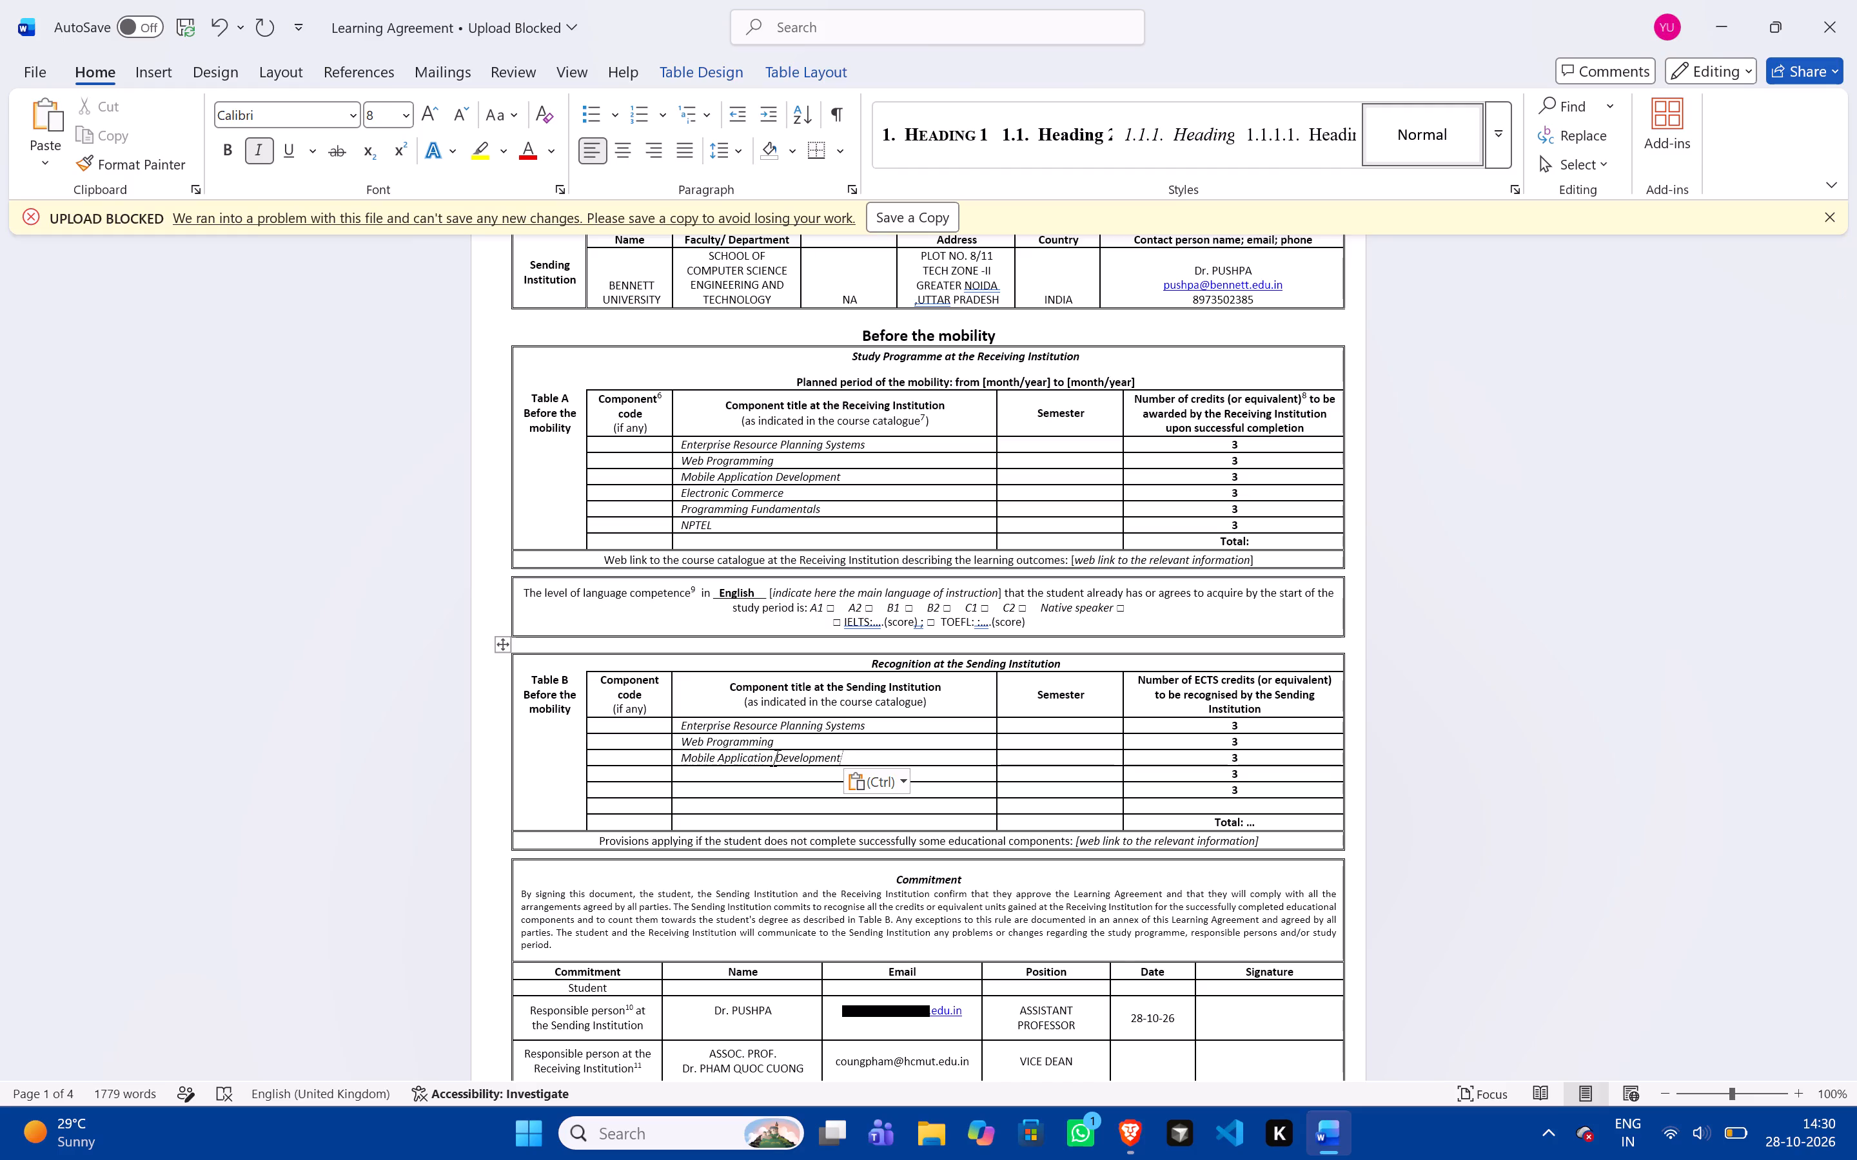
# Copy the course title Electronic Commerce from Table A into the fourth component title row of Table B.
pyautogui.moveTo(787, 494); pyautogui.dragTo(786, 492)
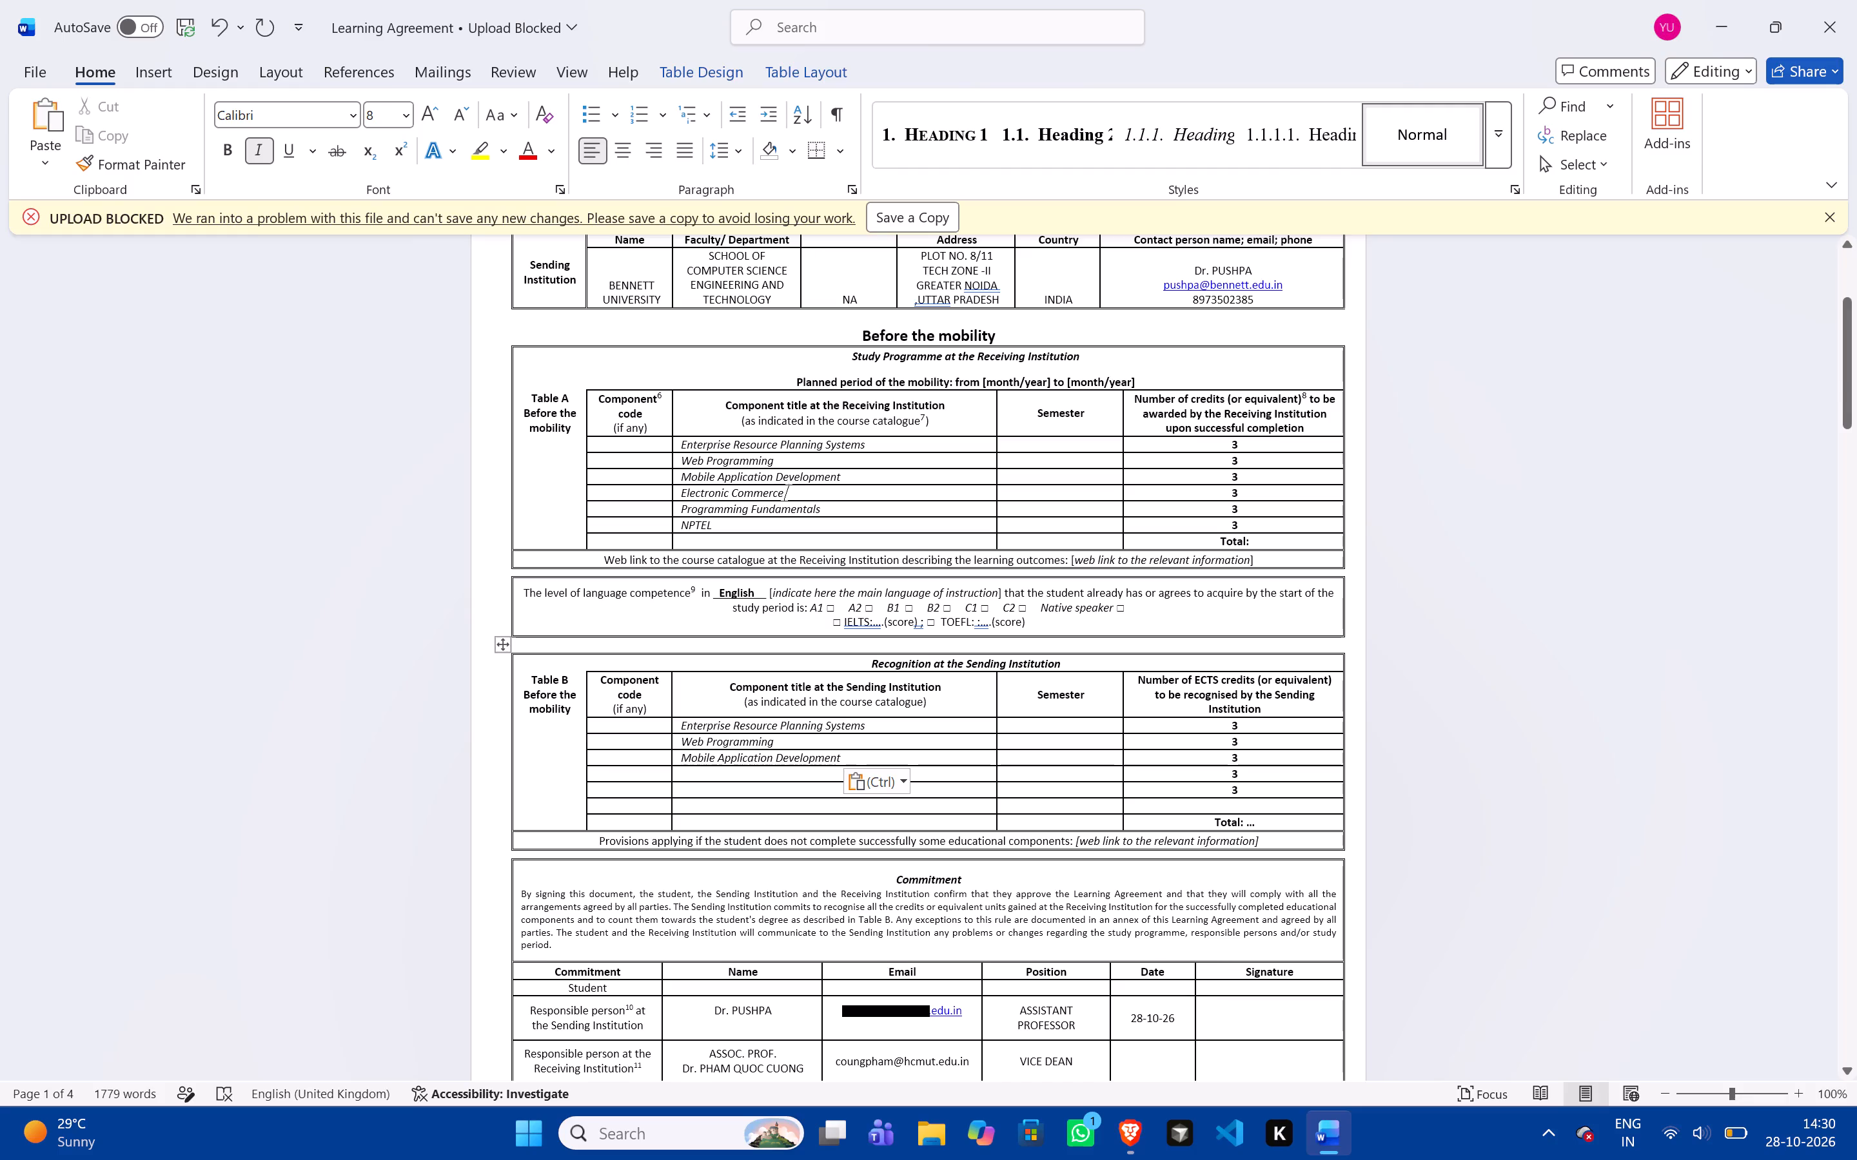
pyautogui.moveTo(786, 492); pyautogui.dragTo(692, 491)
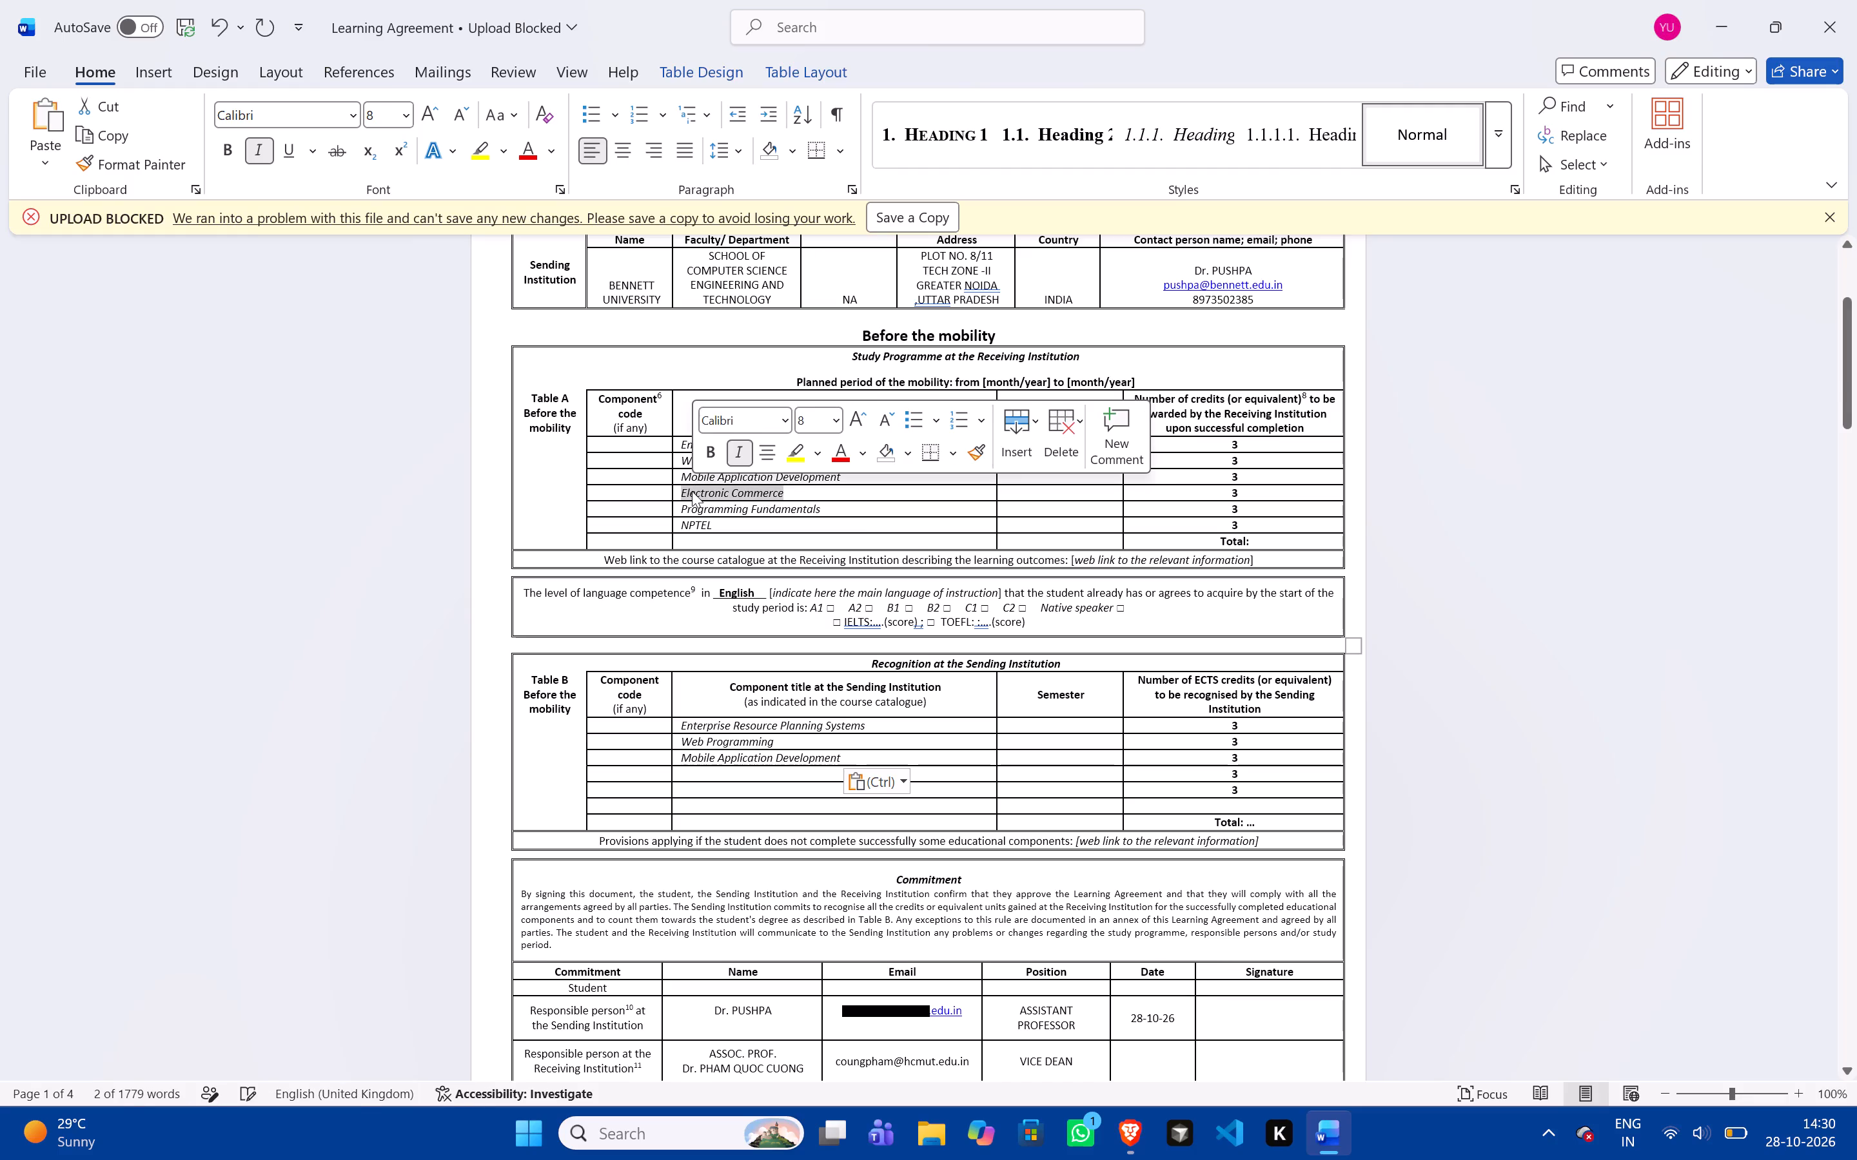
pyautogui.hotkey('ctrl', 'c')
pyautogui.click(813, 778)
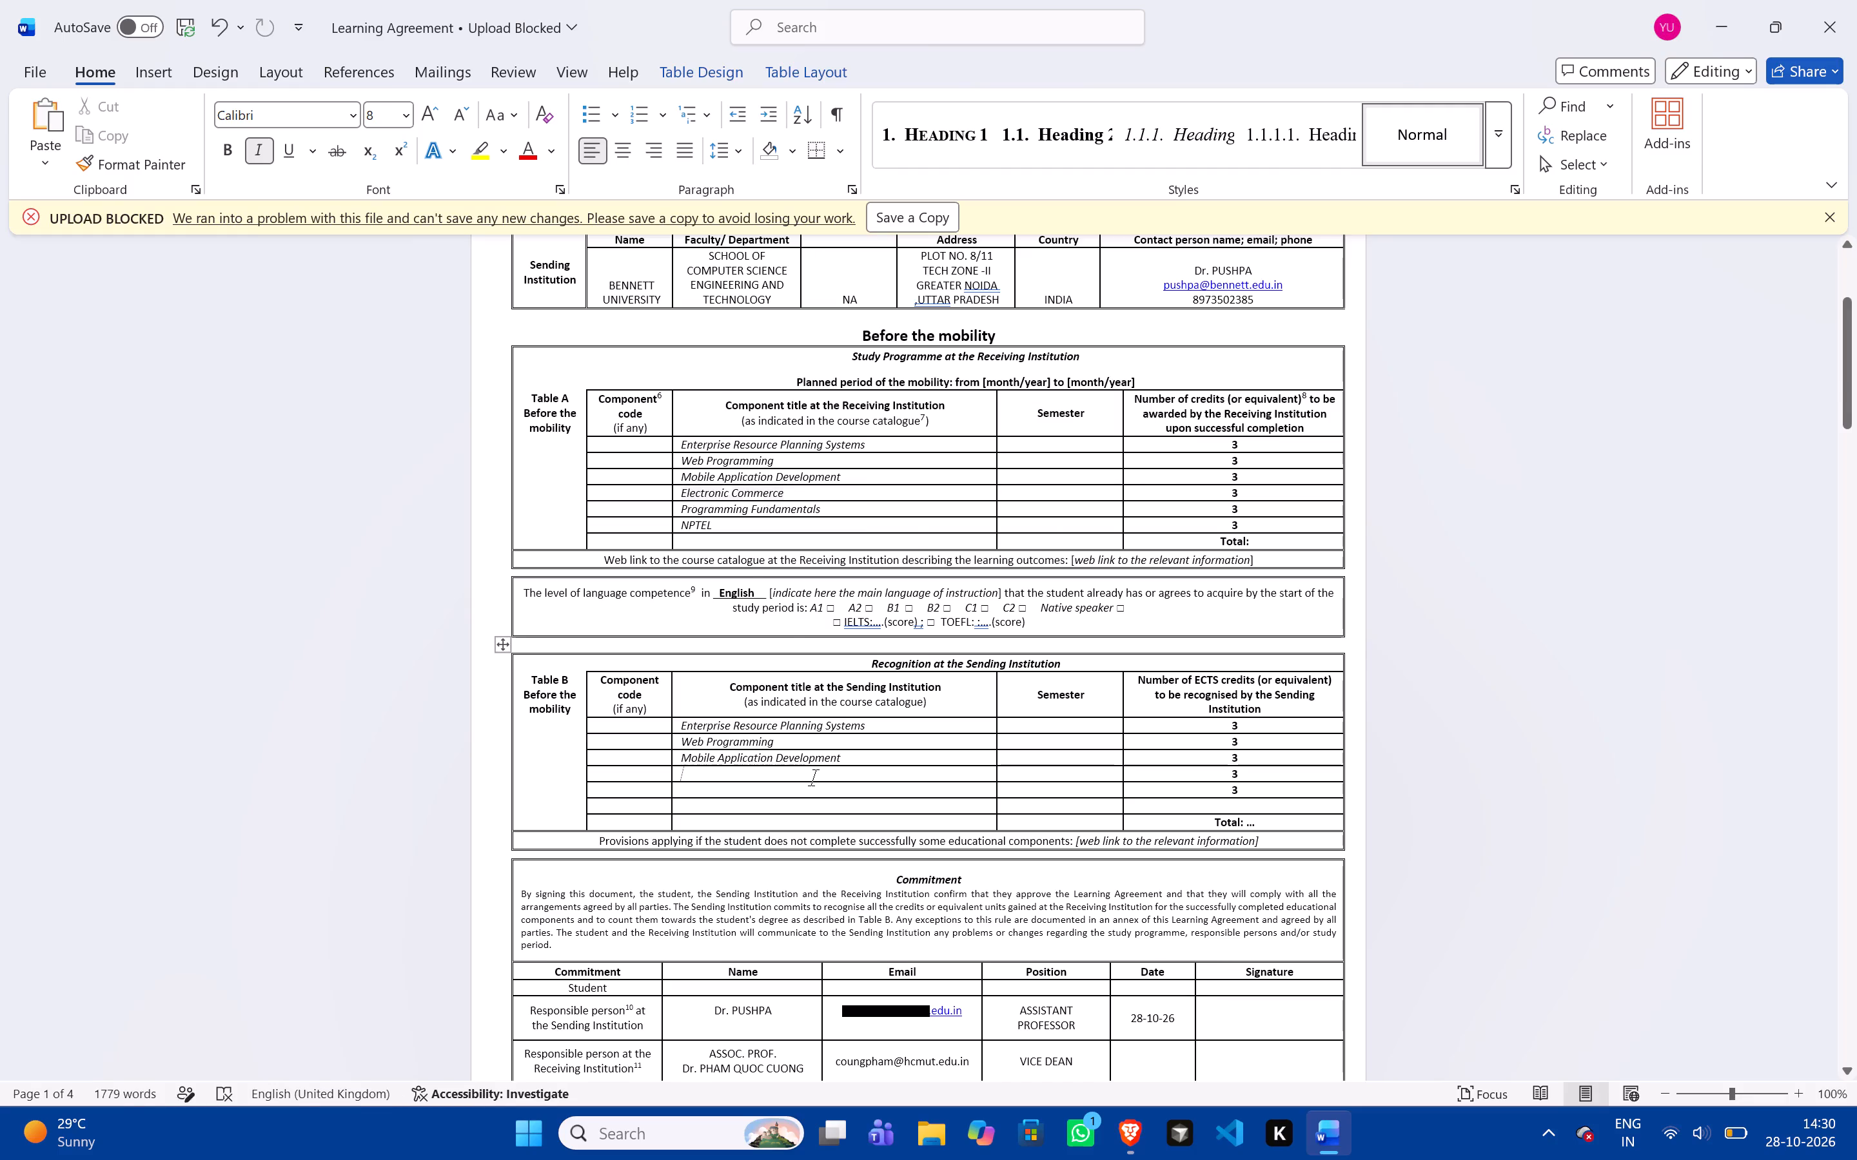
pyautogui.hotkey('ctrl', 'v')
# Copy the course title Programming Fundamentals from Table A into the fifth component title row of Table B.
pyautogui.moveTo(820, 510); pyautogui.dragTo(678, 510)
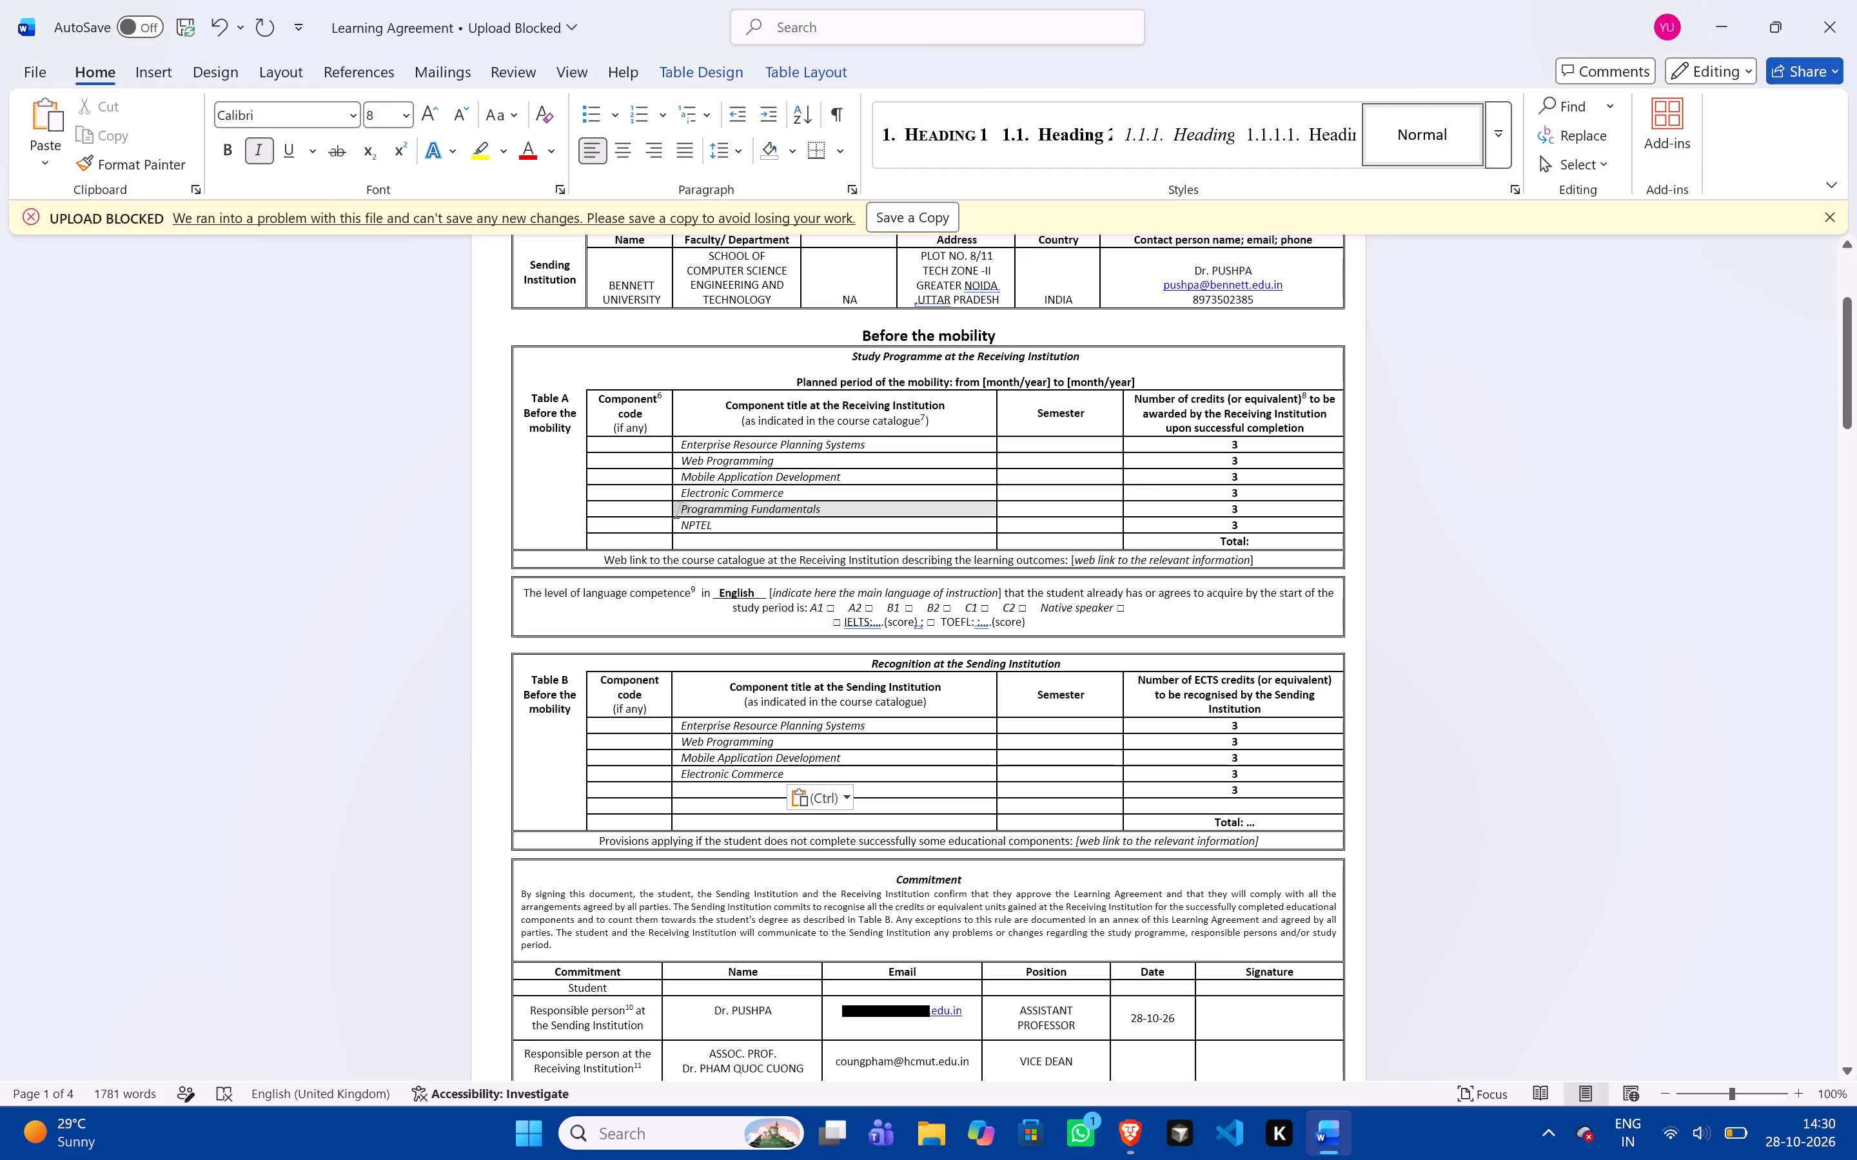
pyautogui.moveTo(678, 510); pyautogui.dragTo(678, 510)
pyautogui.hotkey('ctrl', 'c')
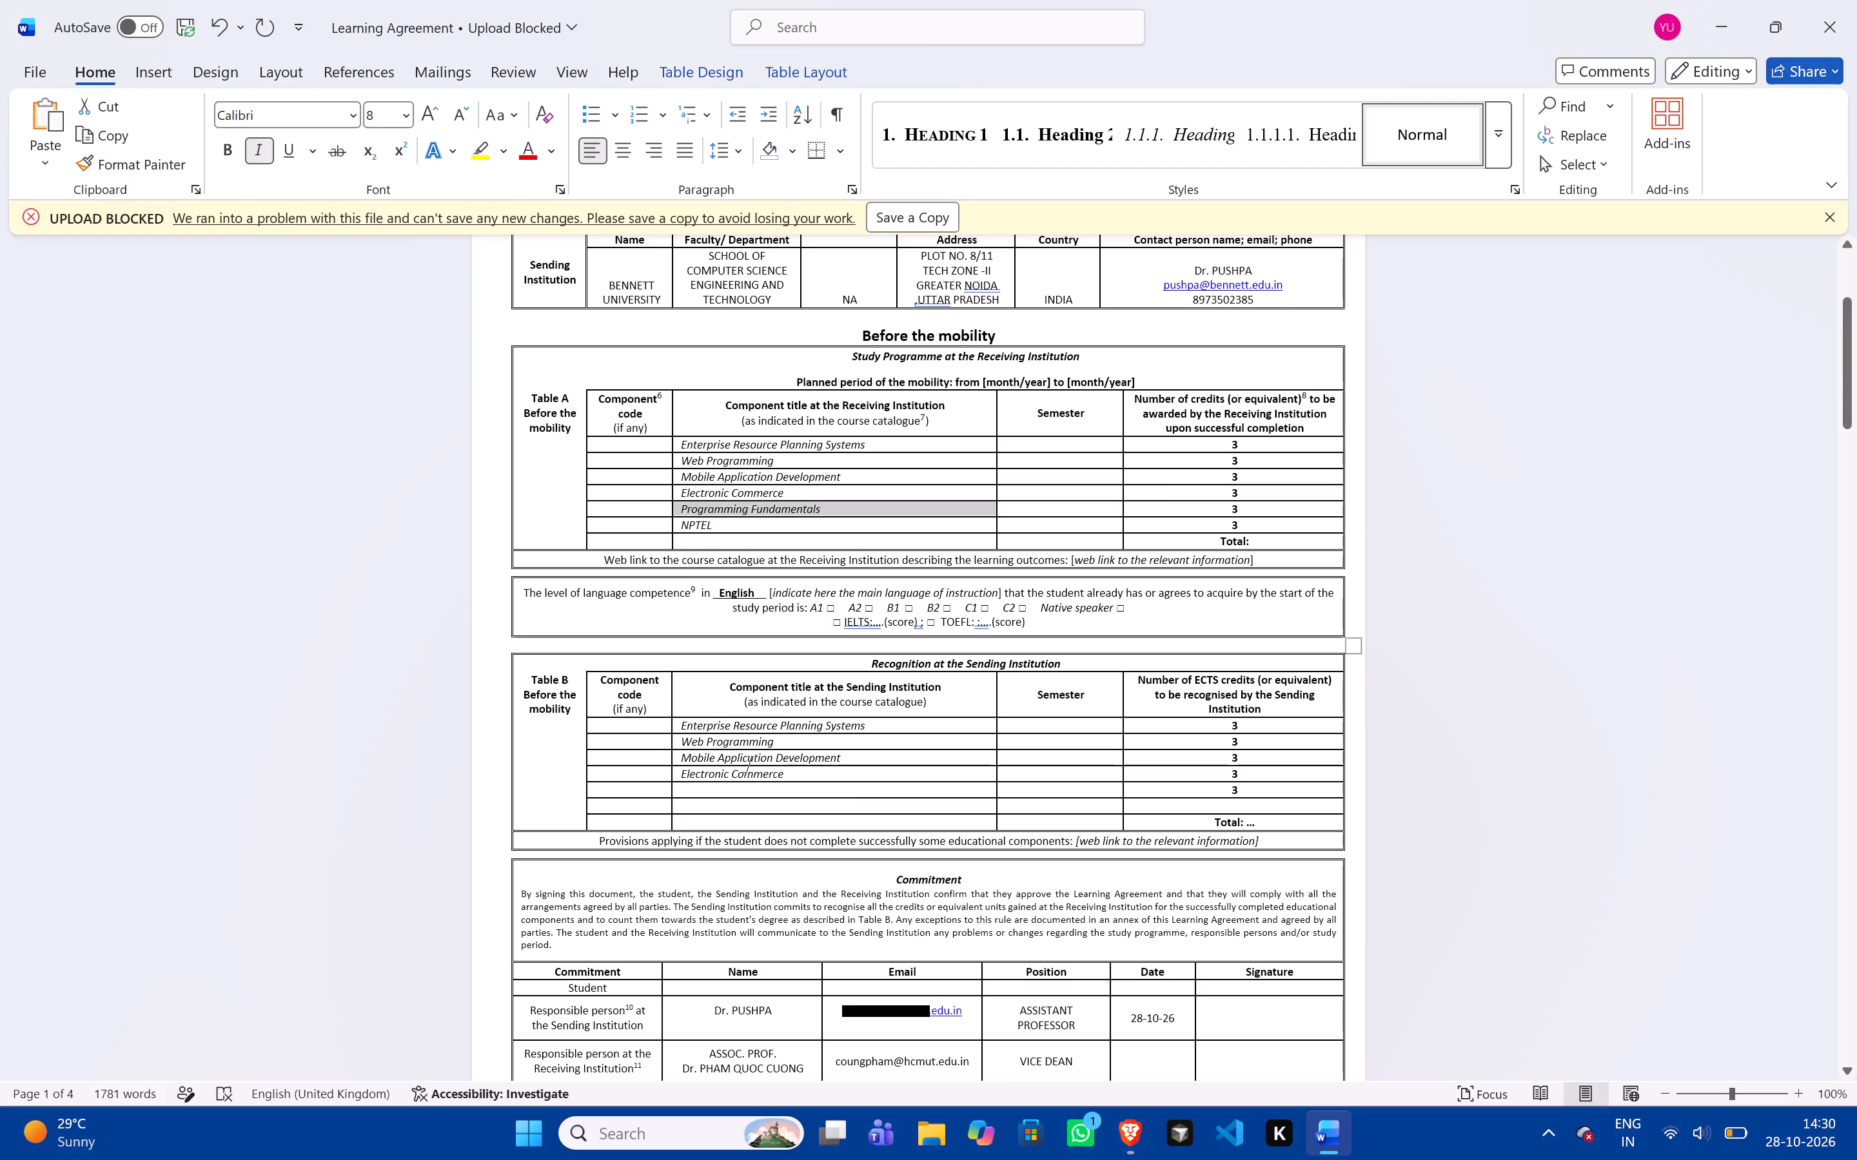
pyautogui.click(738, 790)
pyautogui.hotkey('ctrl', 'v')
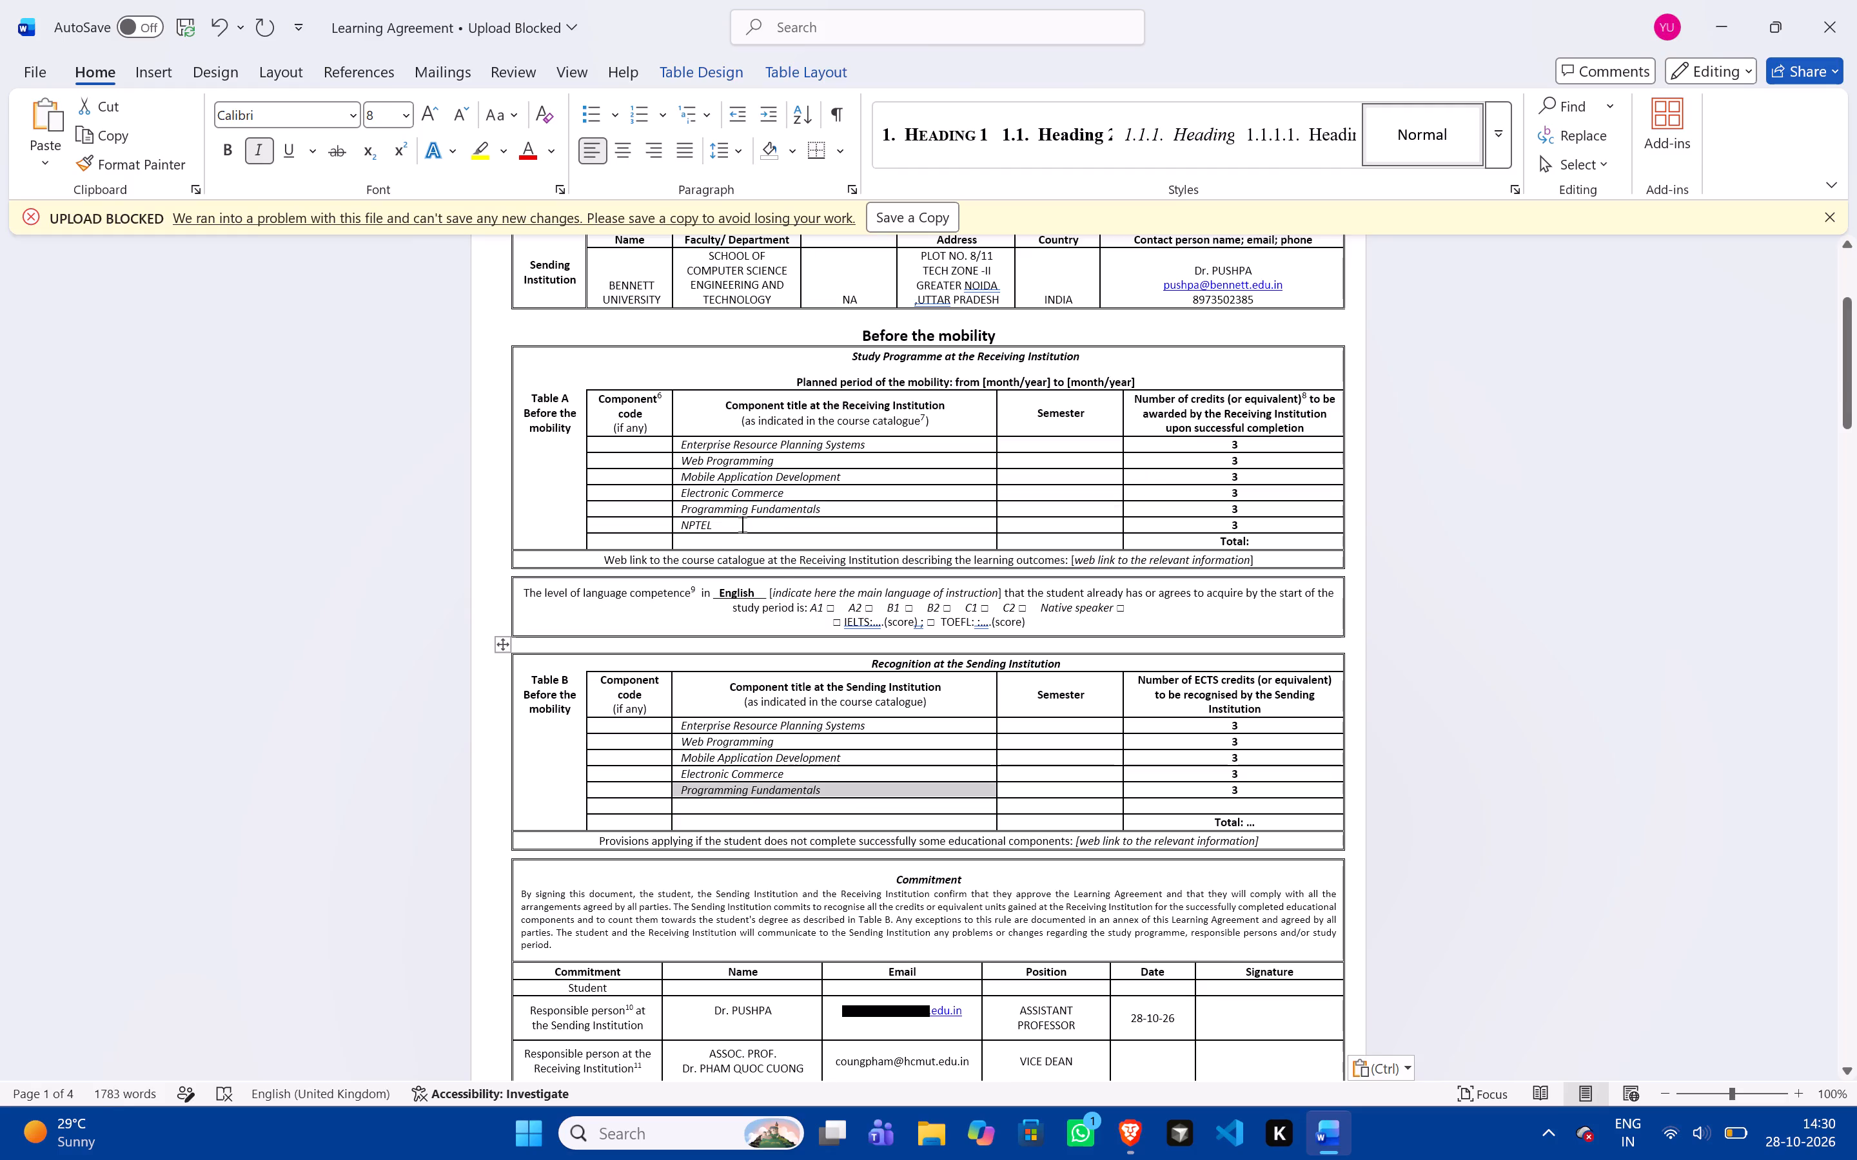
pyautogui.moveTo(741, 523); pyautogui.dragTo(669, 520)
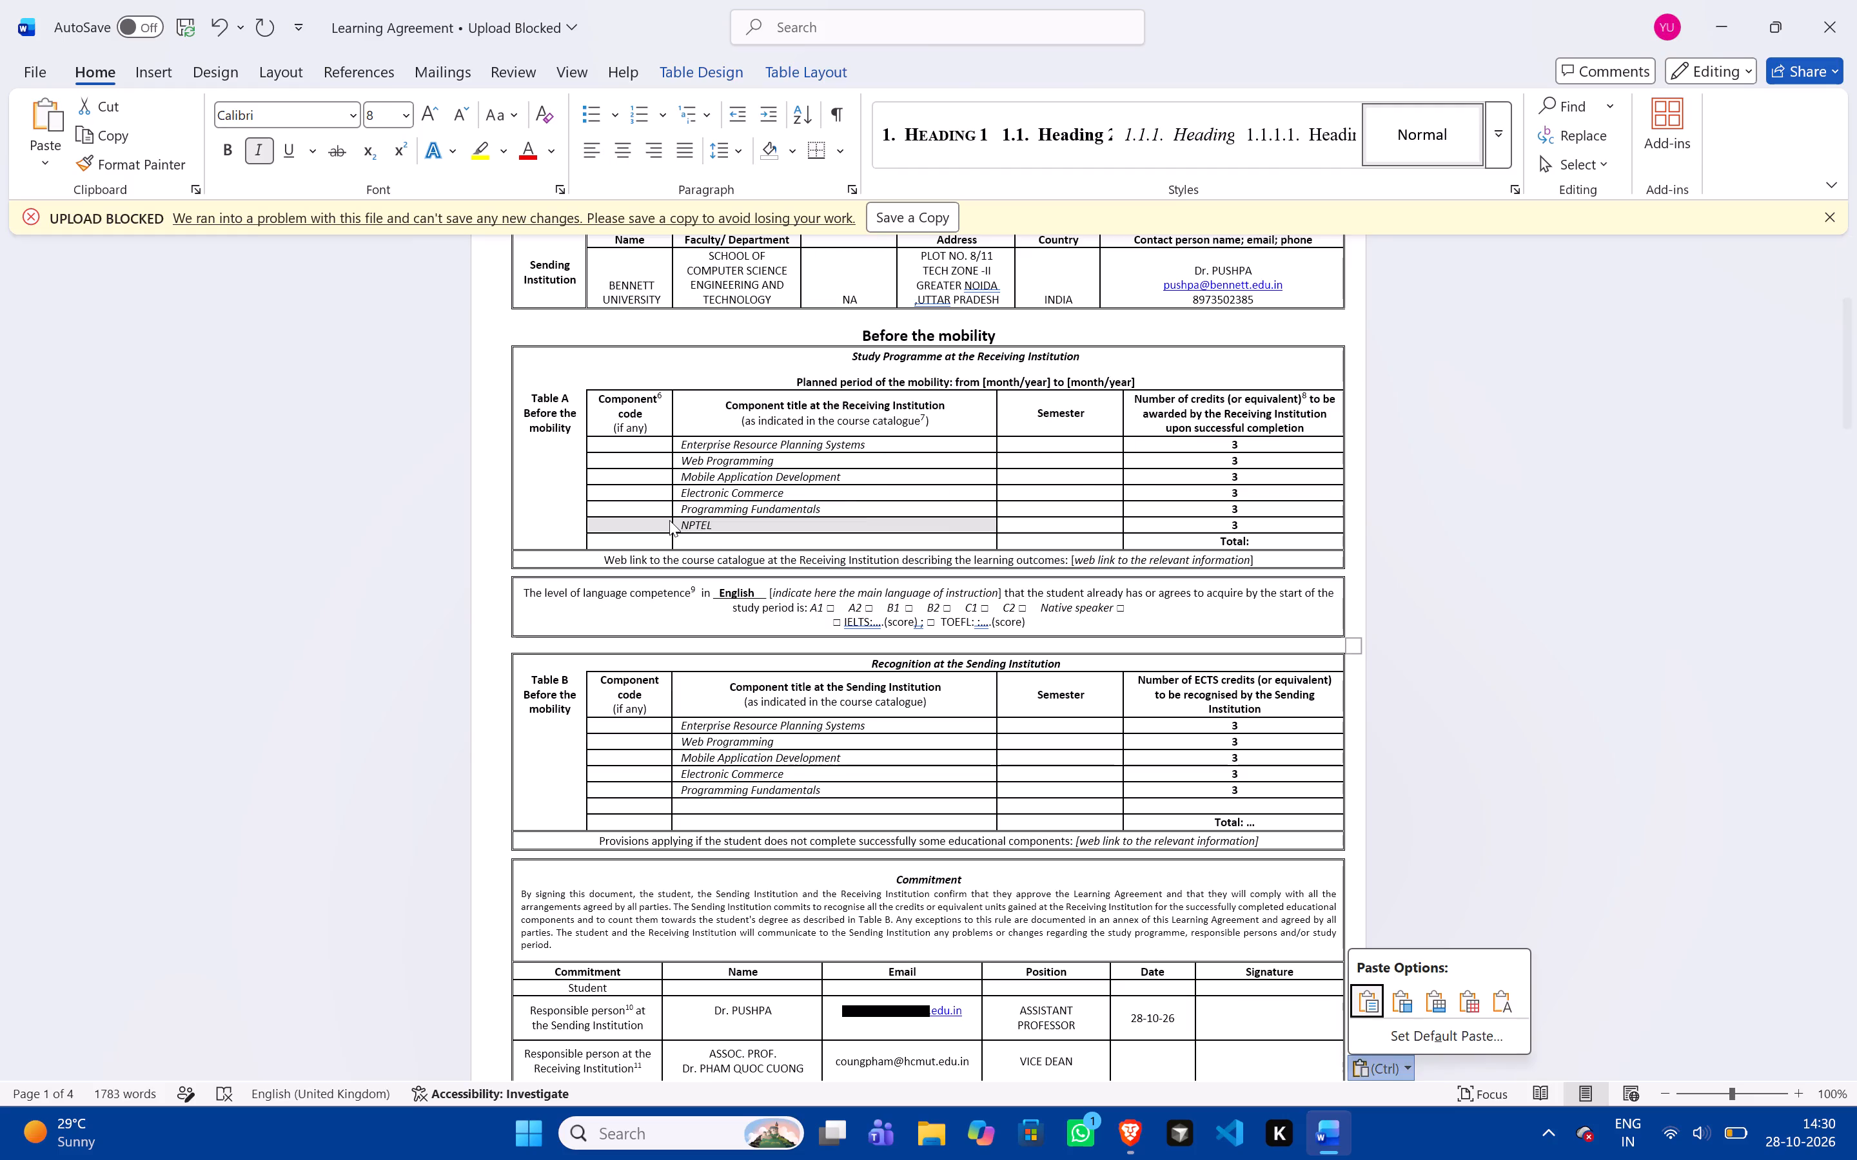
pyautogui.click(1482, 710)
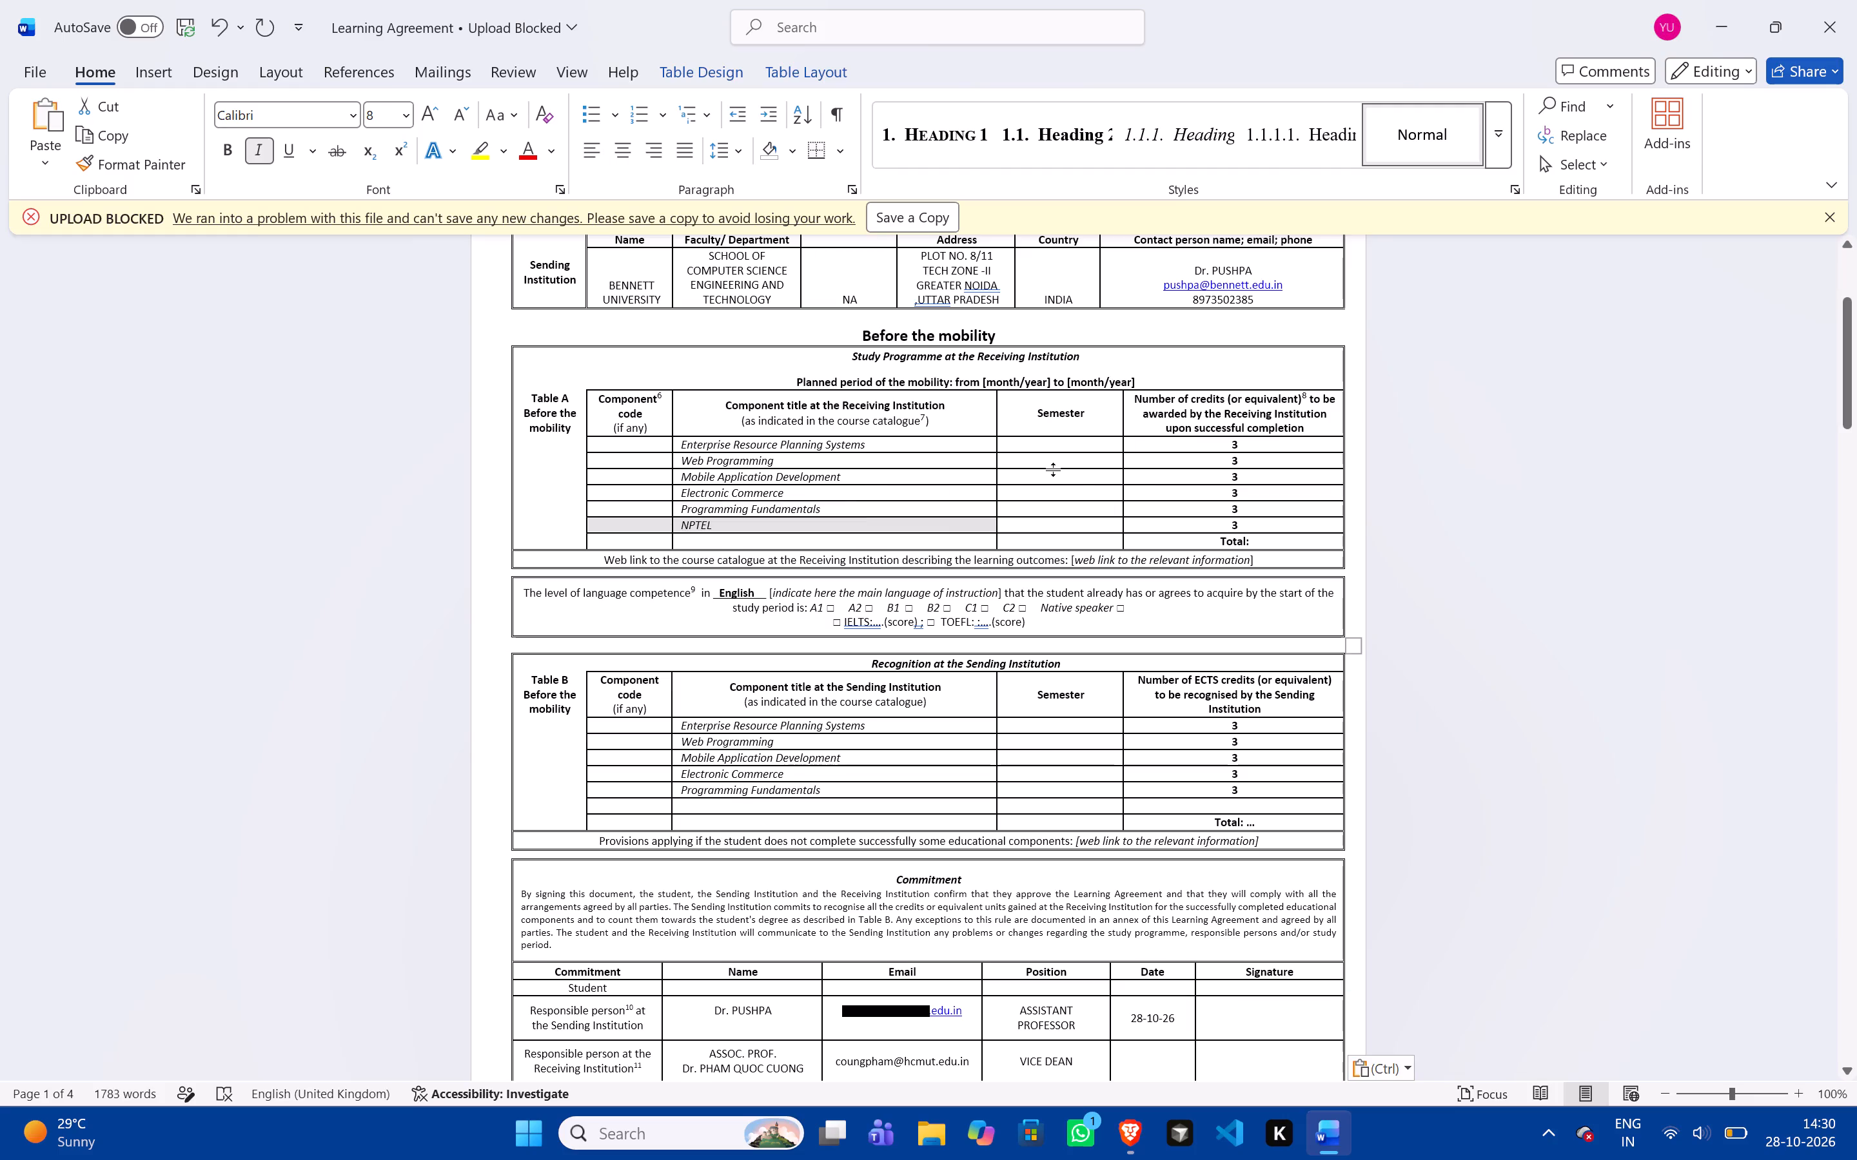
# Enter semester 2 for all six courses in Table A, from Enterprise Resource Planning Systems down to NPTEL.
pyautogui.click(1074, 448)
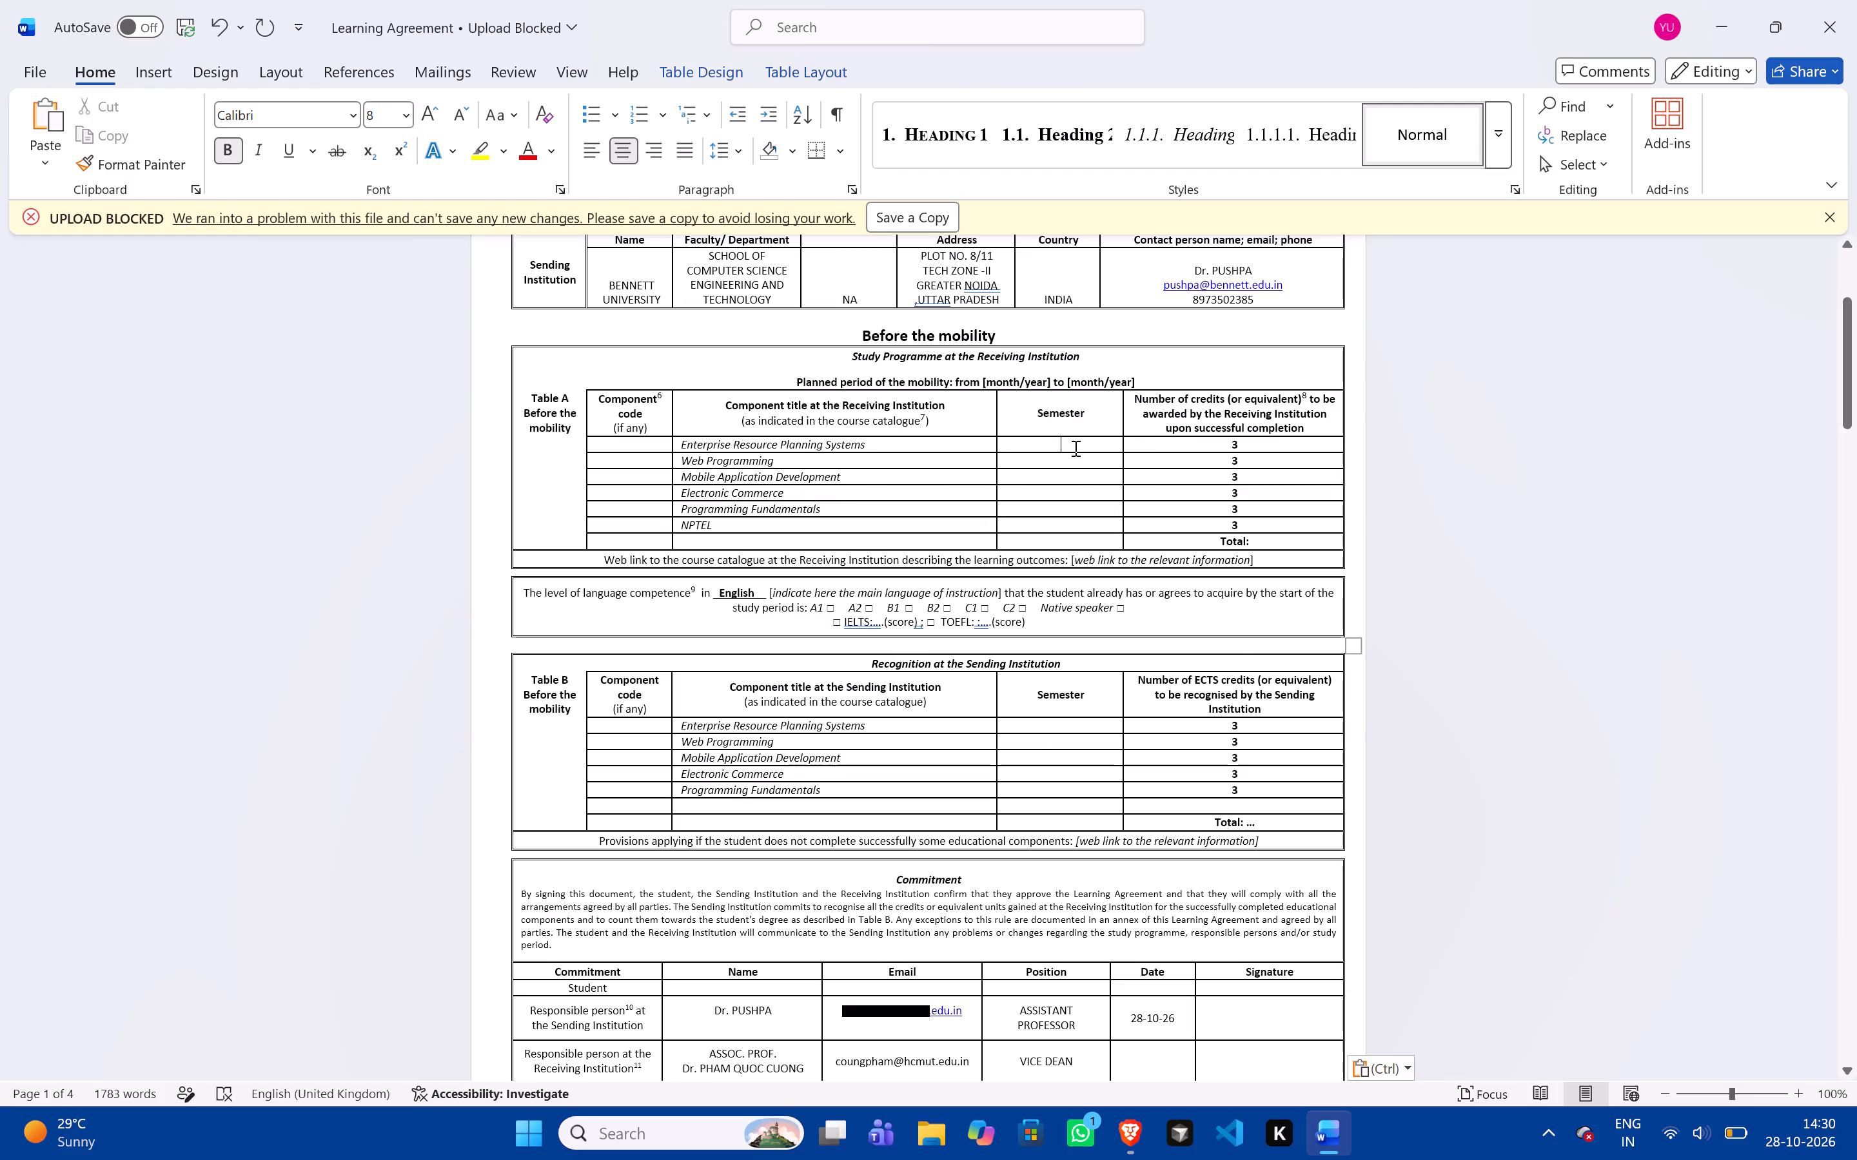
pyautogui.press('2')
pyautogui.press('Down')
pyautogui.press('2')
pyautogui.press('Down')
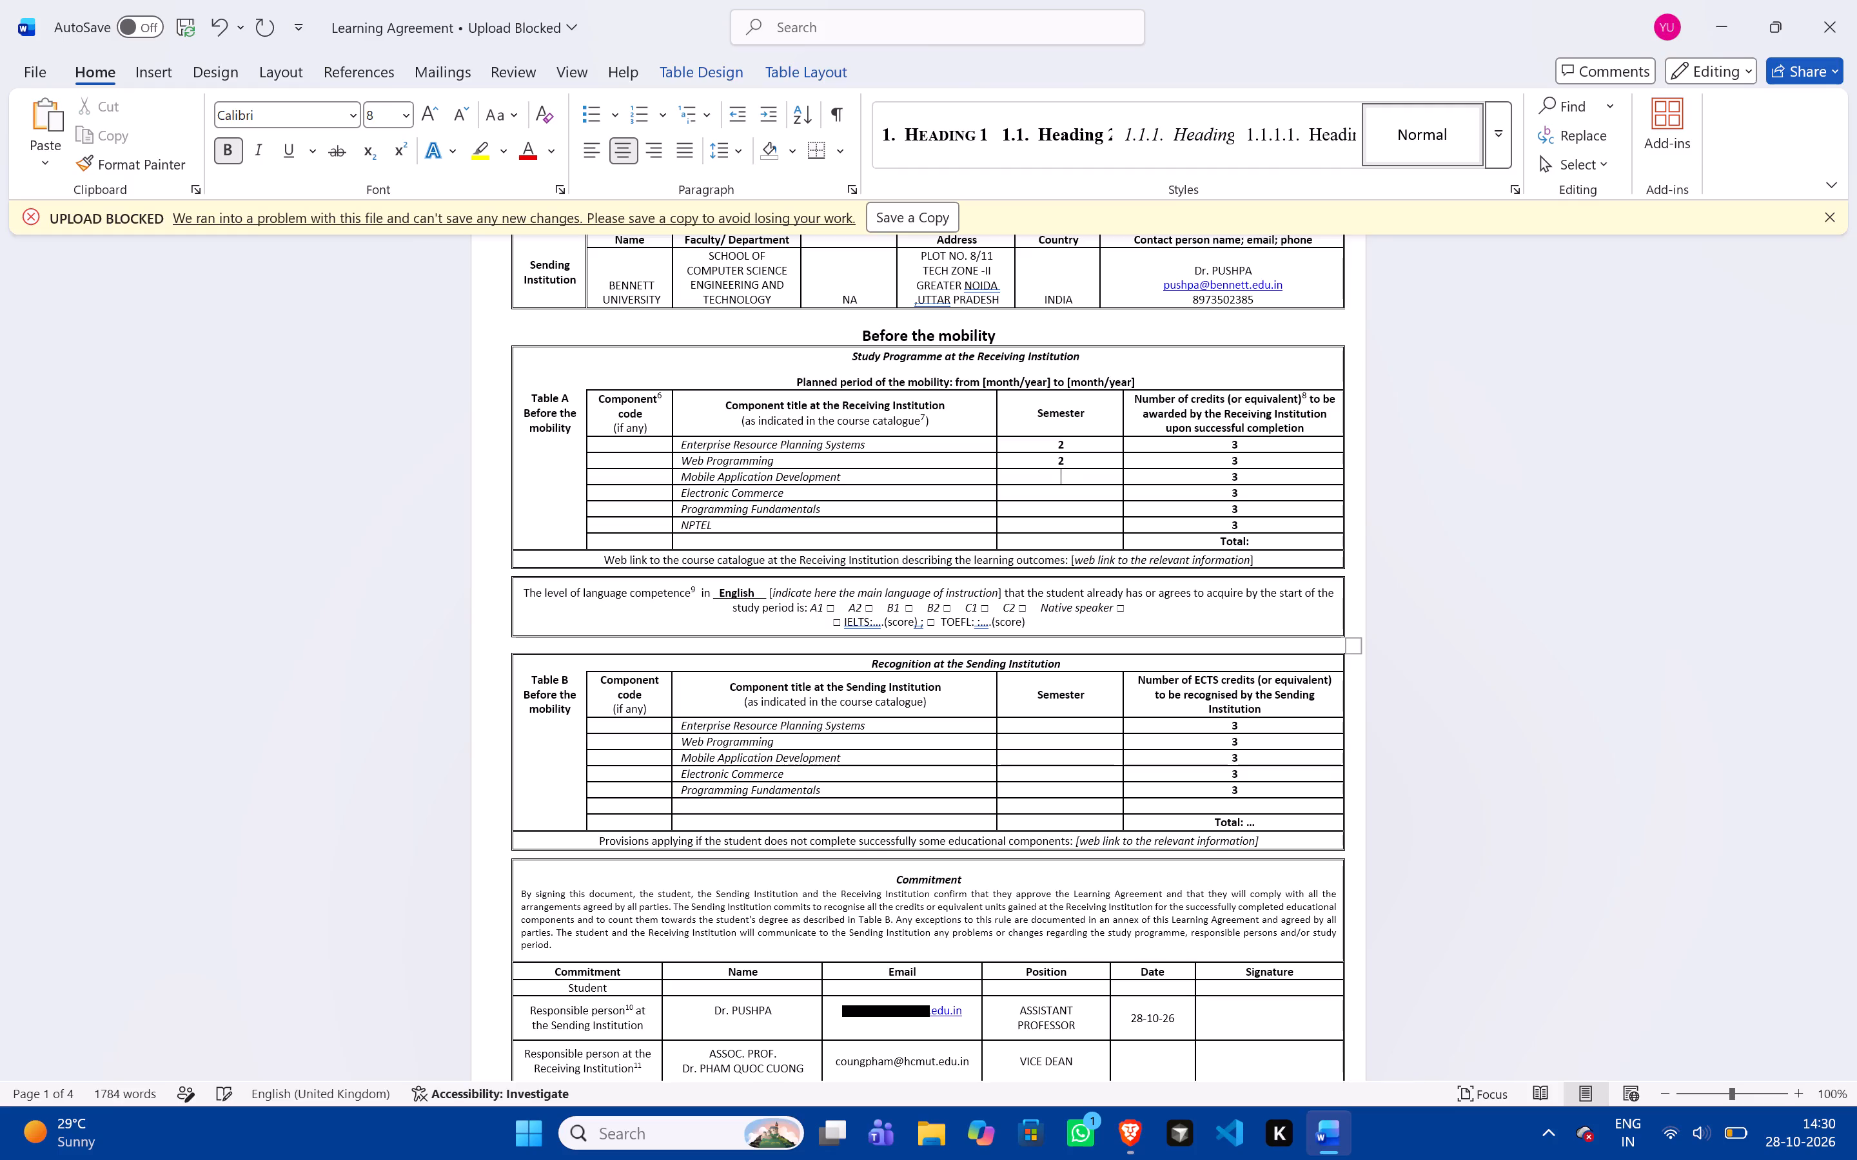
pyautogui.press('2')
pyautogui.press('Down')
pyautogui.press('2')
pyautogui.press('Down')
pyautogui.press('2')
pyautogui.press('Down')
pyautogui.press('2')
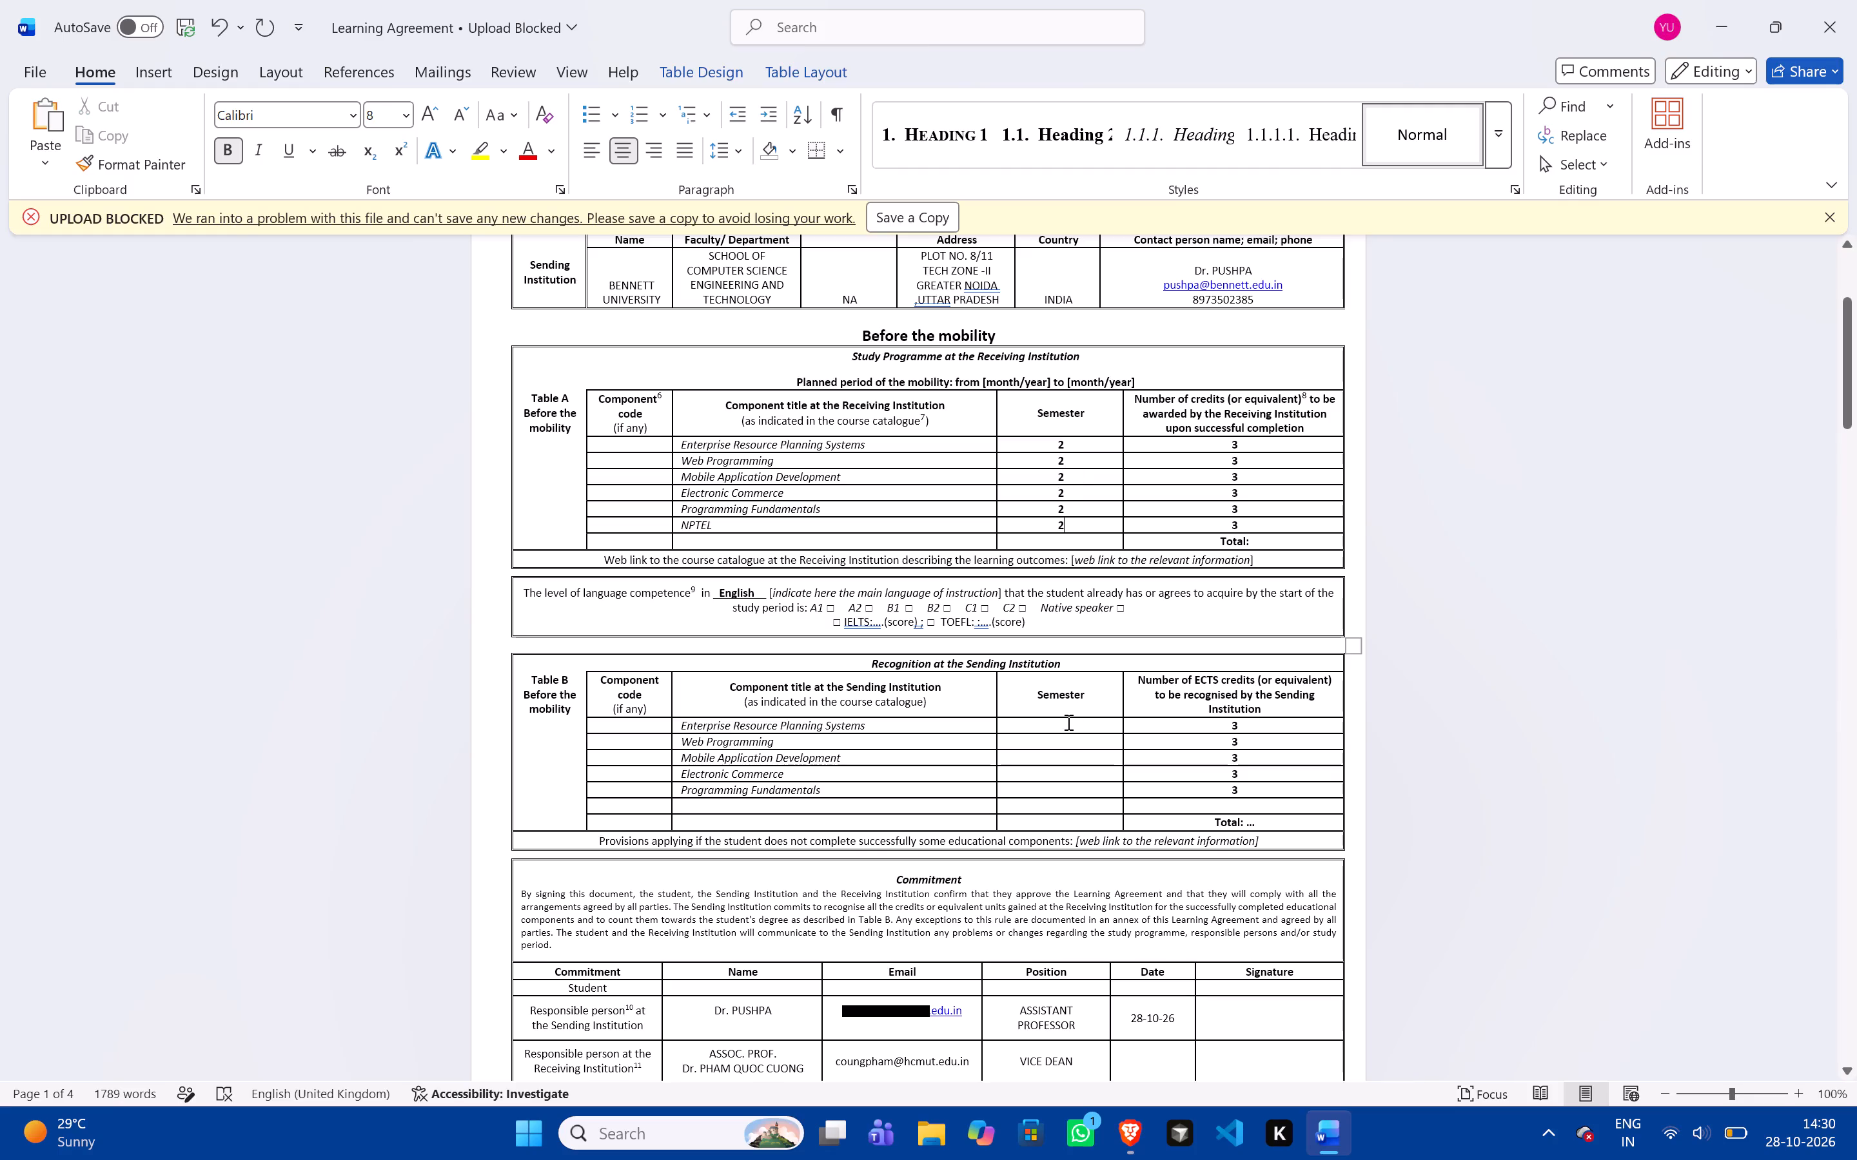
# Enter semester 6 in the first six component rows of Table B, including the row without a course title.
pyautogui.click(1067, 722)
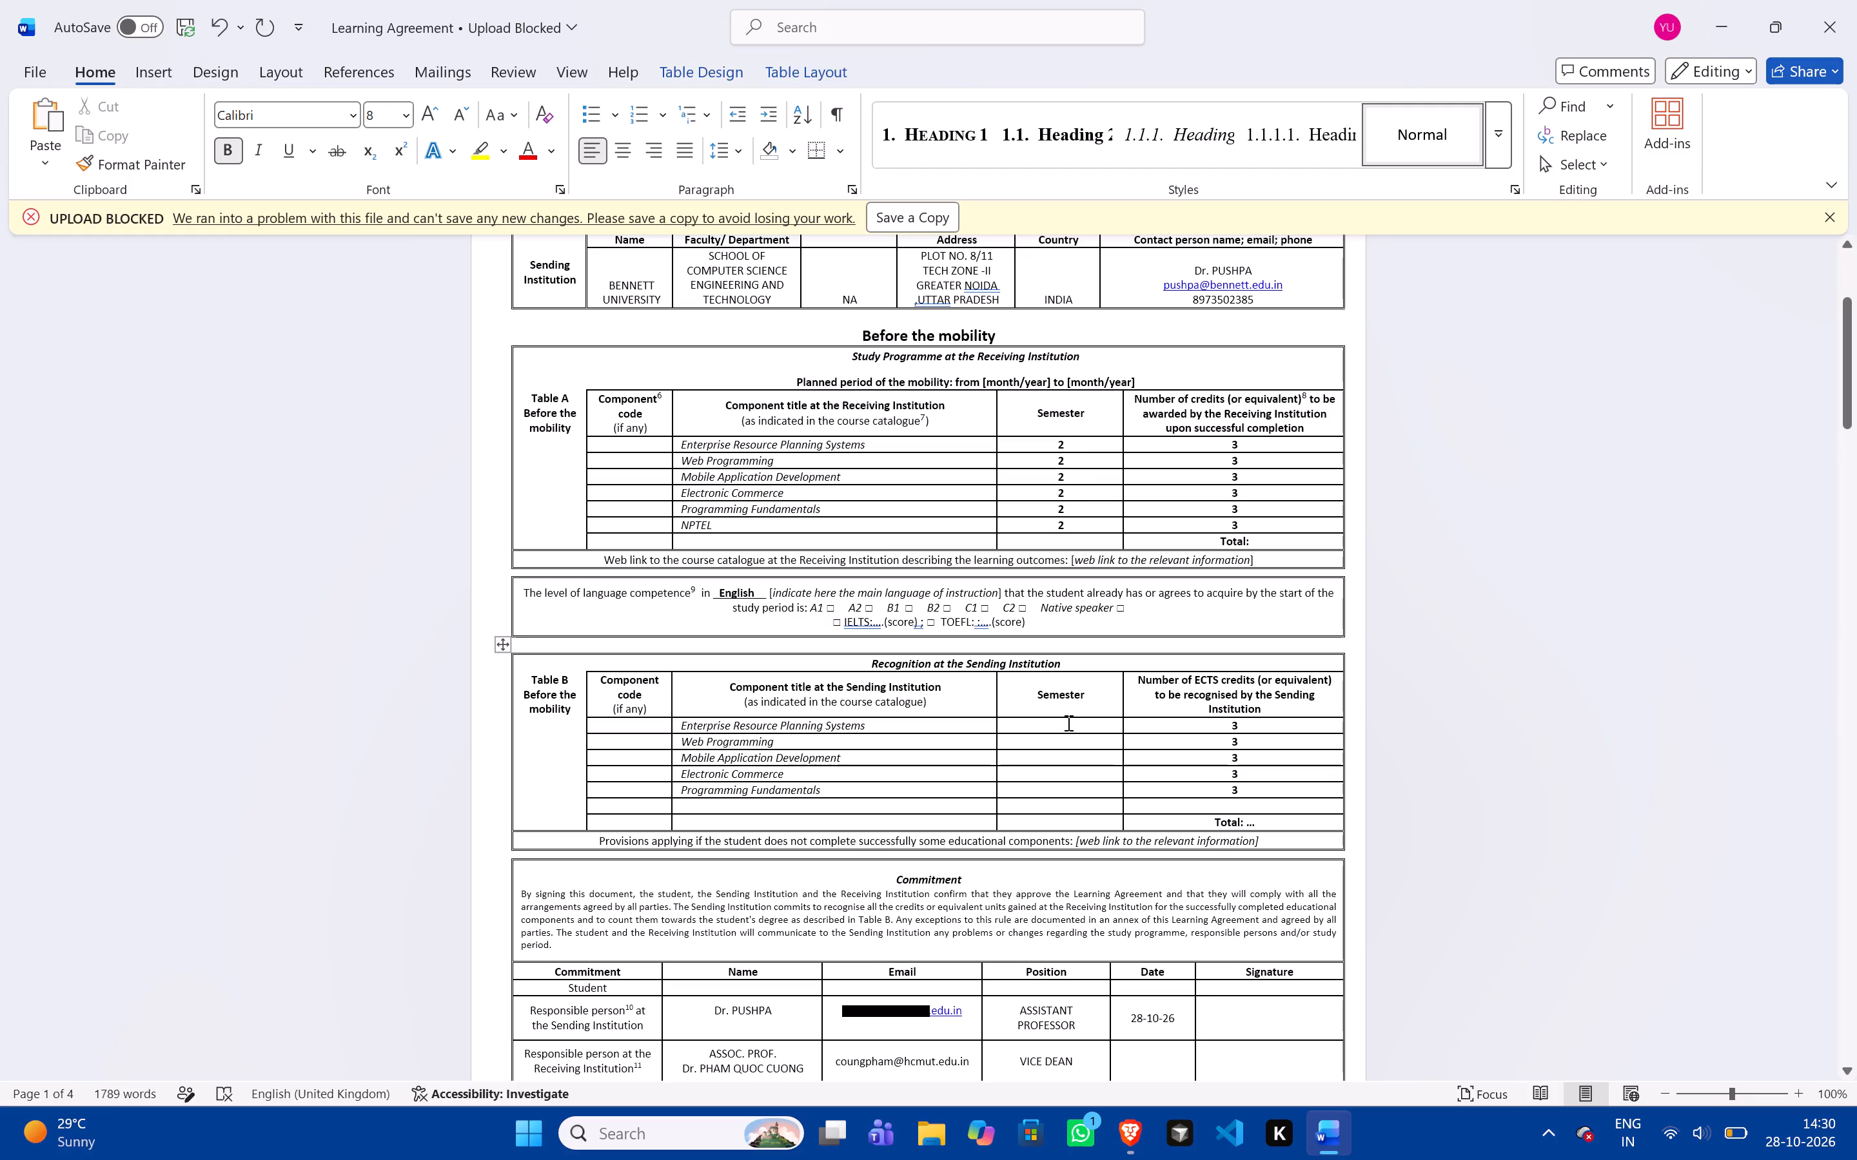
pyautogui.click(1063, 726)
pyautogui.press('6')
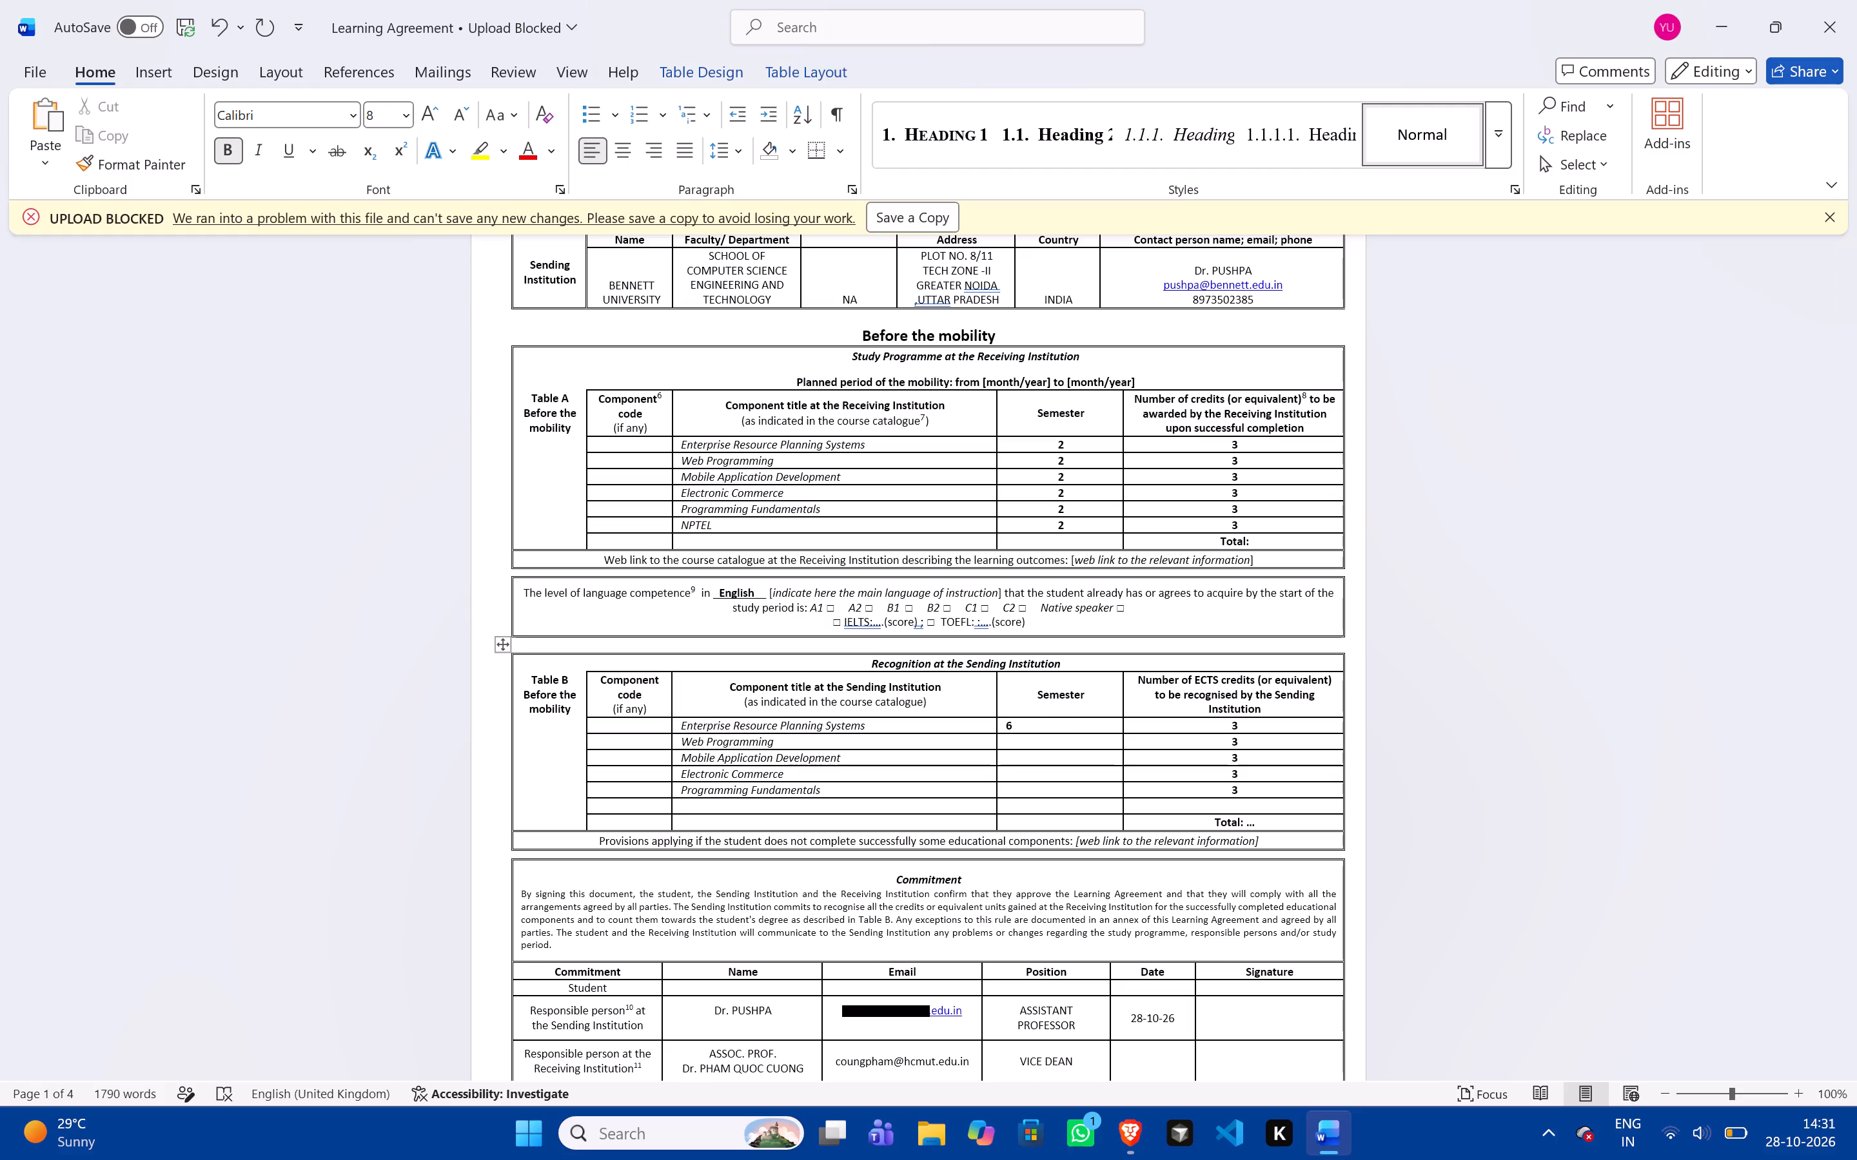
pyautogui.press('Down')
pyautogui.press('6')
pyautogui.press('Down')
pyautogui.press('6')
pyautogui.press('Down')
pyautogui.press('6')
pyautogui.press('Down')
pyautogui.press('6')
pyautogui.press('Down')
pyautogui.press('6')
# Centre the semester value in the Enterprise Resource Planning Systems row of Table B.
pyautogui.click(1005, 726)
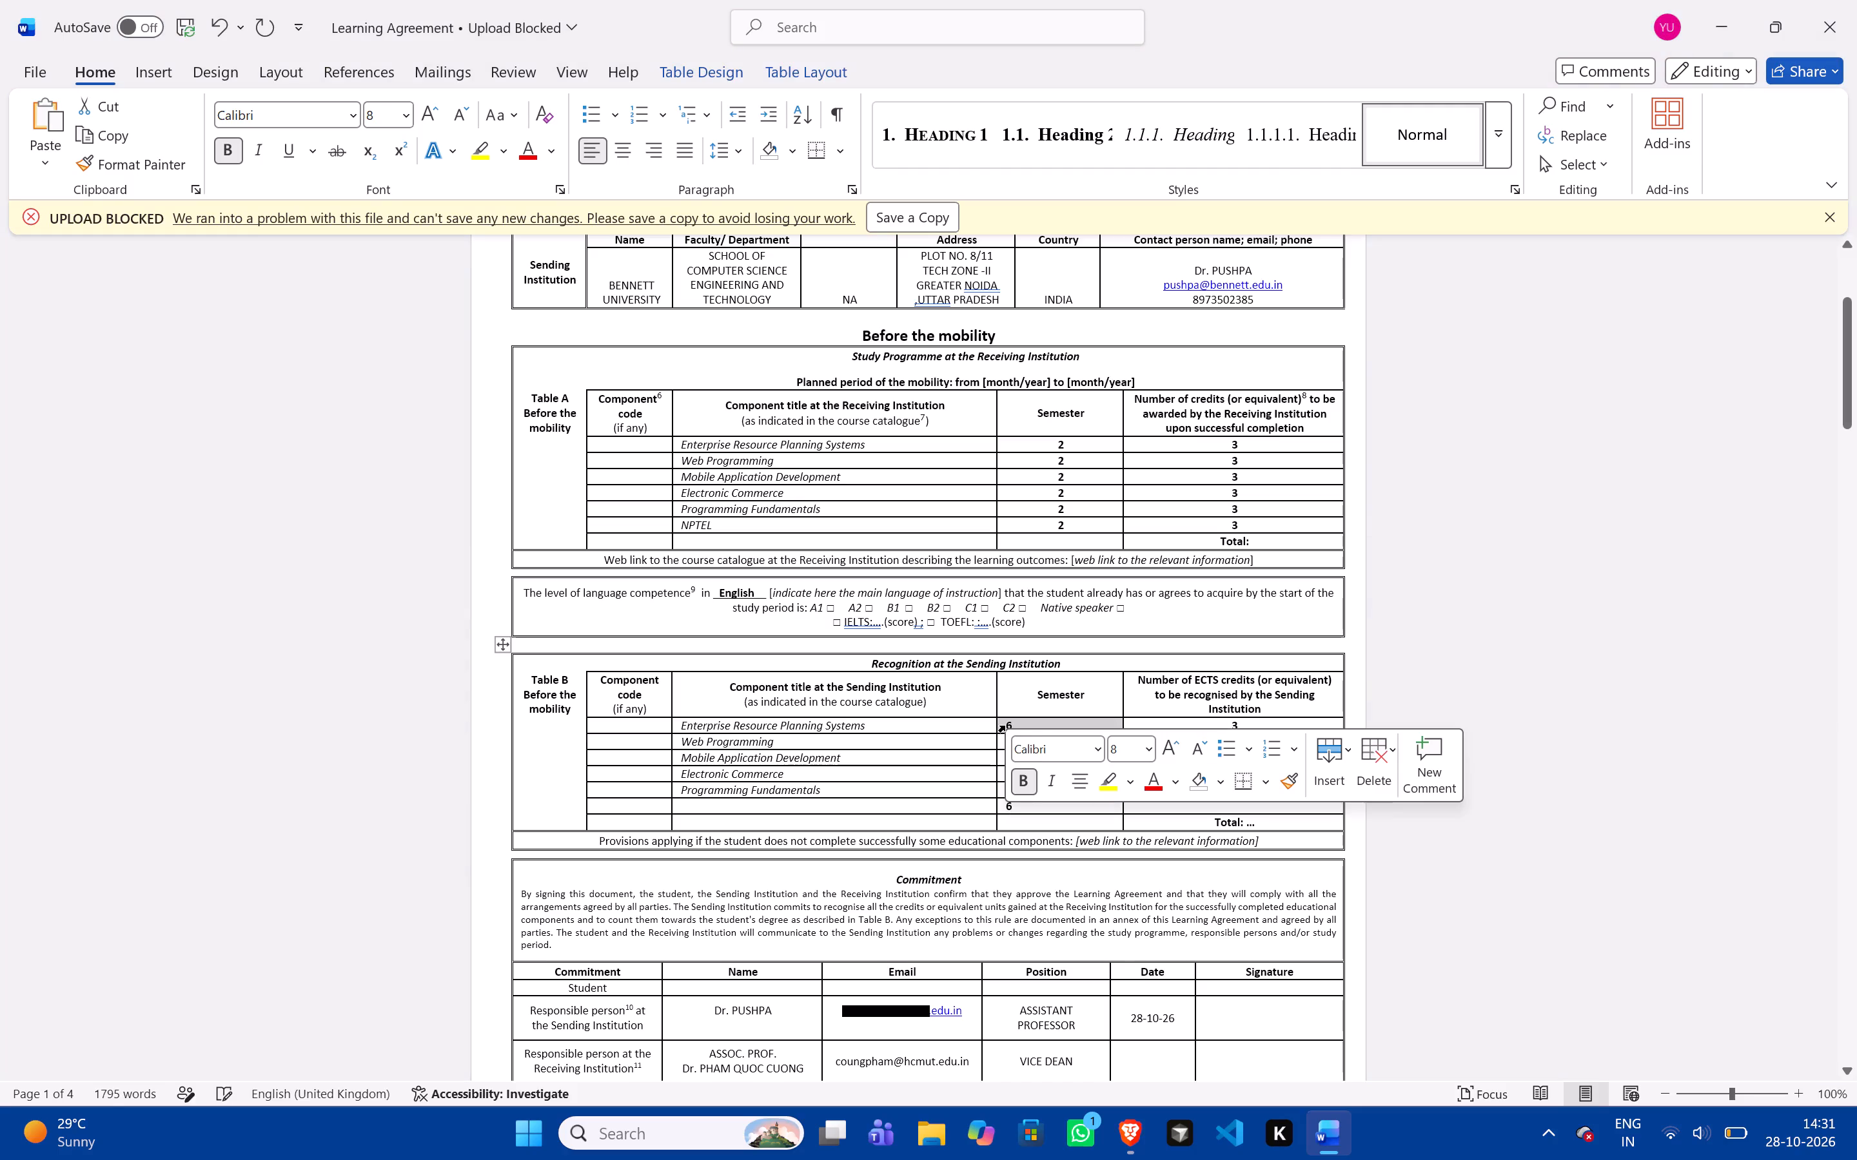
pyautogui.click(1069, 722)
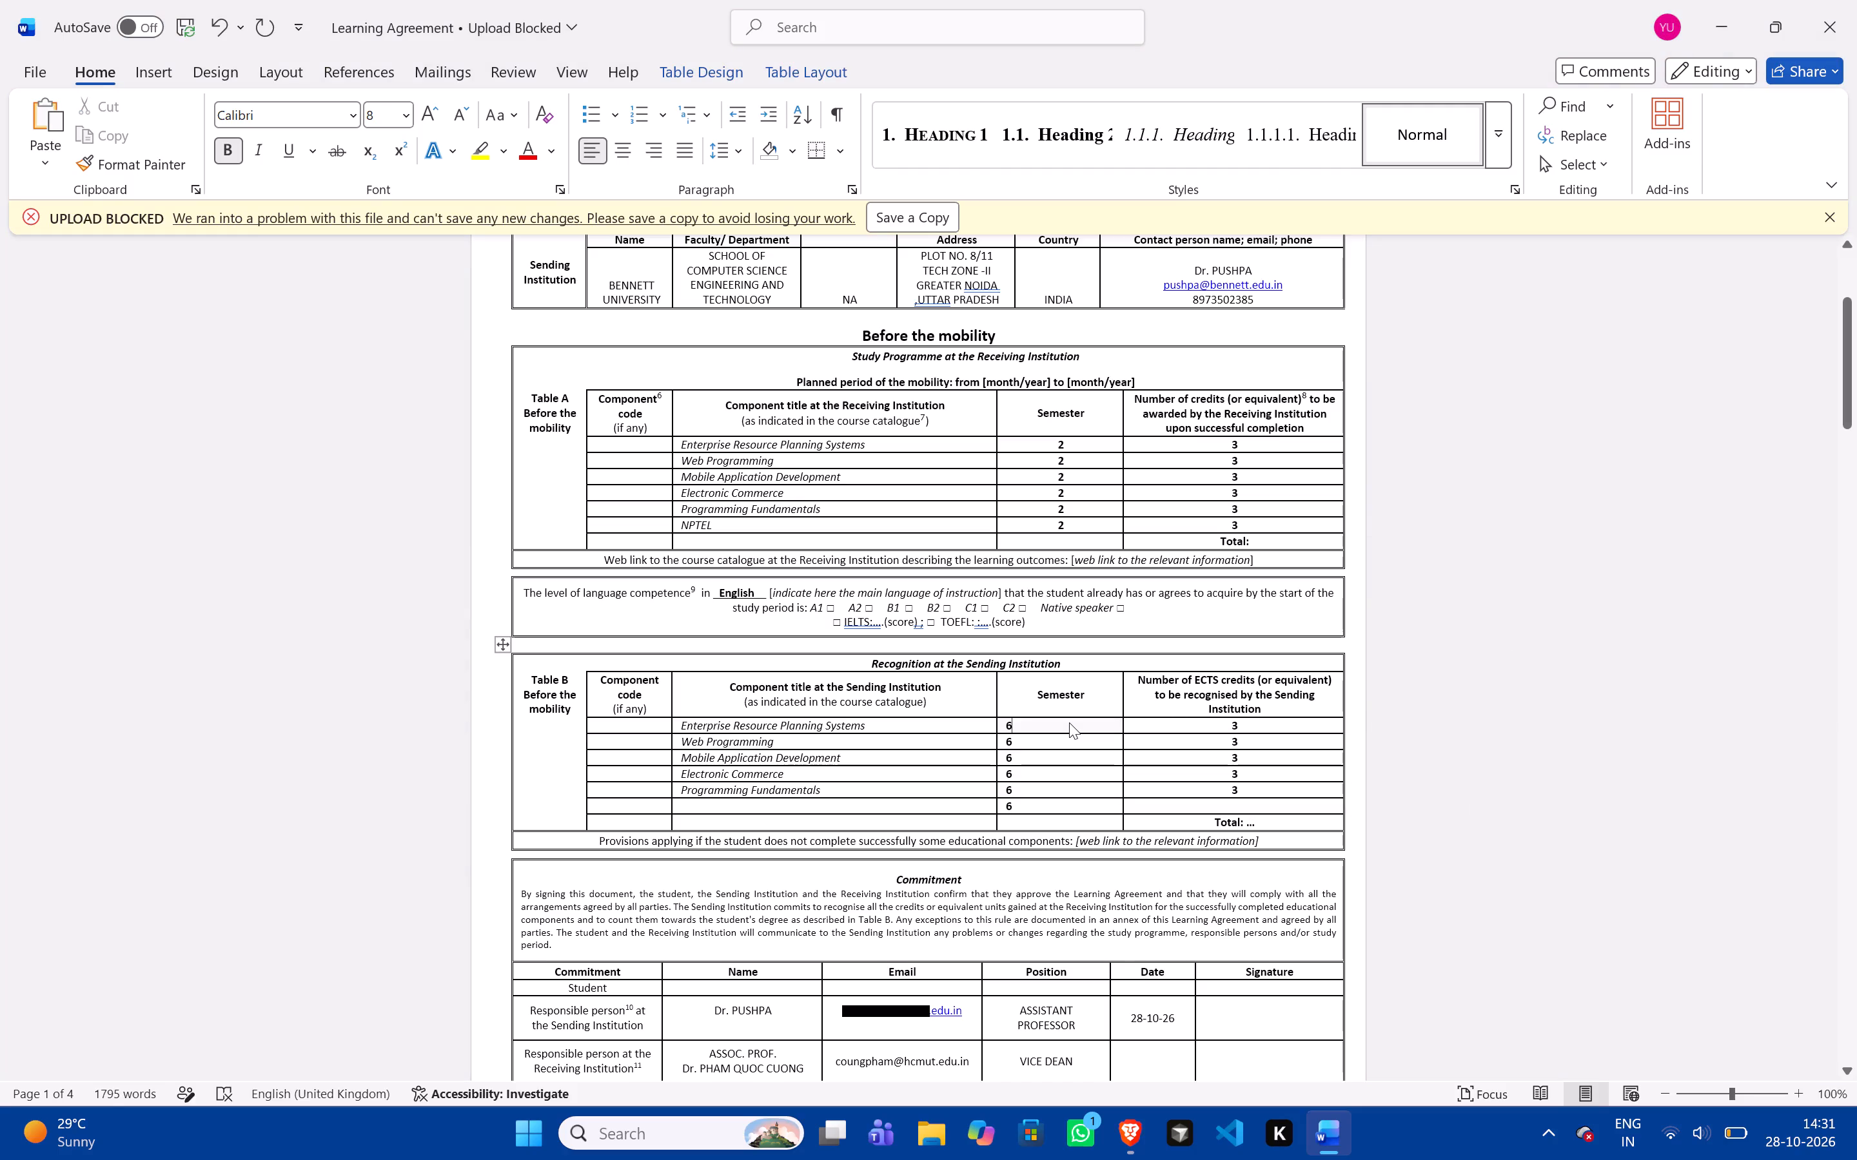
pyautogui.click(1069, 722)
pyautogui.click(1029, 727)
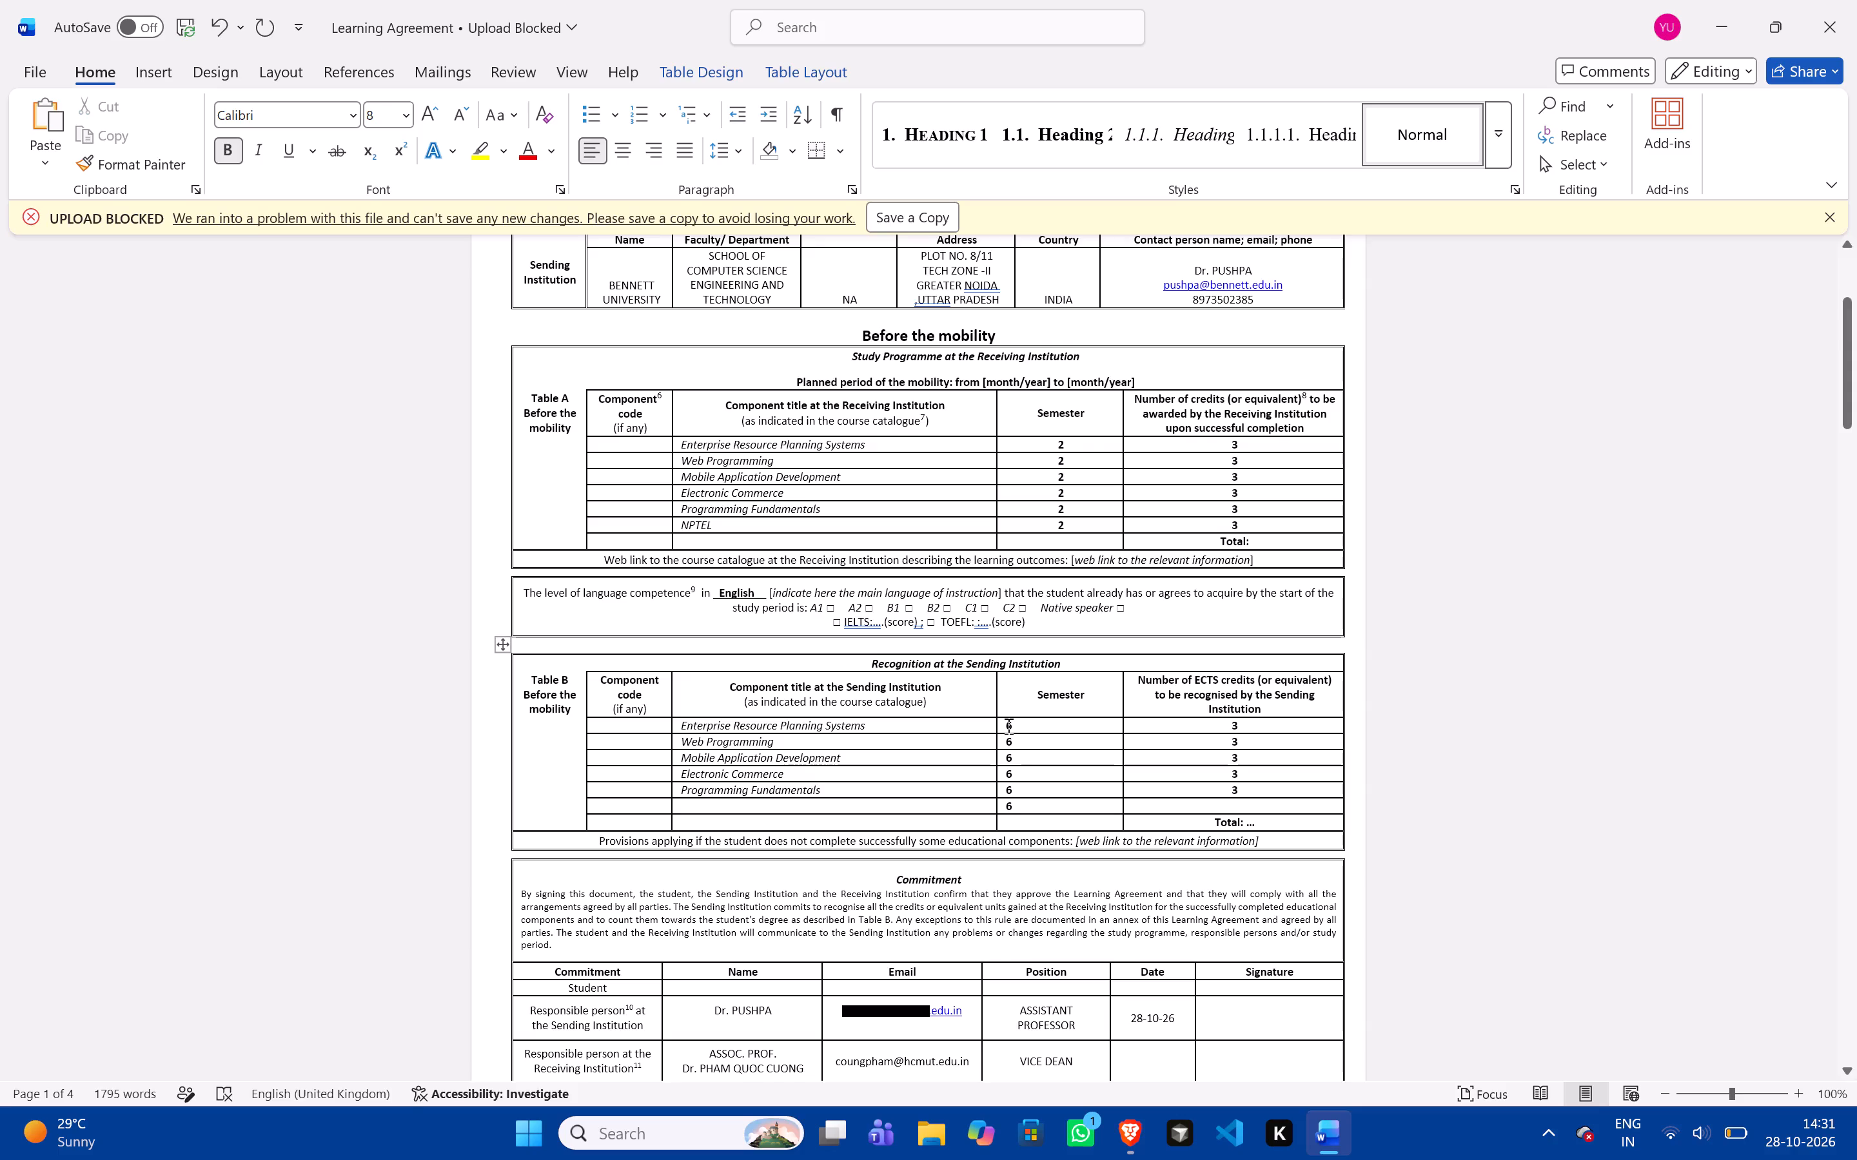
pyautogui.click(1005, 727)
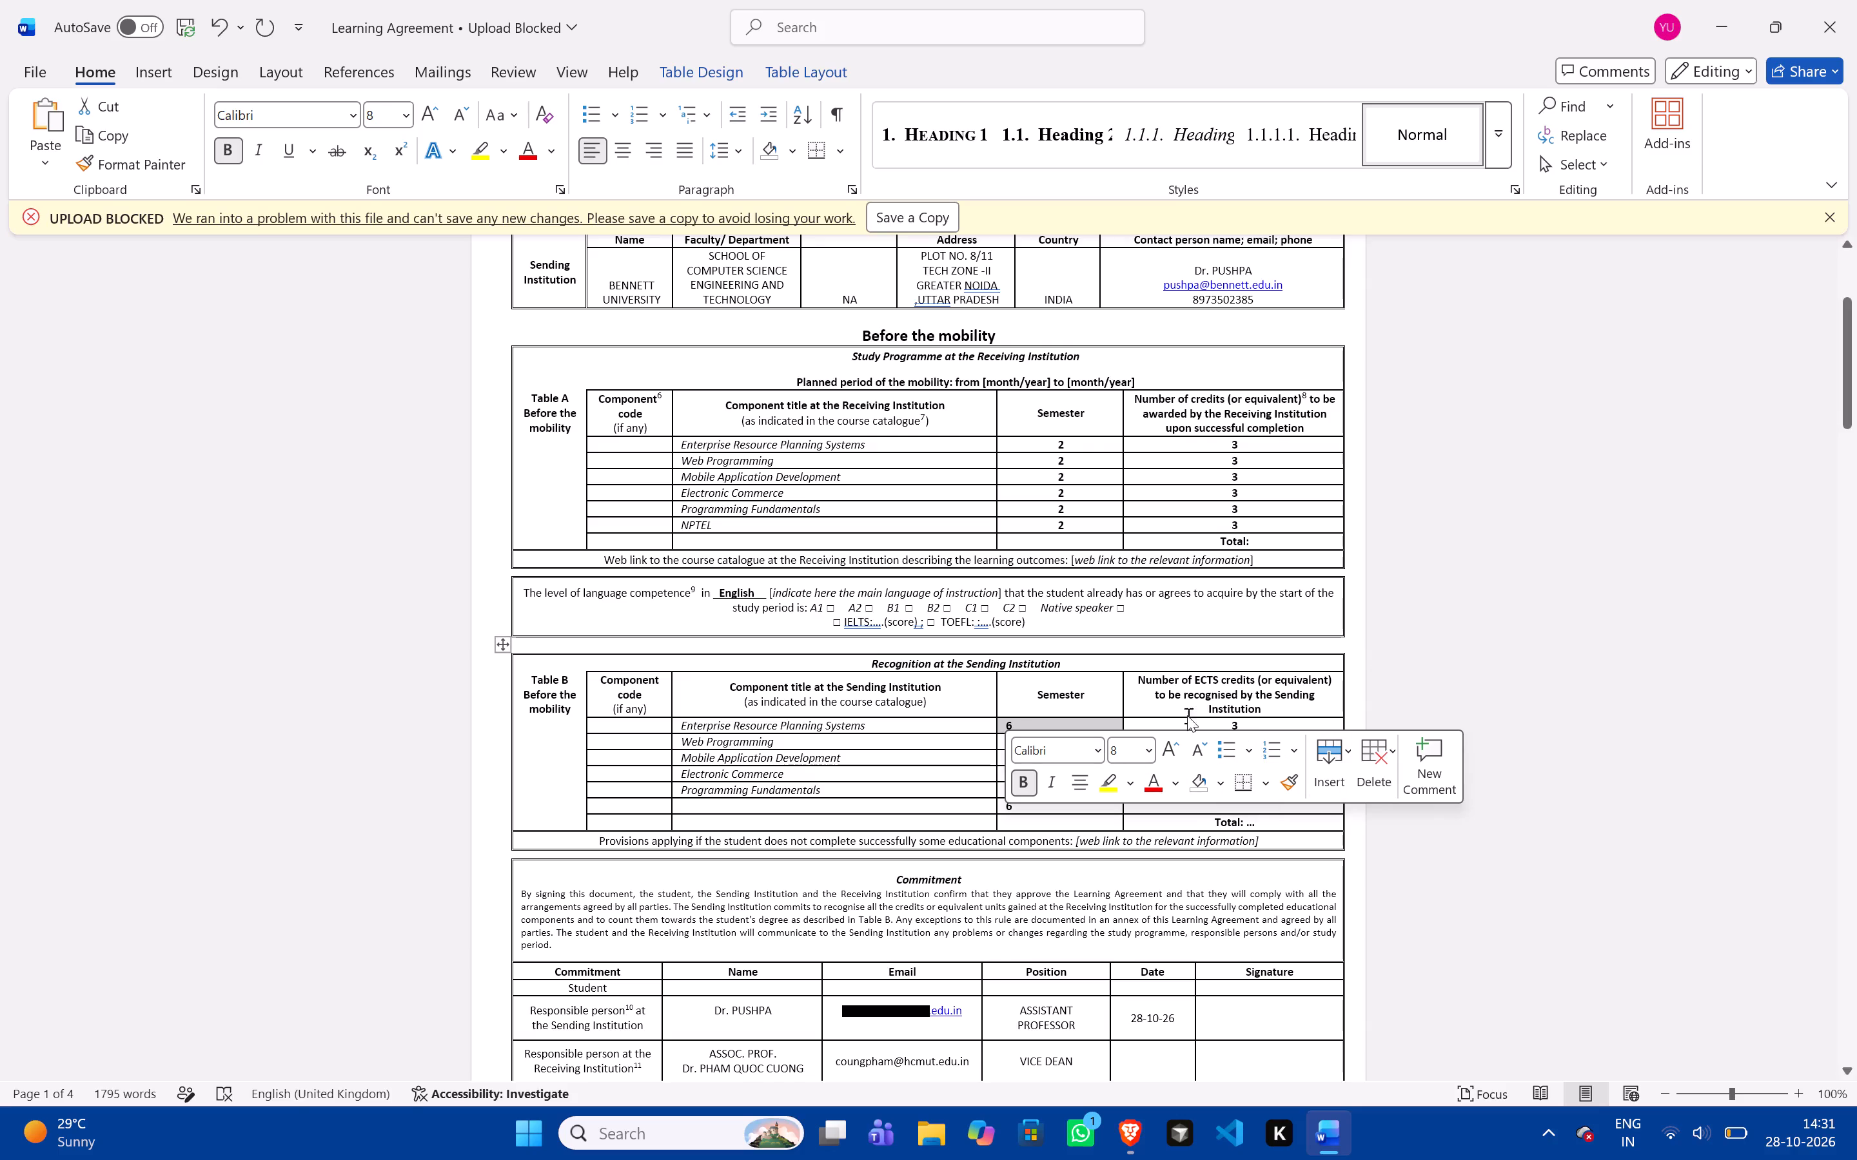
pyautogui.click(1086, 783)
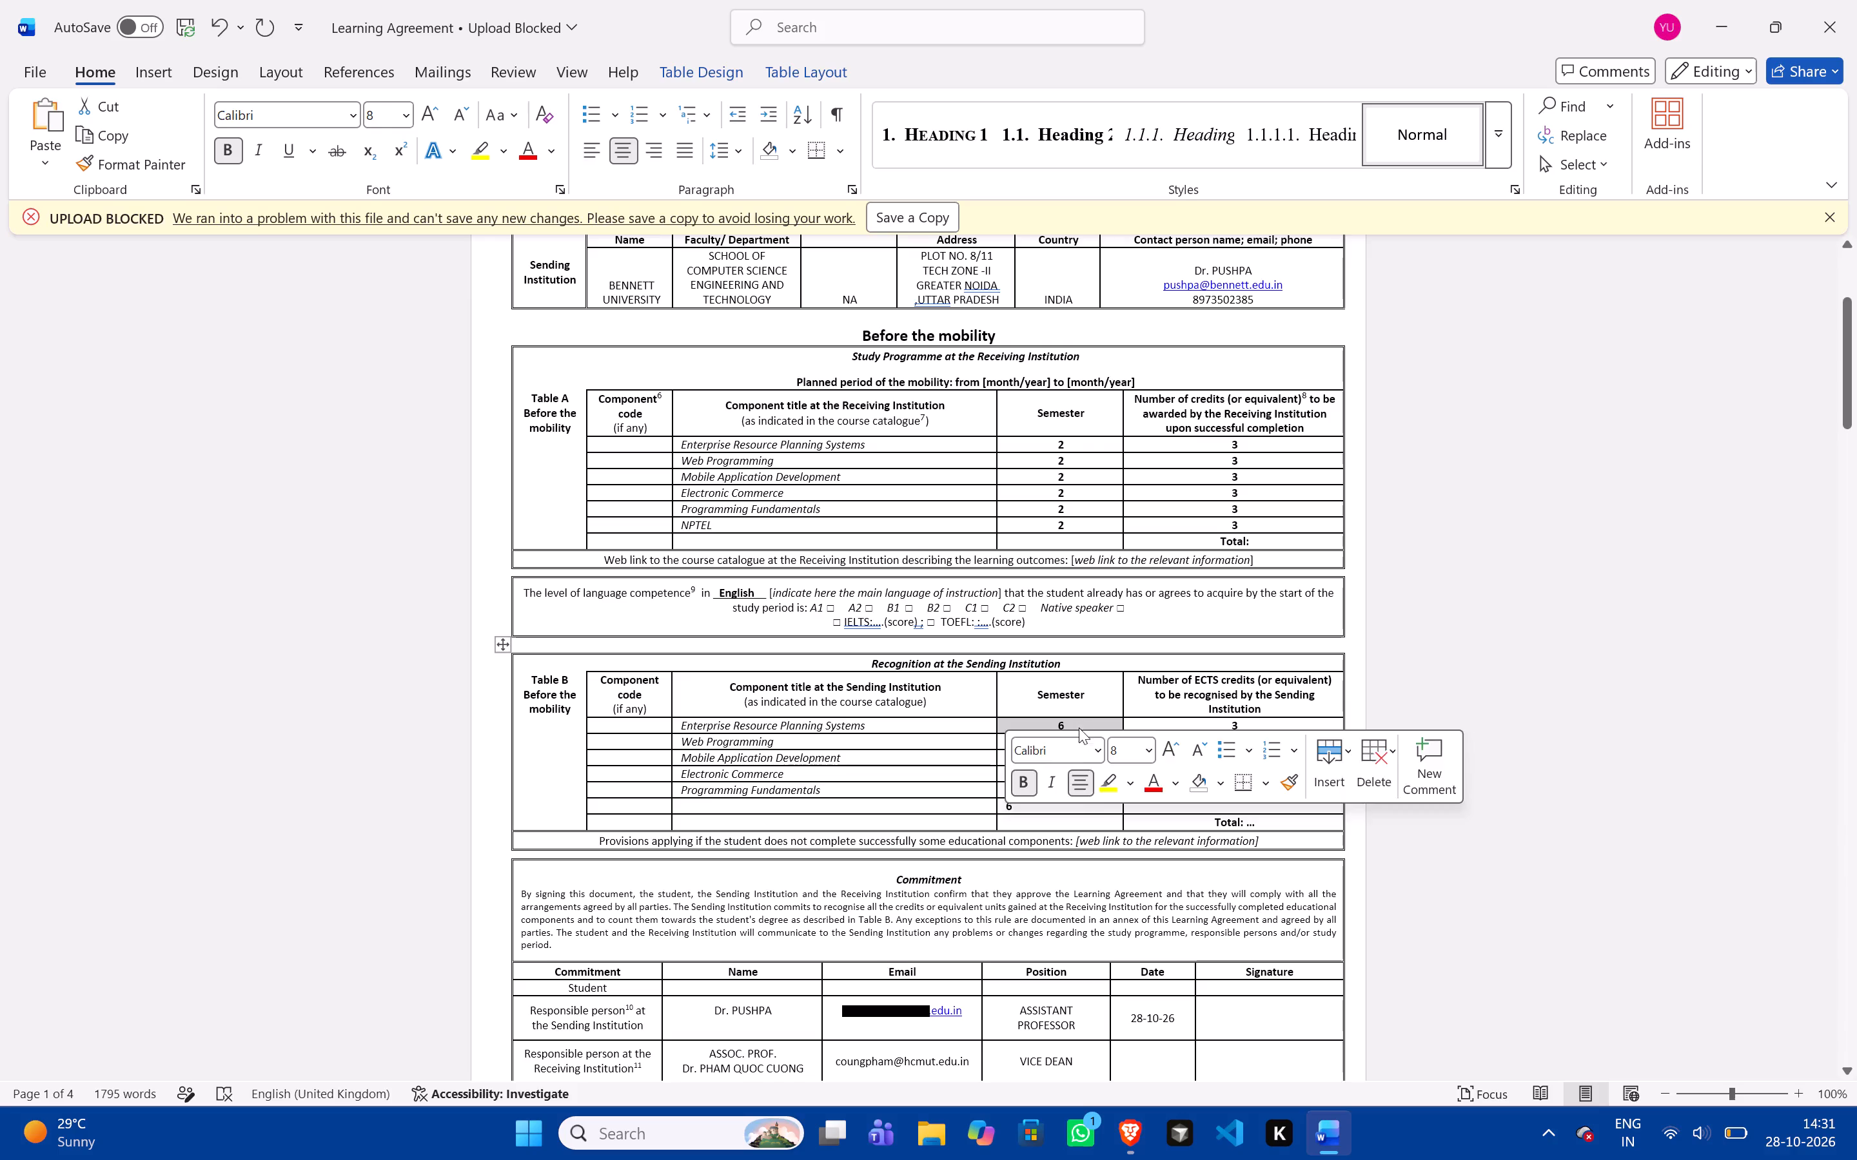
# Centre the semester values in the remaining five filled rows of Table B, from Web Programming down to the row without a course title.
pyautogui.click(1079, 728)
pyautogui.click(1076, 742)
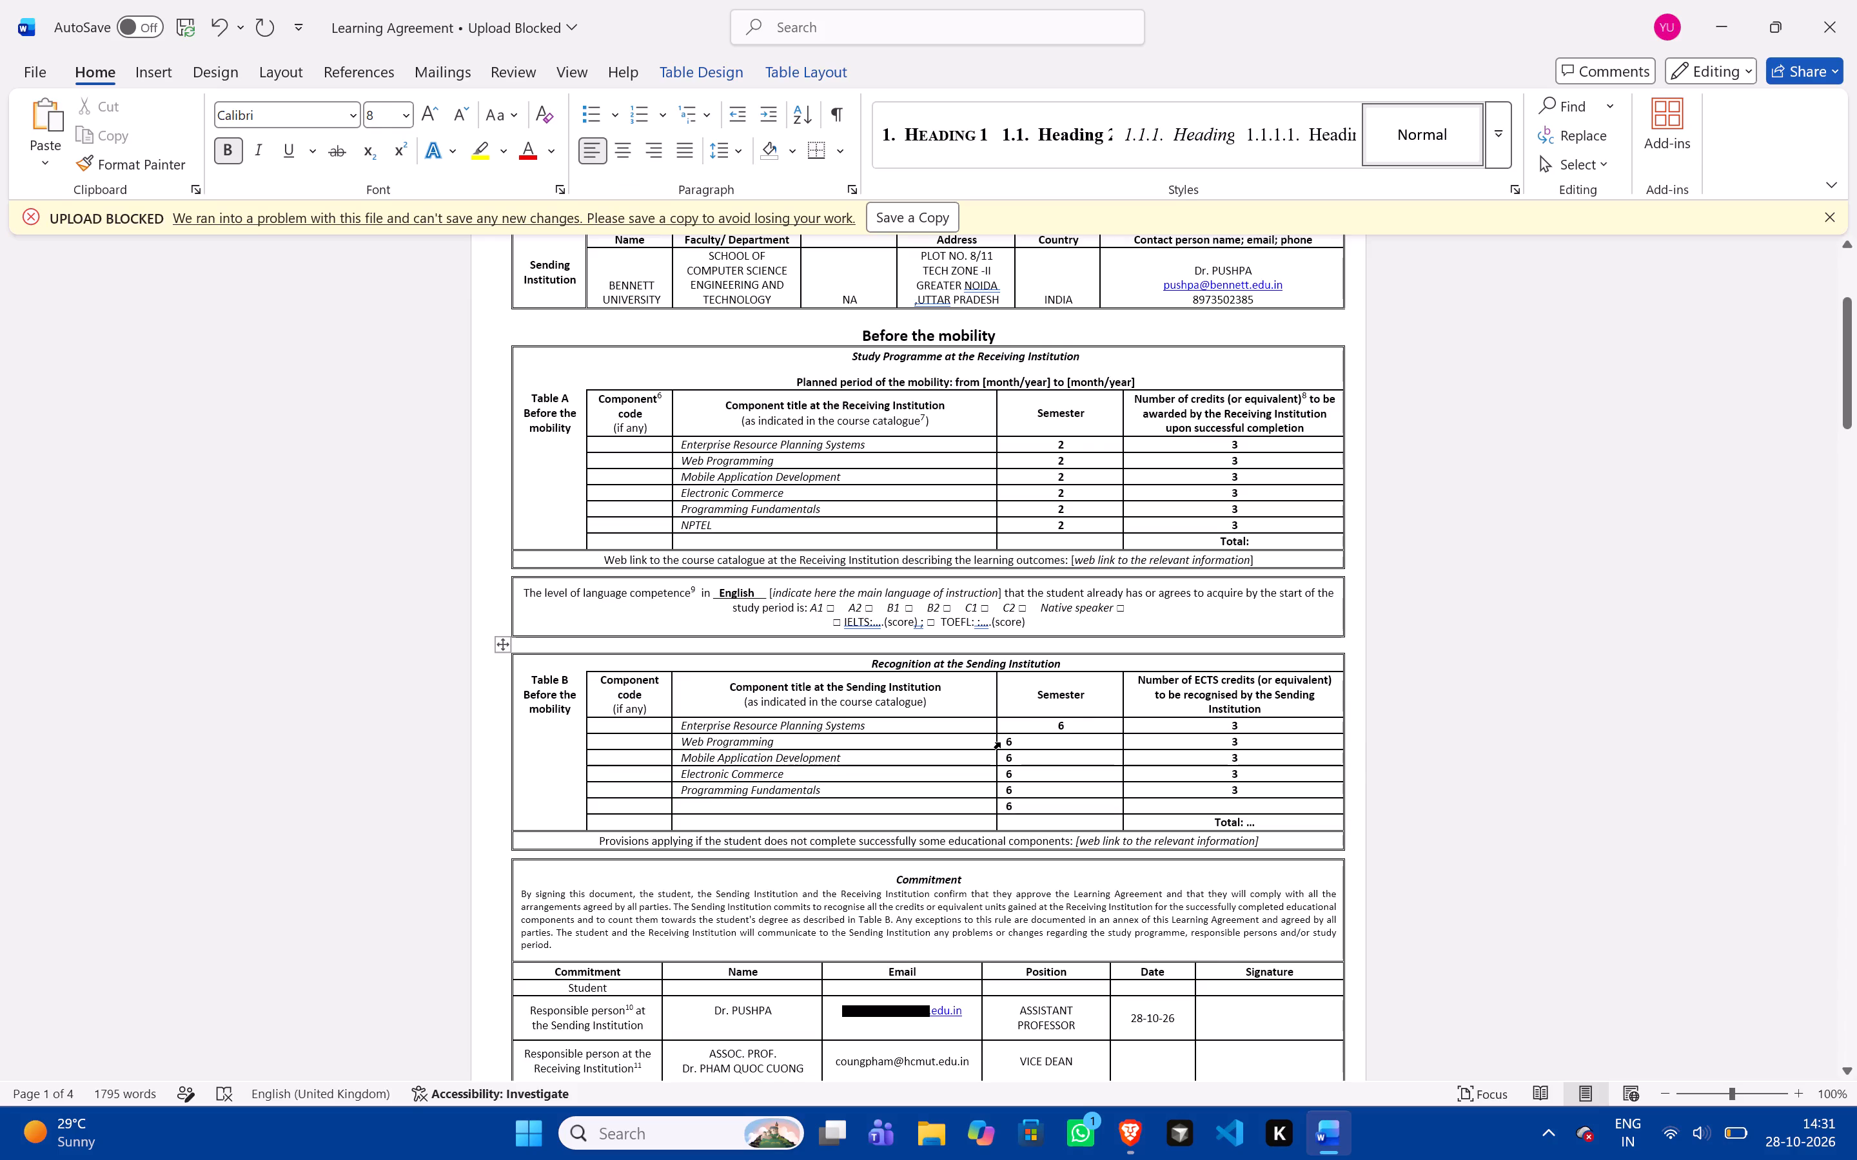
pyautogui.click(1002, 744)
pyautogui.click(1074, 786)
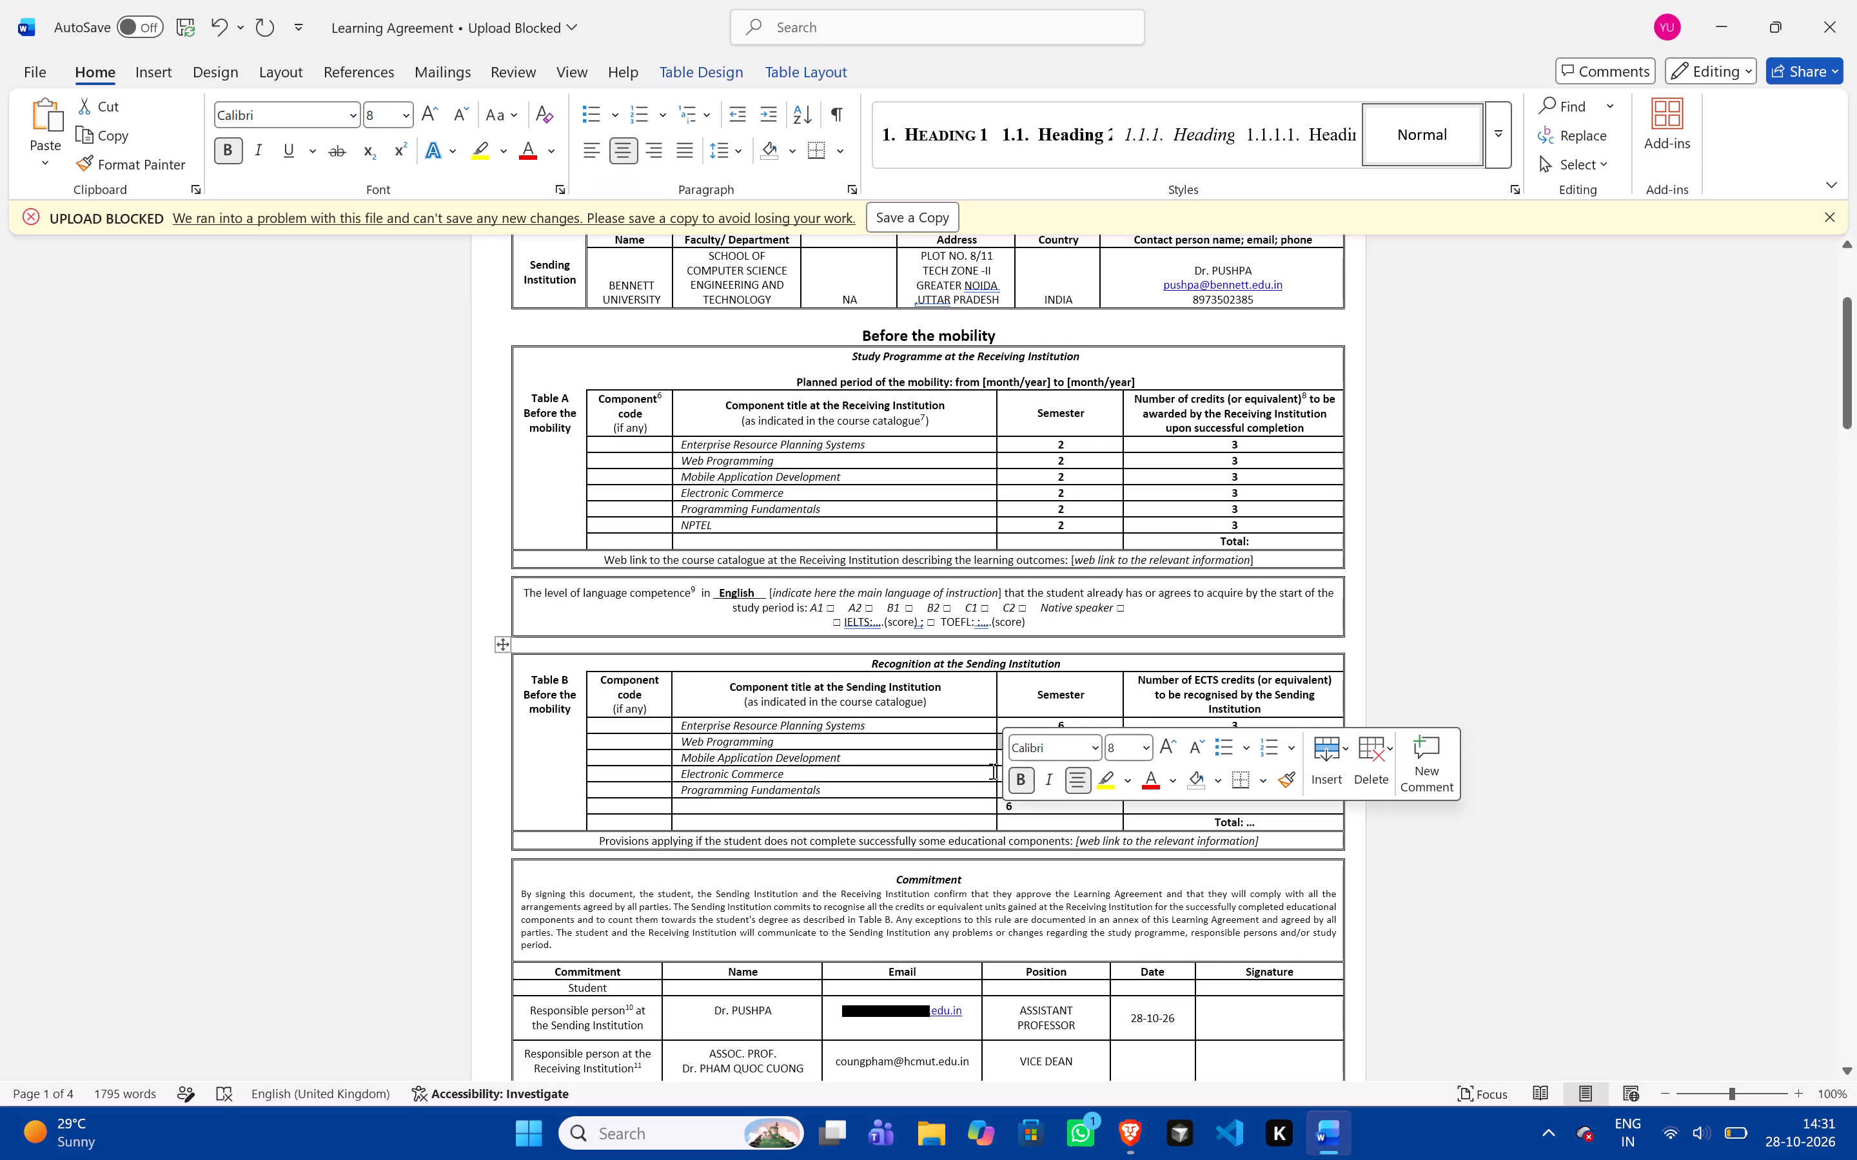
pyautogui.click(992, 765)
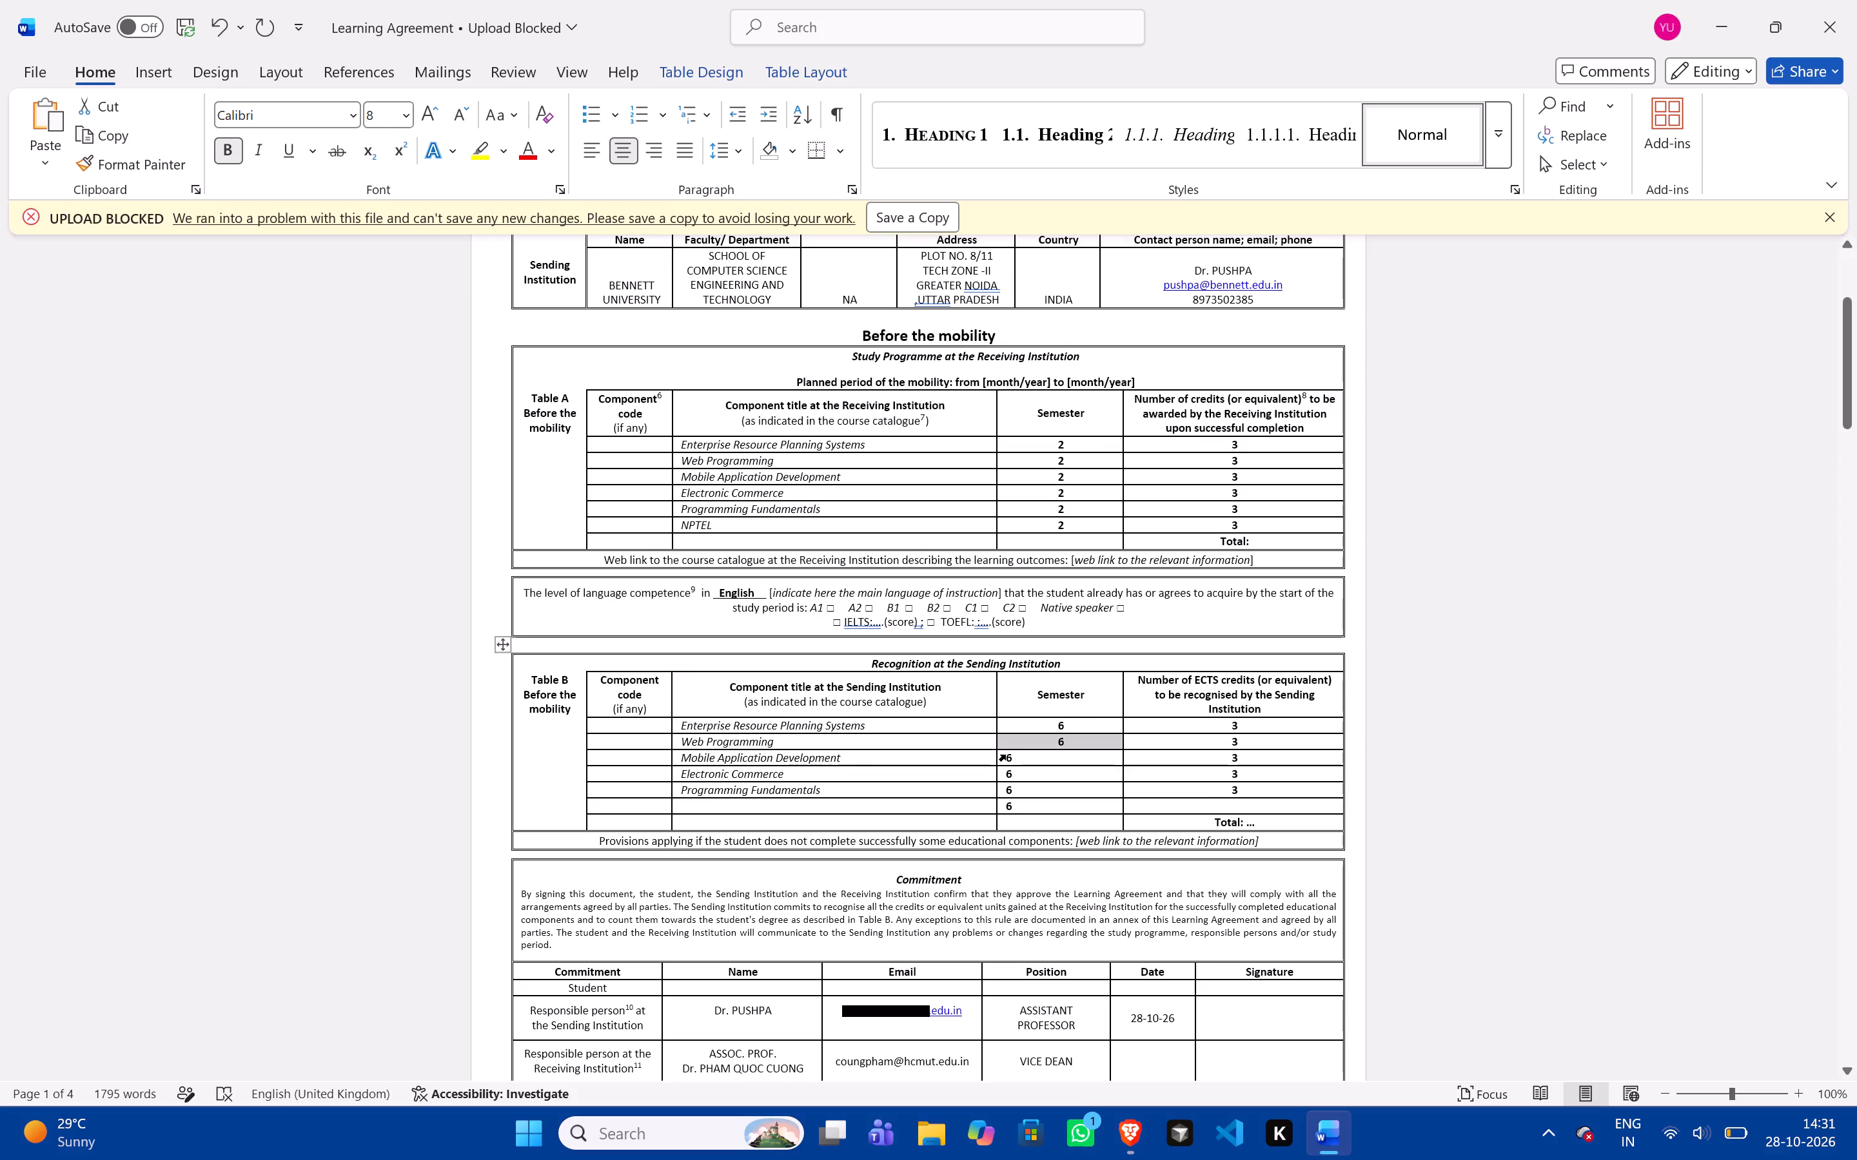
pyautogui.click(1004, 758)
pyautogui.click(1073, 726)
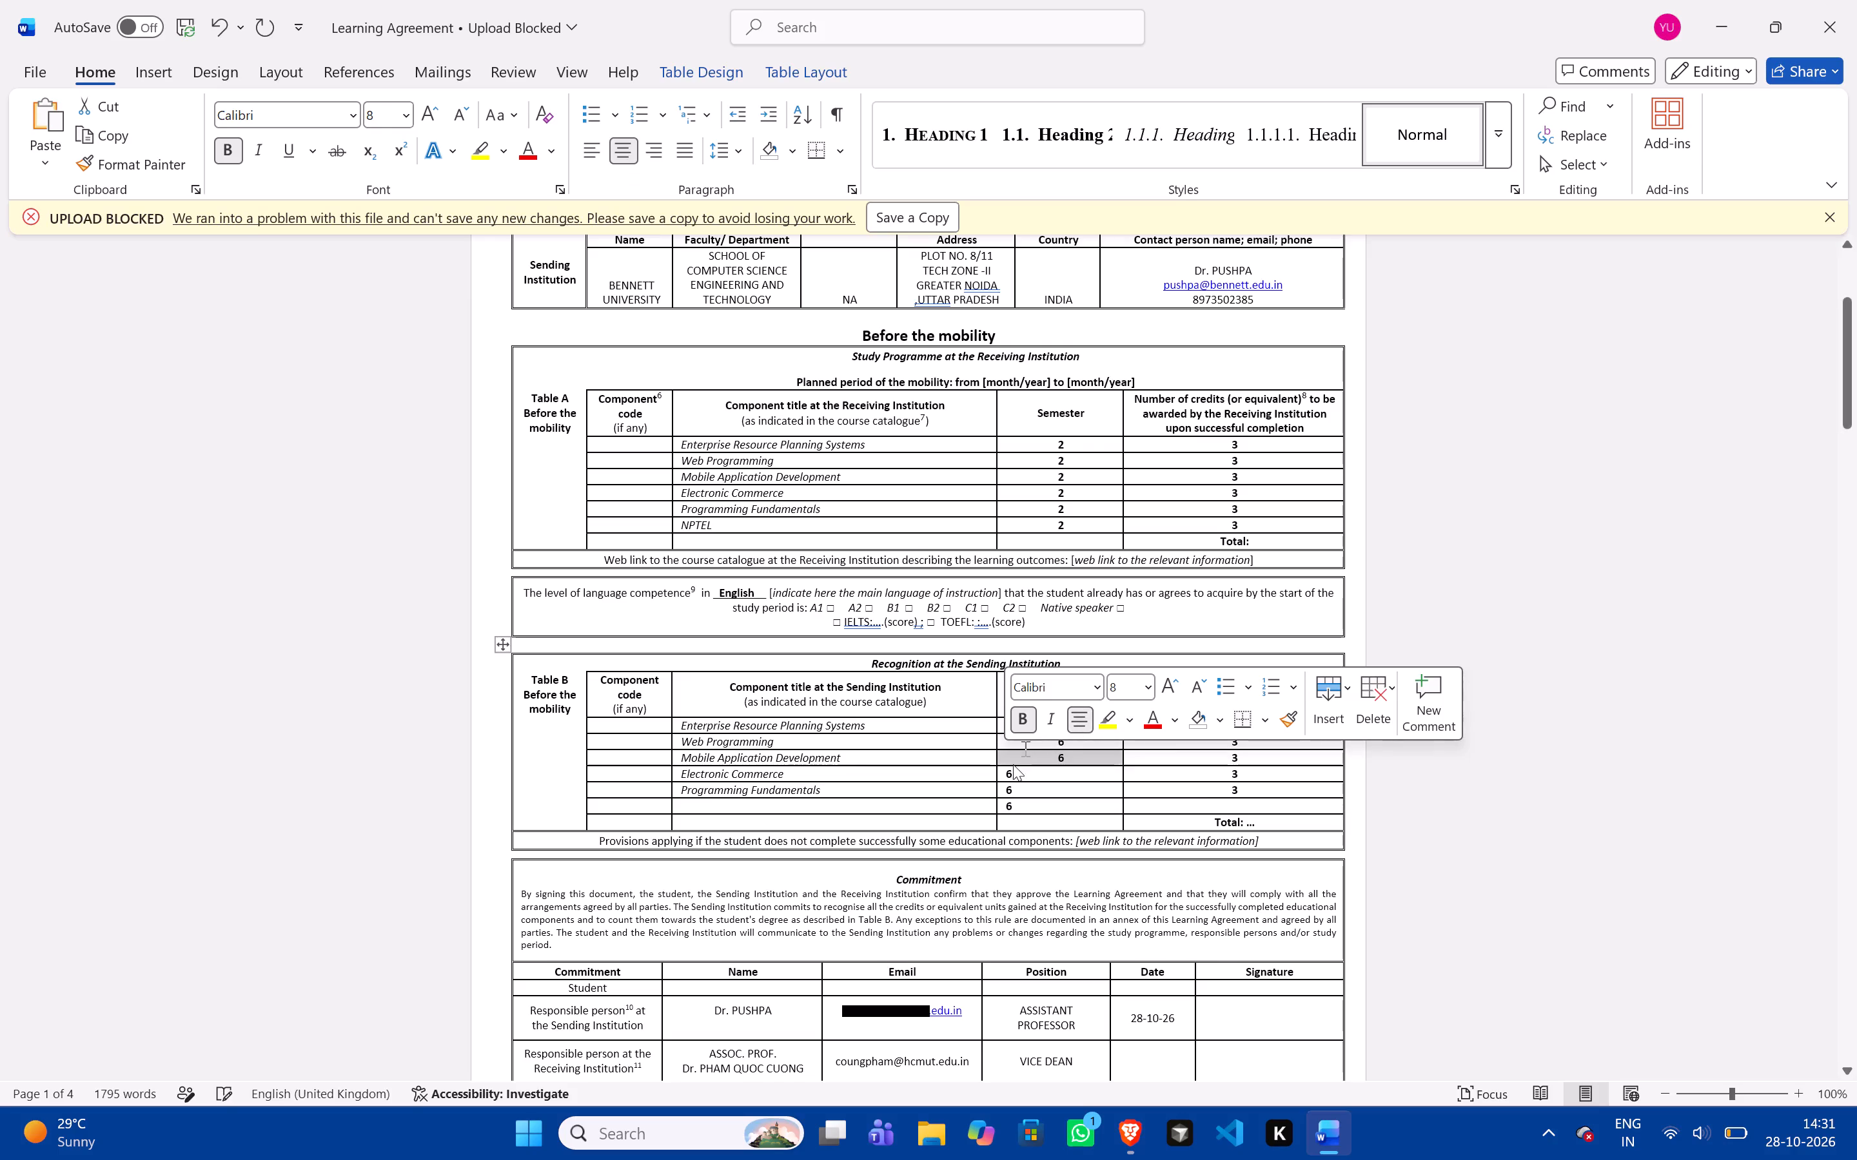
pyautogui.click(1001, 771)
pyautogui.click(1079, 741)
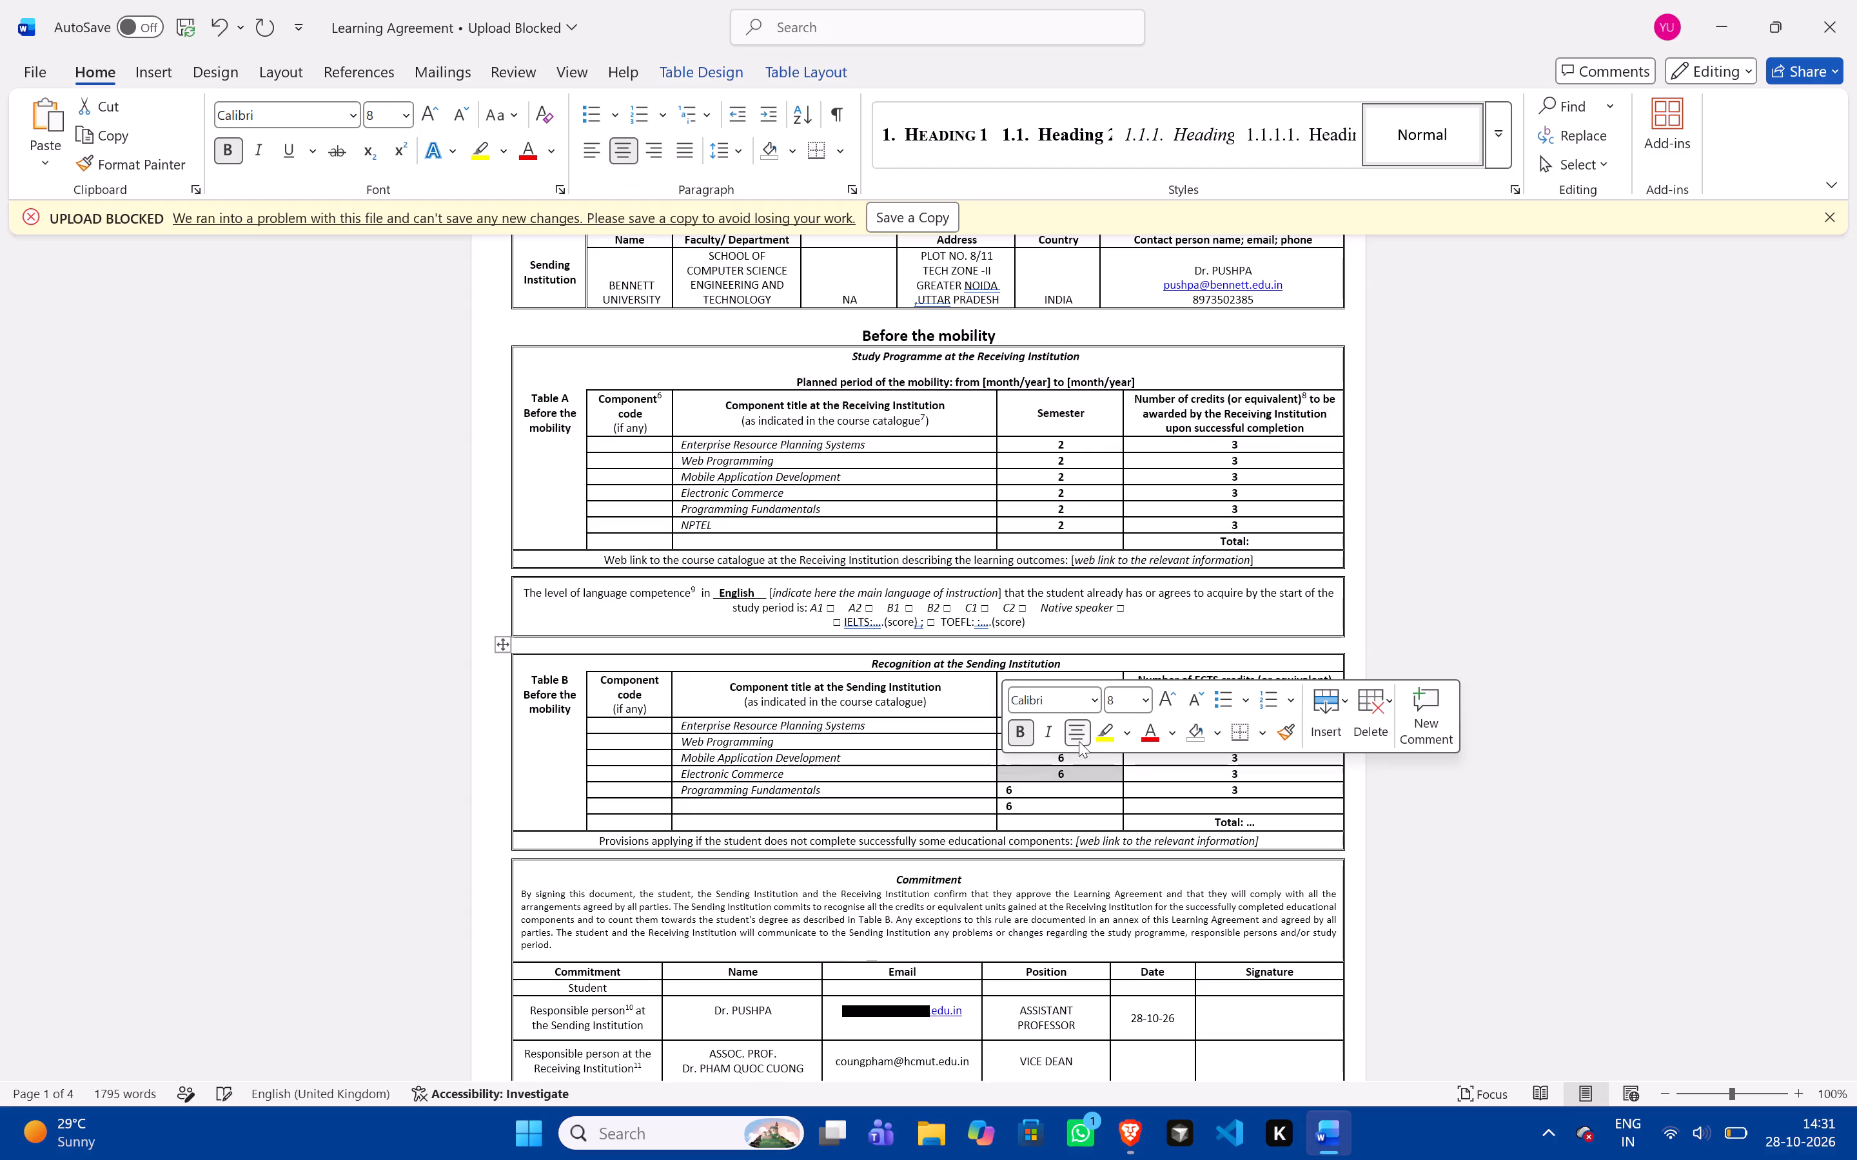
pyautogui.click(1001, 794)
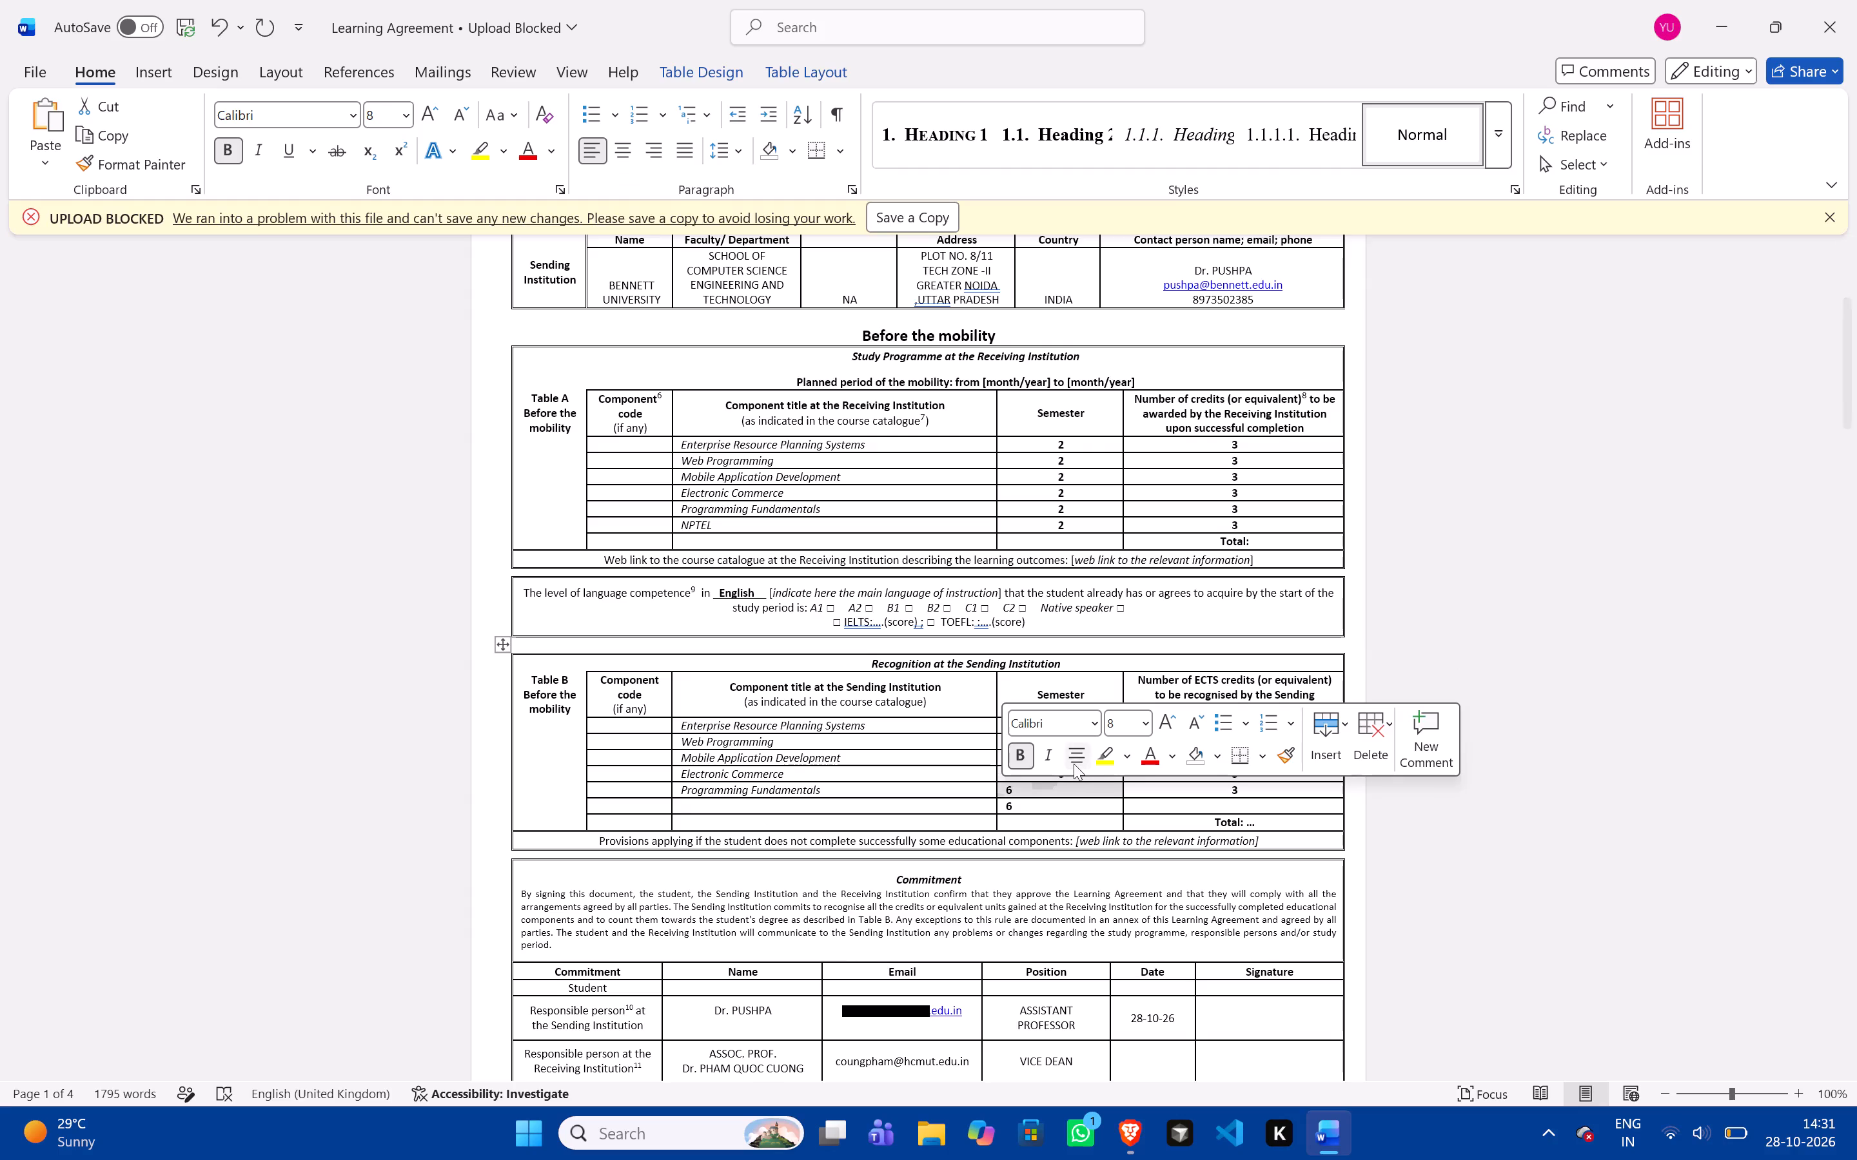
pyautogui.click(1076, 764)
pyautogui.click(1005, 808)
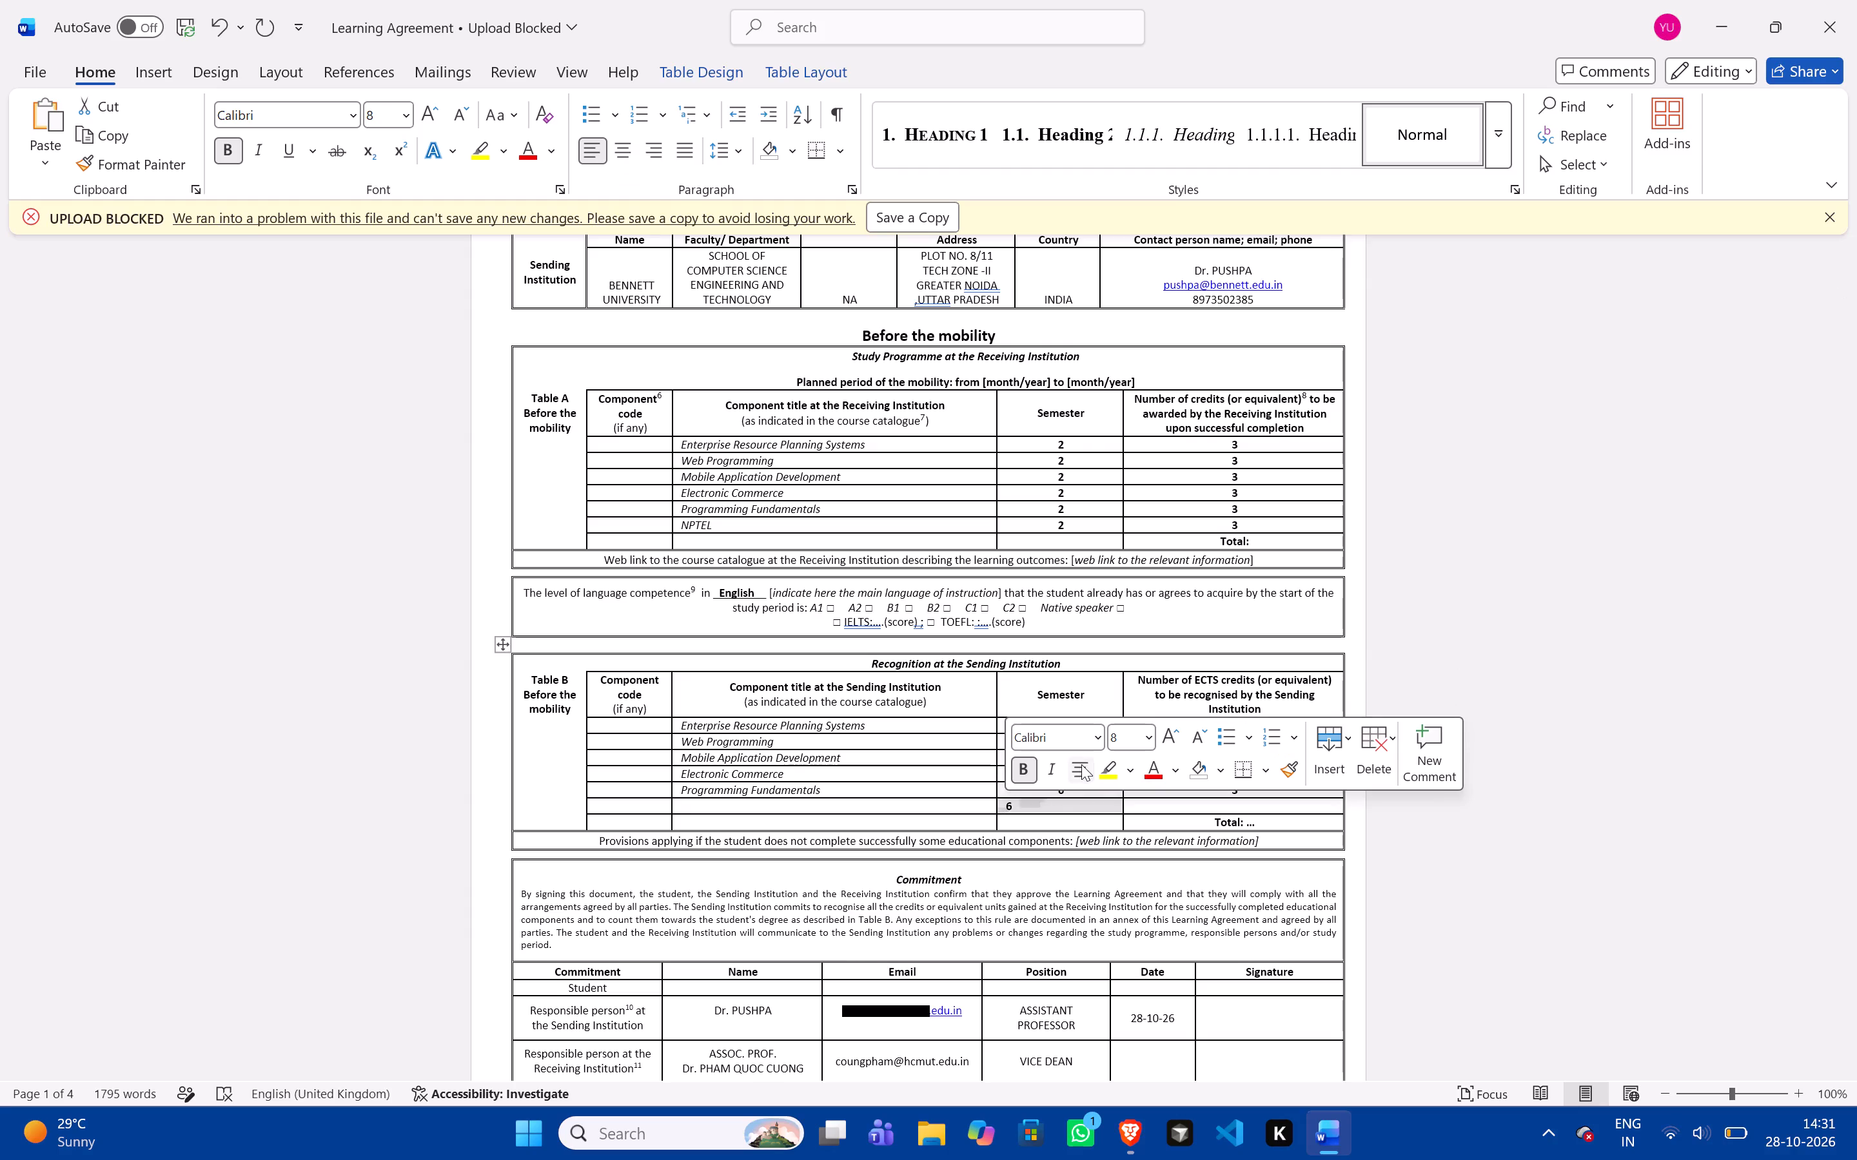
pyautogui.click(1081, 764)
pyautogui.click(1577, 797)
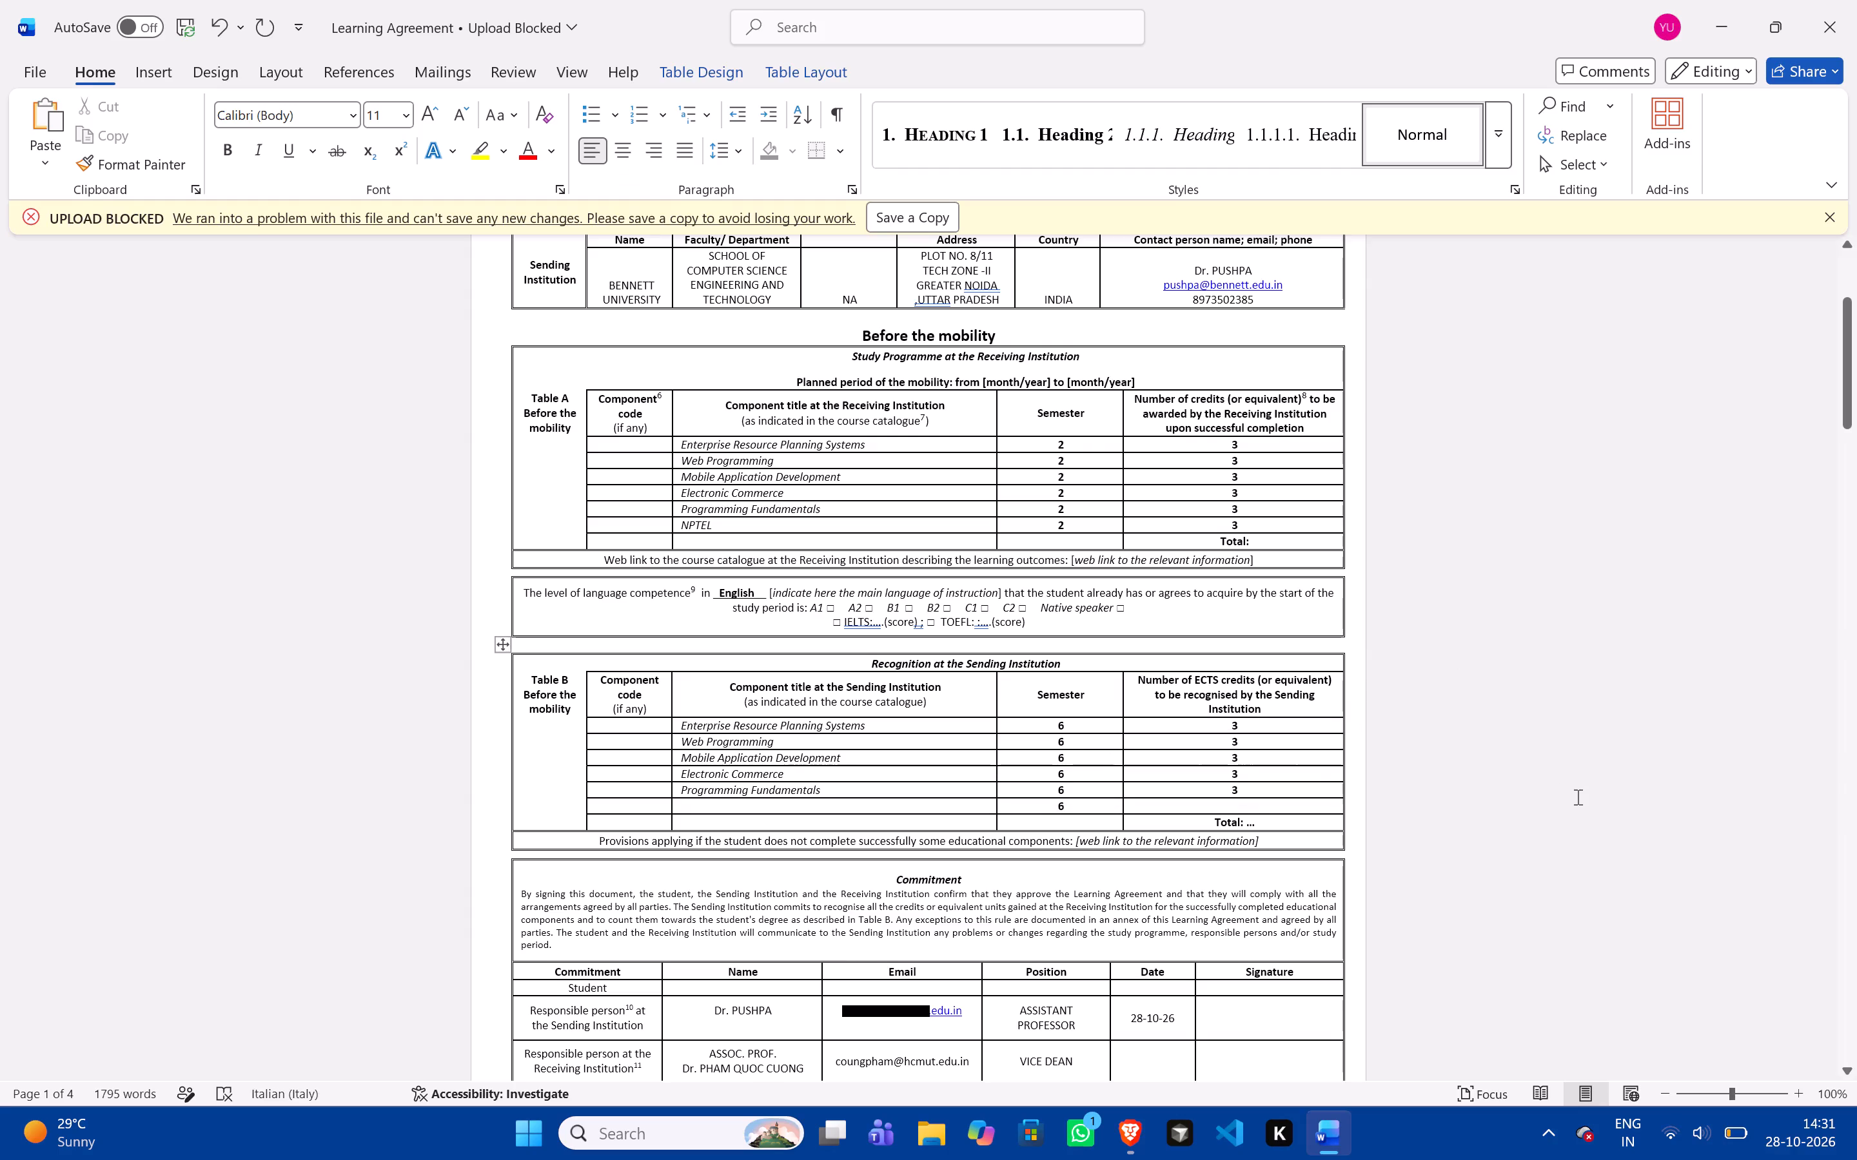
# Enter 3 credits in the Table B row without a course title.
pyautogui.click(1306, 808)
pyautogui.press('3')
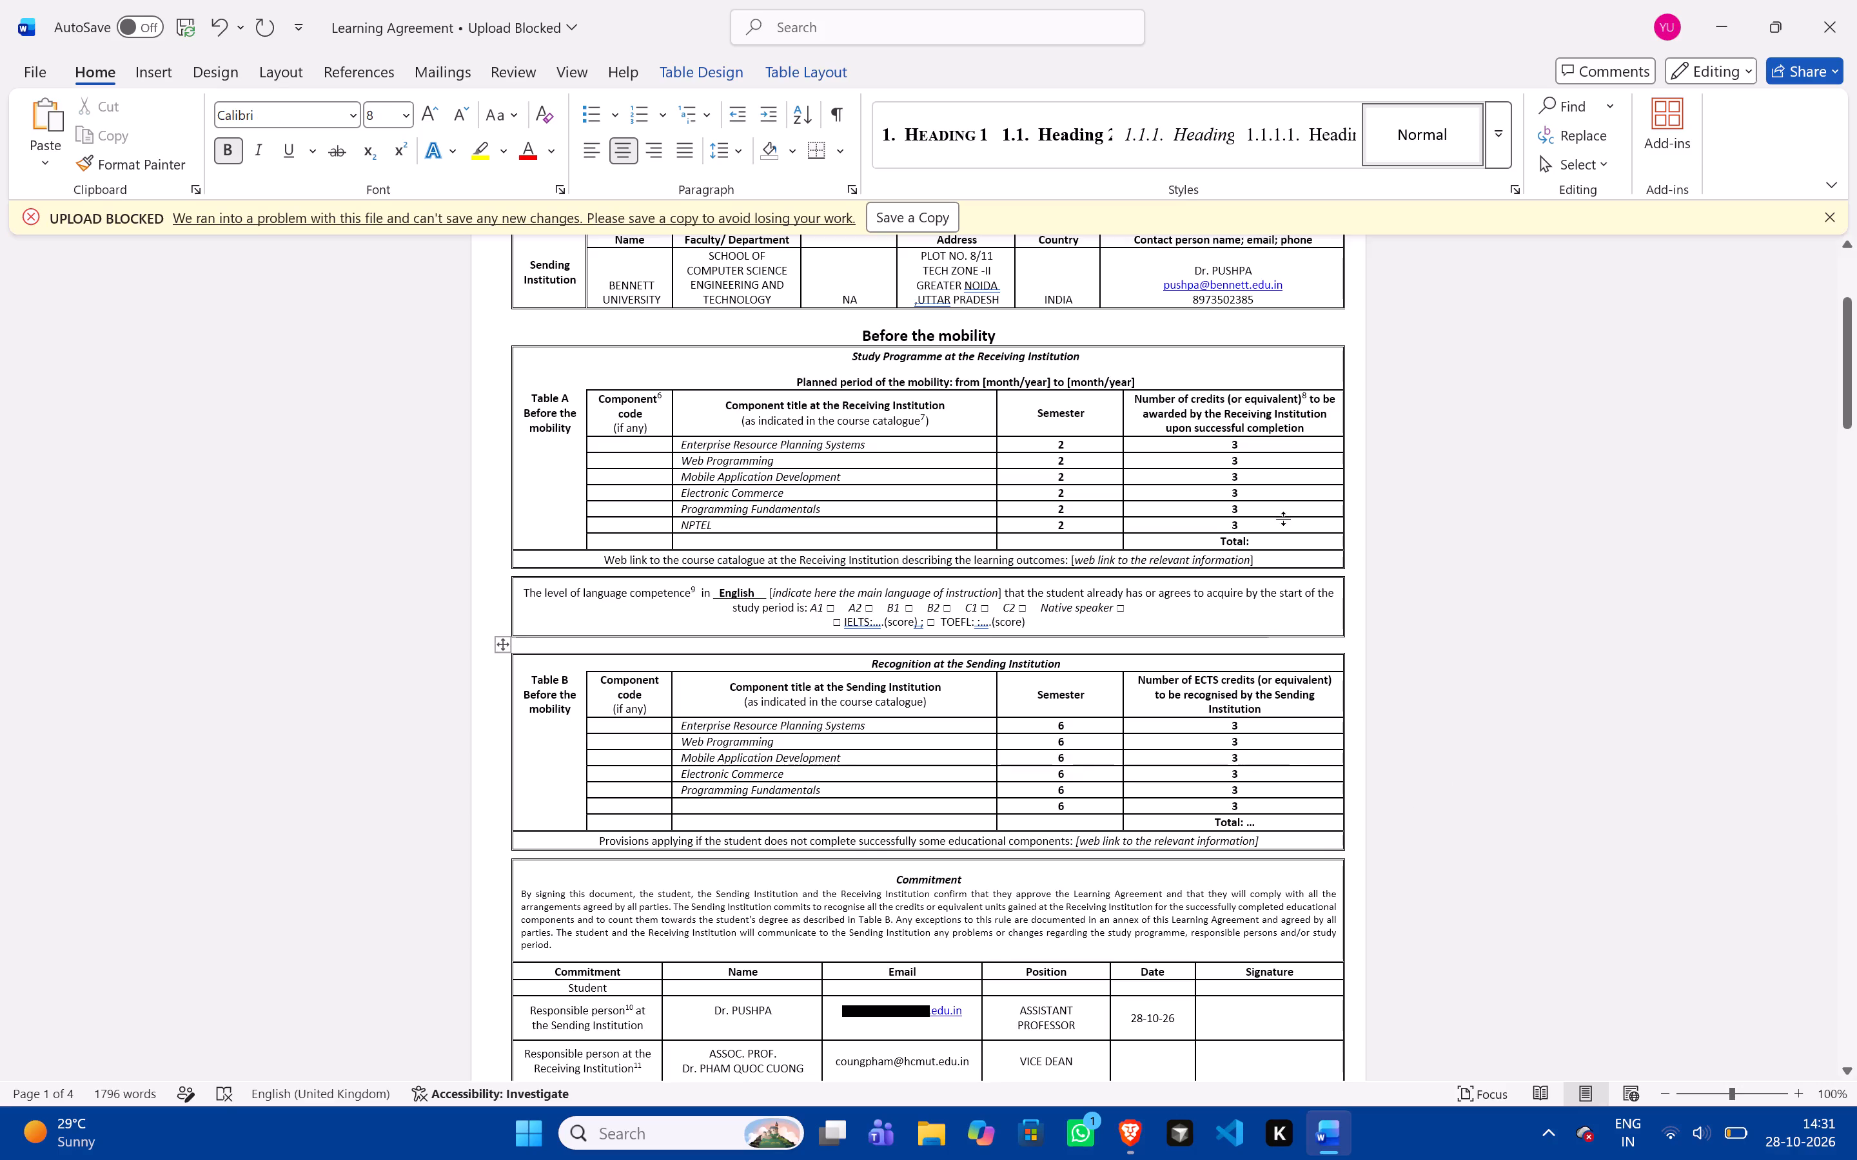
# Enter 18 as the credit total in both Table A and Table B.
pyautogui.click(1282, 539)
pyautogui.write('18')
pyautogui.click(1268, 823)
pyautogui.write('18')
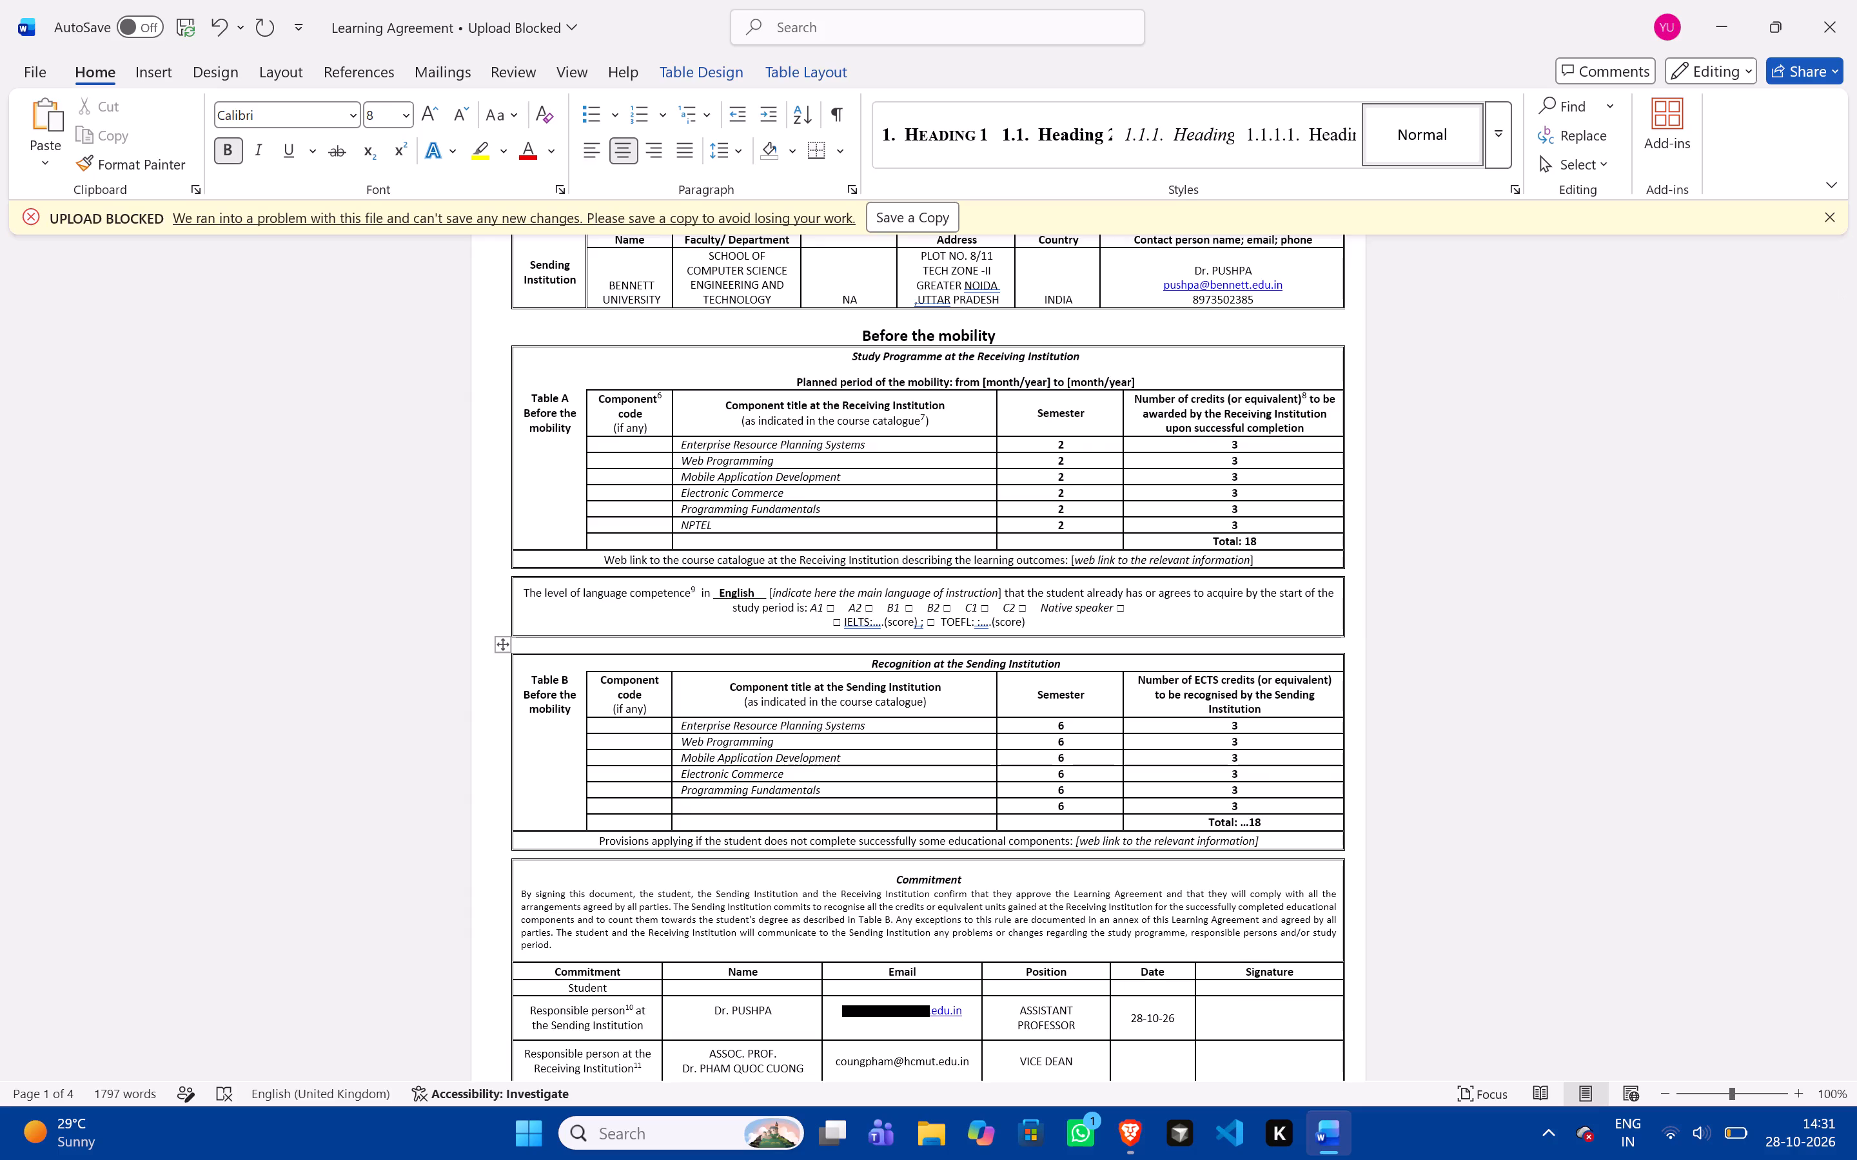
# Look through the During the Mobility and After the Mobility pages for sections still empty.
pyautogui.scroll(-3, 1268, 823)
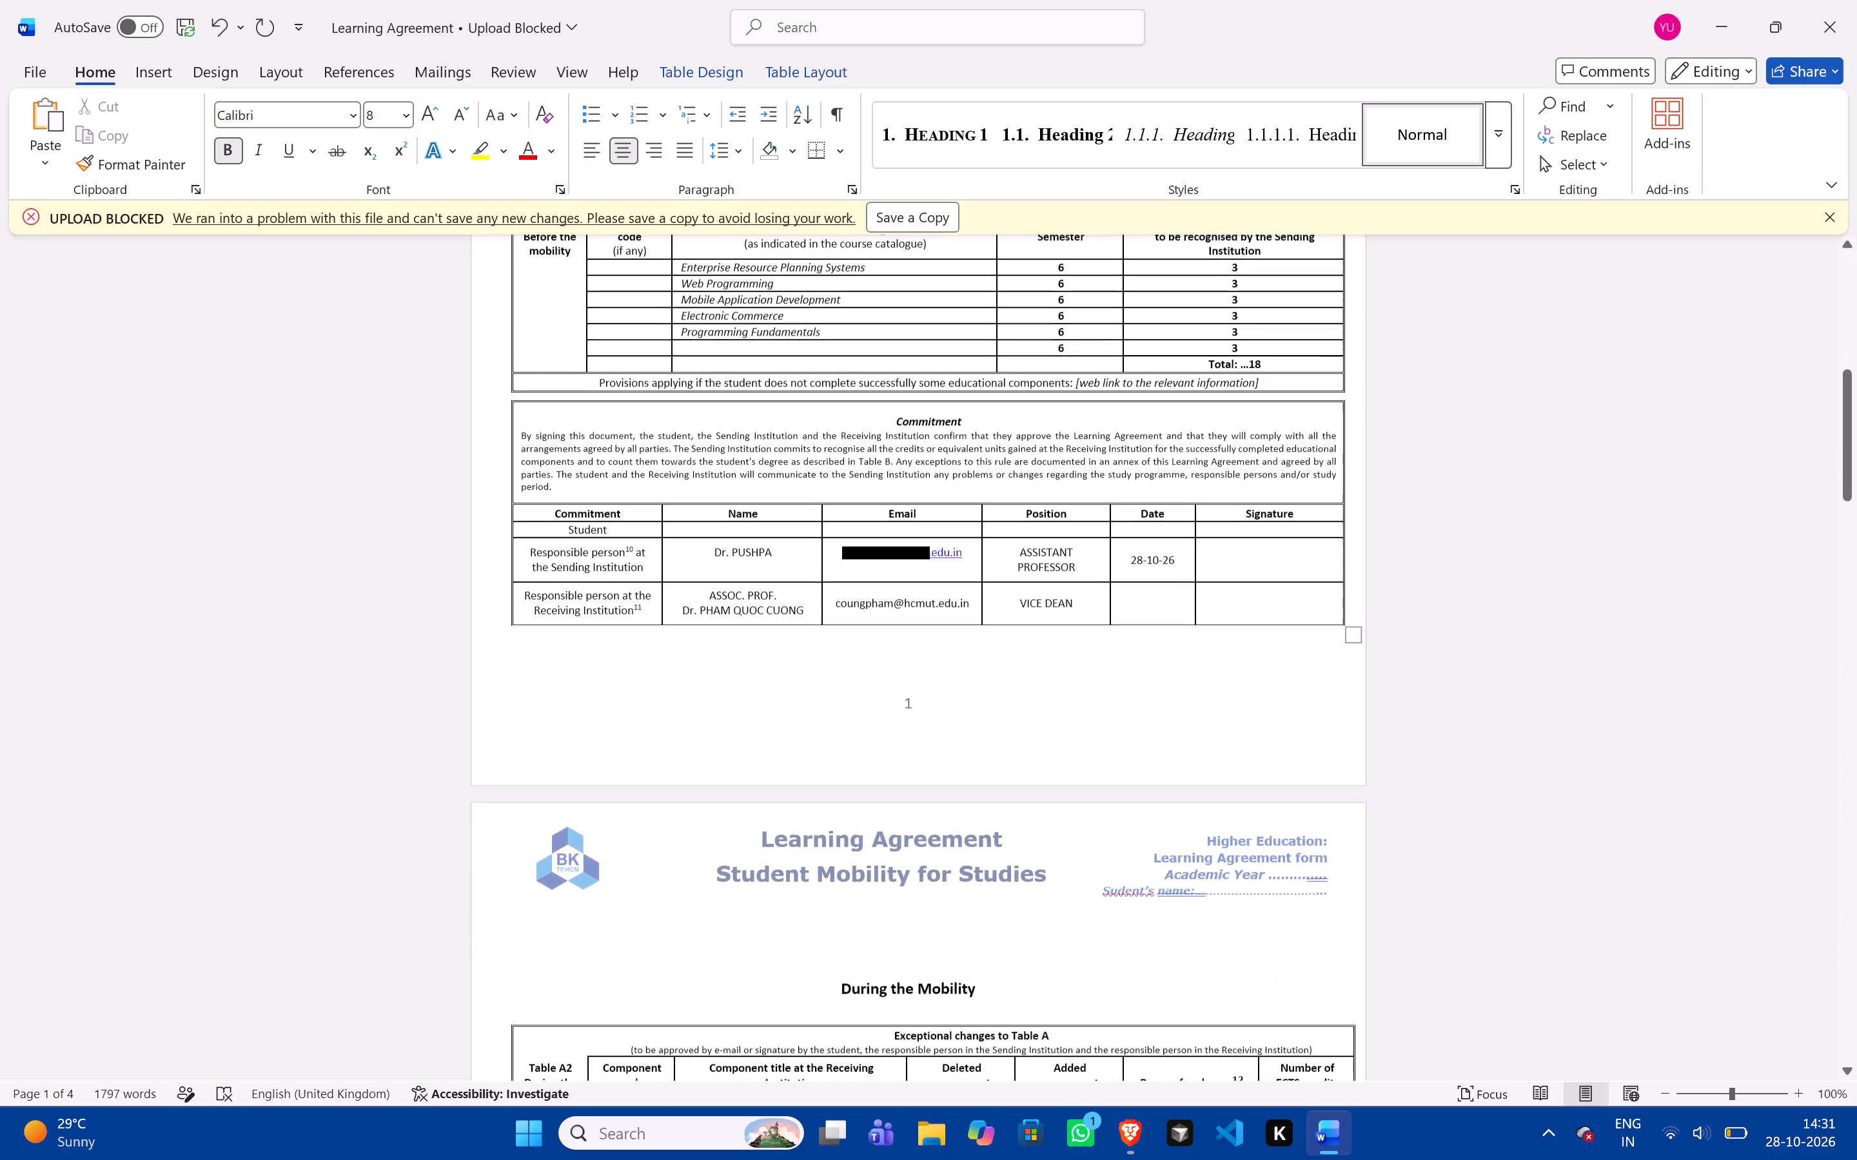
pyautogui.scroll(-3, 1268, 823)
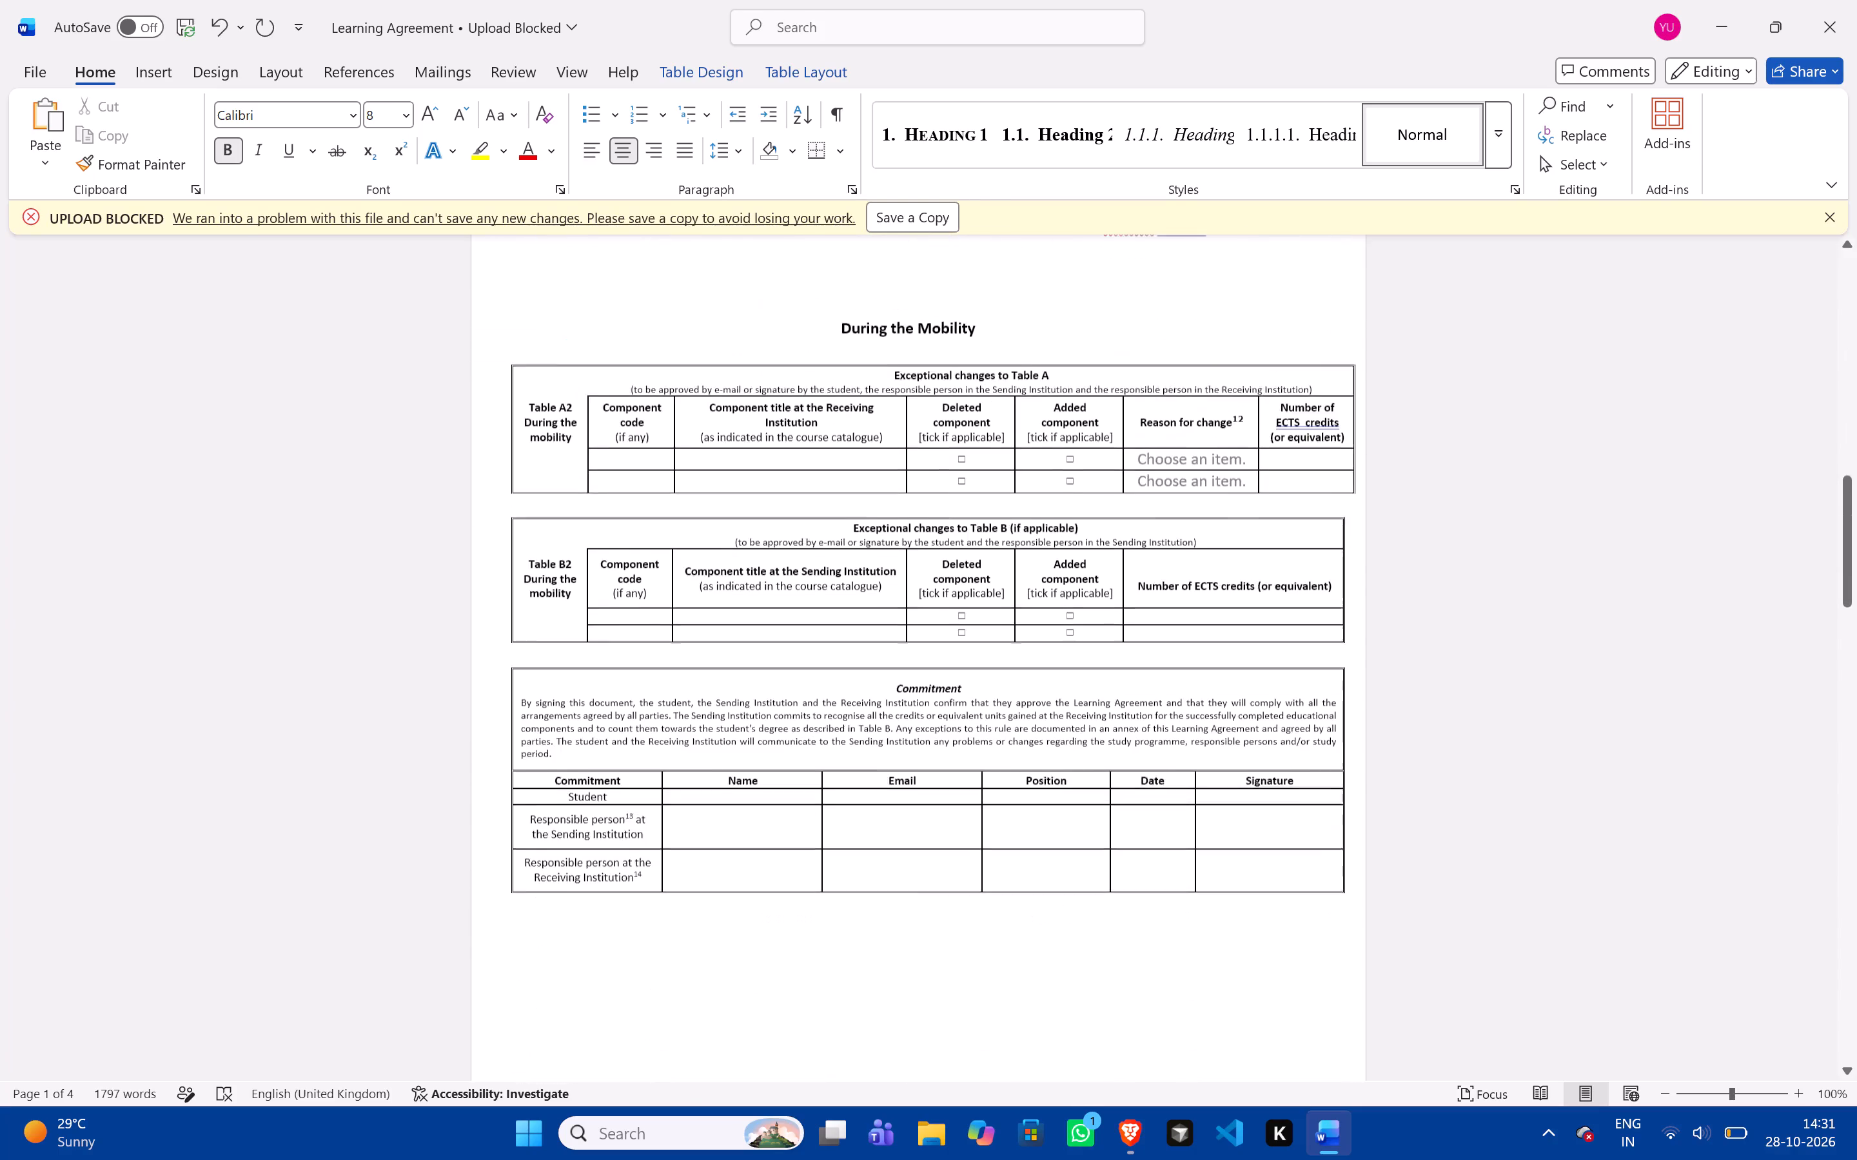
pyautogui.scroll(-5, 1268, 823)
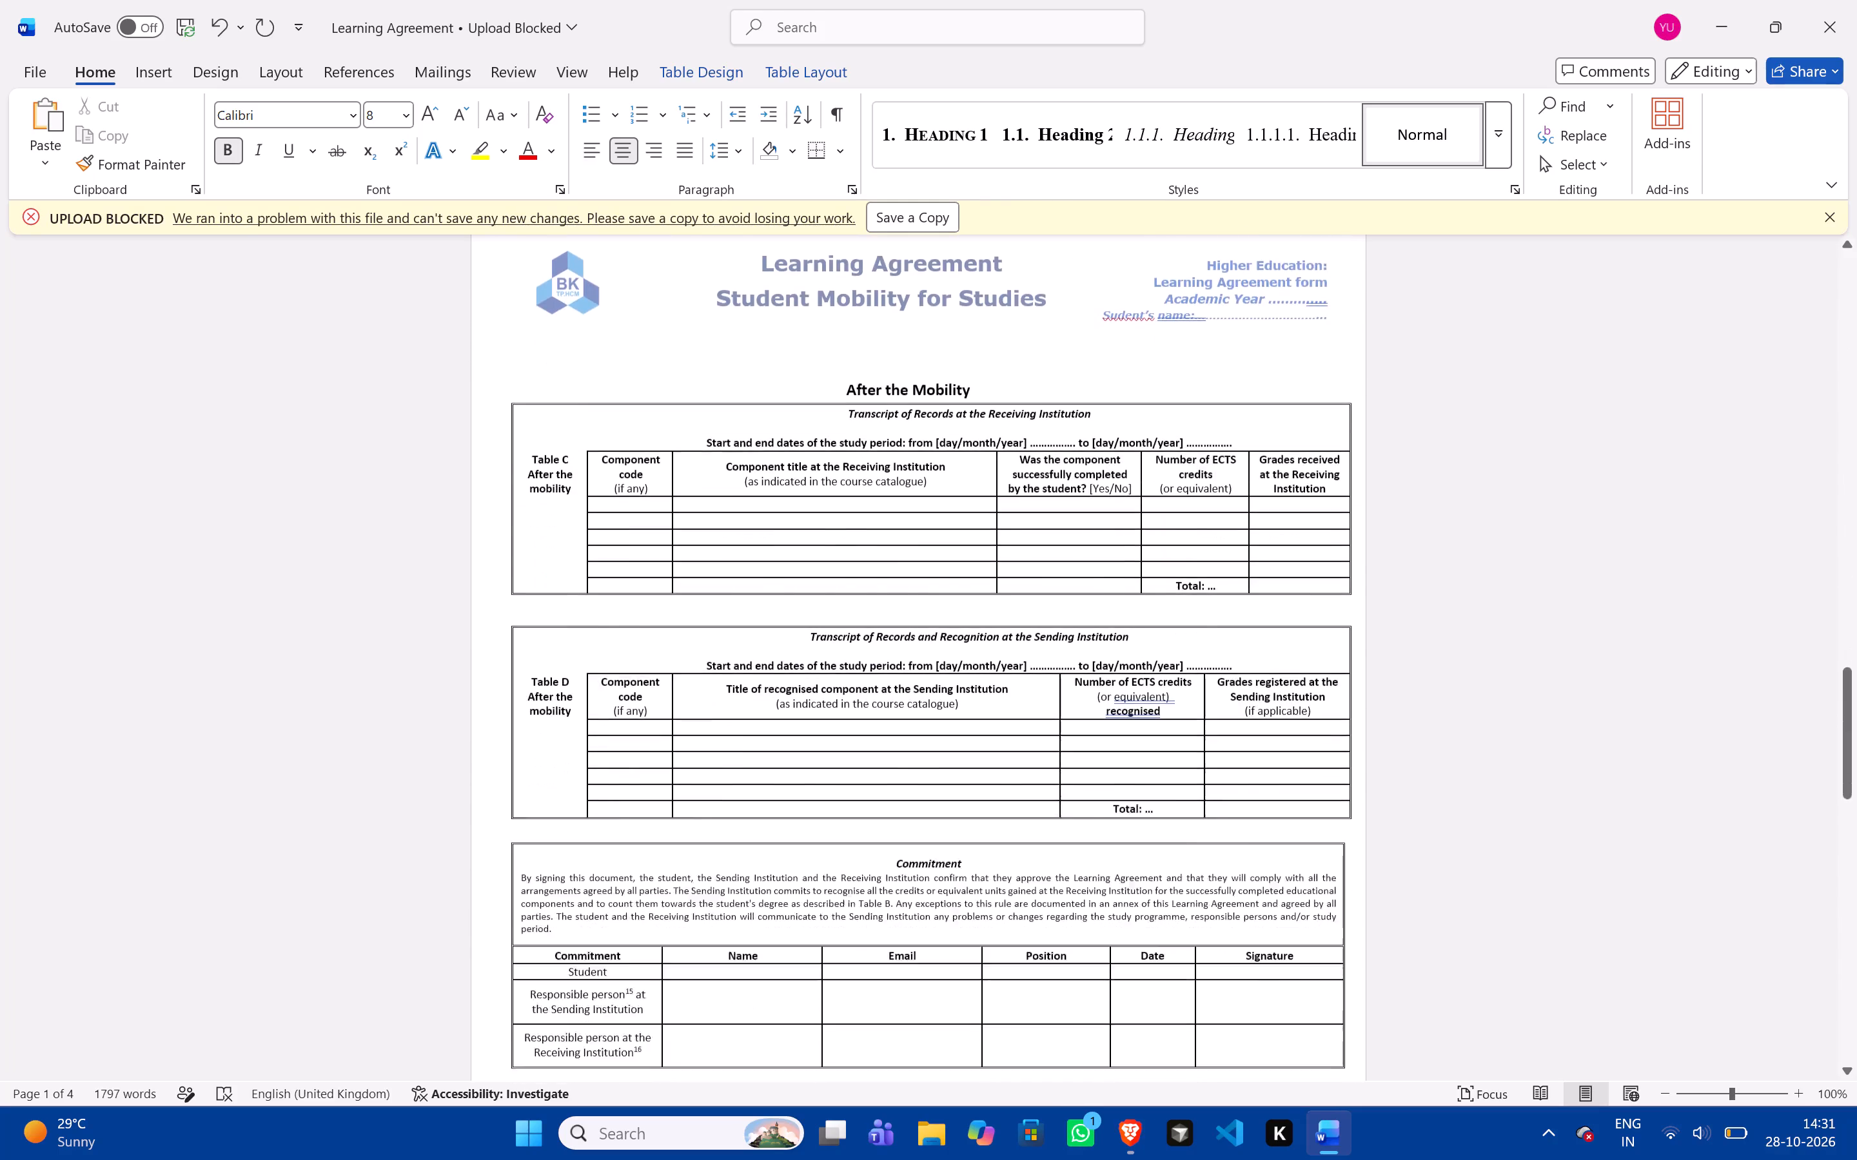
pyautogui.scroll(-1, 1268, 823)
# Copy the sending institution's responsible person's name from the page 1 Commitment table to the matching row of the During the Mobility Commitment table.
pyautogui.scroll(3, 1268, 823)
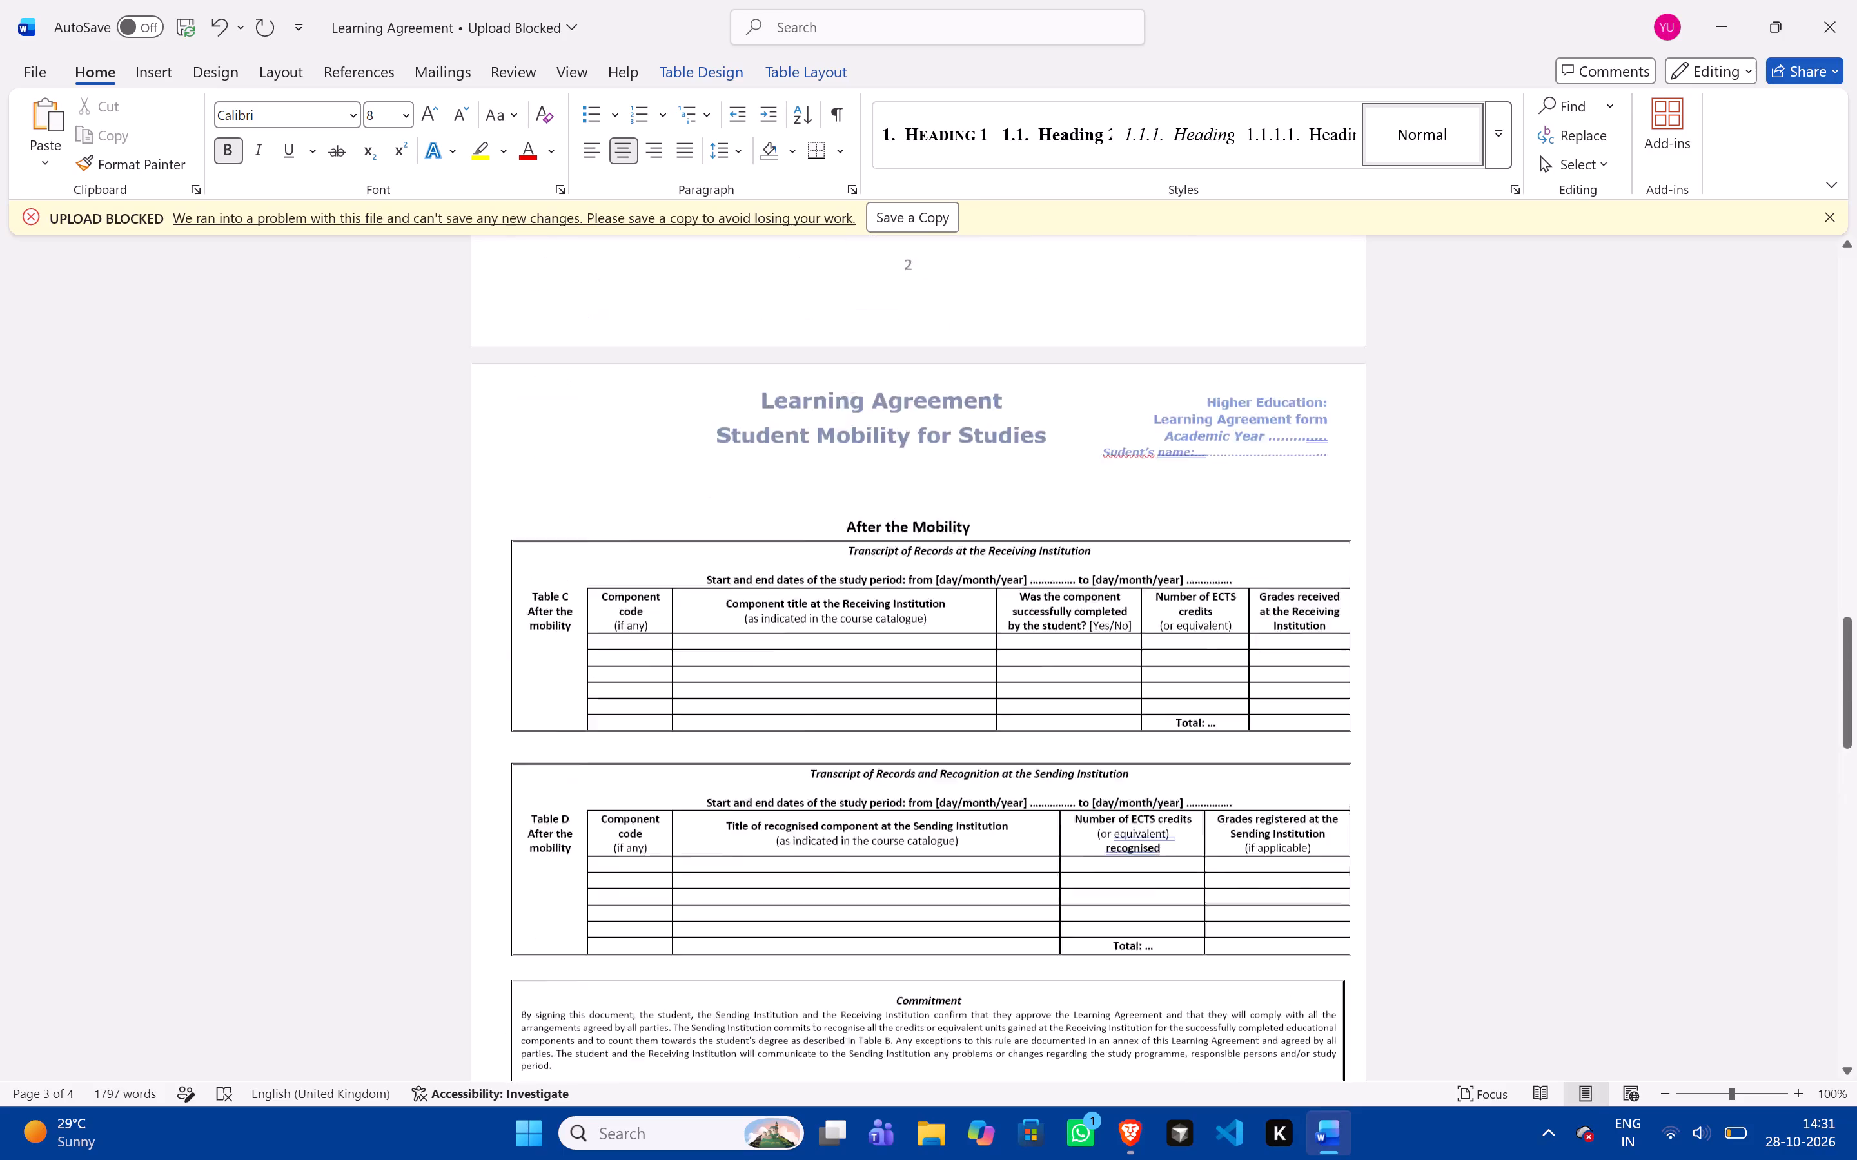
pyautogui.scroll(15, 1268, 823)
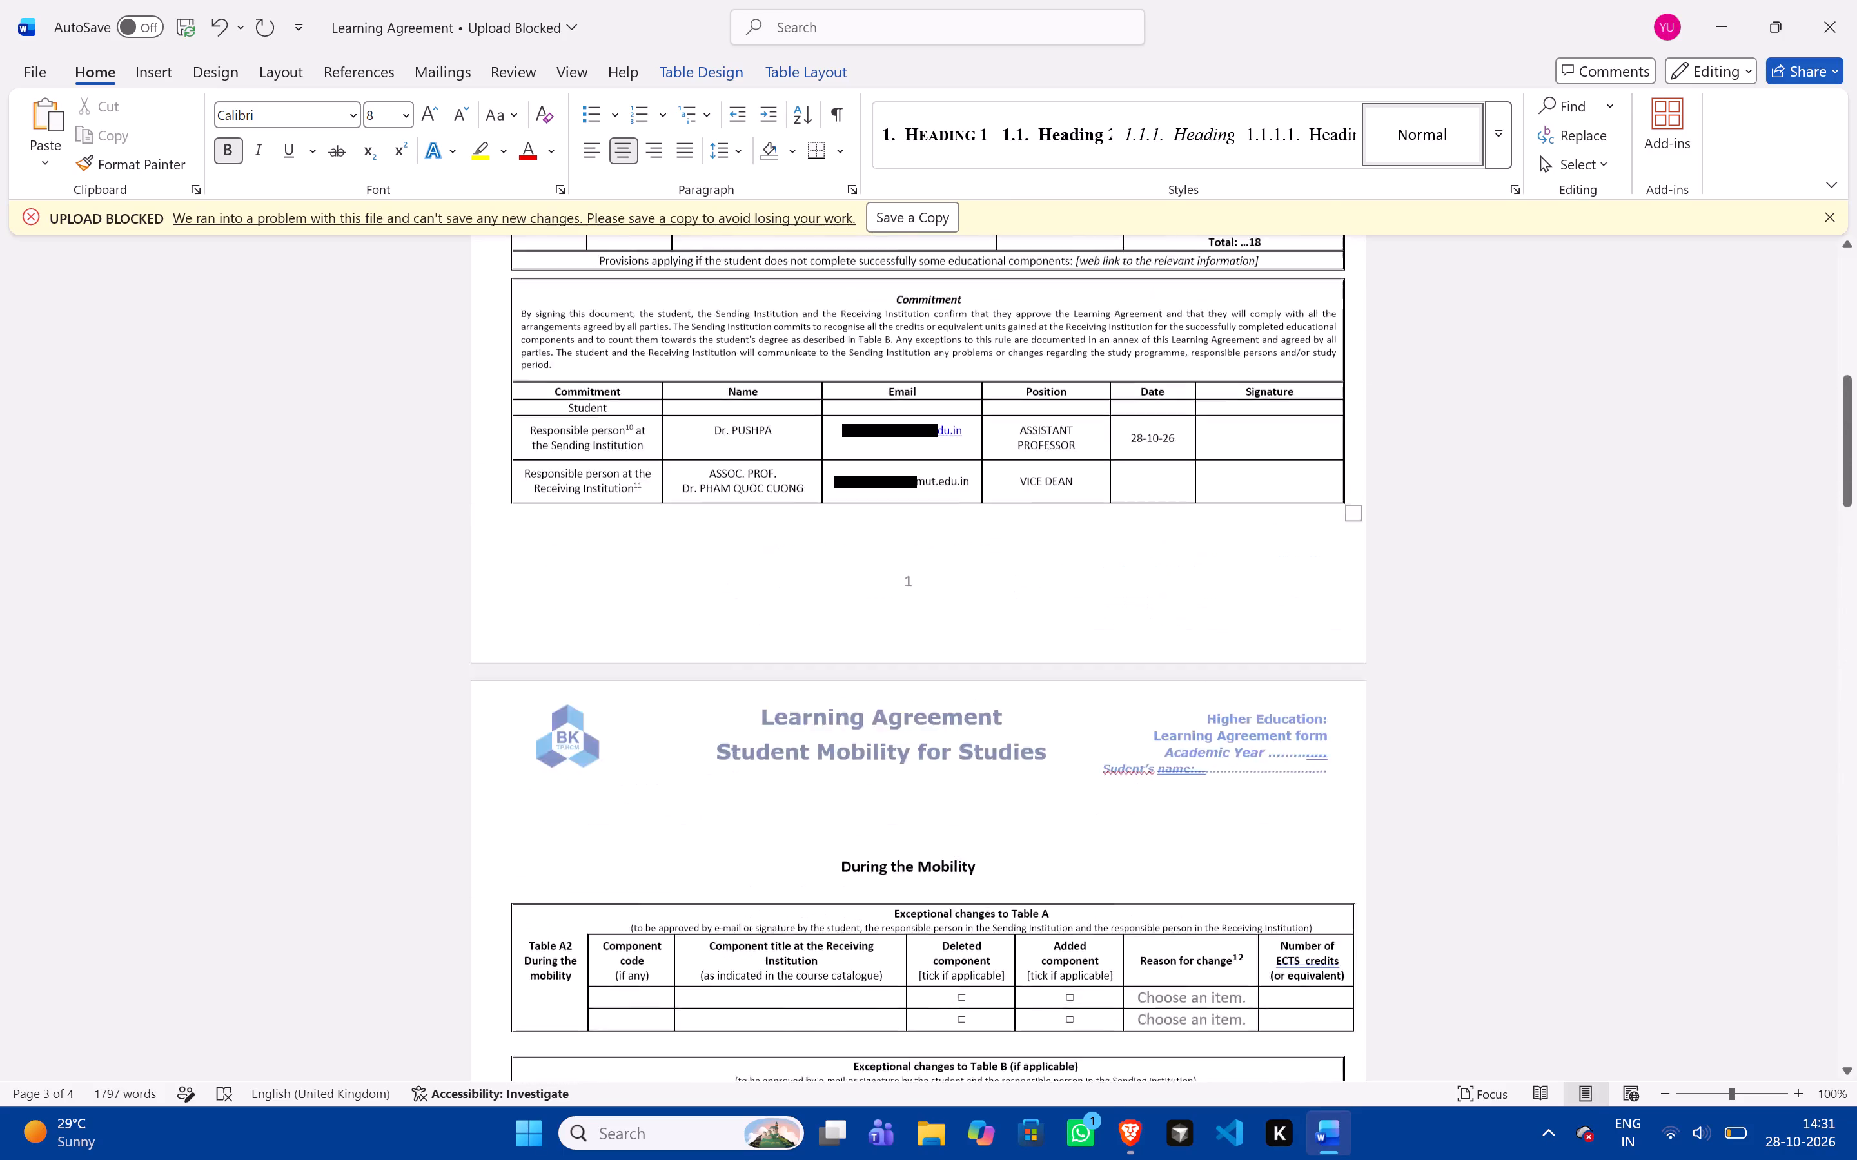
pyautogui.scroll(1, 1268, 823)
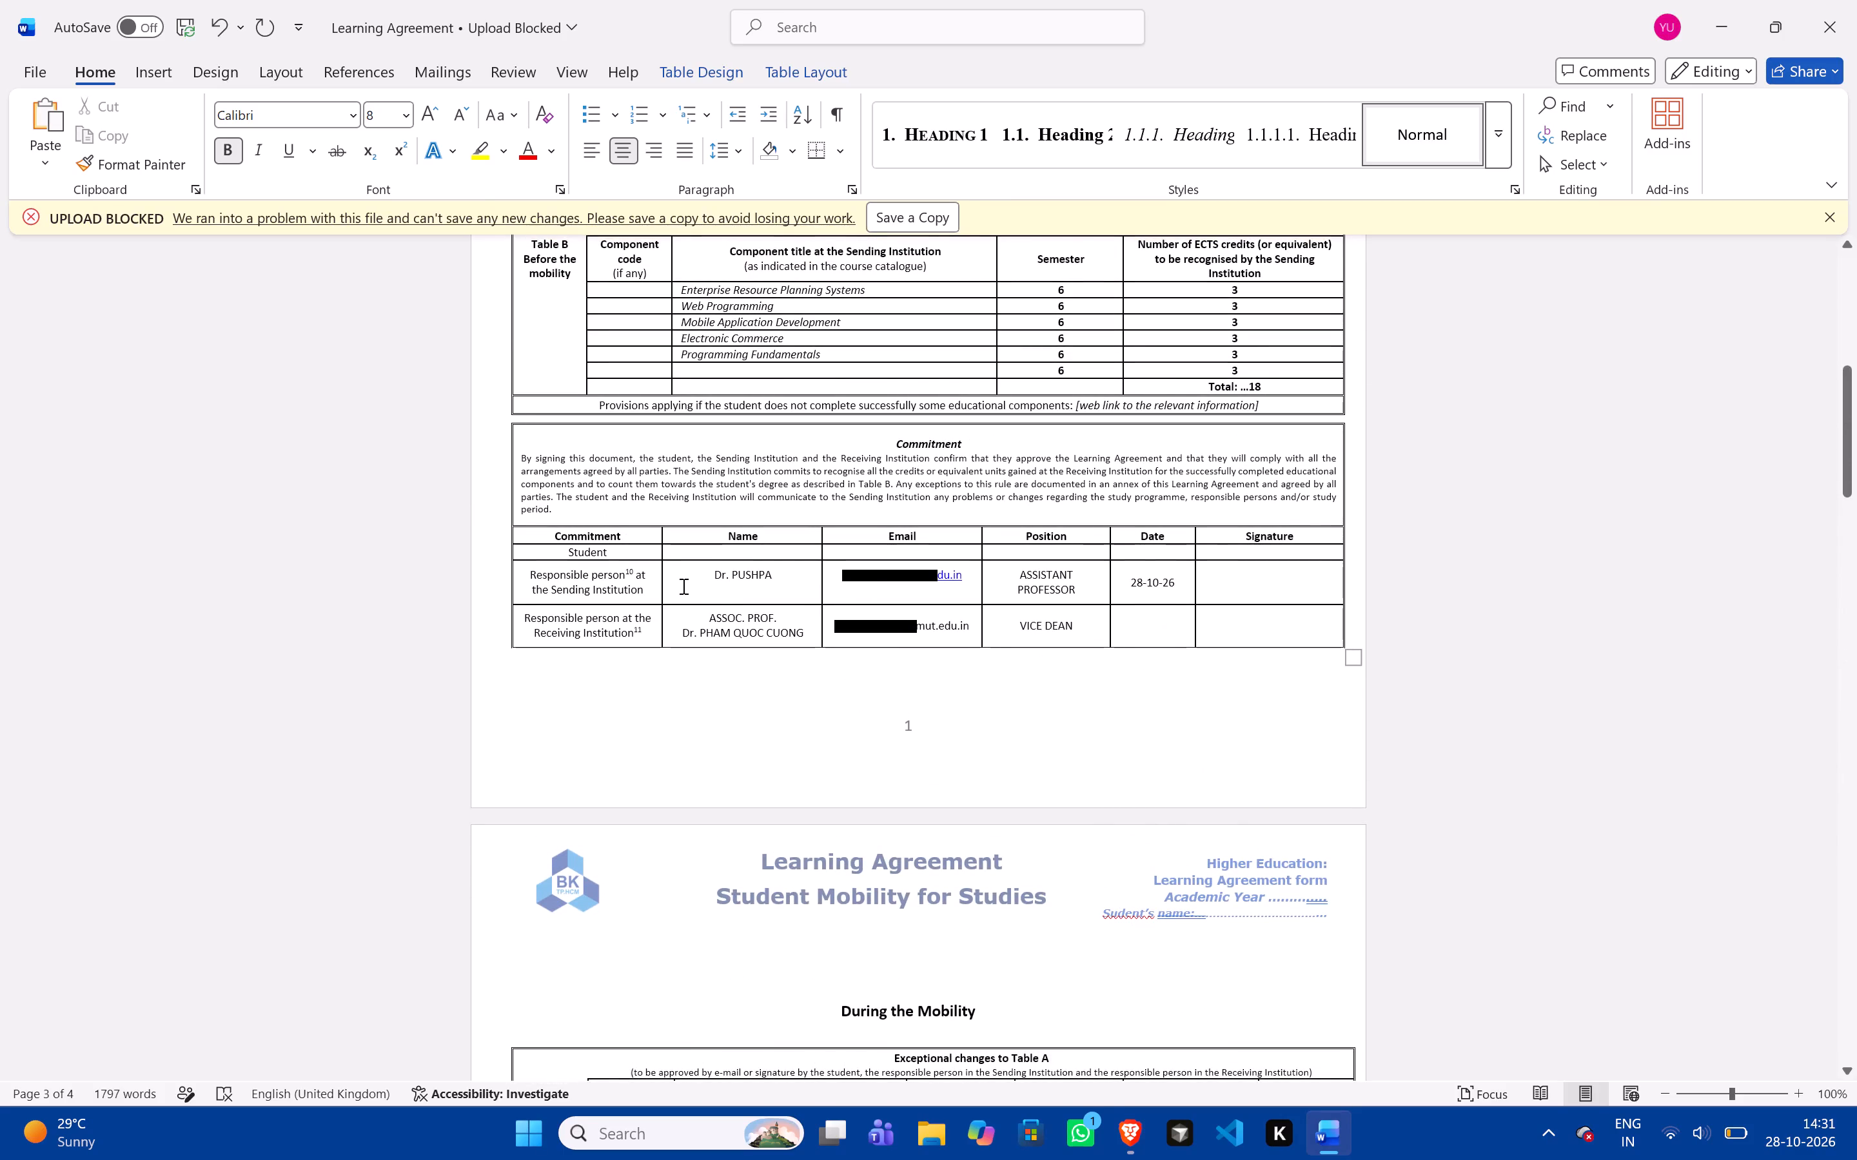
pyautogui.moveTo(694, 580); pyautogui.dragTo(819, 576)
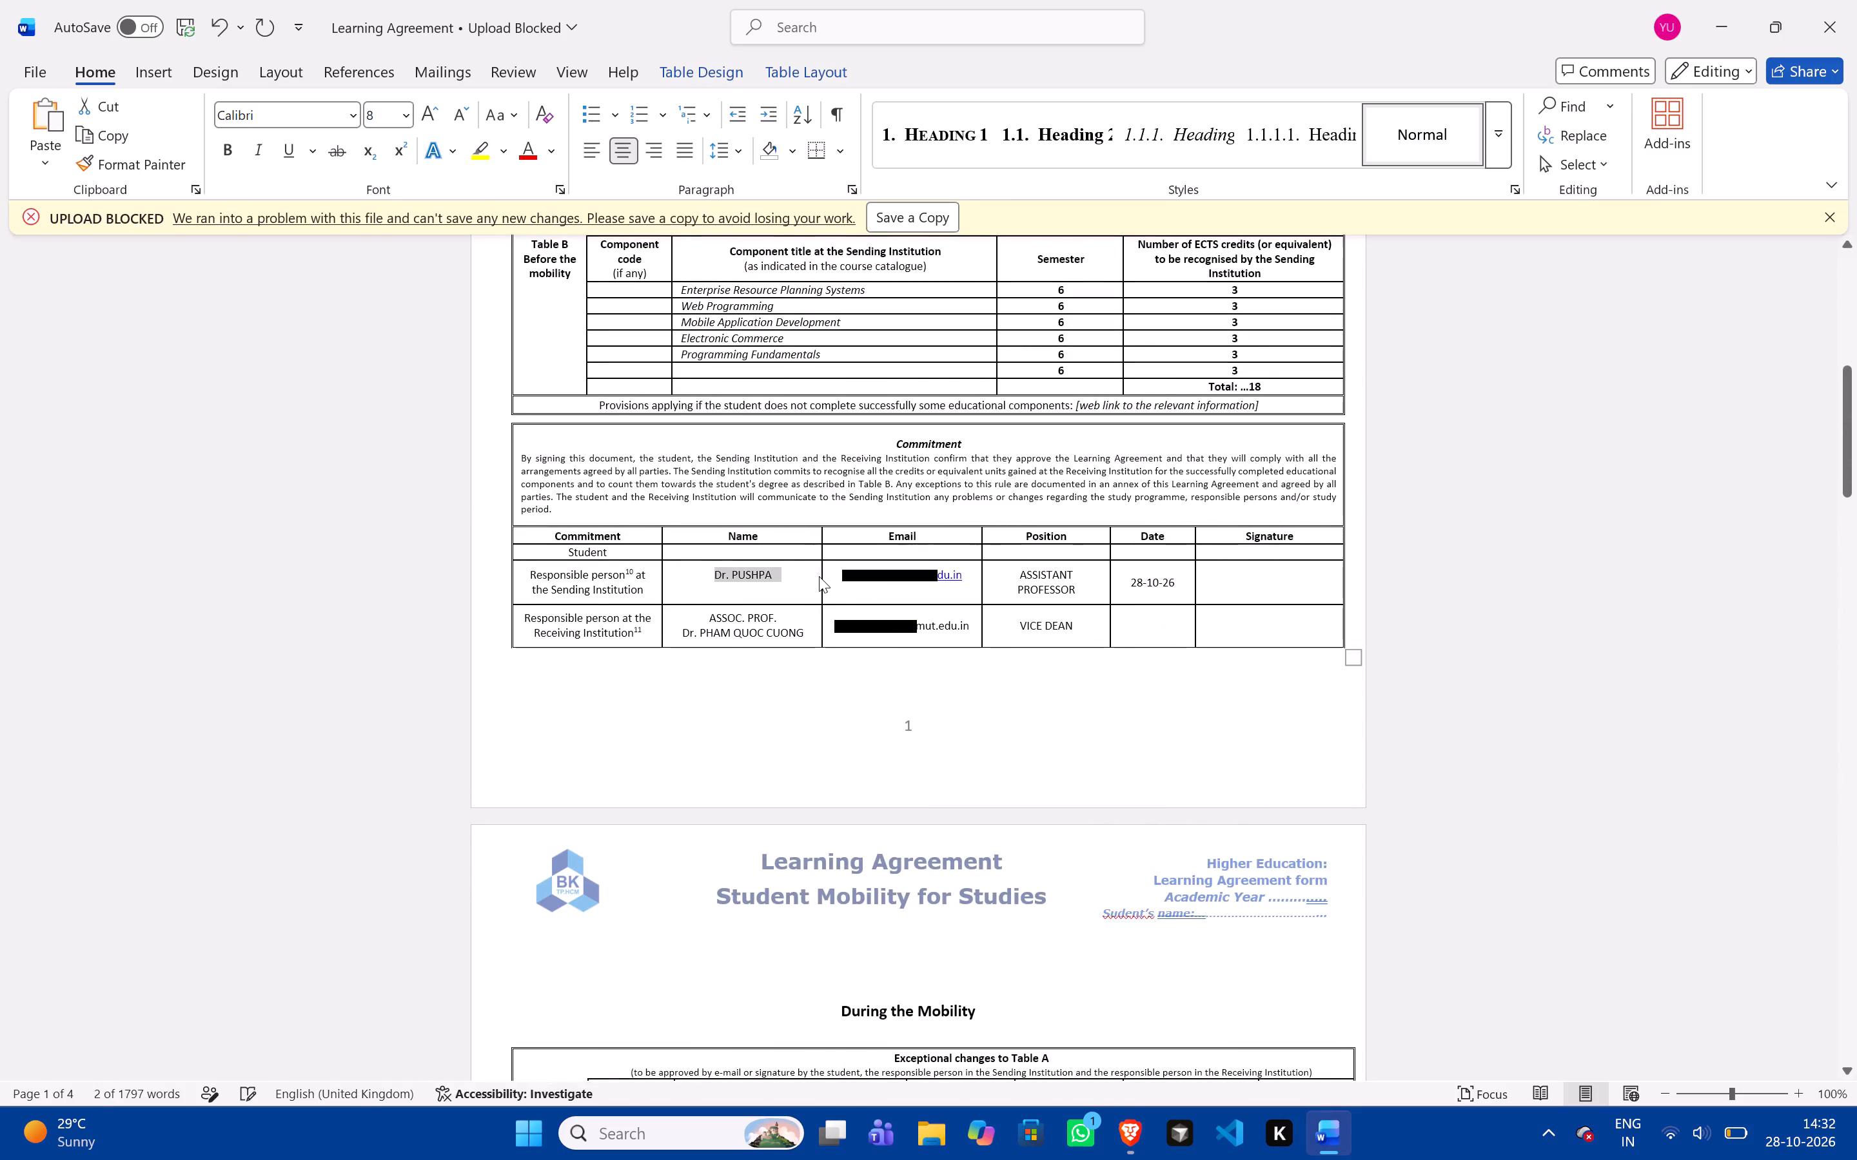
pyautogui.hotkey('ctrl', 'c')
pyautogui.scroll(-3, 819, 576)
pyautogui.click(755, 768)
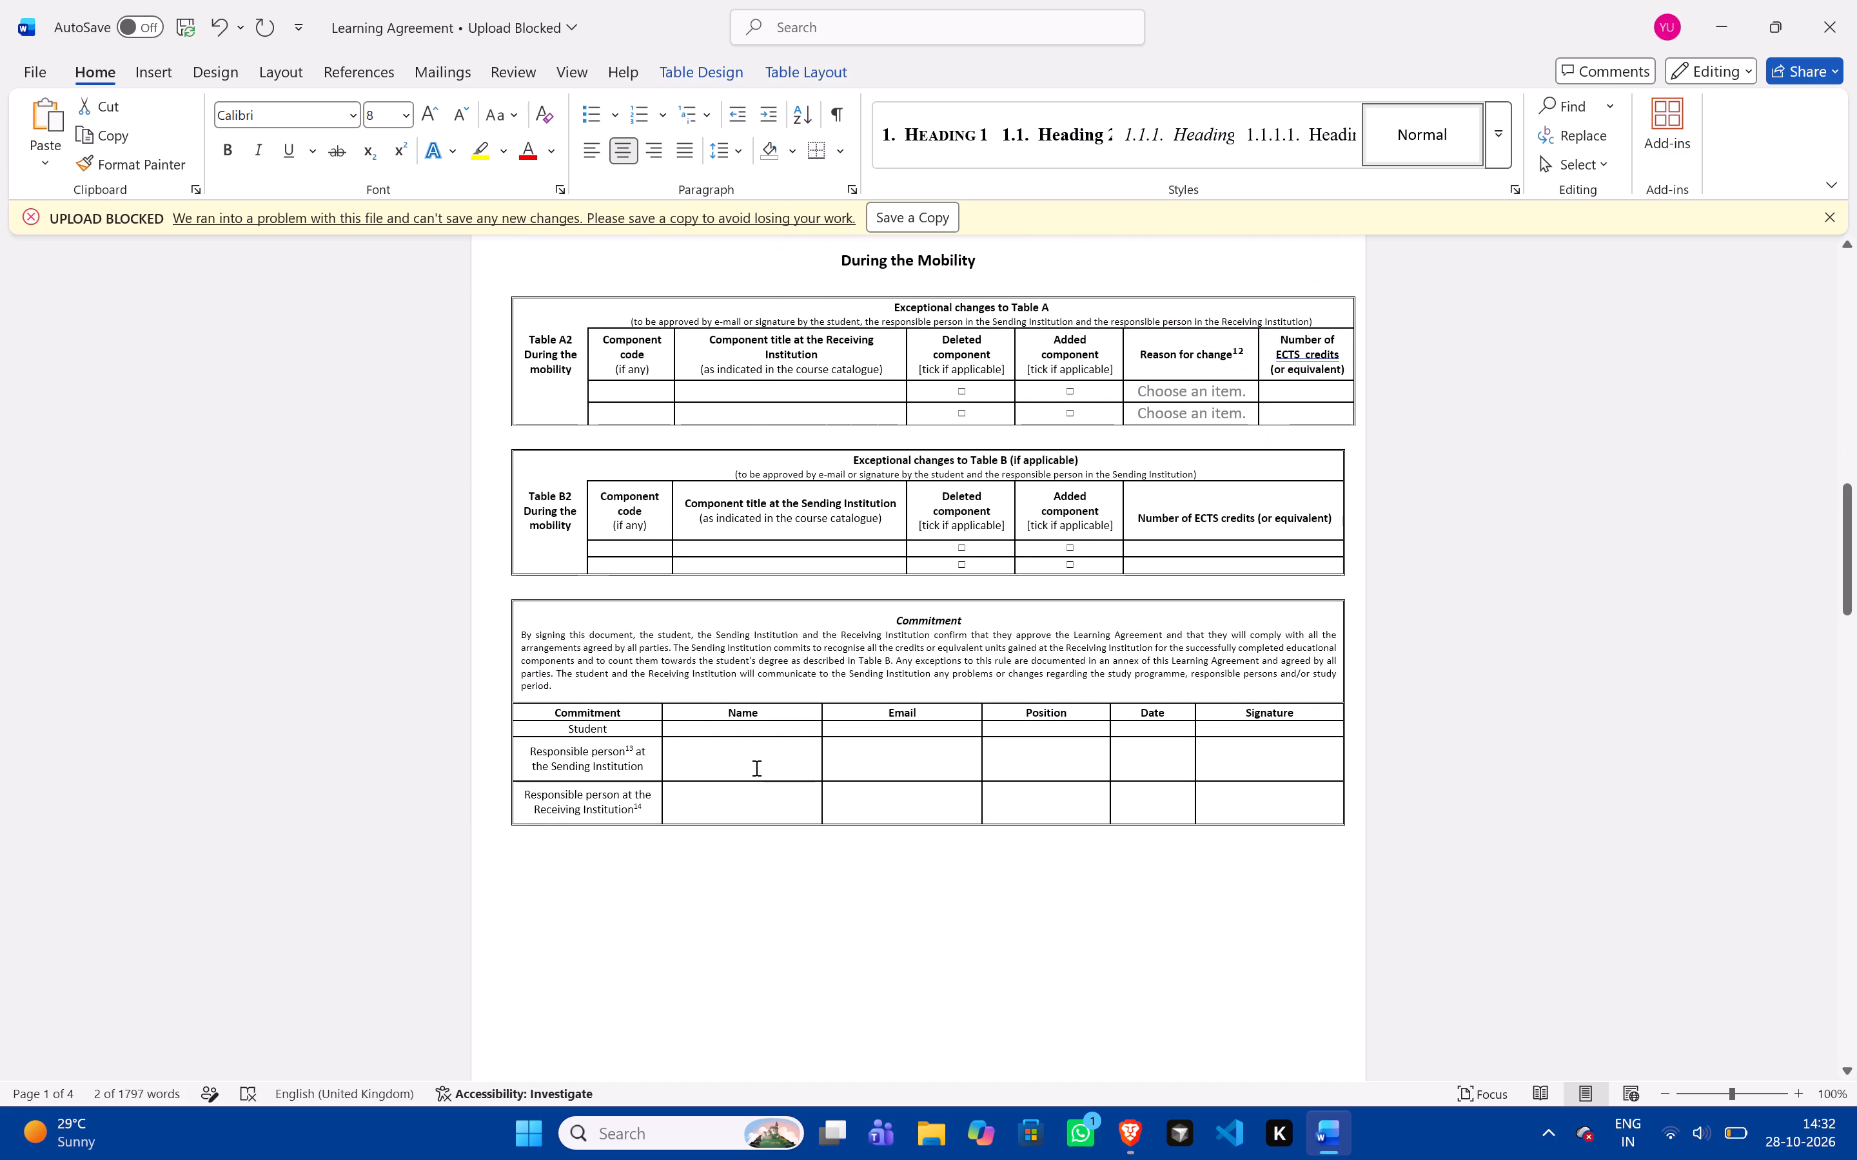
pyautogui.hotkey('ctrl', 'v')
# Copy the sending institution's responsible person's e-mail from page 1 into the e-mail cell of the same row in the During the Mobility Commitment table.
pyautogui.scroll(3, 879, 747)
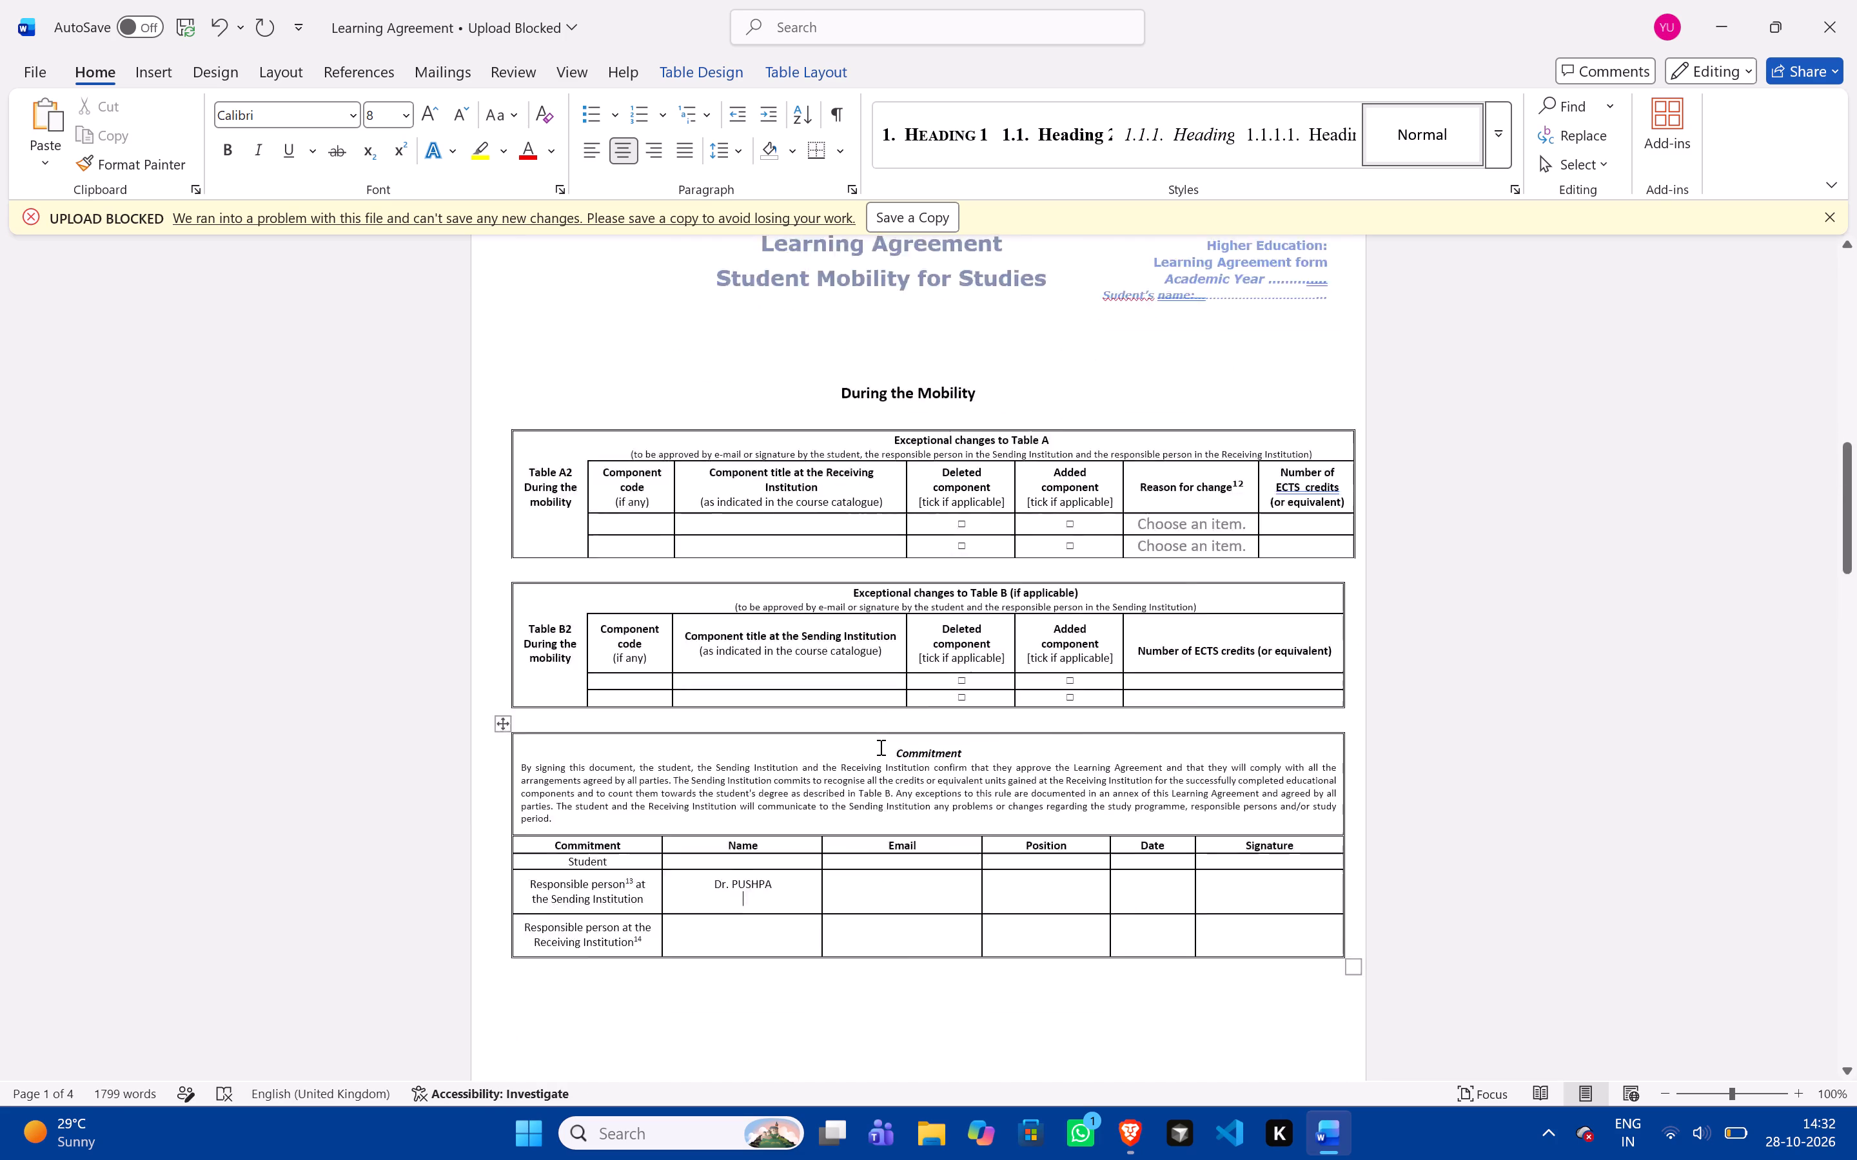
pyautogui.scroll(5, 879, 747)
pyautogui.moveTo(834, 631); pyautogui.dragTo(978, 632)
pyautogui.hotkey('ctrl', 'c')
pyautogui.scroll(-2, 978, 632)
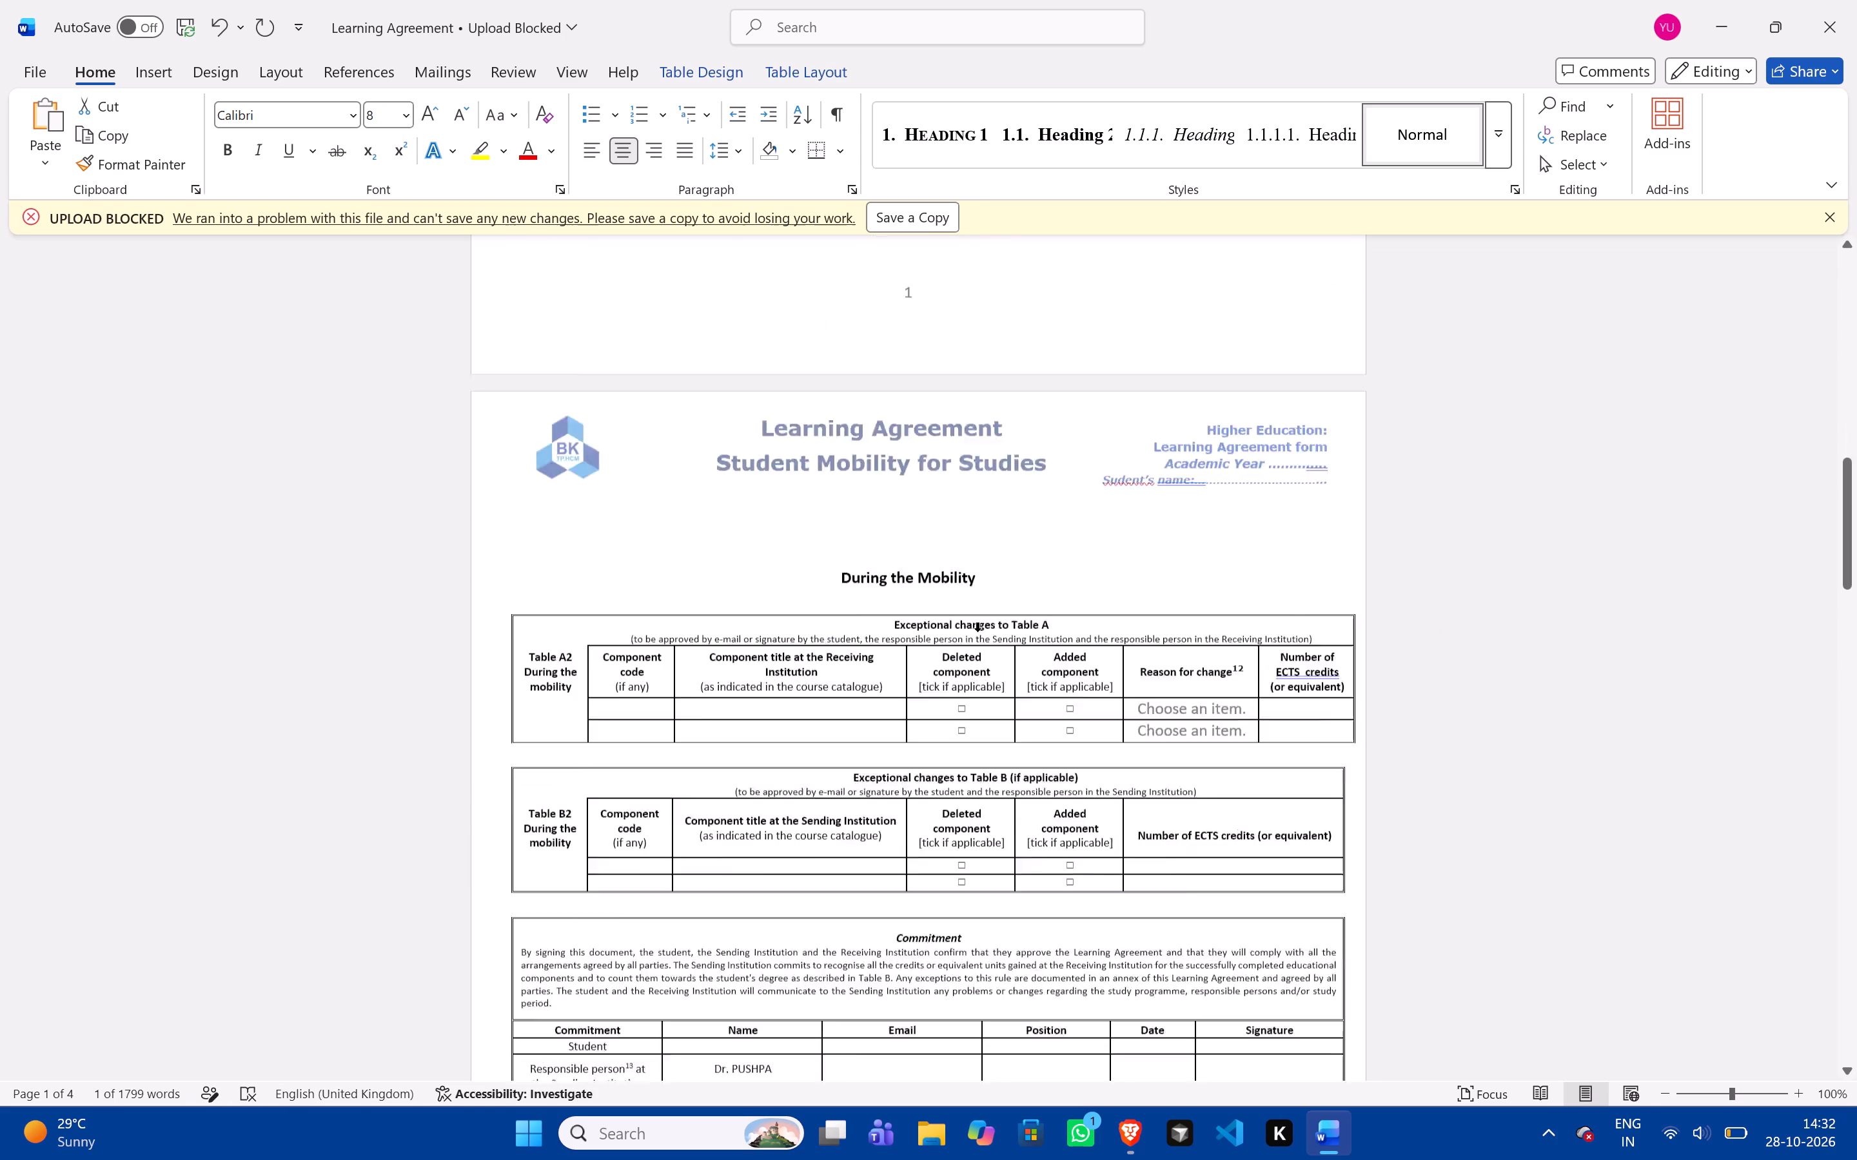
pyautogui.click(881, 896)
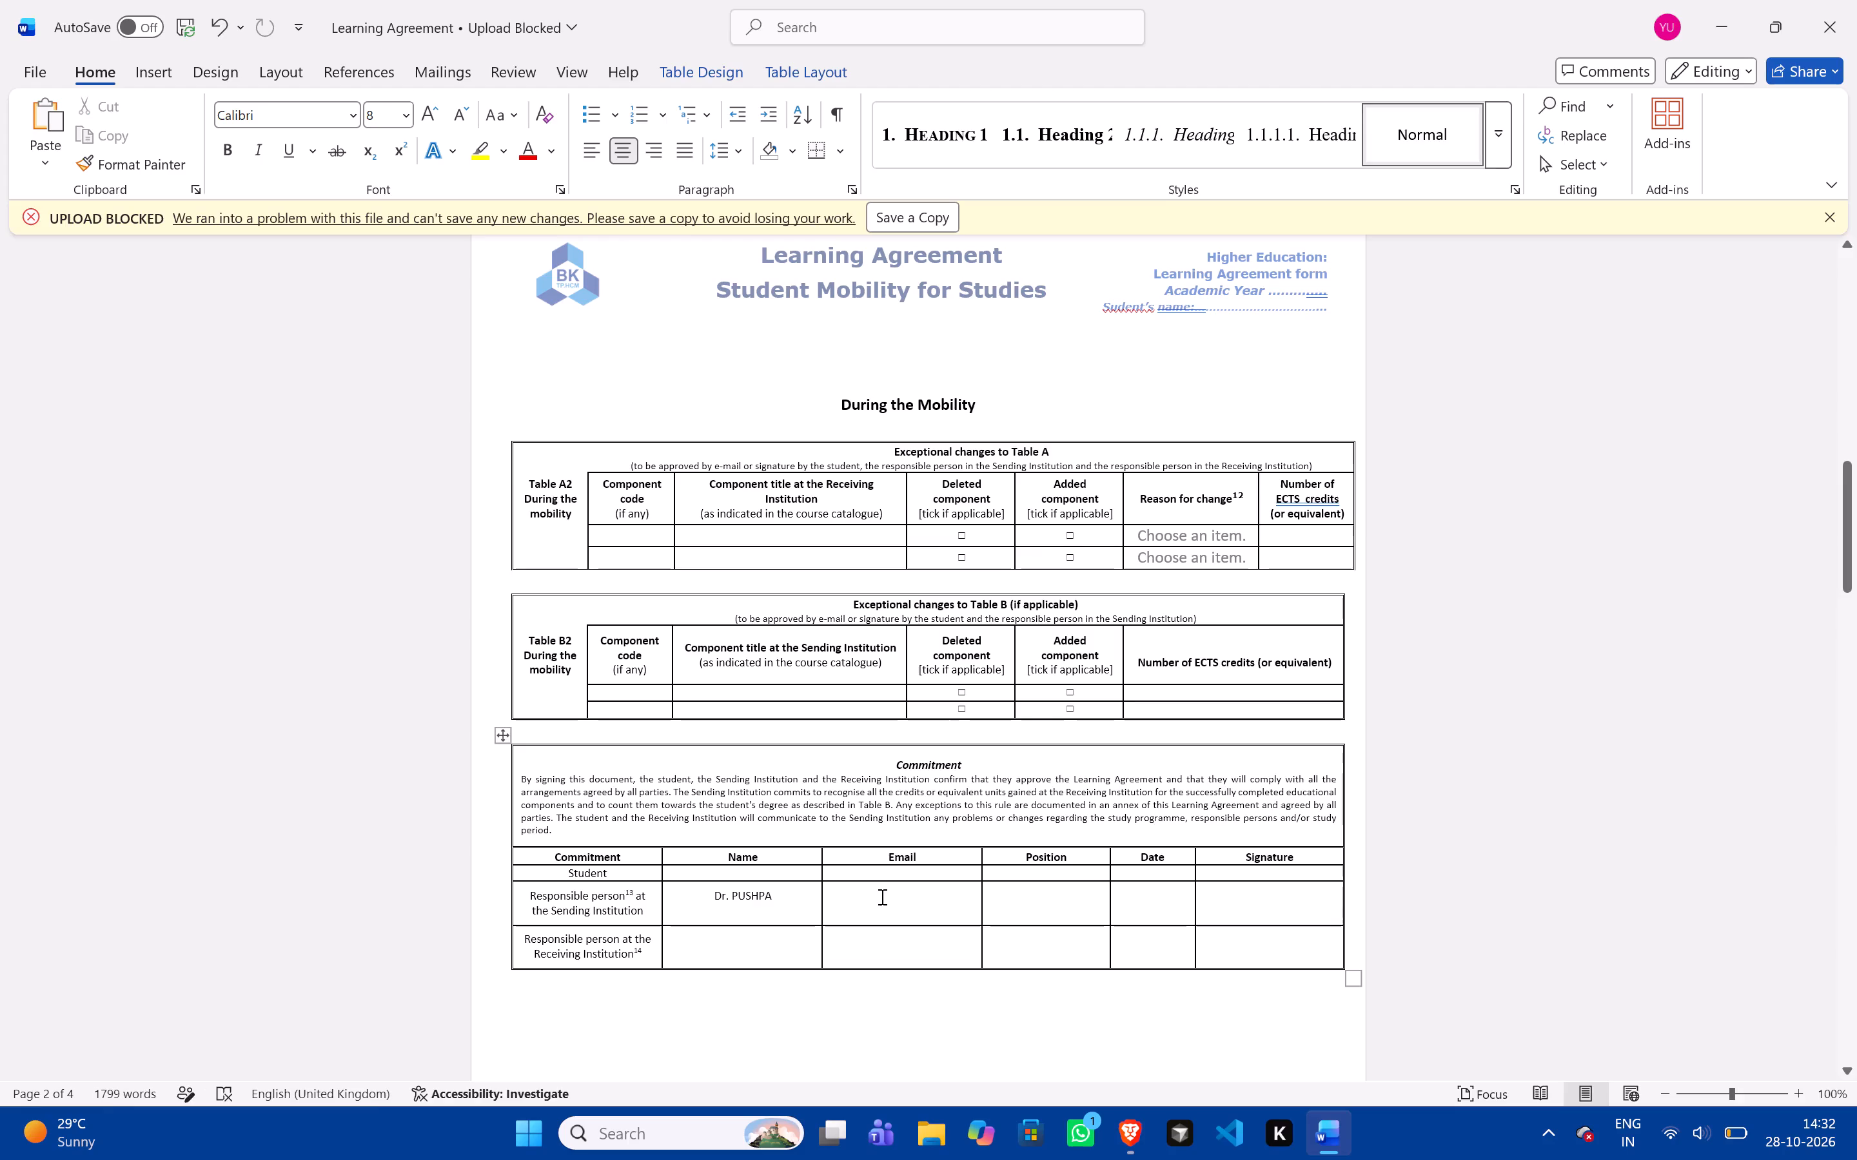
pyautogui.hotkey('ctrl', 'v')
# Copy the position ASSISTANT PROFESSOR from the page 1 Commitment table into the sending institution row of the During the Mobility Commitment table.
pyautogui.scroll(2, 1048, 522)
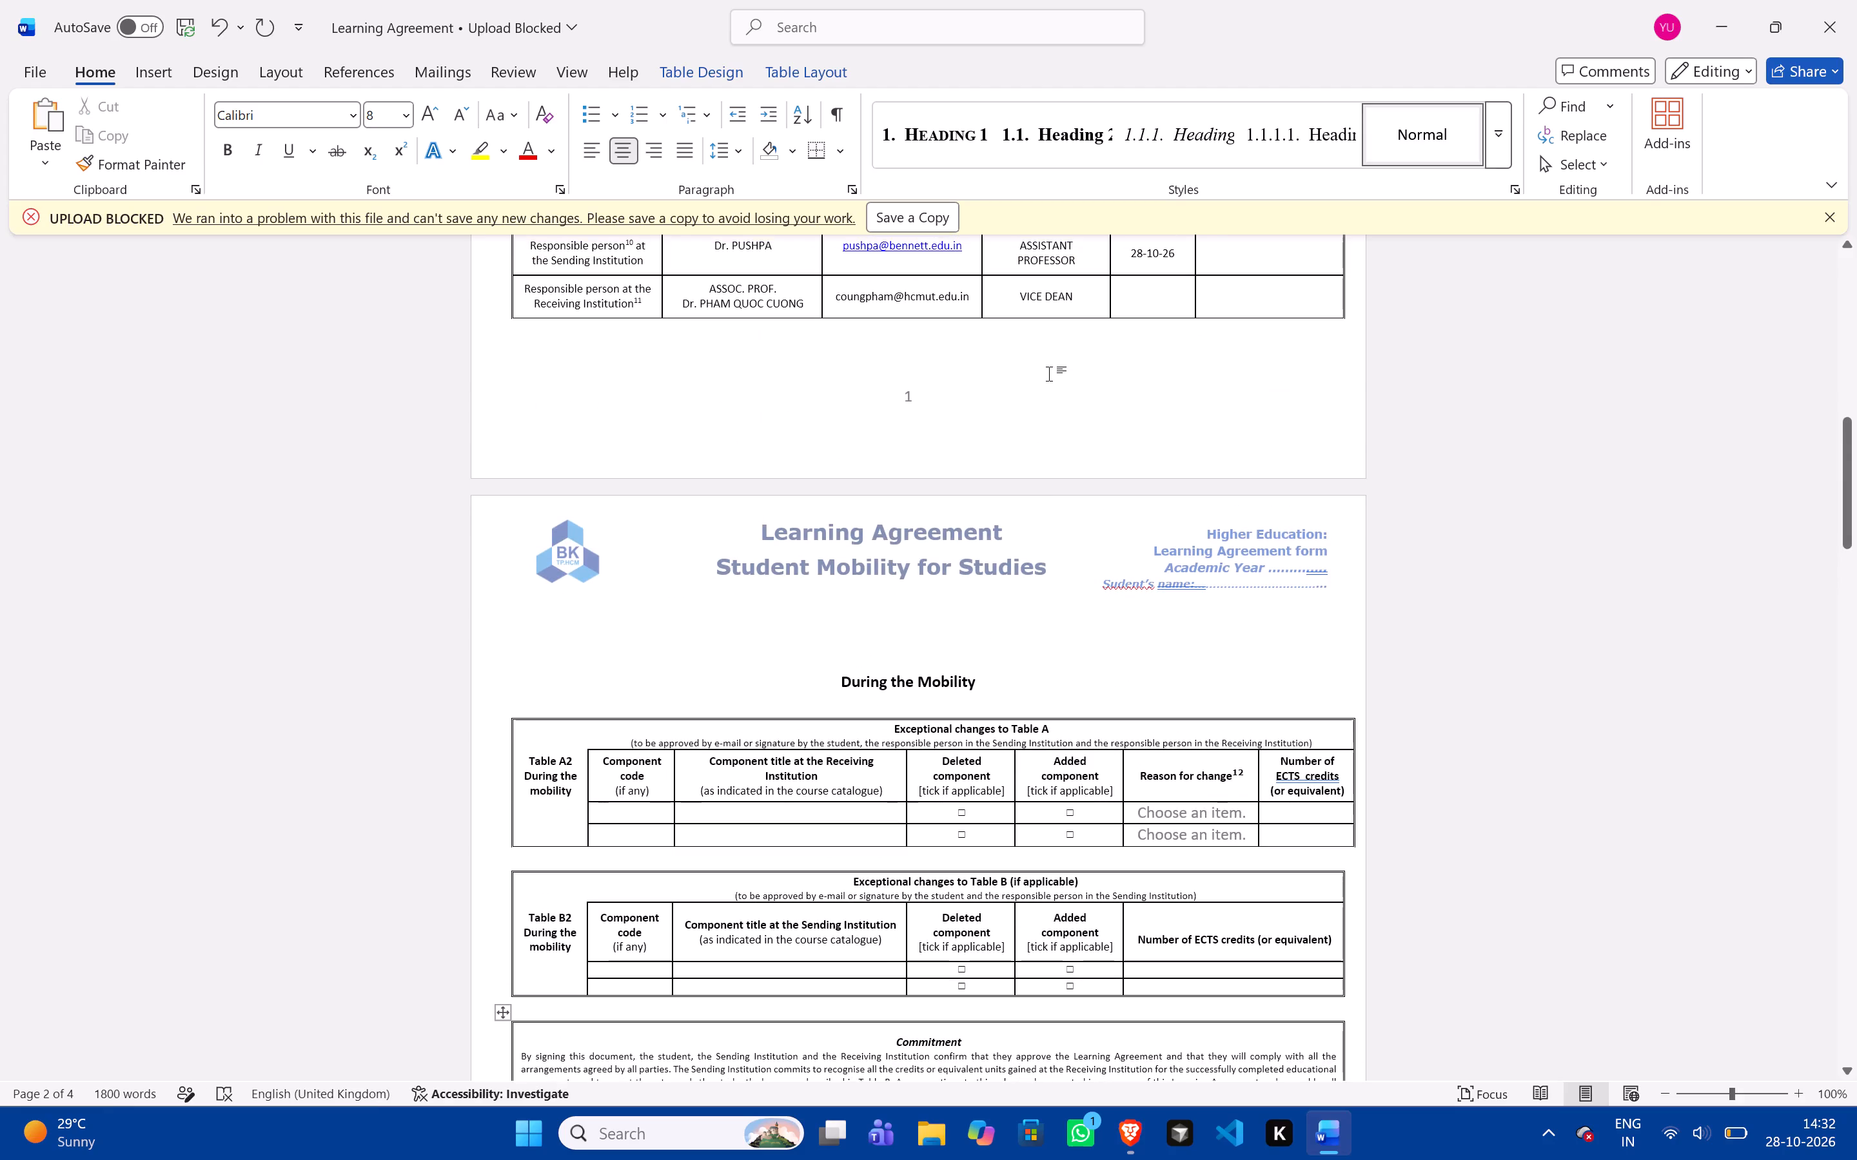
pyautogui.moveTo(1012, 244); pyautogui.dragTo(1089, 260)
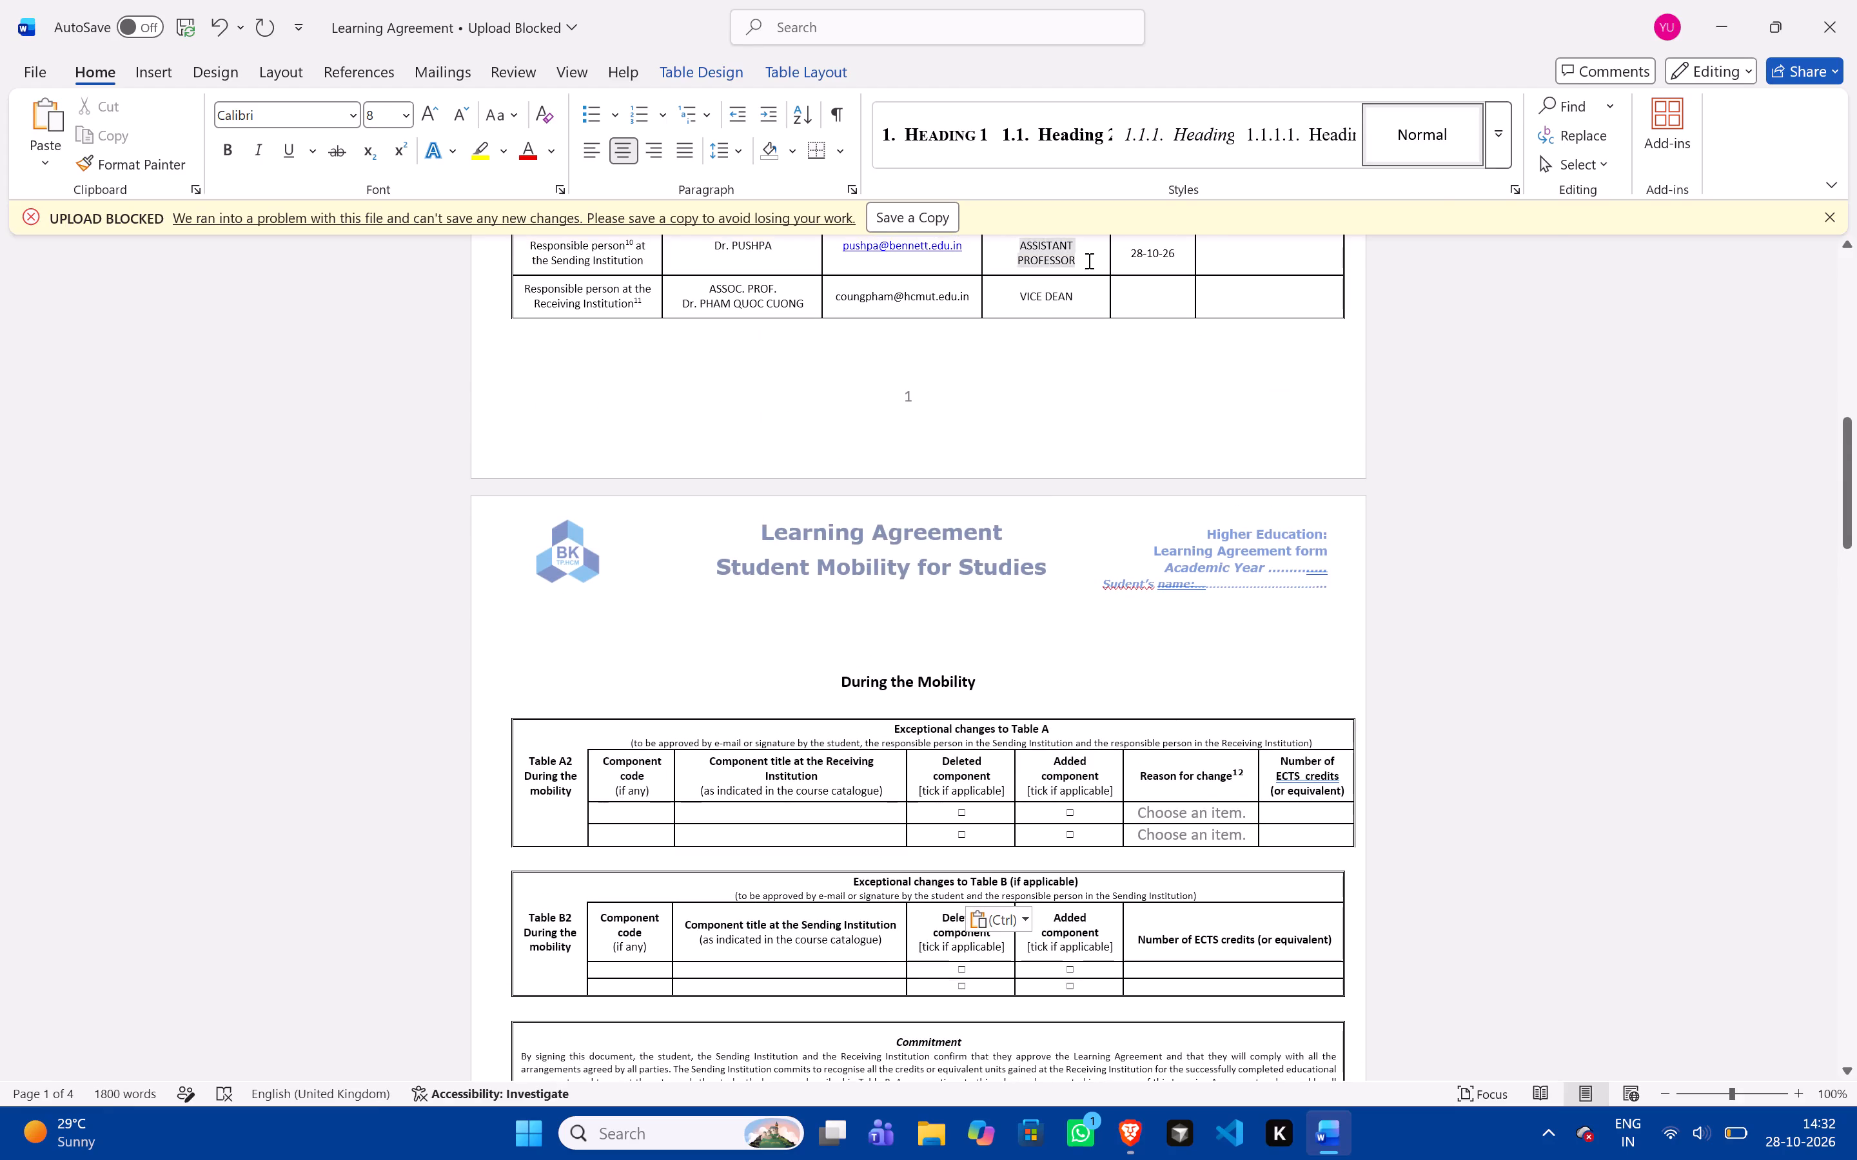
pyautogui.hotkey('ctrl', 'c')
pyautogui.scroll(-1, 1059, 1009)
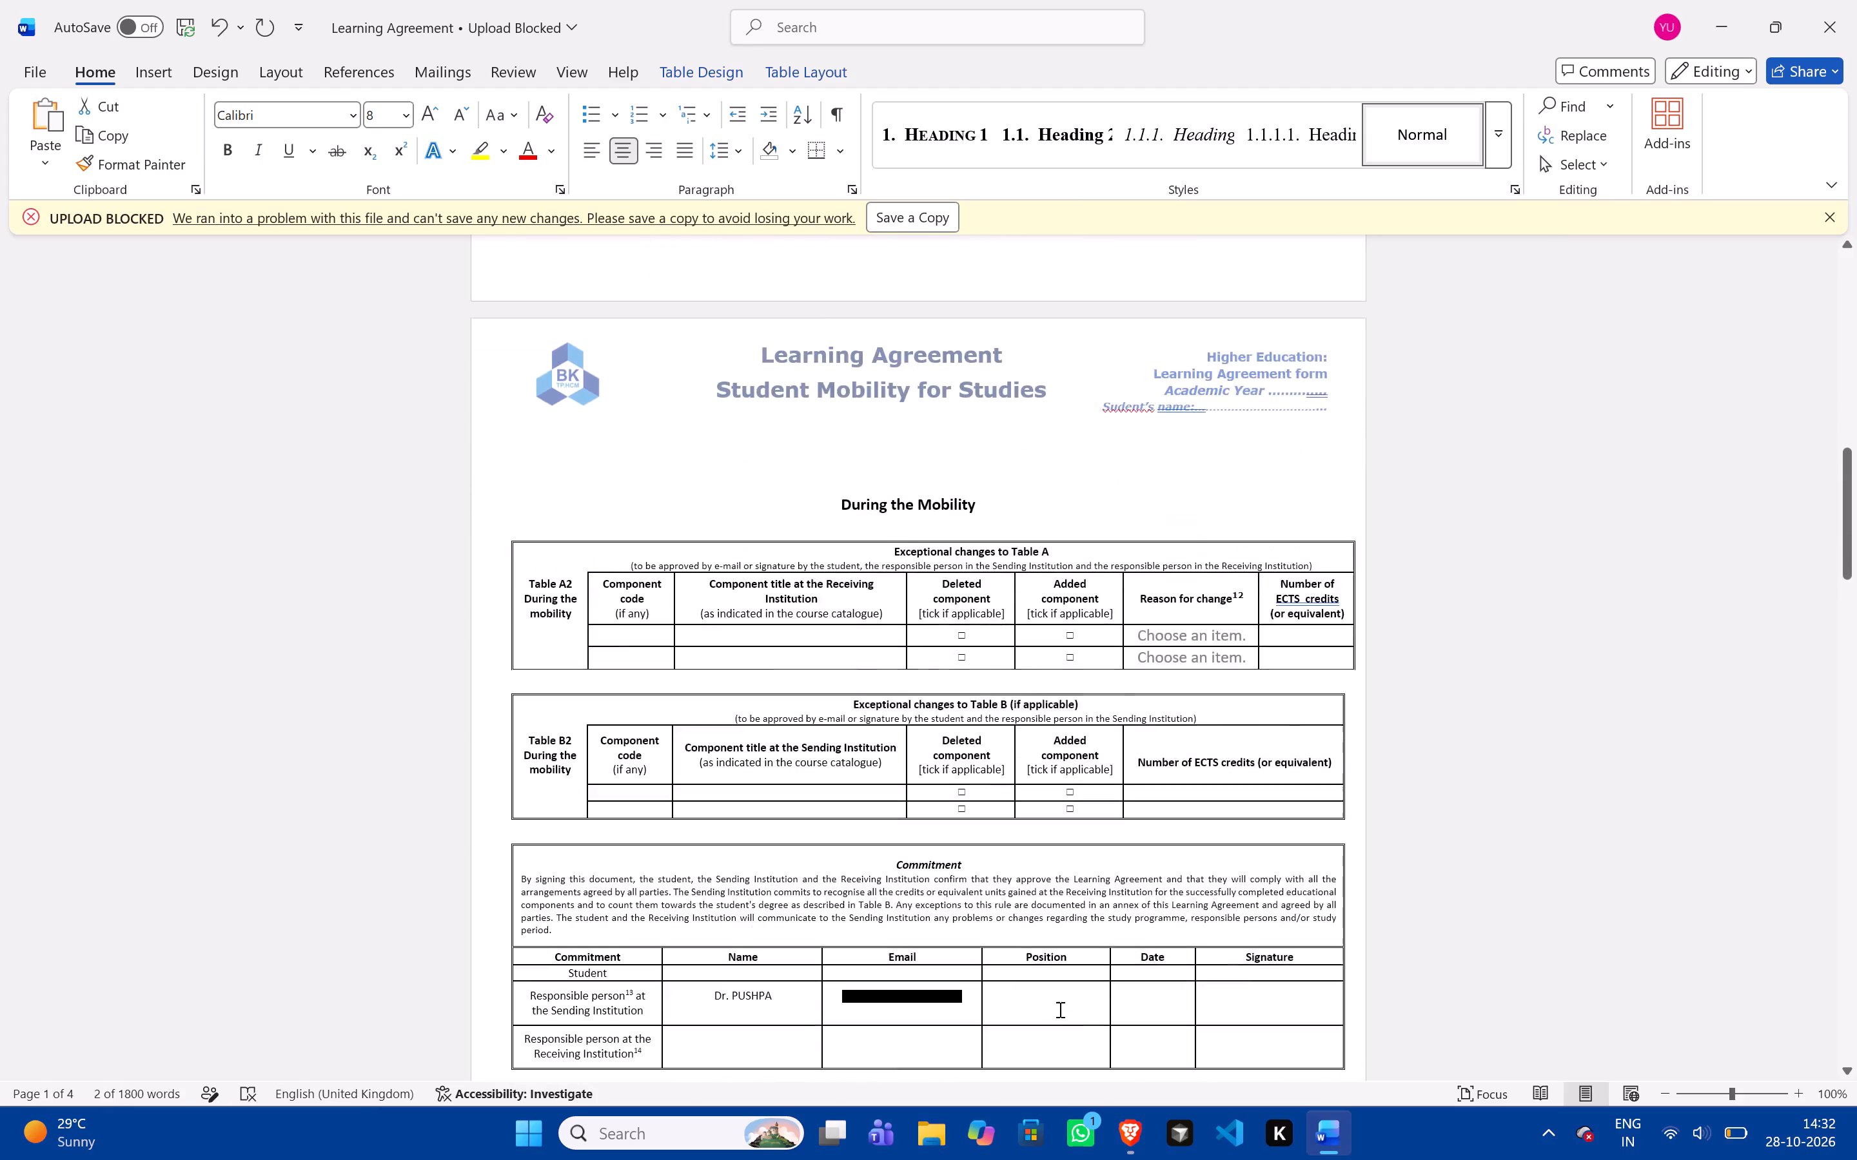
pyautogui.scroll(-1, 1059, 1009)
pyautogui.keyDown('ctrl'); pyautogui.scroll(-5, 1059, 1009); pyautogui.keyUp('ctrl')
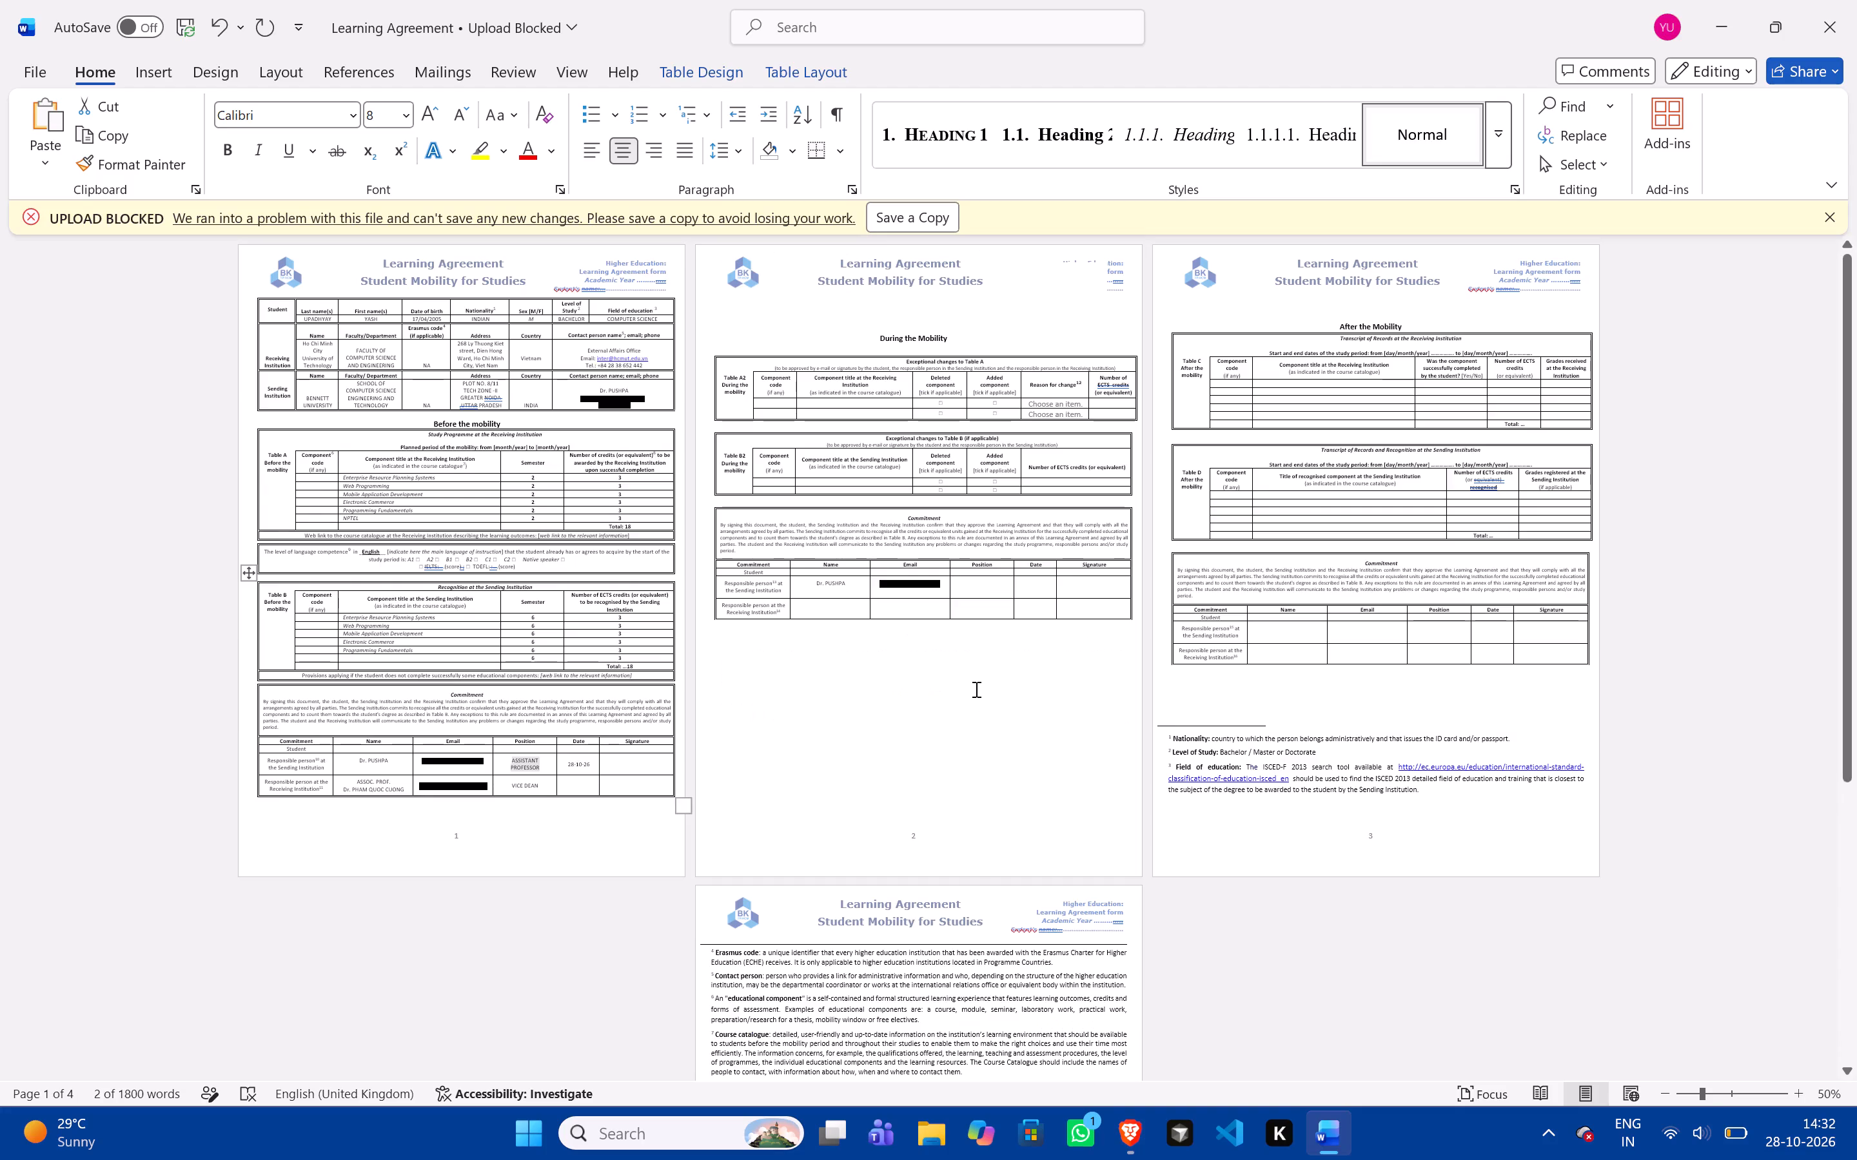
pyautogui.keyDown('ctrl'); pyautogui.scroll(1, 967, 704); pyautogui.keyUp('ctrl')
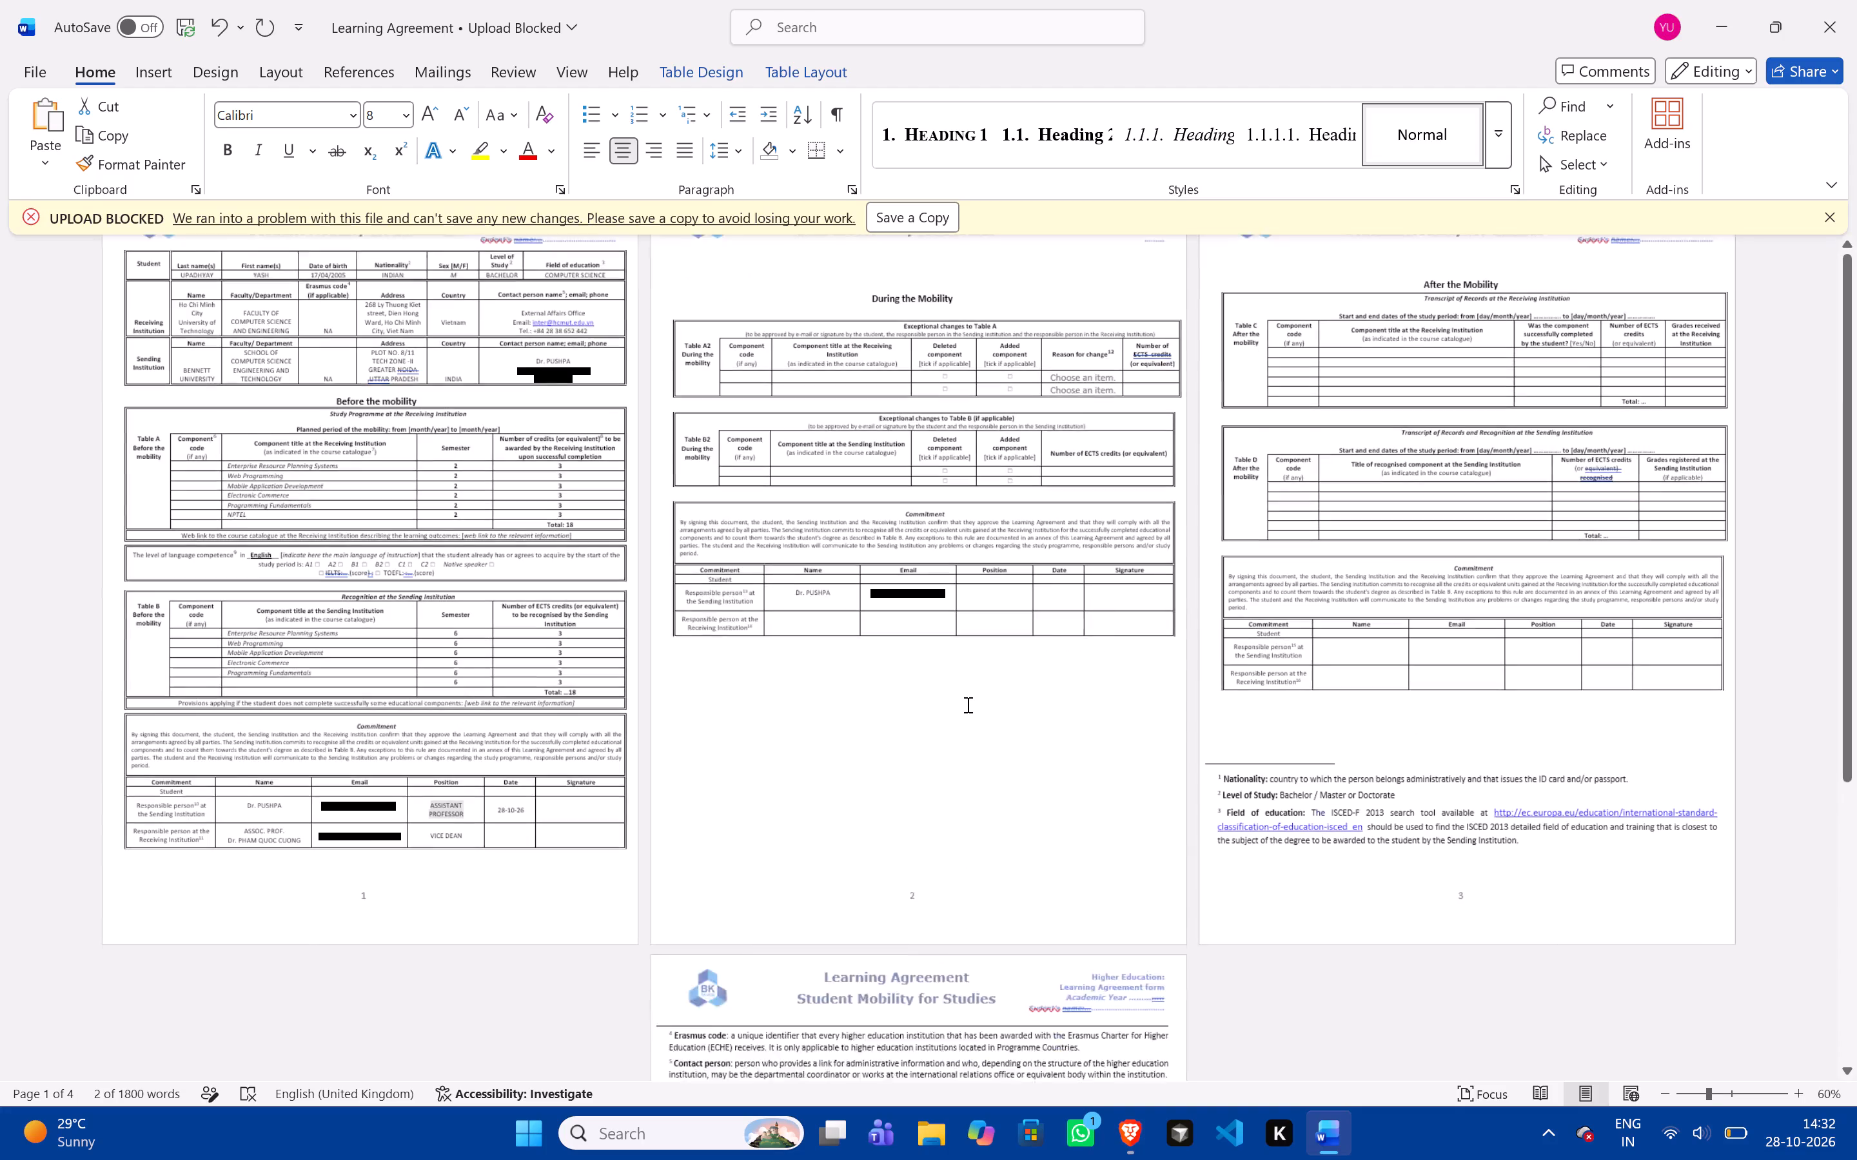
pyautogui.keyDown('ctrl'); pyautogui.scroll(1, 967, 704); pyautogui.keyUp('ctrl')
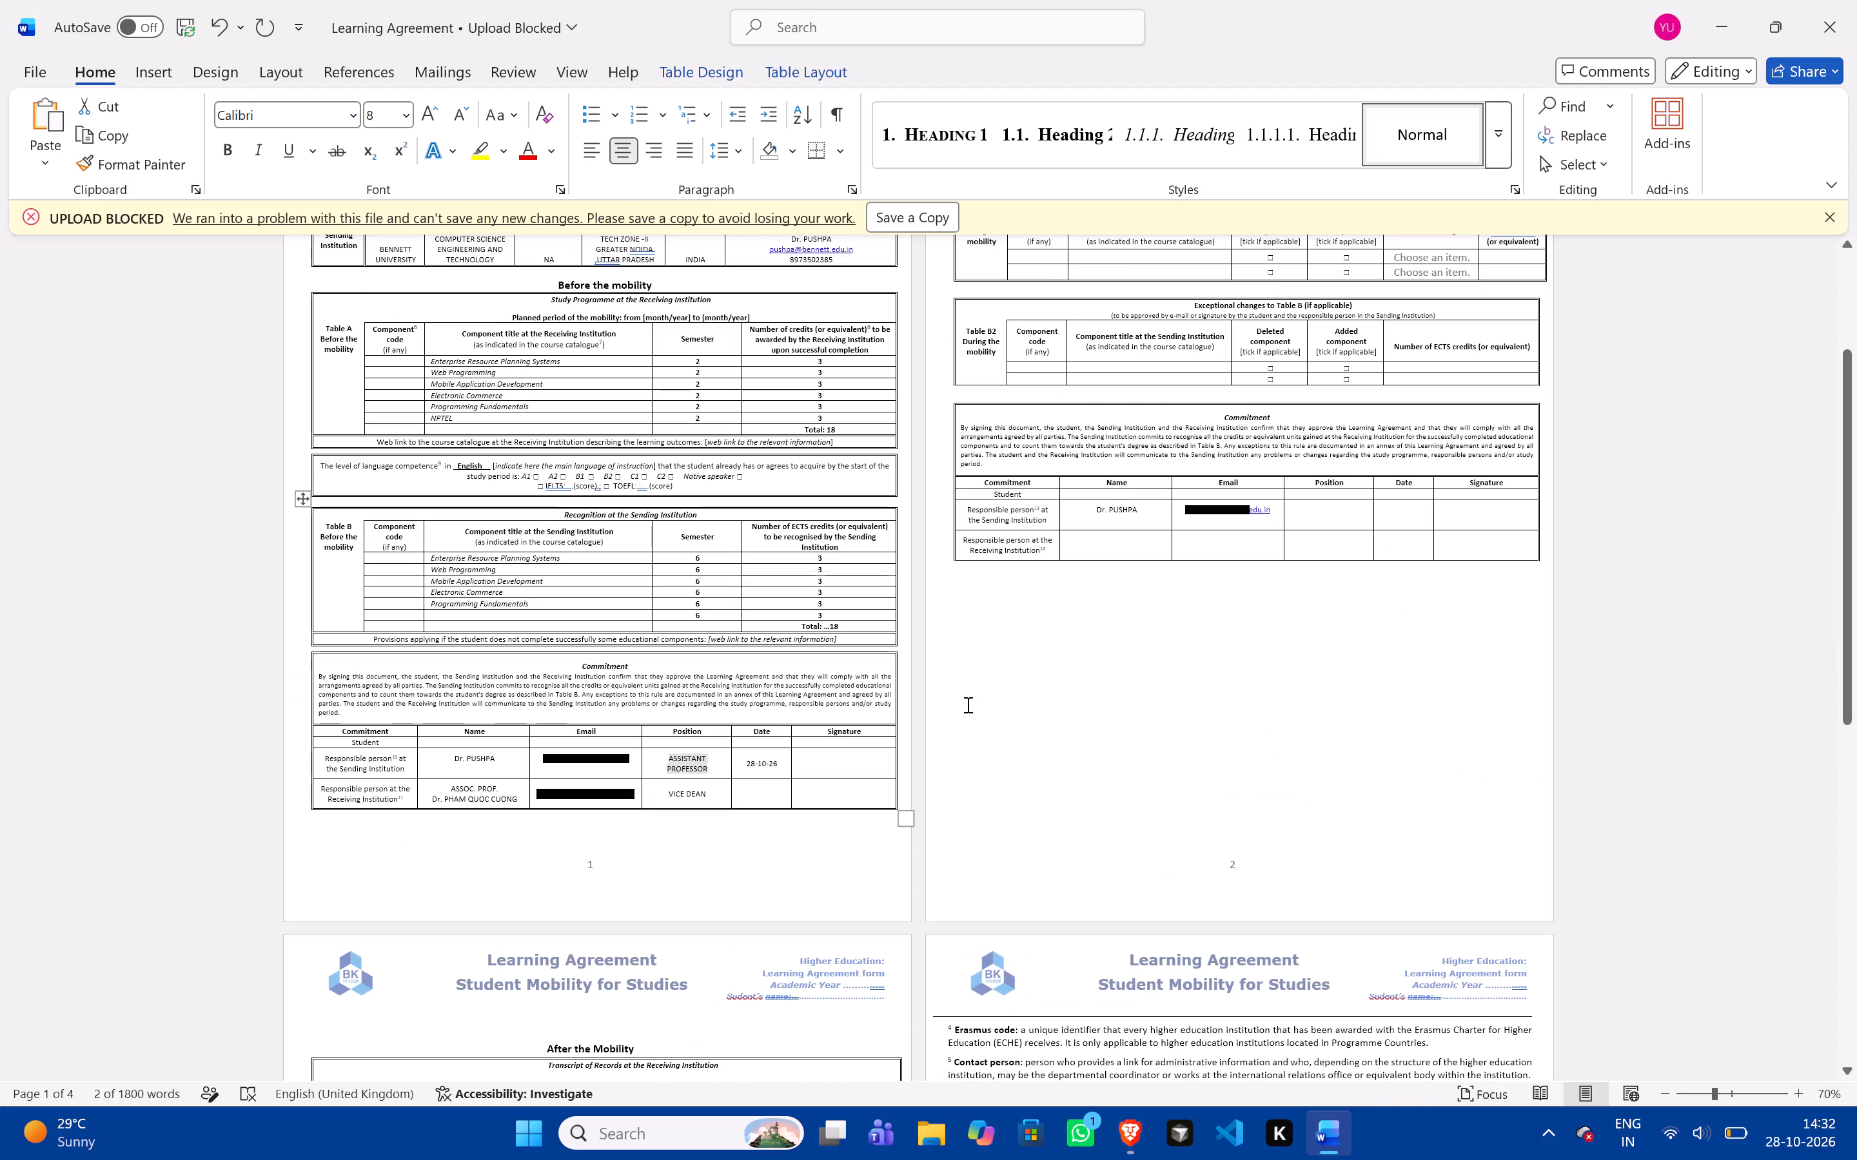
pyautogui.scroll(-2, 802, 665)
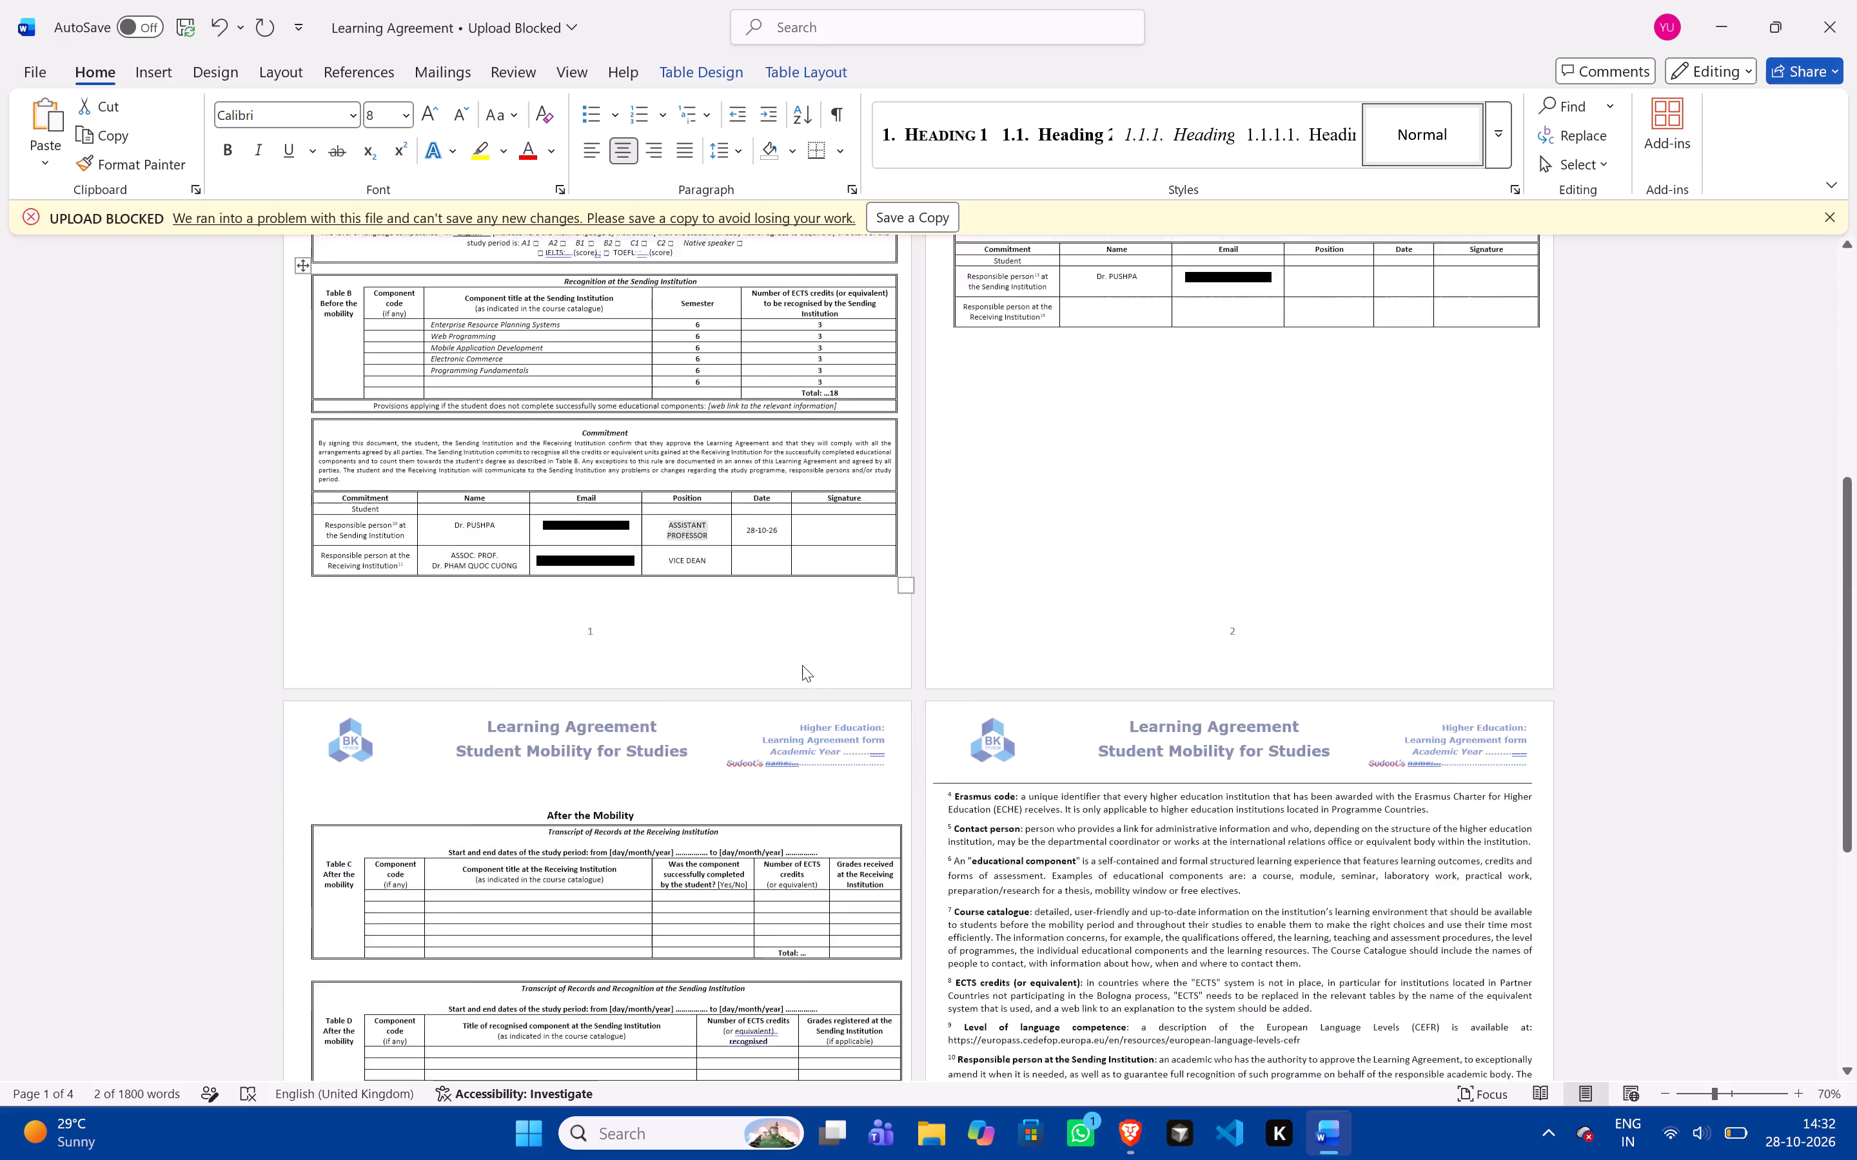
pyautogui.scroll(-1, 802, 665)
pyautogui.scroll(-1, 714, 691)
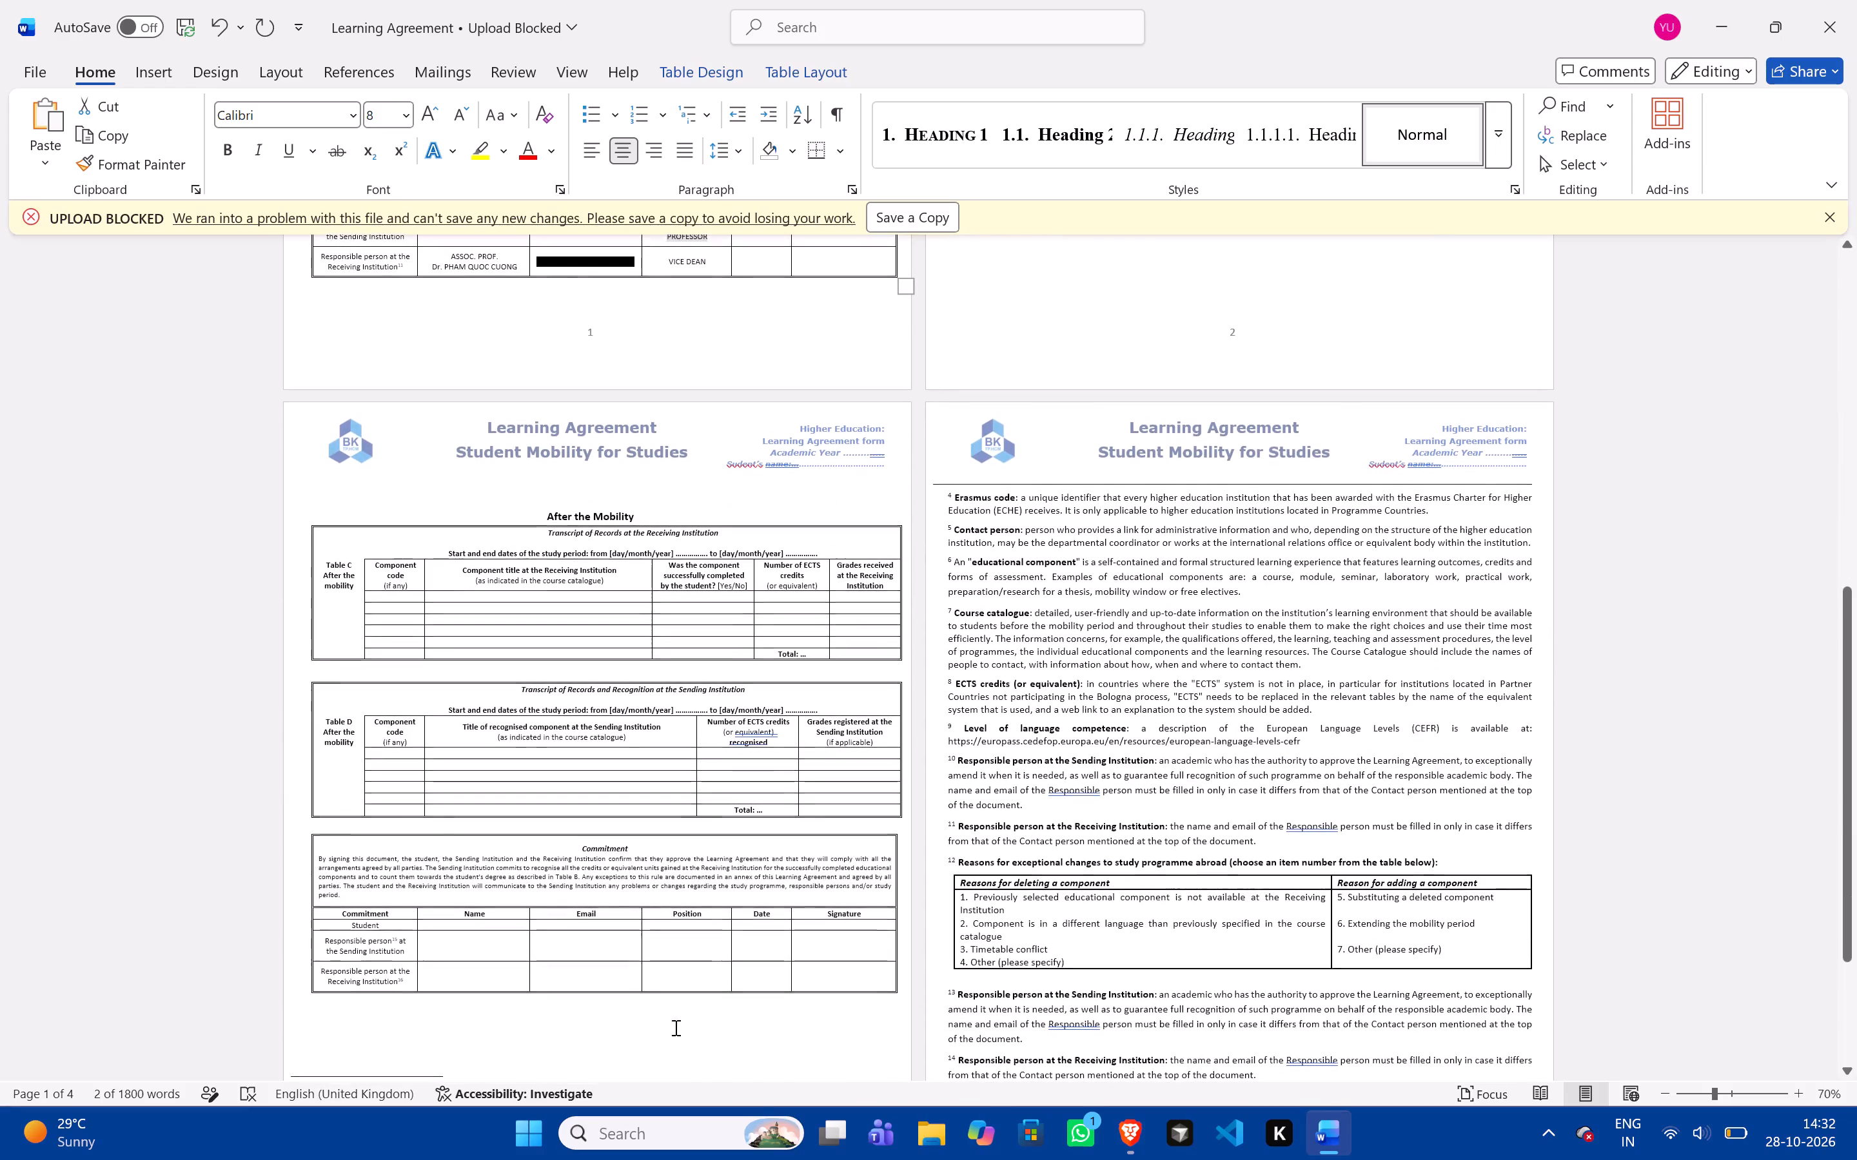
pyautogui.scroll(4, 705, 799)
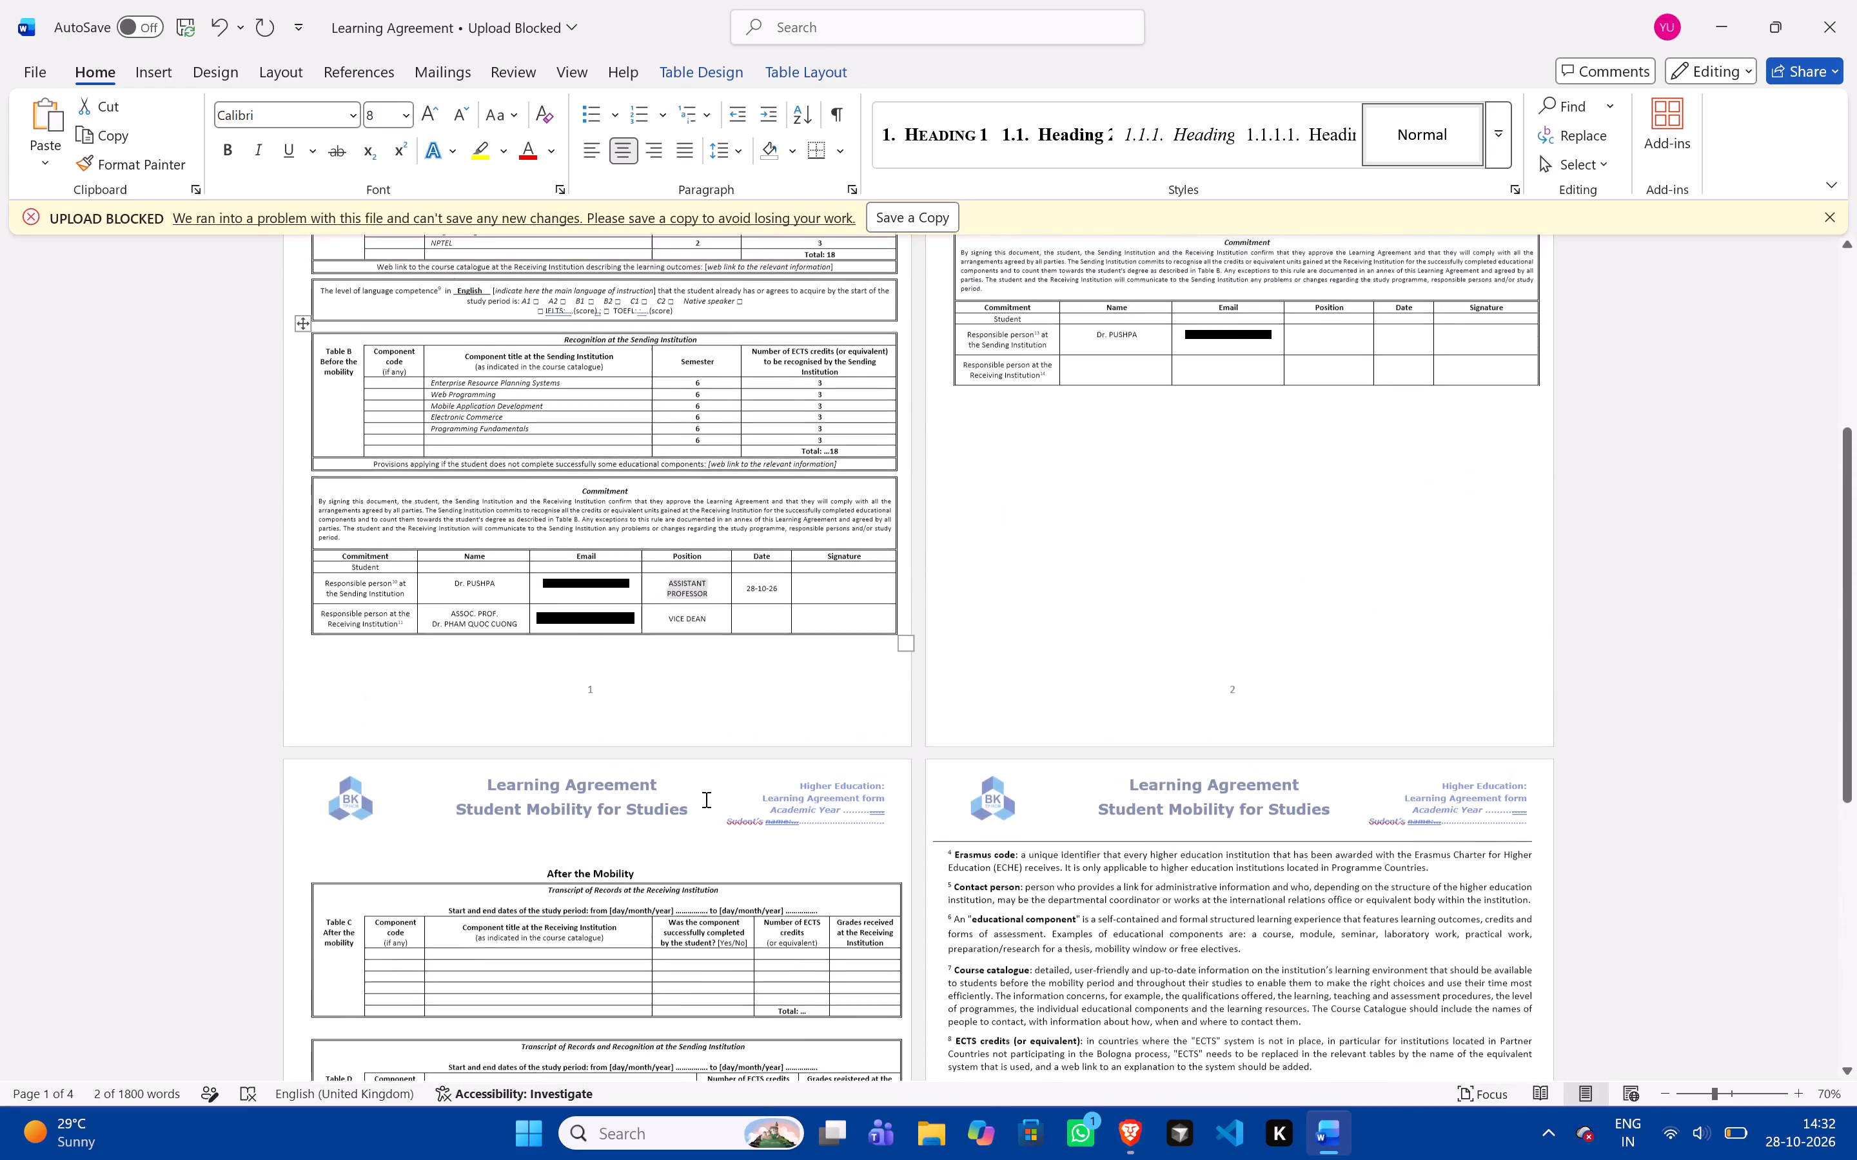
pyautogui.scroll(3, 705, 799)
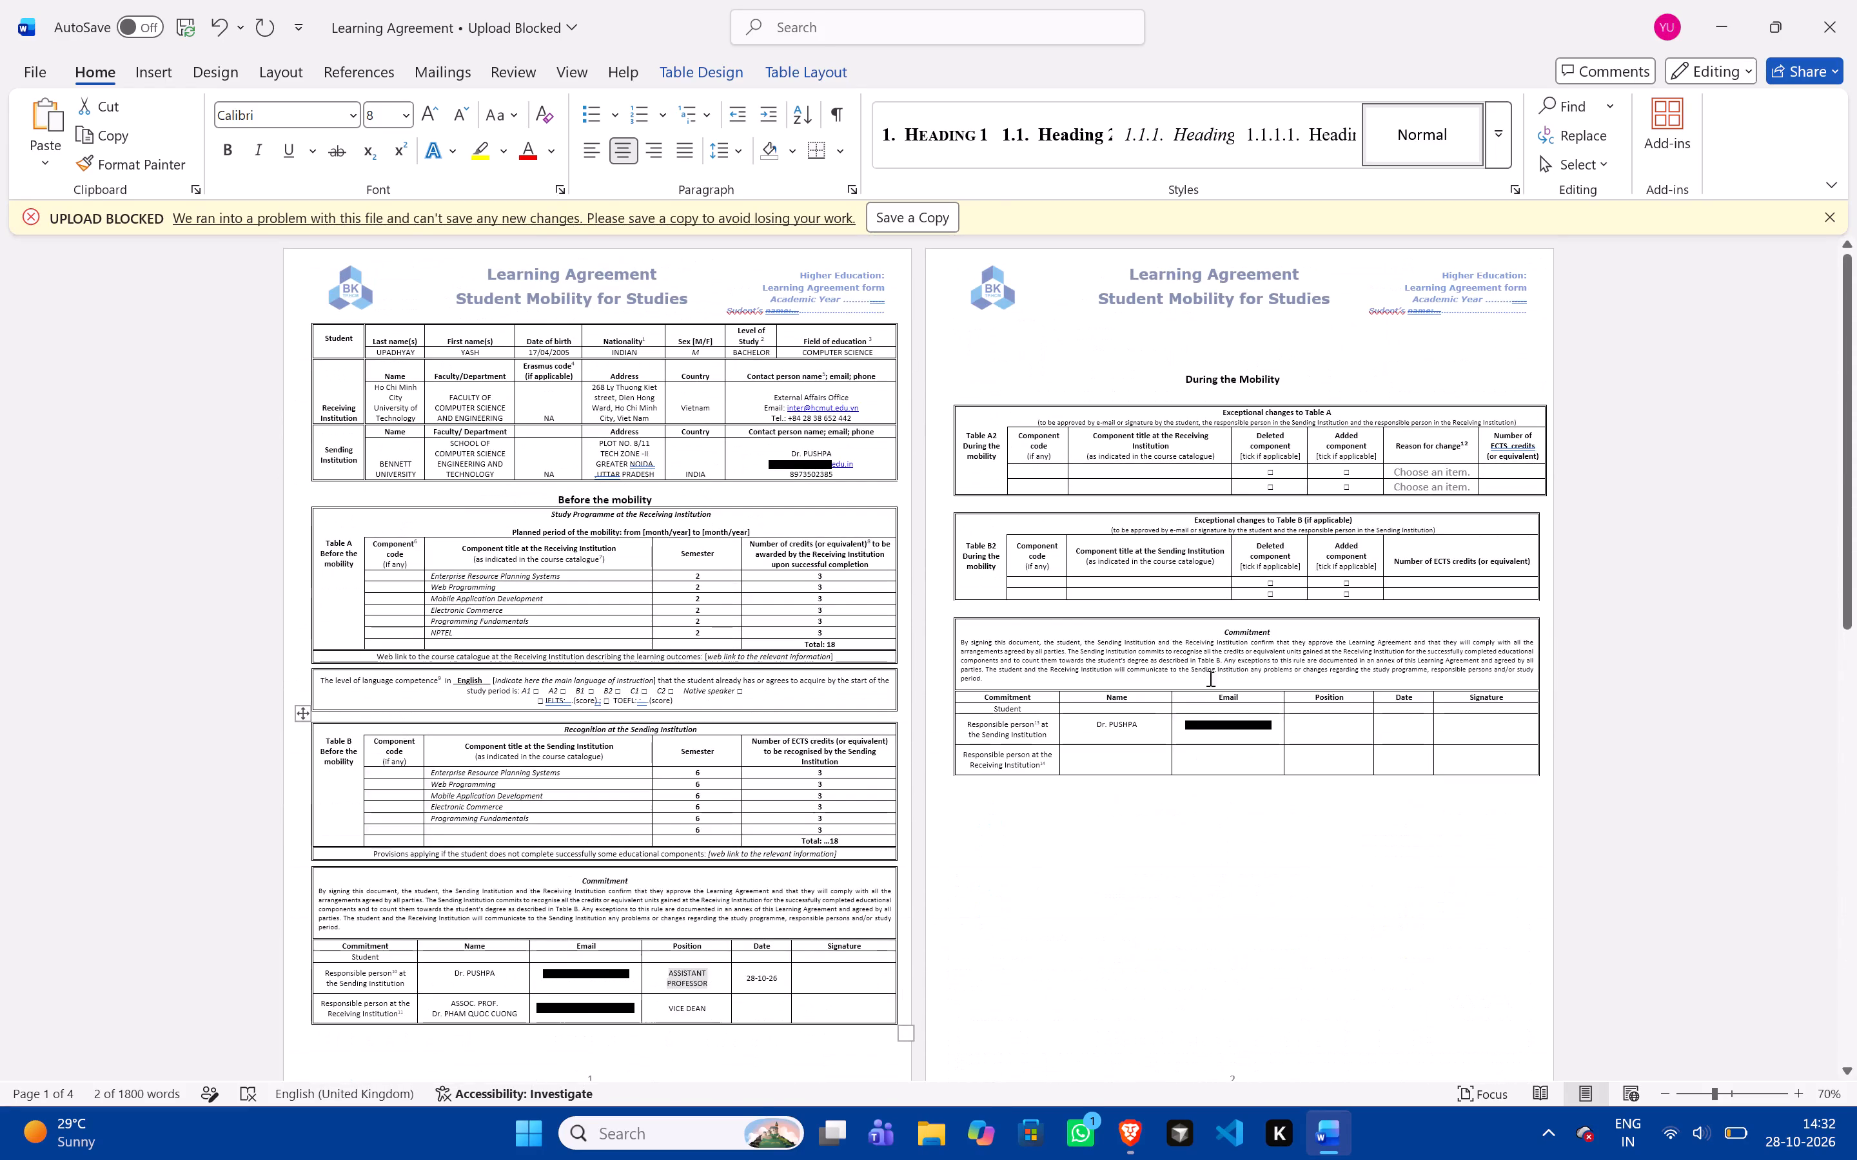
pyautogui.click(1327, 723)
pyautogui.hotkey('ctrl', 'v')
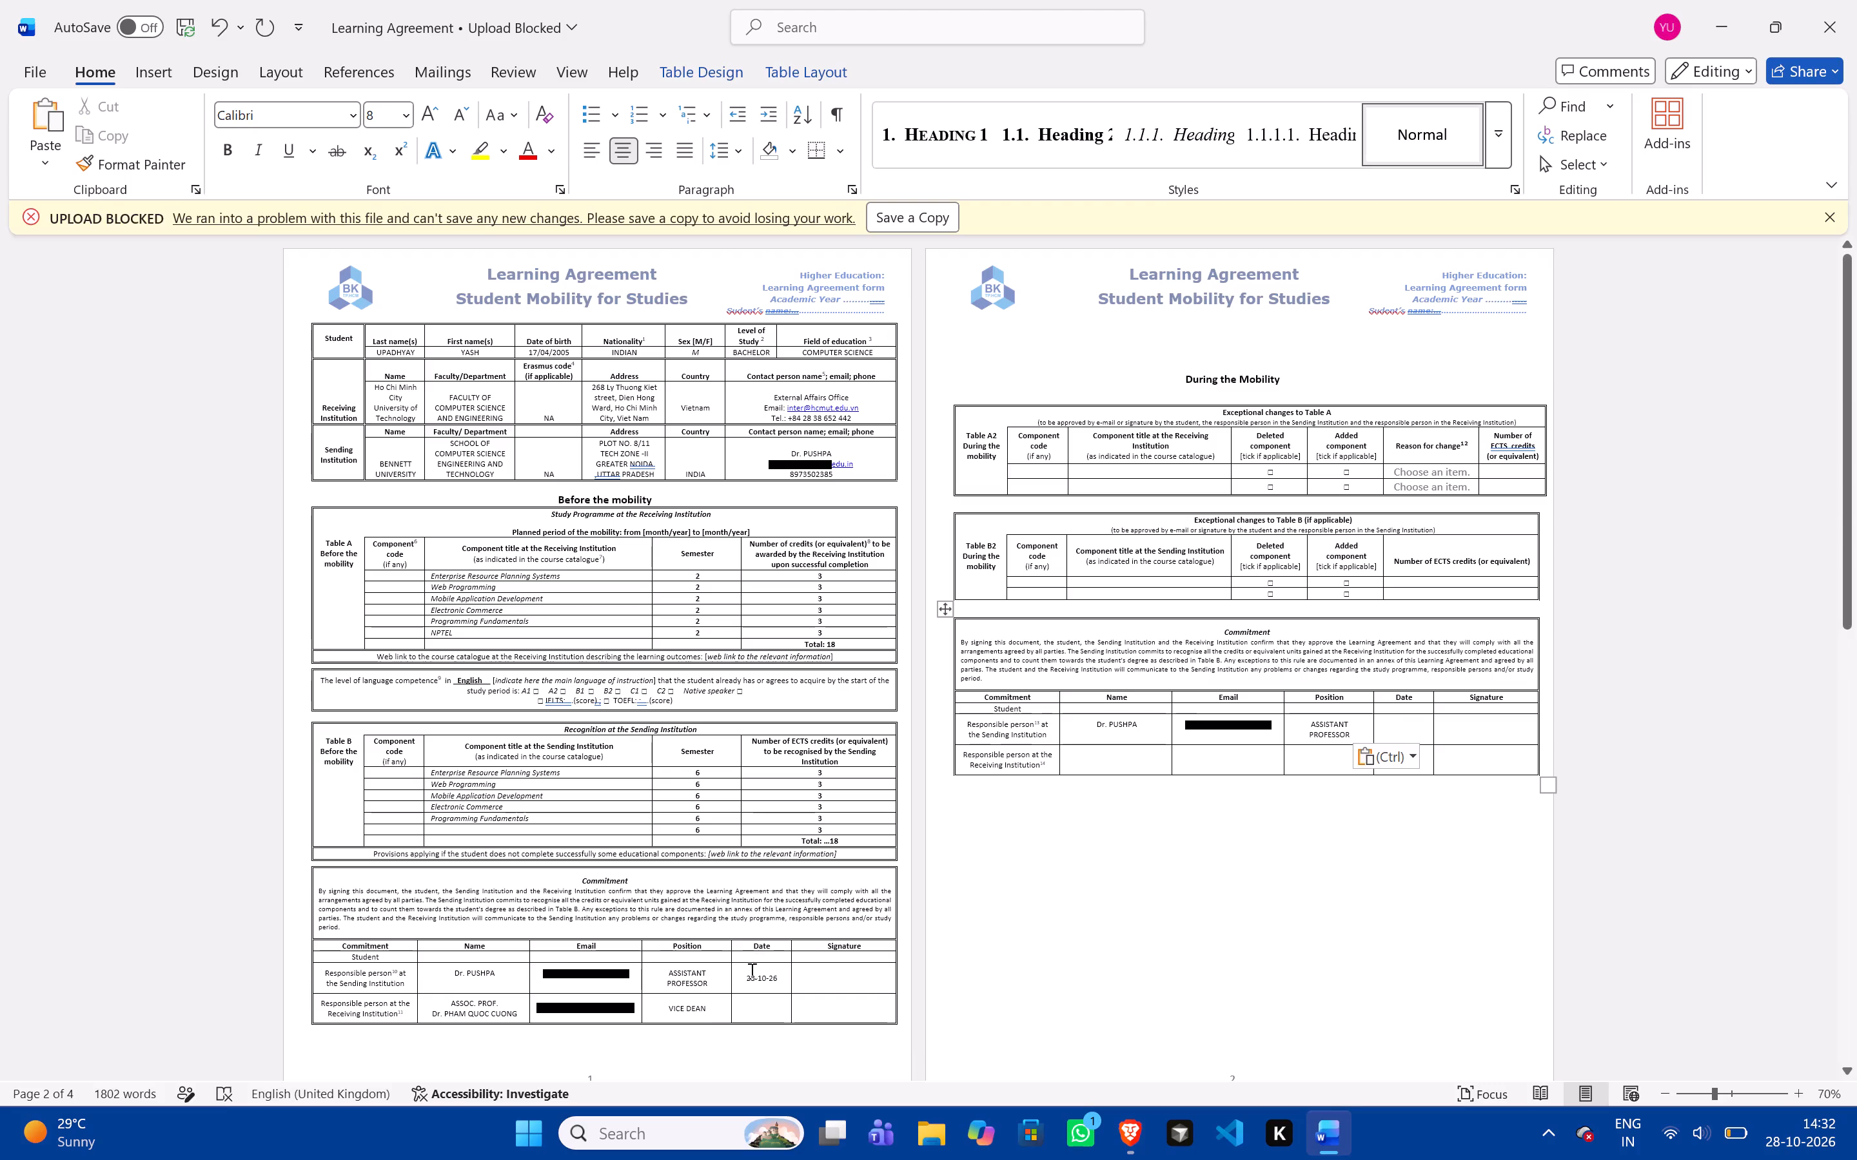
# Copy the date 28-10-26 from the page 1 Commitment table into the sending institution row of the During the Mobility Commitment table.
pyautogui.moveTo(742, 976); pyautogui.dragTo(791, 976)
pyautogui.hotkey('ctrl', 'c')
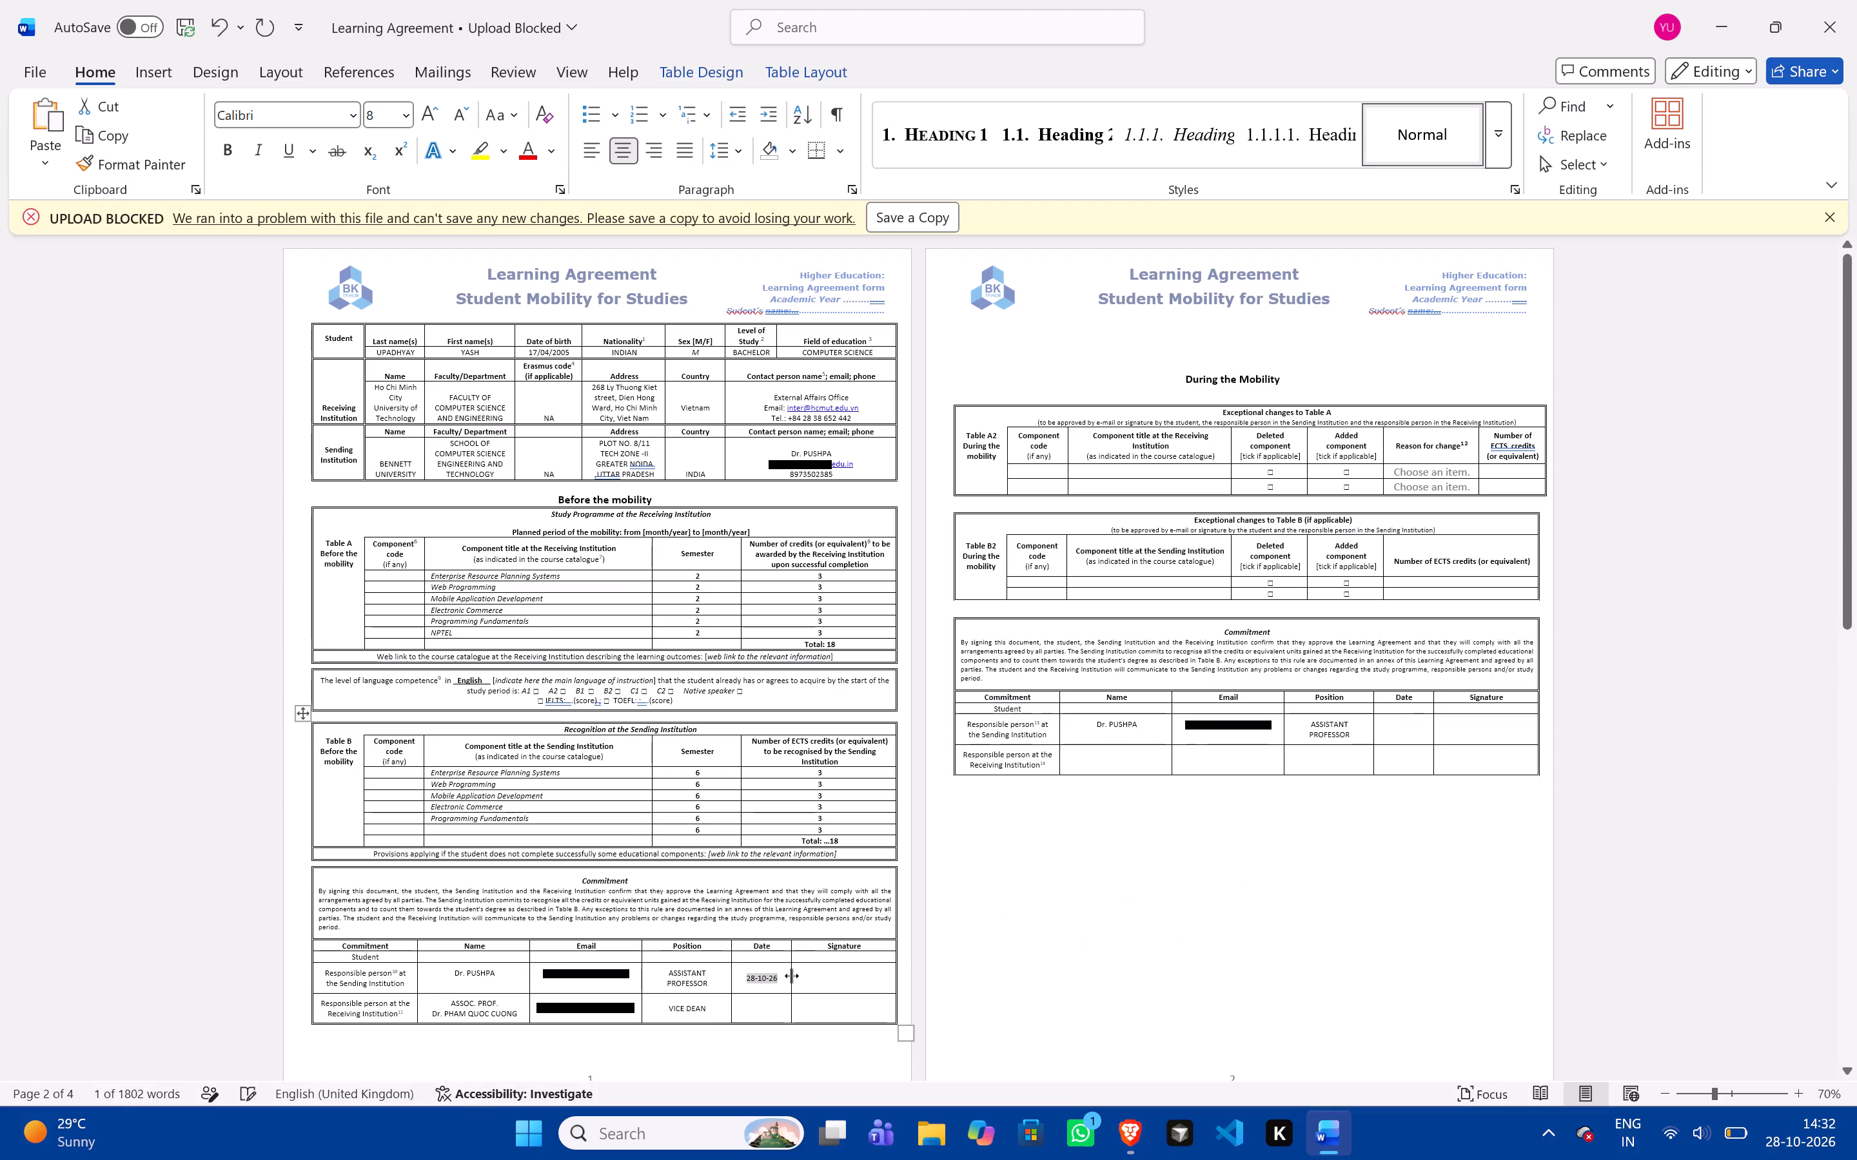
pyautogui.click(1398, 730)
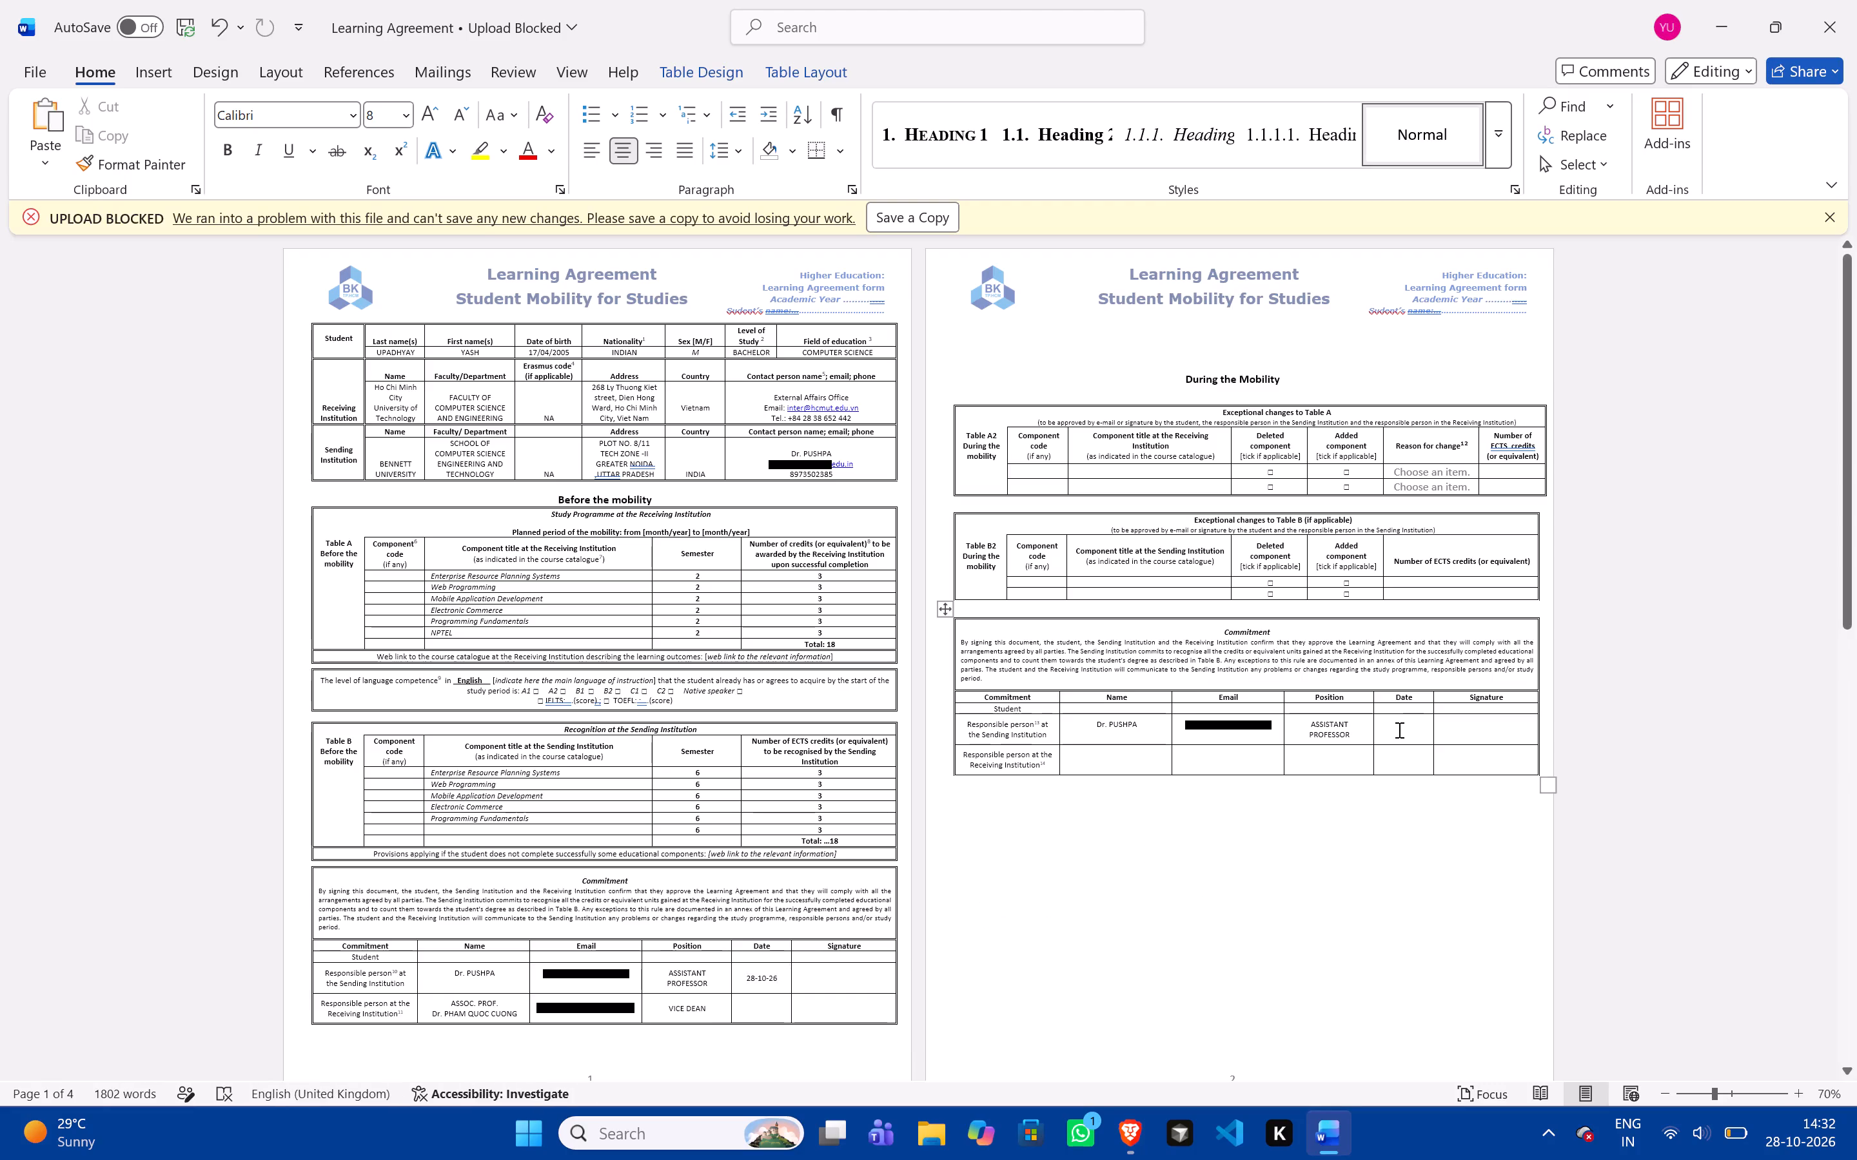
pyautogui.hotkey('ctrl', 'v')
# Copy the receiving institution's responsible person's name from the page 1 Commitment table to the matching row of the During the Mobility Commitment table.
pyautogui.moveTo(438, 1001); pyautogui.dragTo(533, 1020)
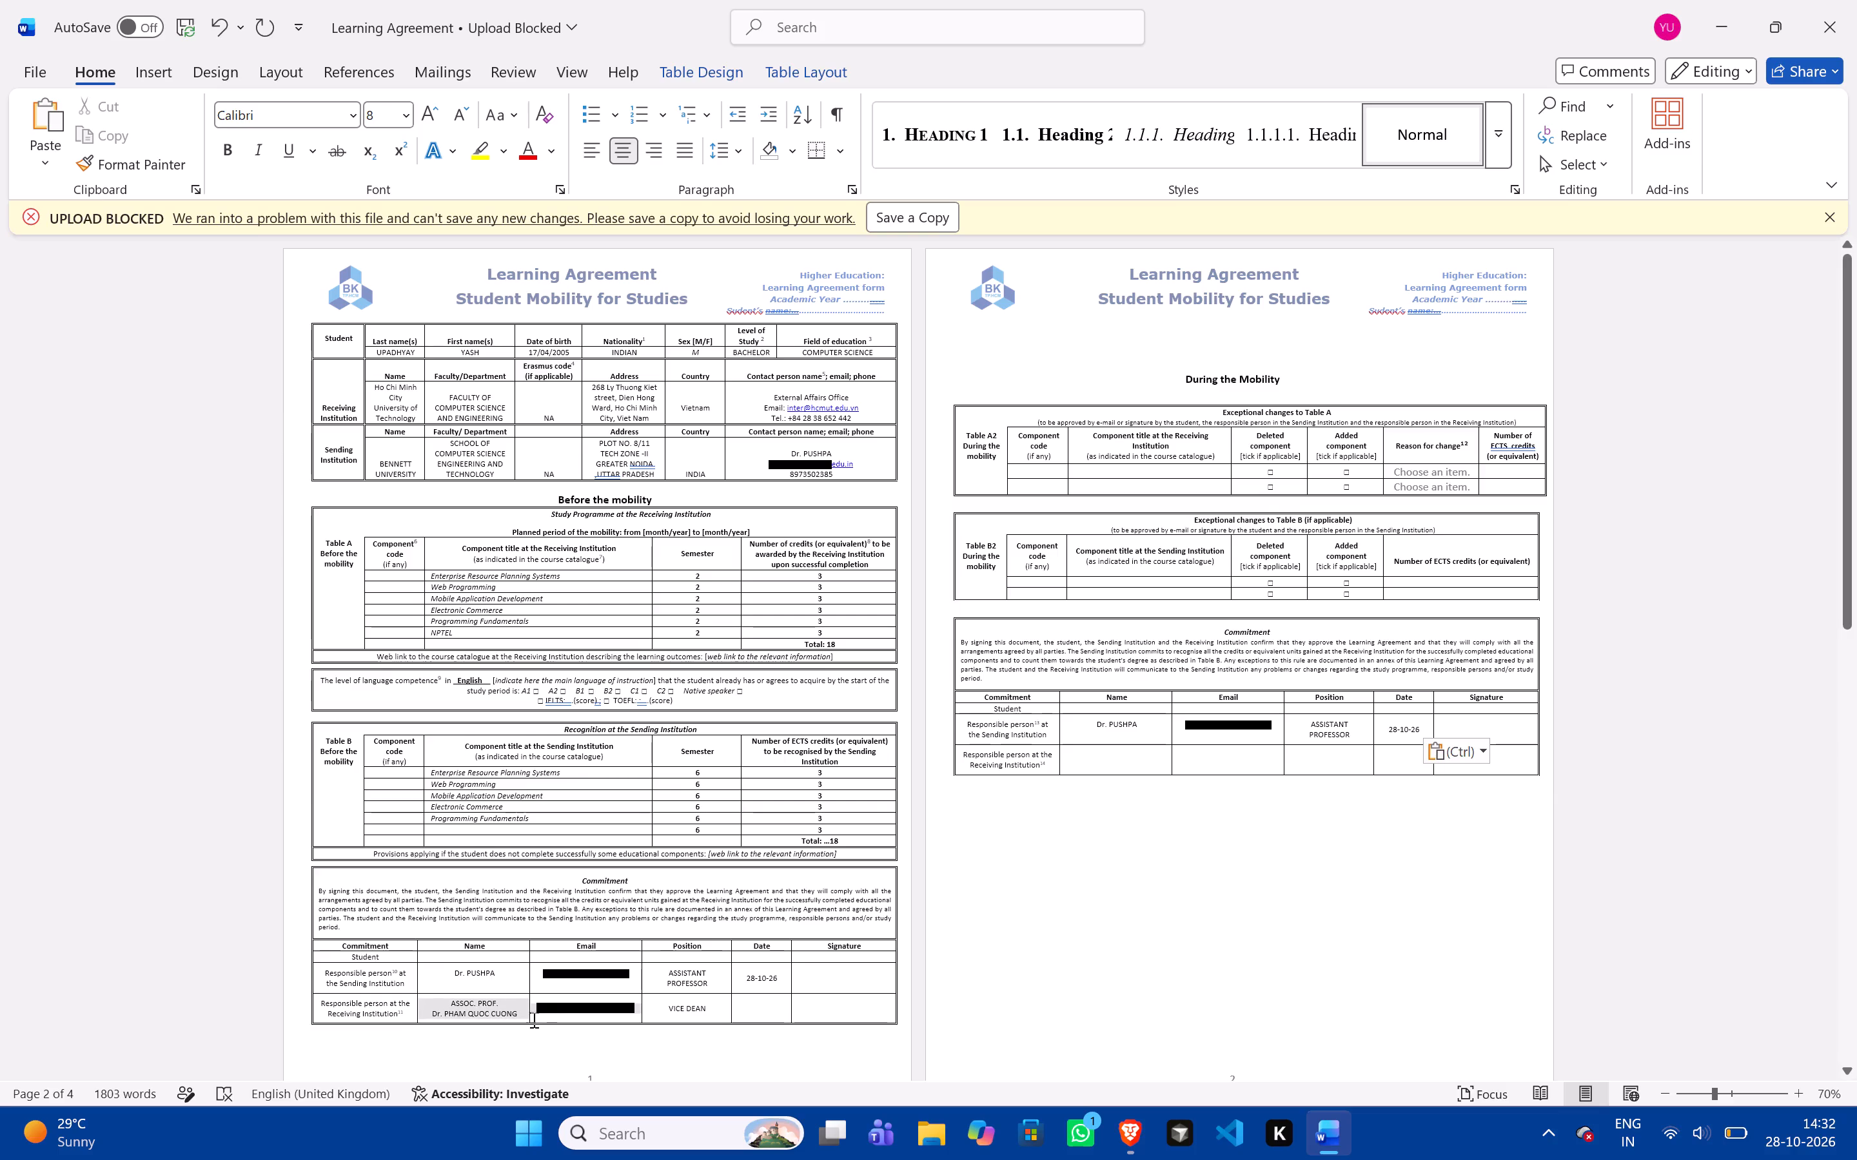
pyautogui.moveTo(533, 1020); pyautogui.dragTo(518, 1016)
pyautogui.hotkey('ctrl', 'c')
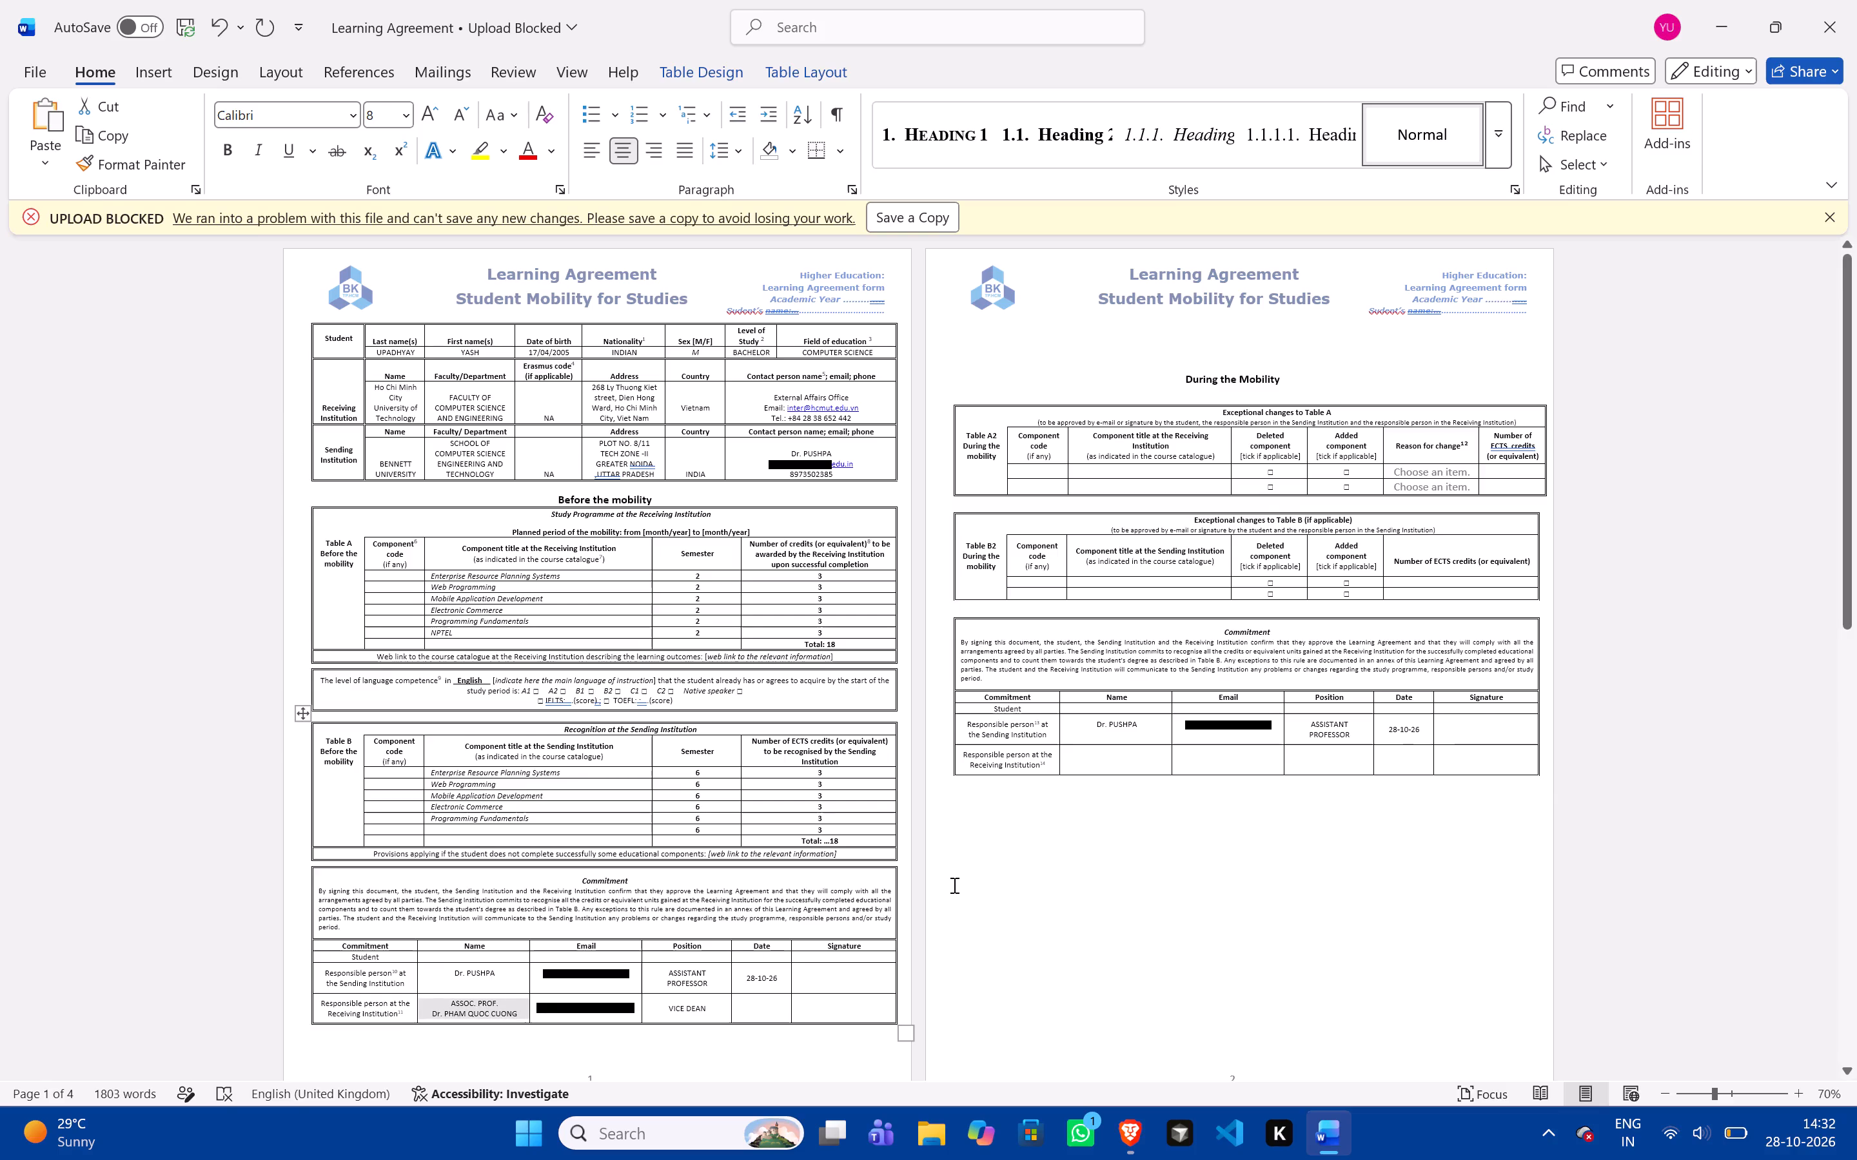
pyautogui.click(1110, 761)
pyautogui.hotkey('ctrl', 'v')
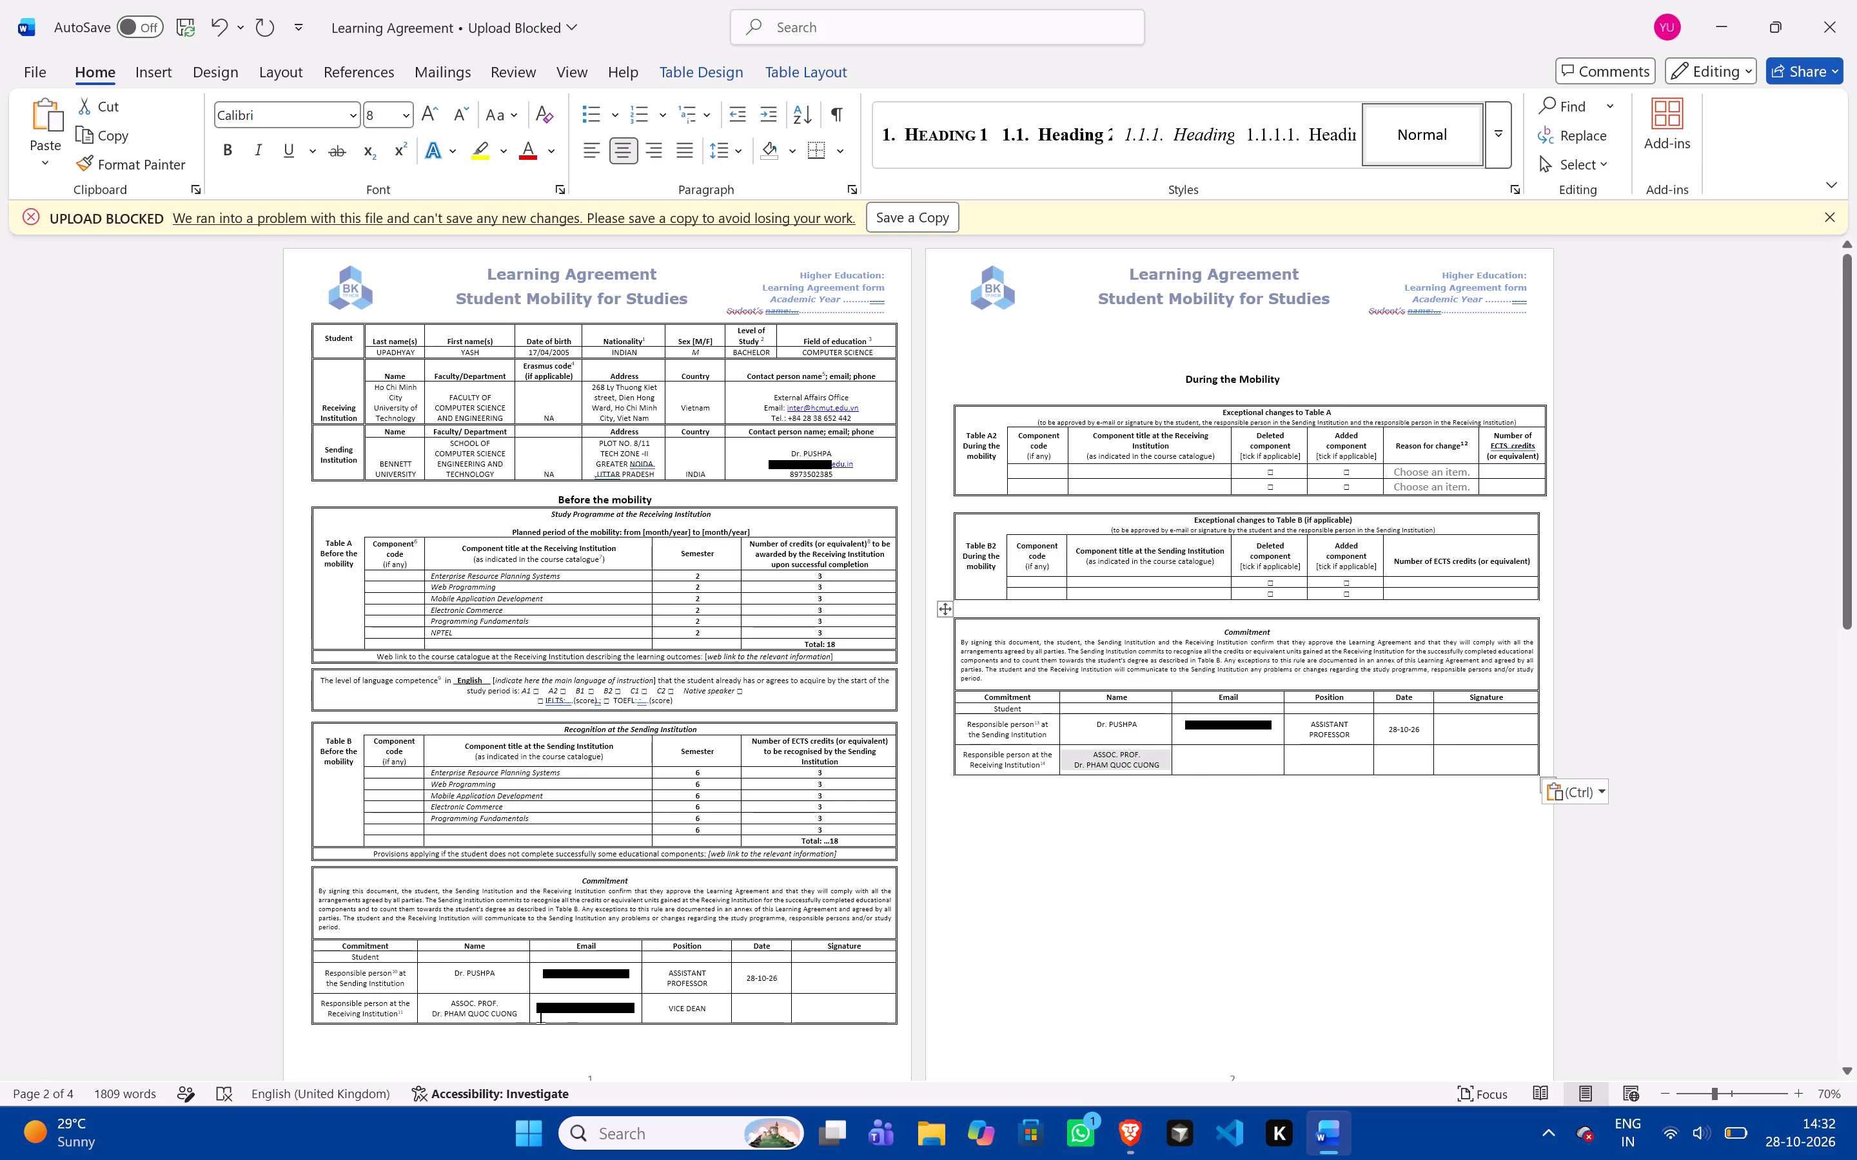
# Copy the receiving institution's responsible person's e-mail from page 1 into the e-mail cell of the same row in the During the Mobility Commitment table.
pyautogui.moveTo(536, 1010); pyautogui.dragTo(560, 1006)
pyautogui.moveTo(560, 1006); pyautogui.dragTo(630, 1005)
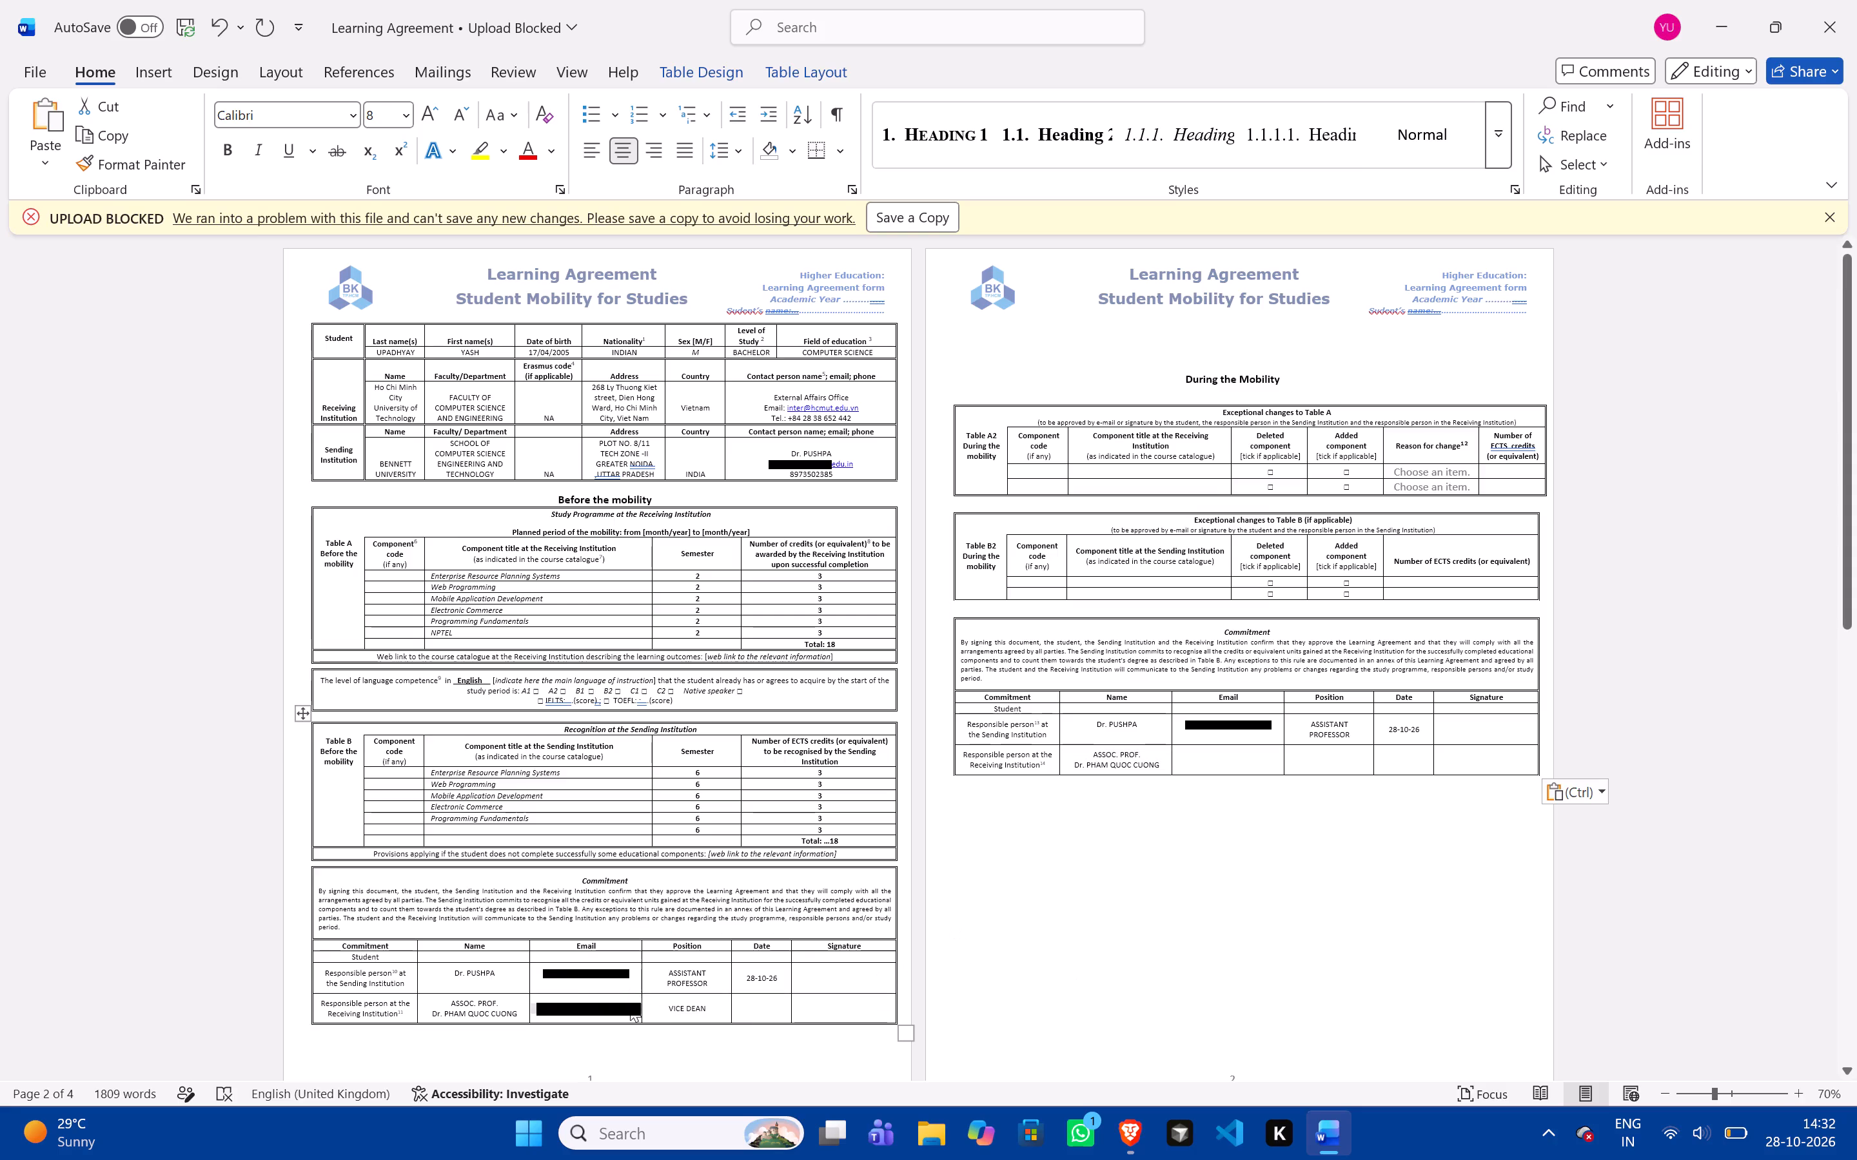
pyautogui.hotkey('ctrl', 'c')
pyautogui.click(1217, 760)
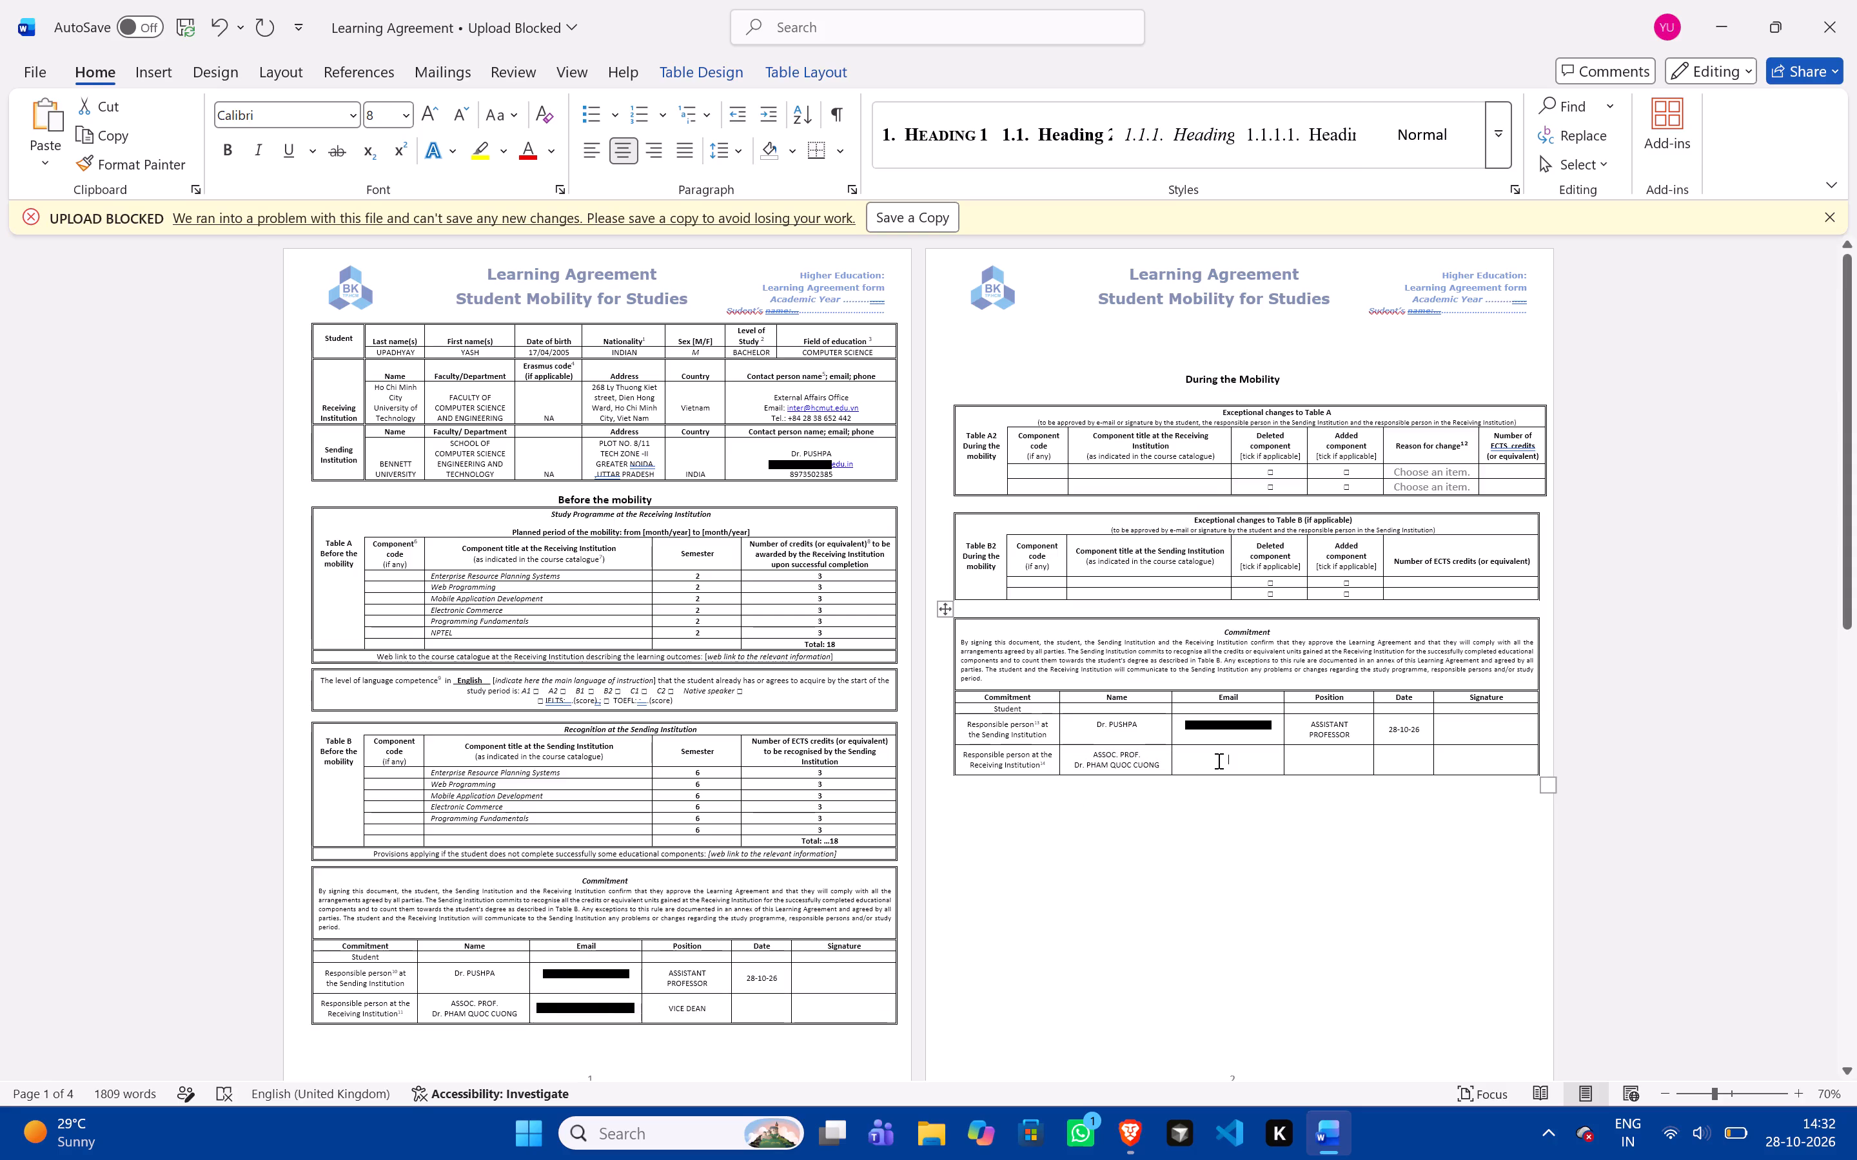
pyautogui.hotkey('ctrl', 'v')
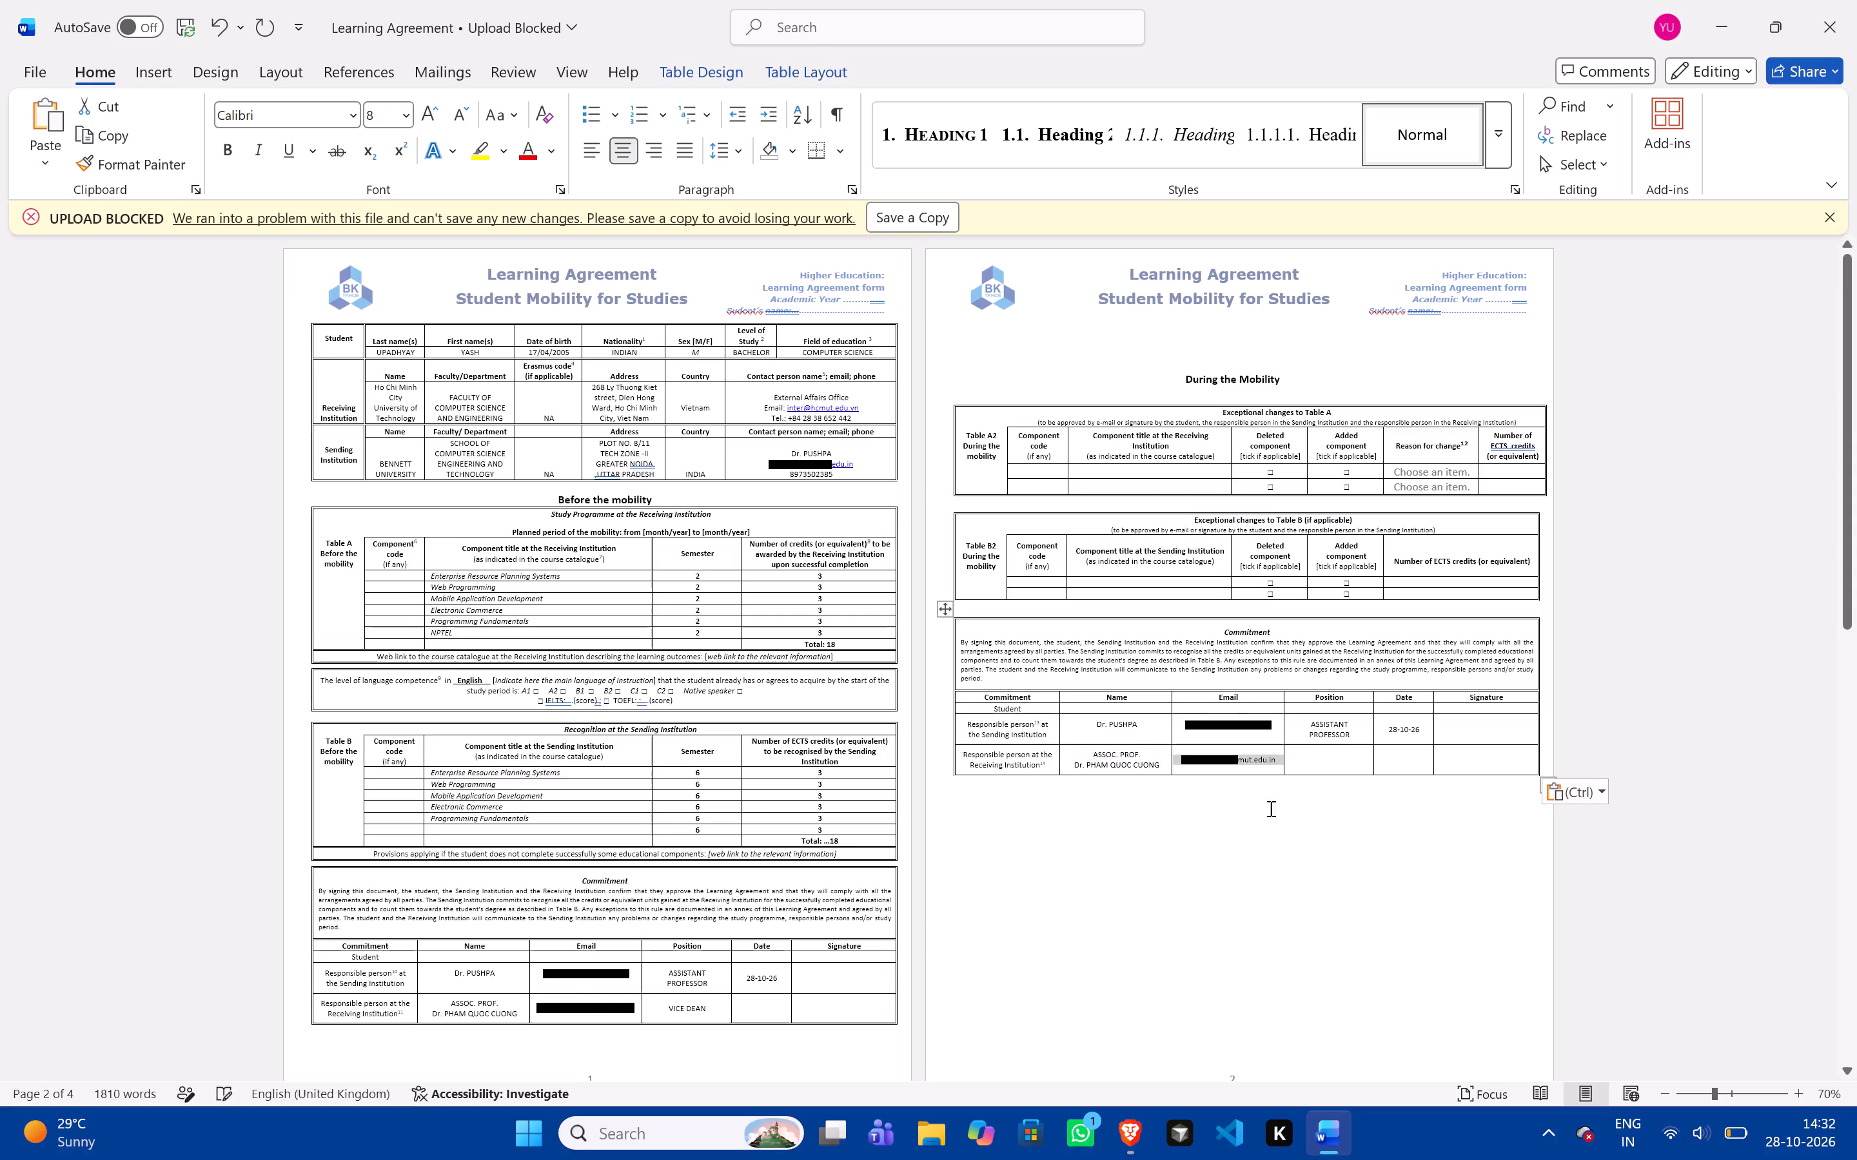
pyautogui.click(1271, 809)
# Copy the position VICE DEAN from the page 1 Commitment table into the receiving institution row of the During the Mobility Commitment table.
pyautogui.moveTo(663, 1008); pyautogui.dragTo(726, 997)
pyautogui.hotkey('ctrl', 'c')
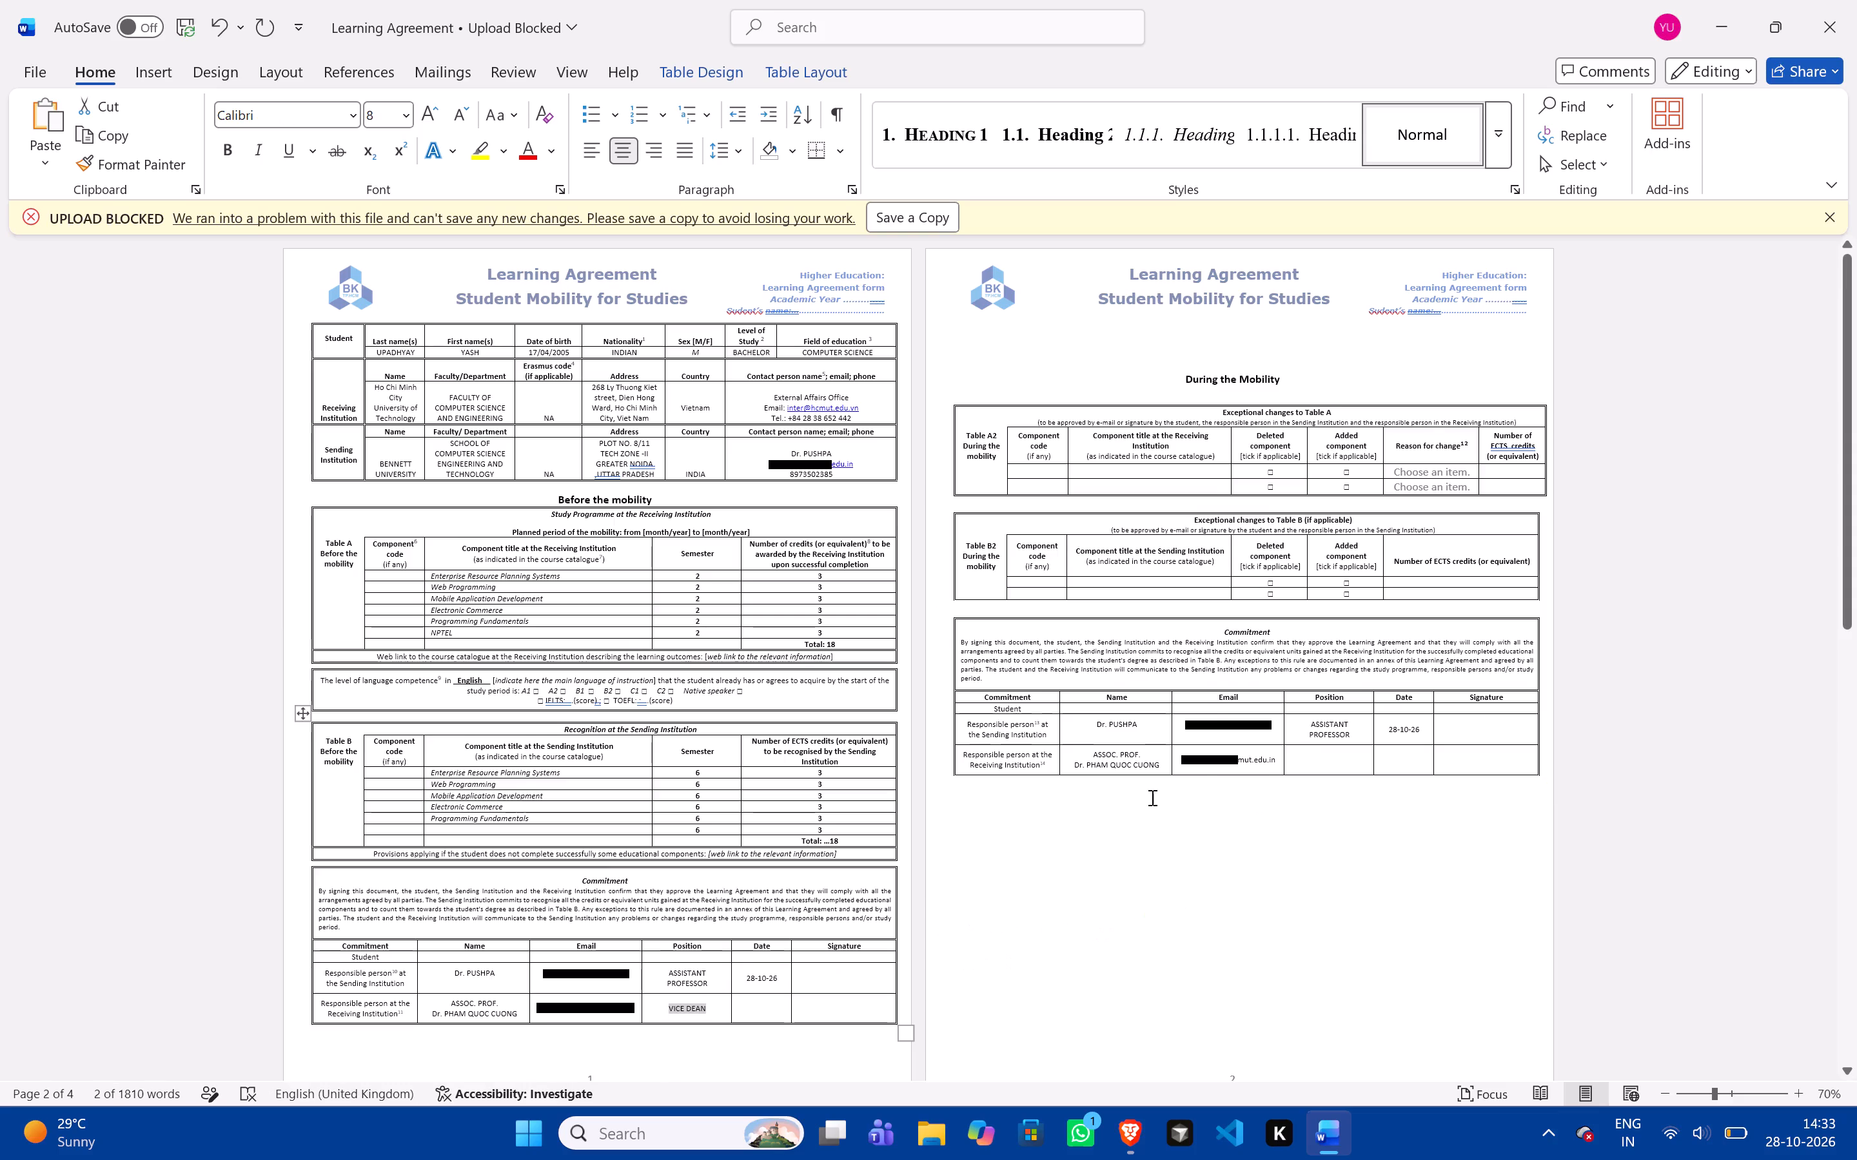
pyautogui.click(1317, 758)
pyautogui.hotkey('ctrl', 'v')
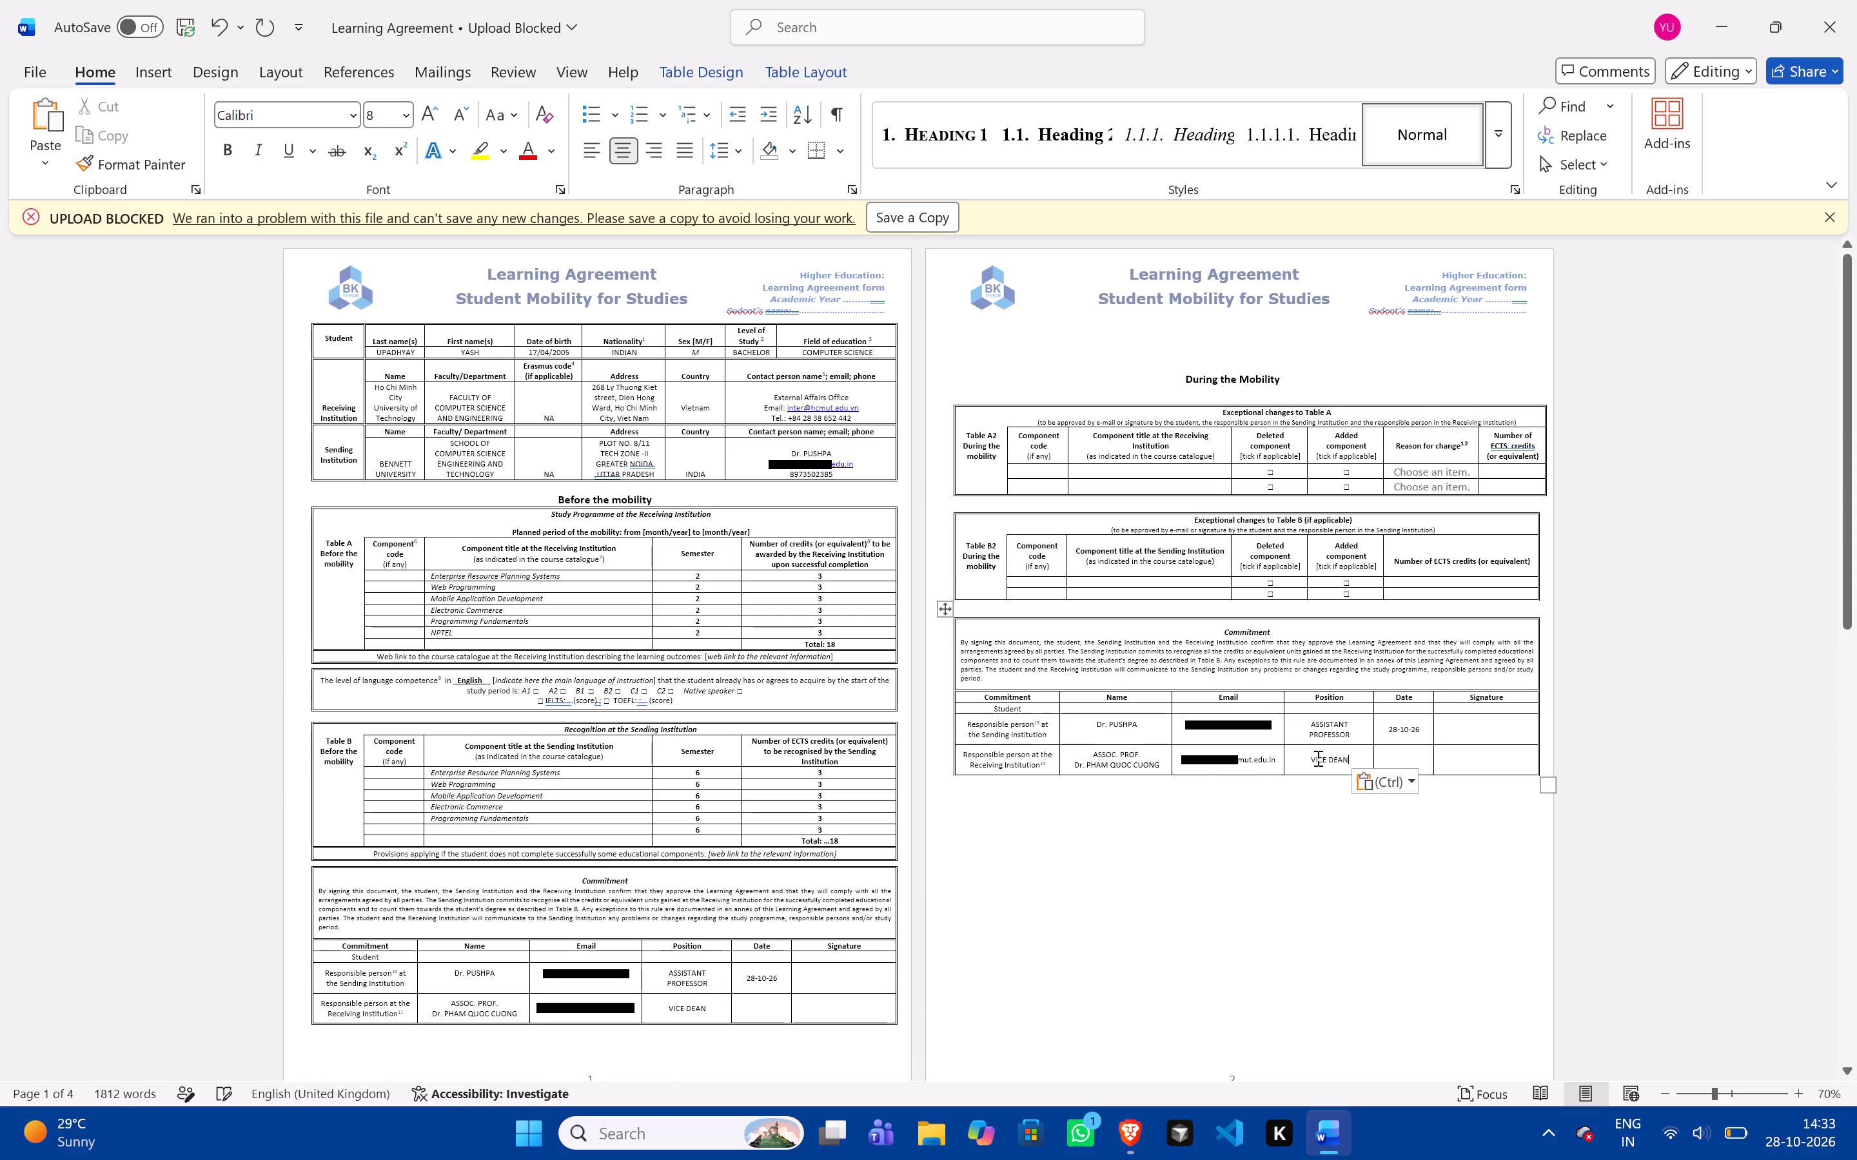
# Copy the sending institution's responsible person's name from the page 1 Commitment table to the matching row of the After the Mobility Commitment table.
pyautogui.scroll(-5, 1317, 758)
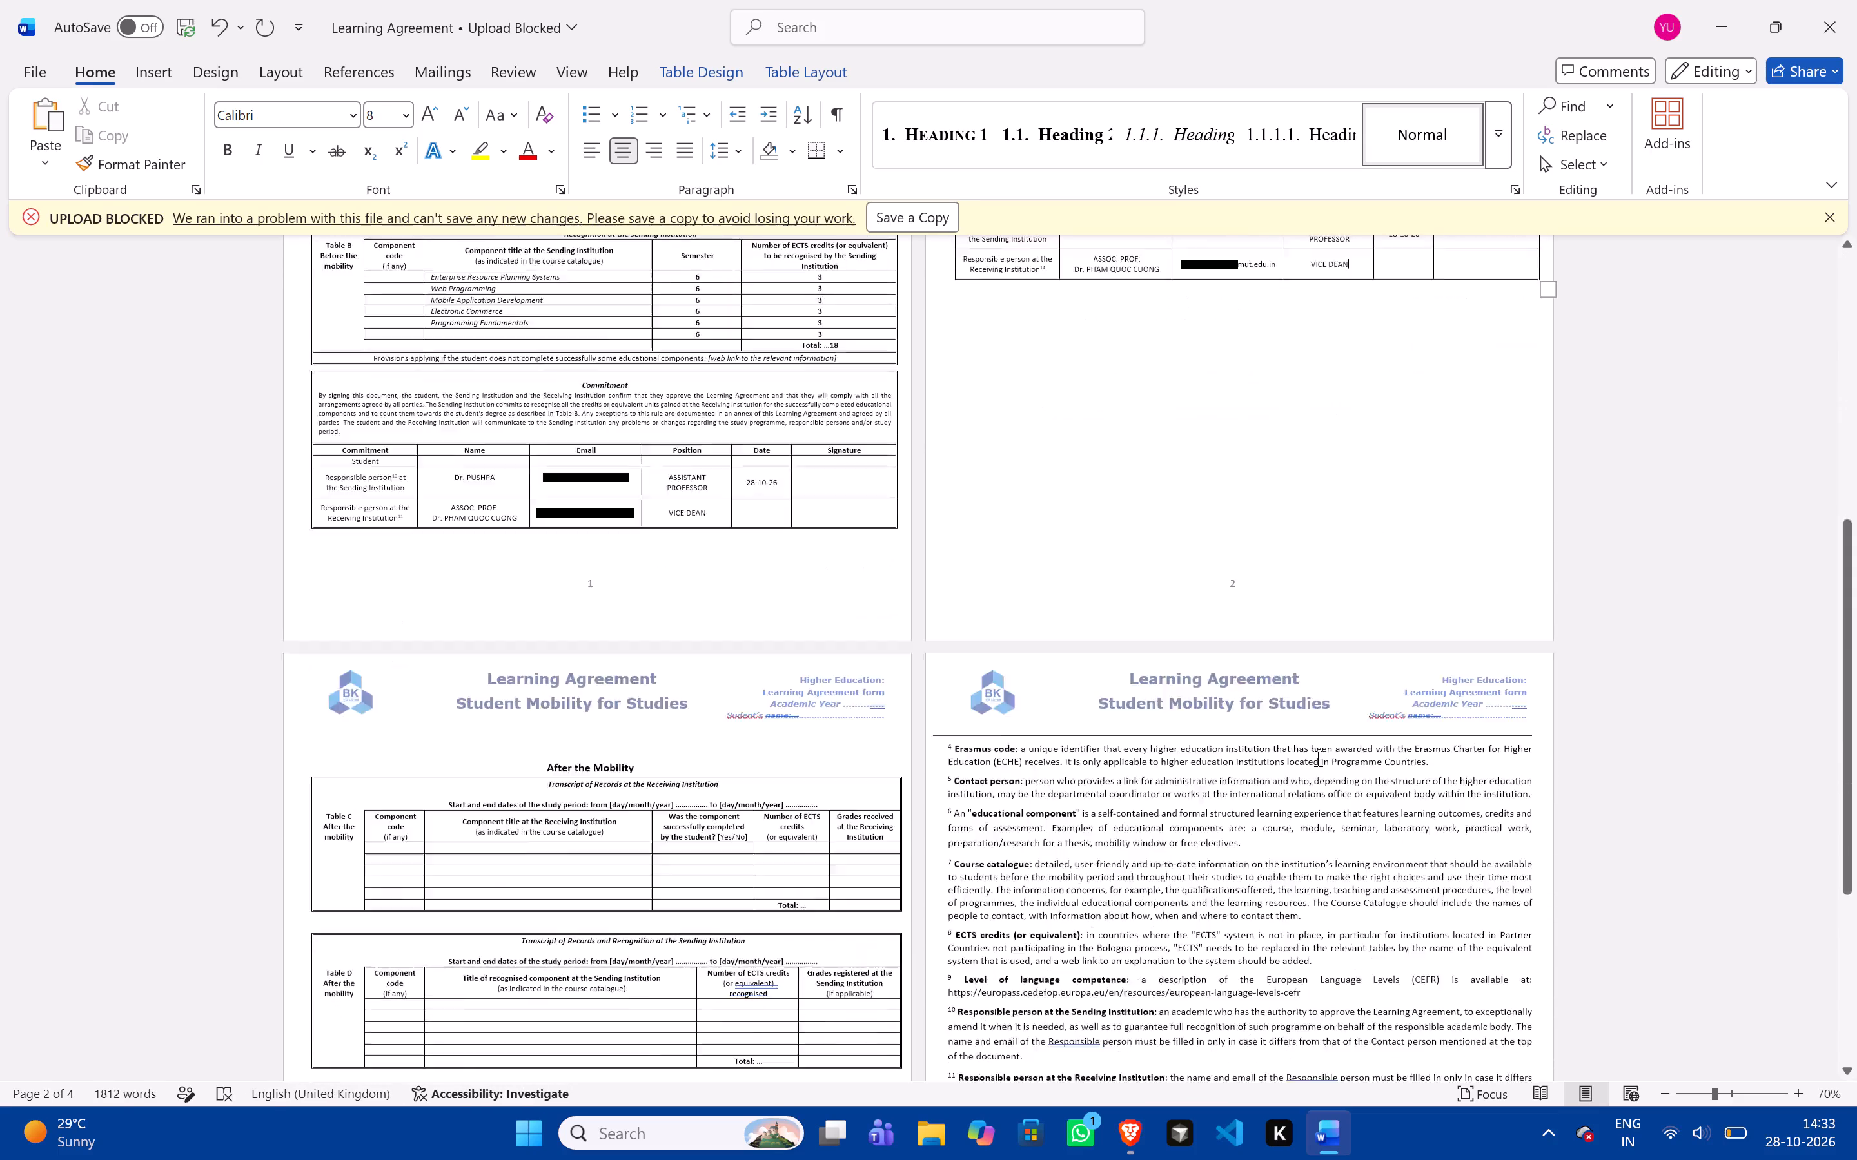
pyautogui.scroll(-1, 1317, 758)
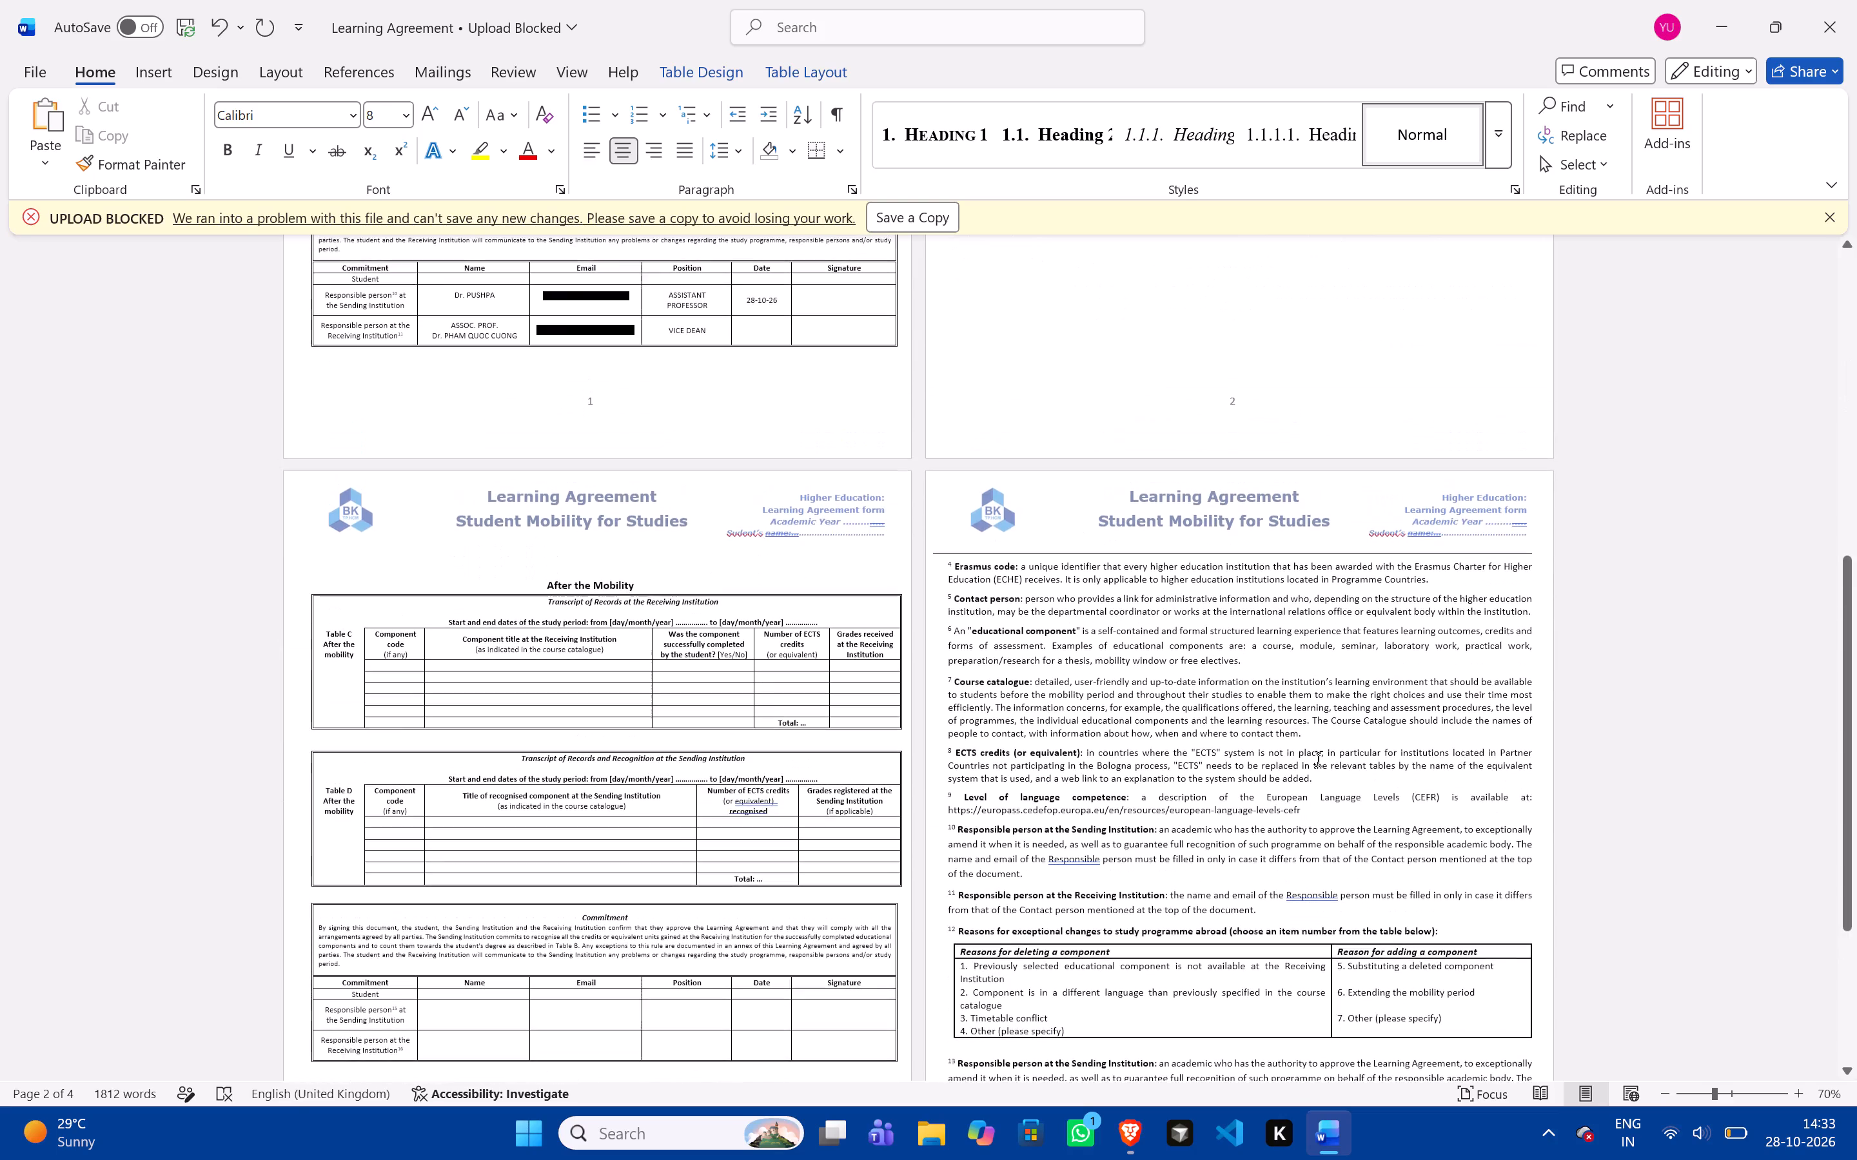
pyautogui.scroll(2, 1317, 758)
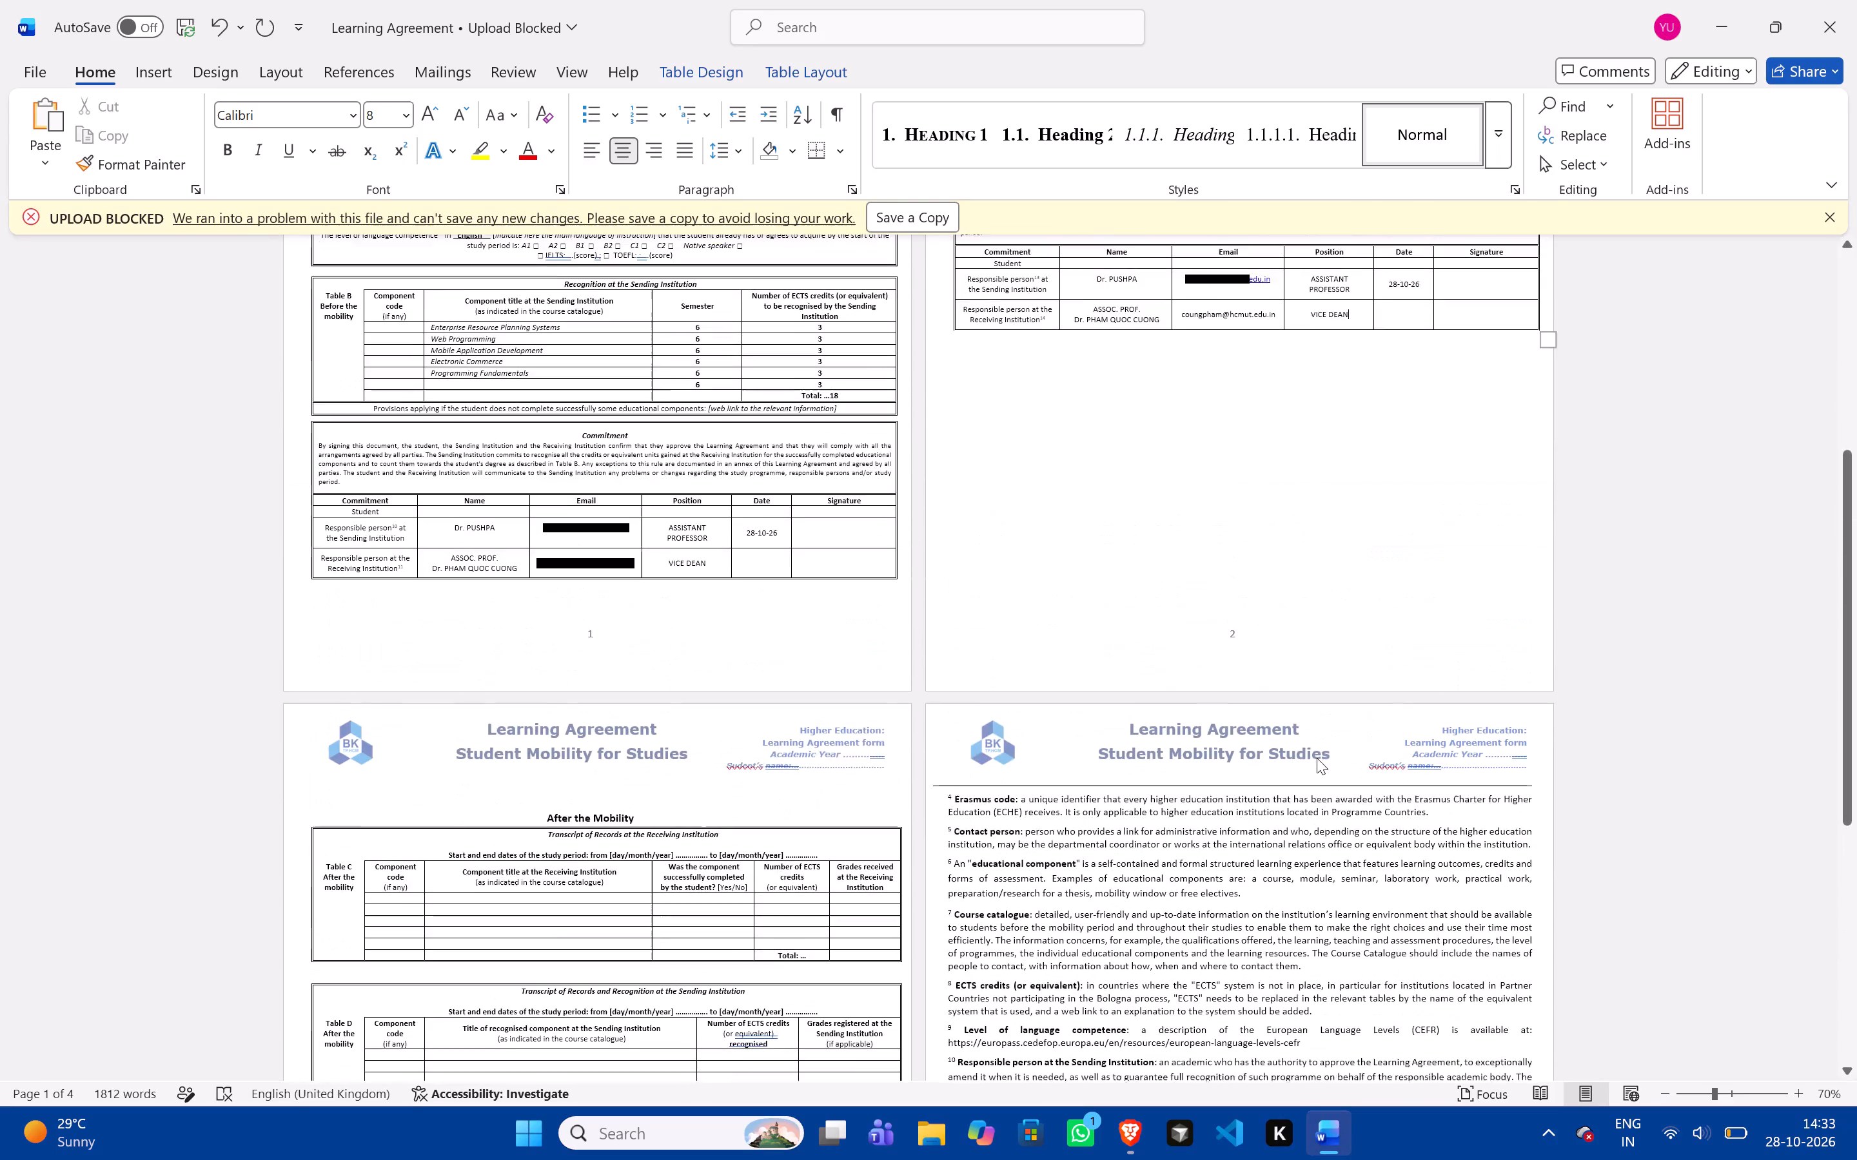
pyautogui.scroll(1, 1317, 758)
pyautogui.scroll(-2, 1317, 758)
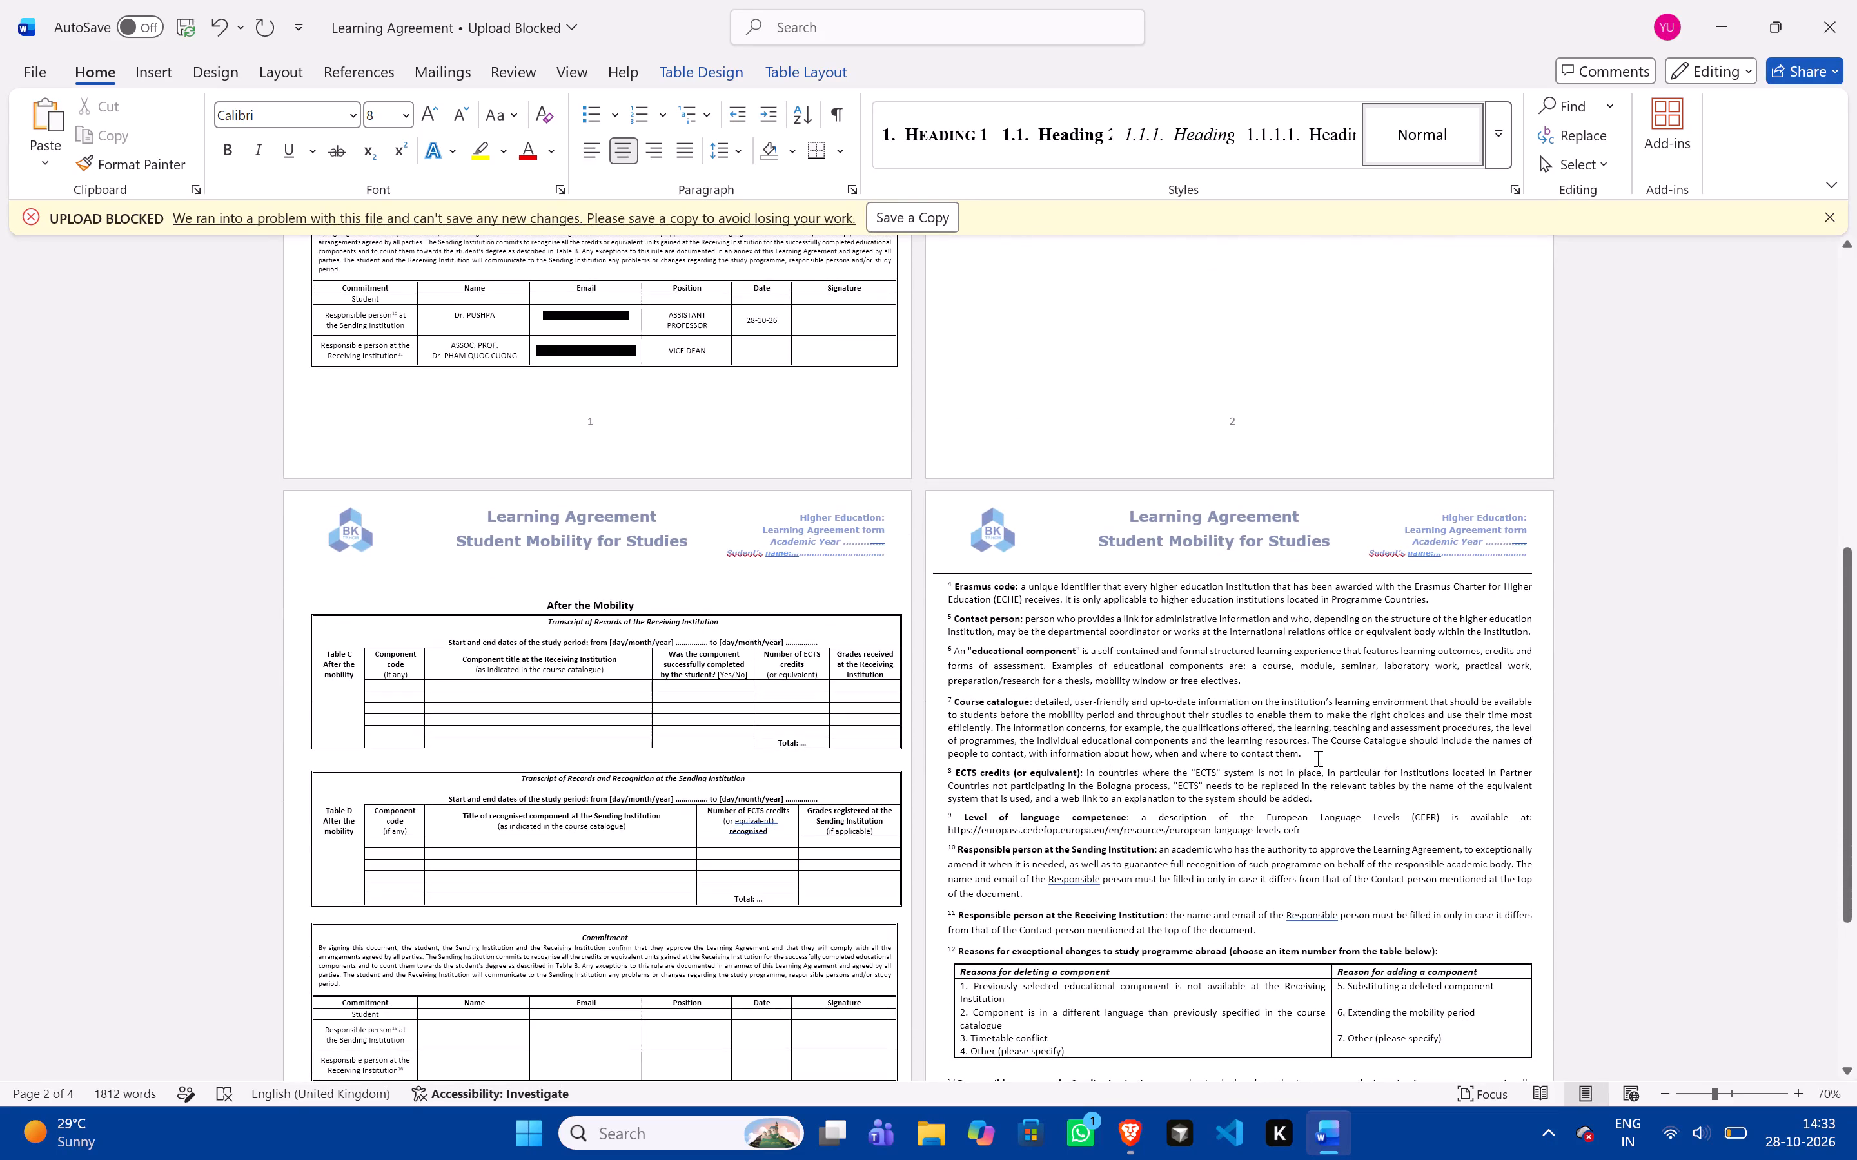
pyautogui.moveTo(441, 320); pyautogui.dragTo(513, 313)
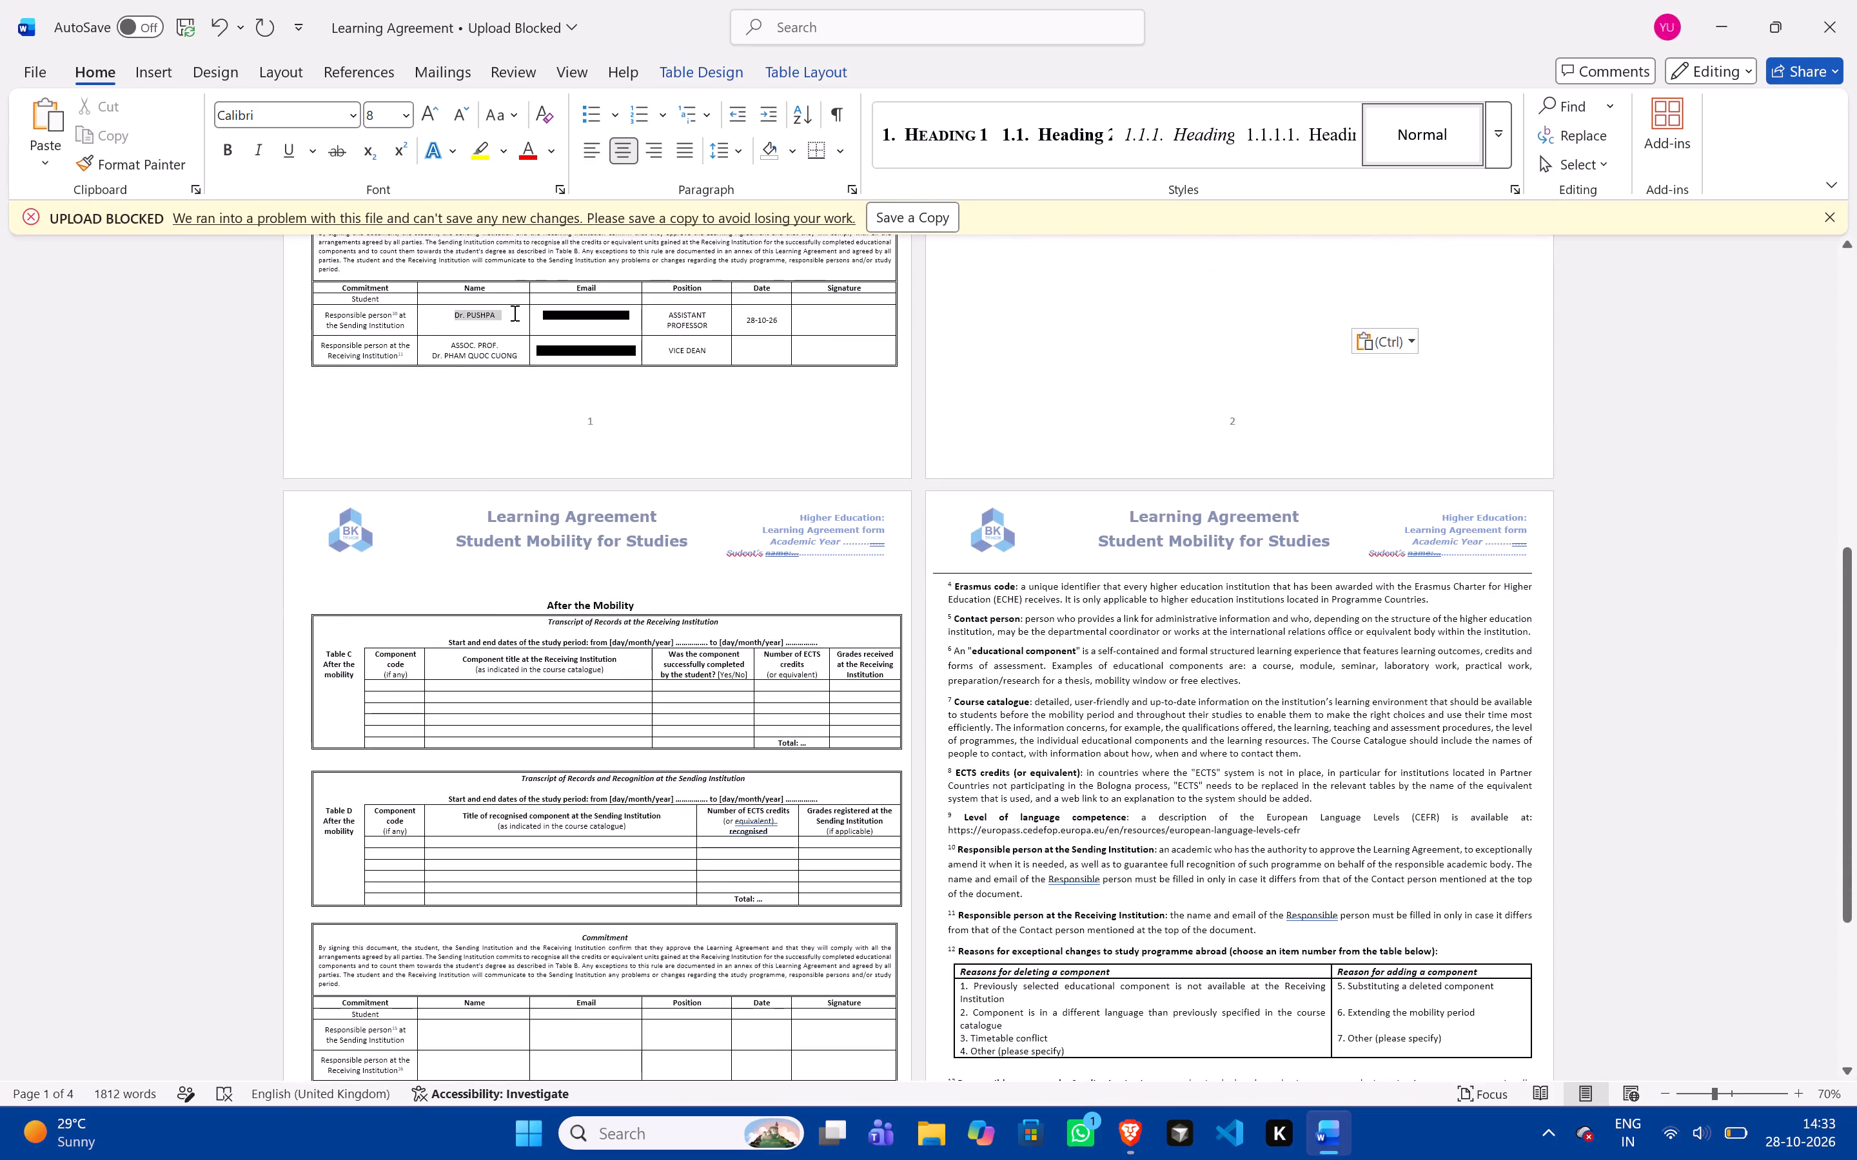
pyautogui.moveTo(513, 313); pyautogui.dragTo(515, 313)
pyautogui.hotkey('ctrl', 'c')
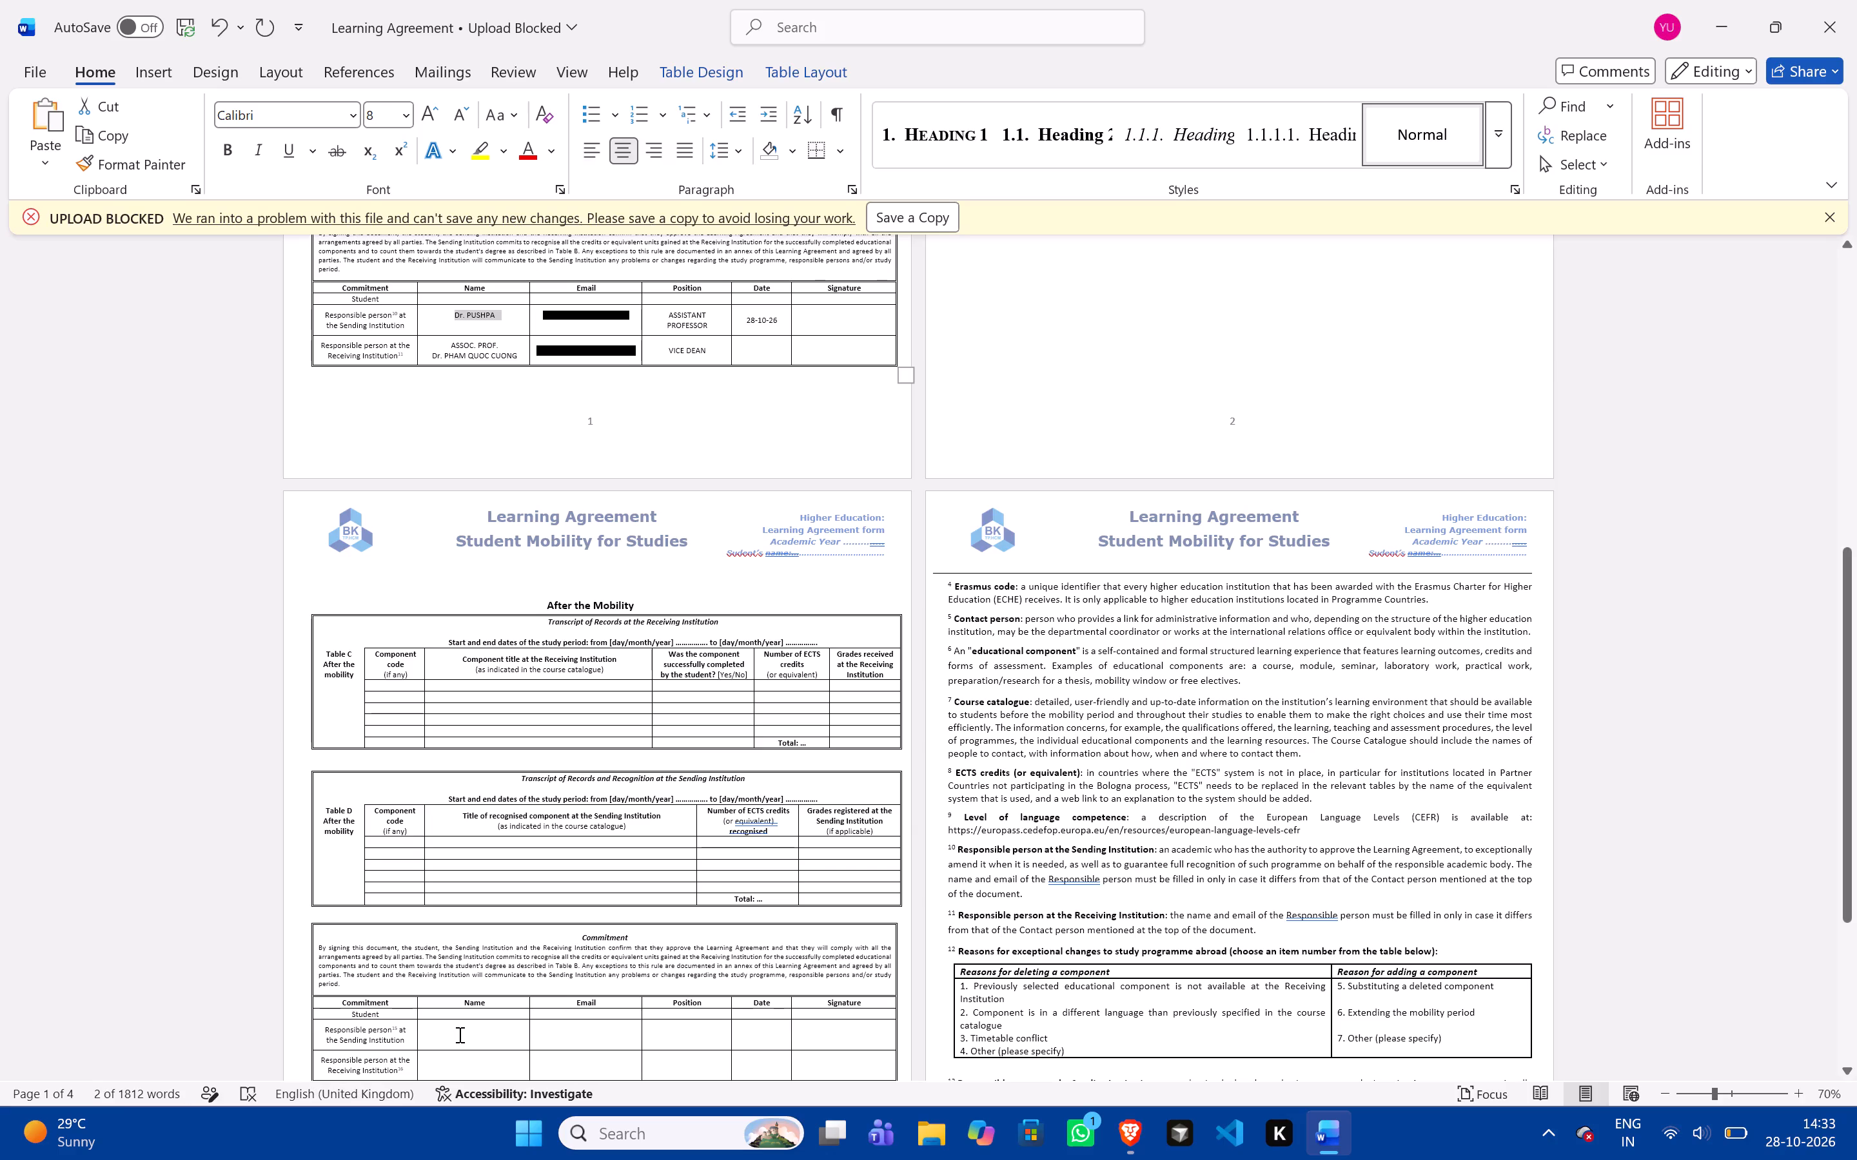
pyautogui.click(464, 1036)
pyautogui.hotkey('ctrl', 'v')
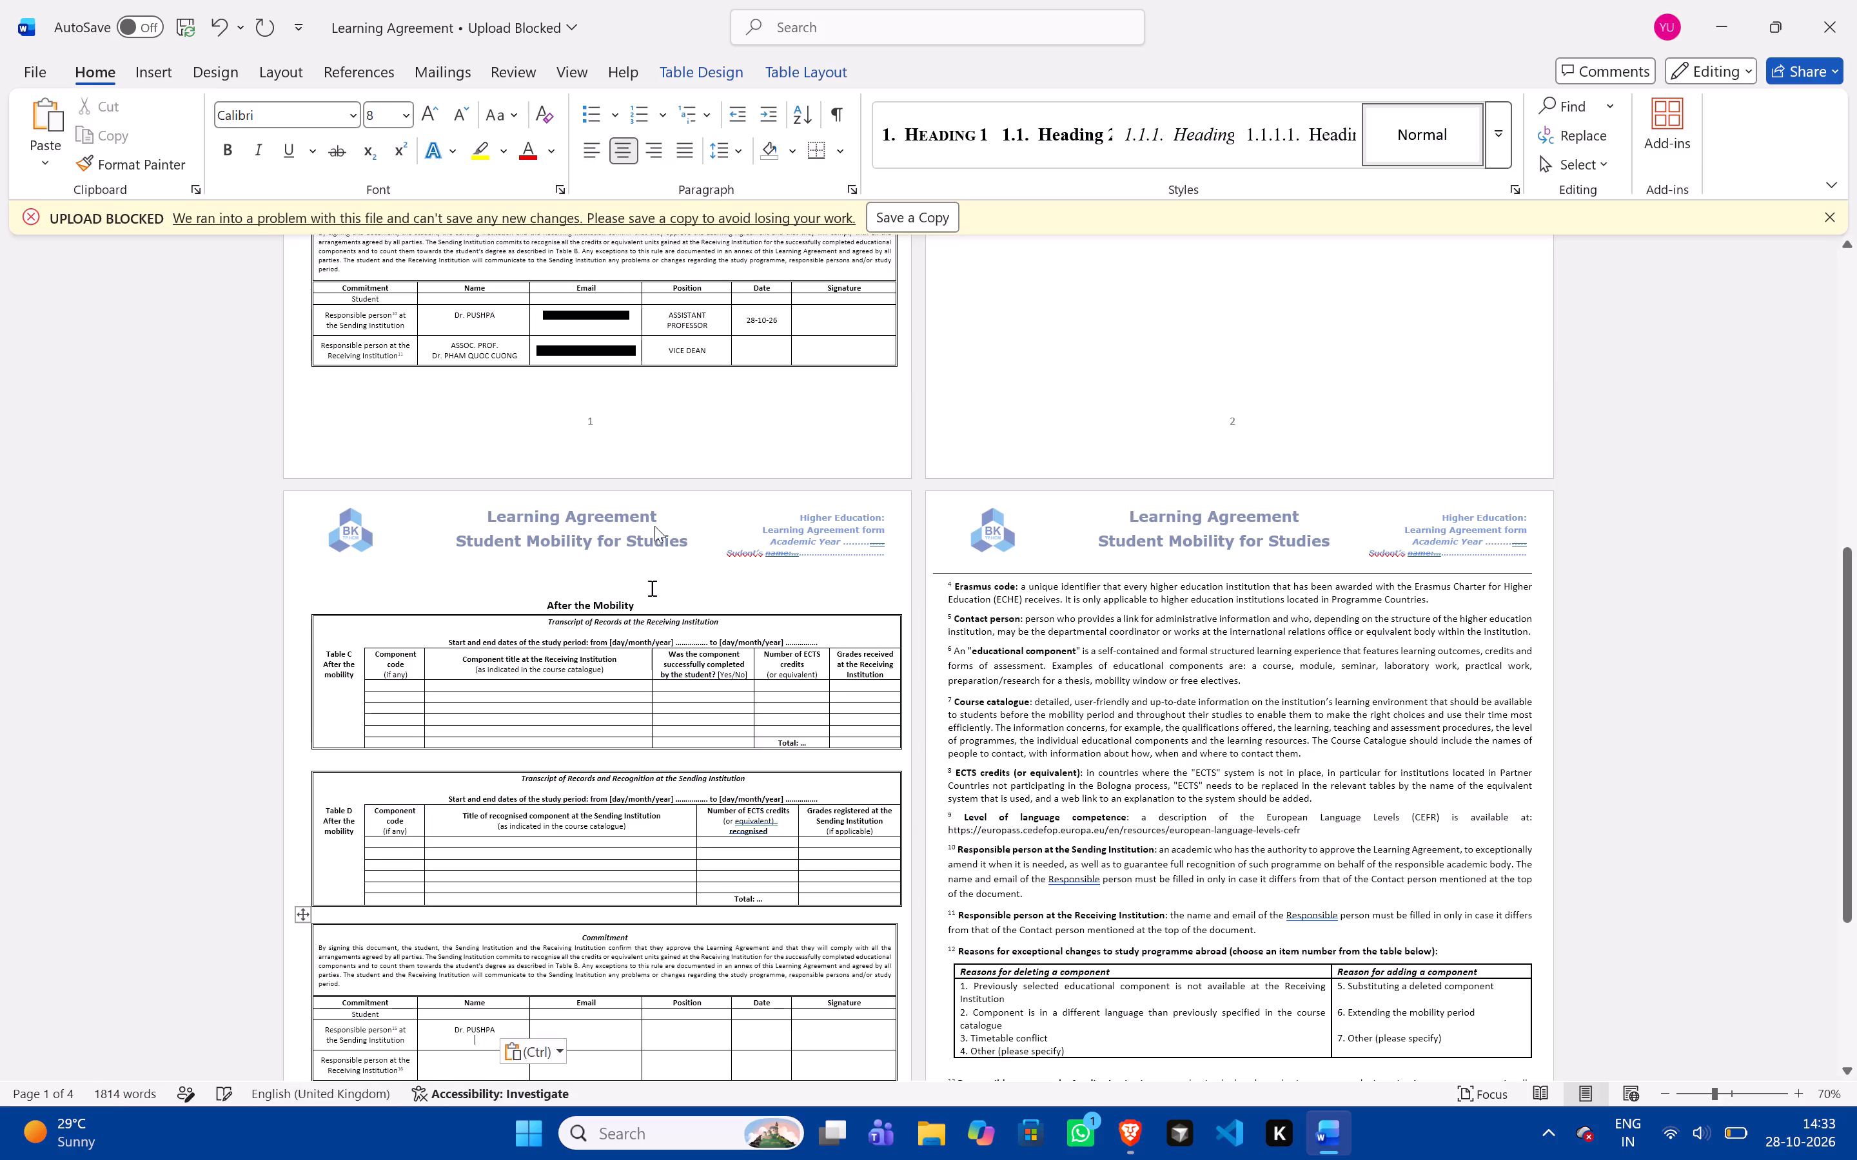
# Copy the sending institution's responsible person's e-mail from page 1 into the e-mail cell of the same row in the After the Mobility Commitment table.
pyautogui.moveTo(536, 318); pyautogui.dragTo(616, 312)
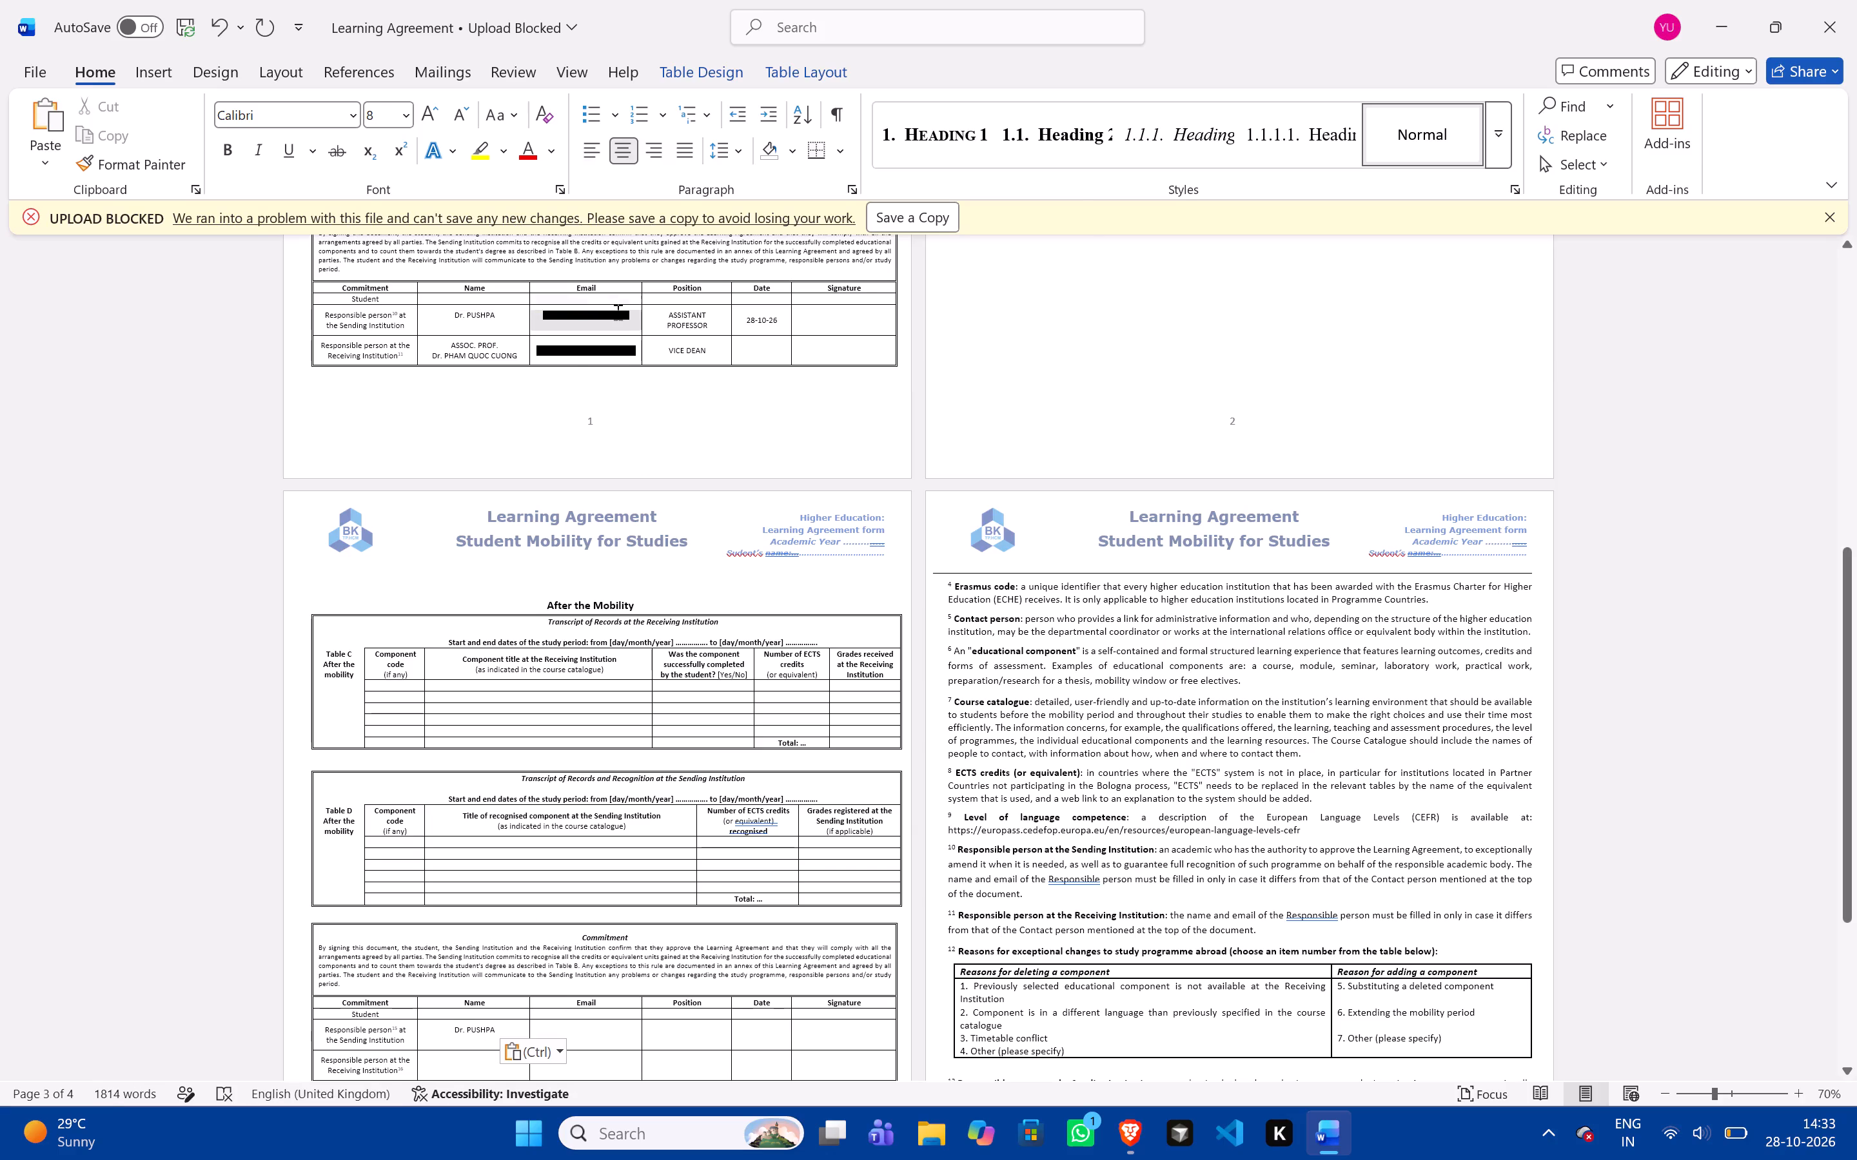
pyautogui.moveTo(616, 312); pyautogui.dragTo(619, 314)
pyautogui.hotkey('ctrl', 'c')
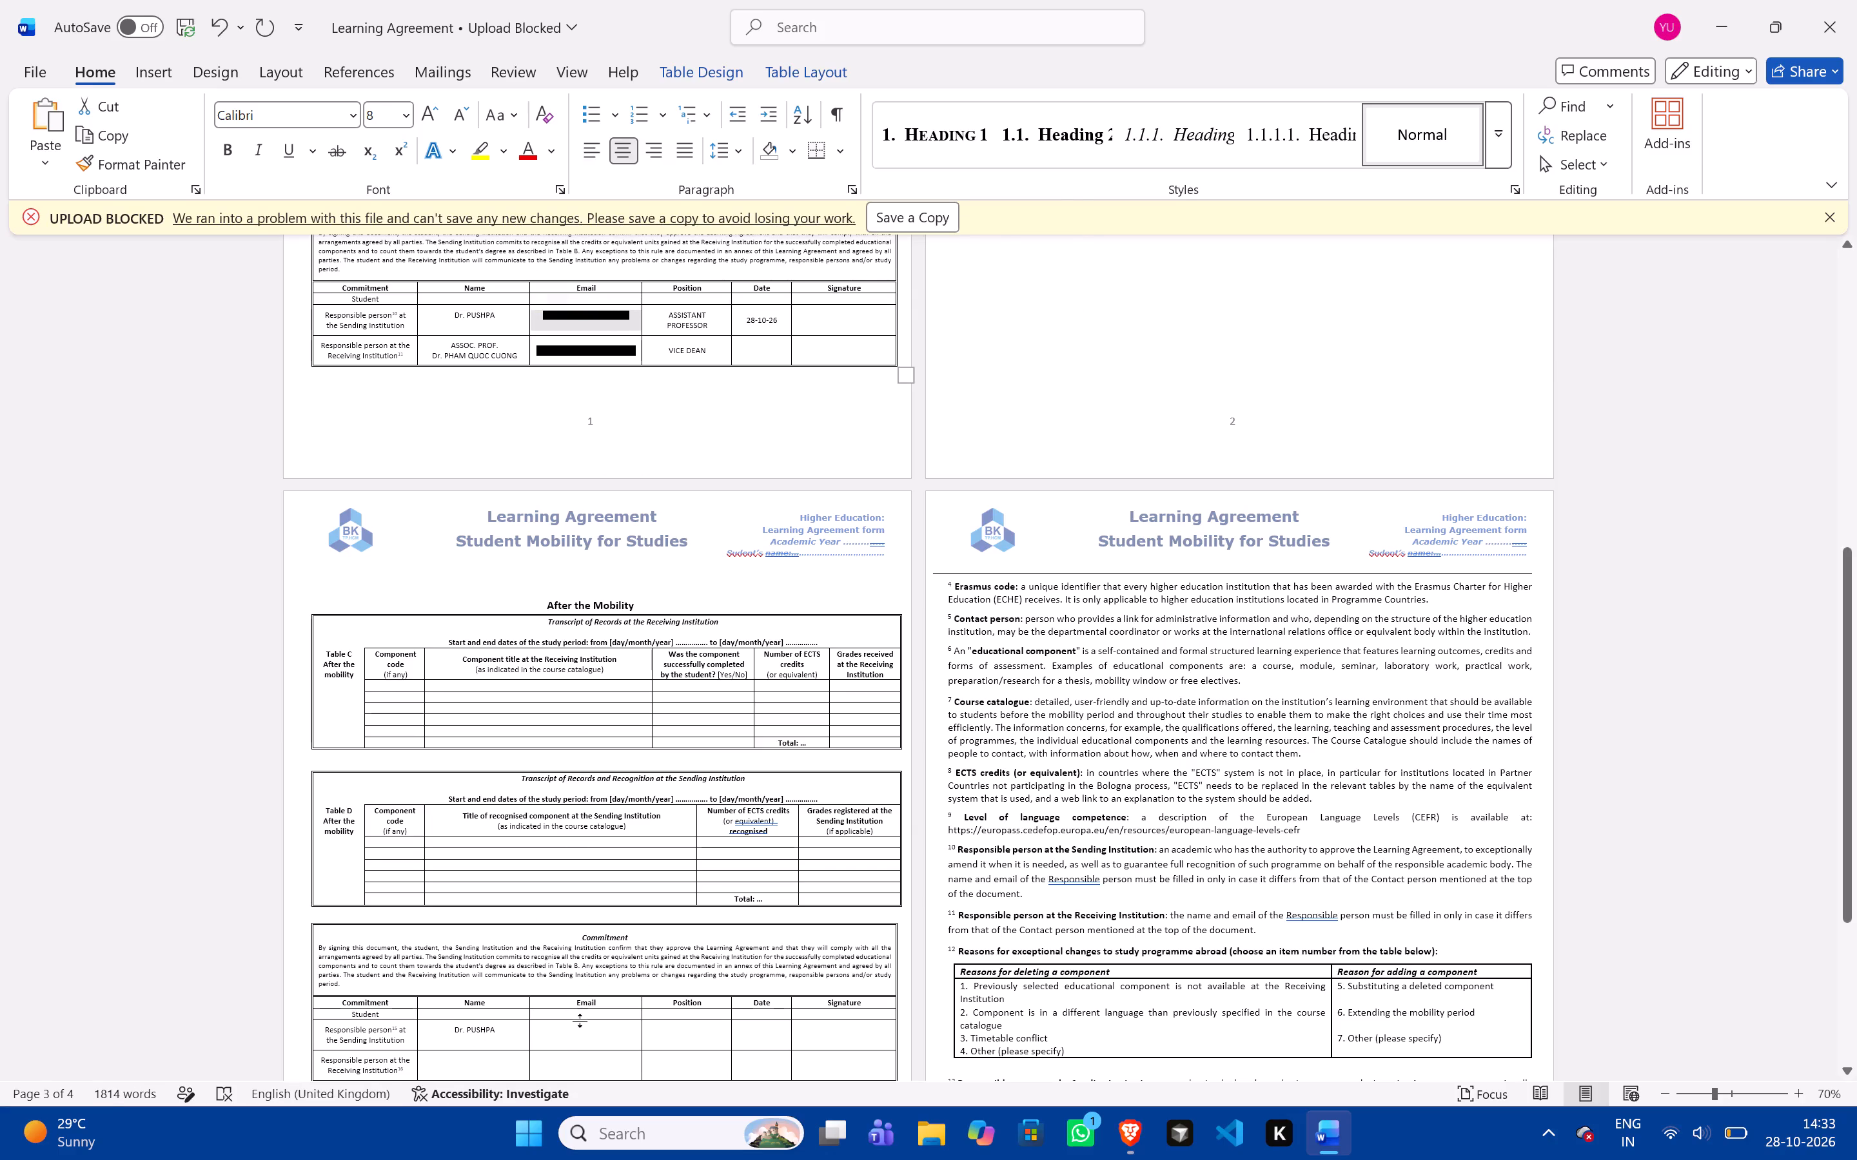
pyautogui.click(580, 1028)
pyautogui.hotkey('ctrl', 'v')
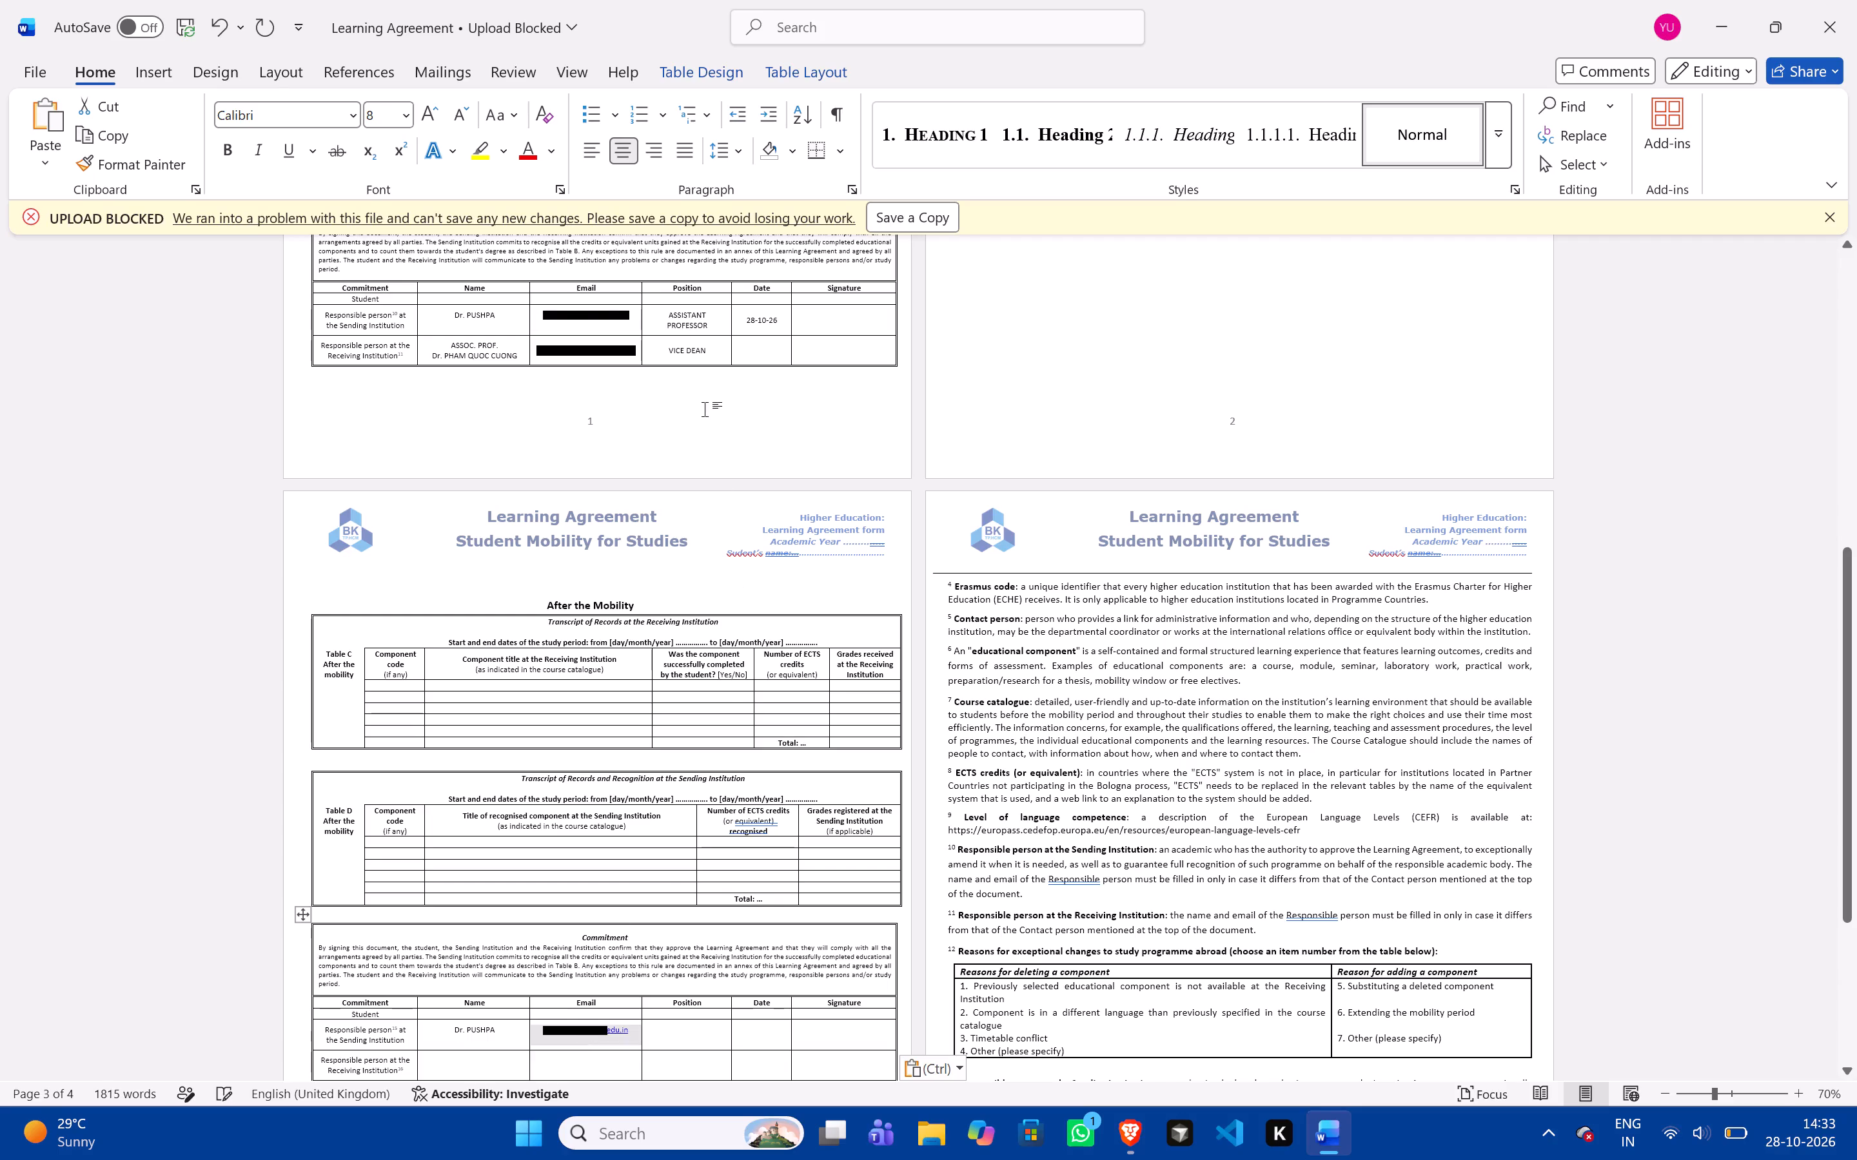
# Copy the position ASSISTANT PROFESSOR from the page 1 Commitment table into the sending institution row of the After the Mobility Commitment table.
pyautogui.moveTo(662, 311); pyautogui.dragTo(710, 322)
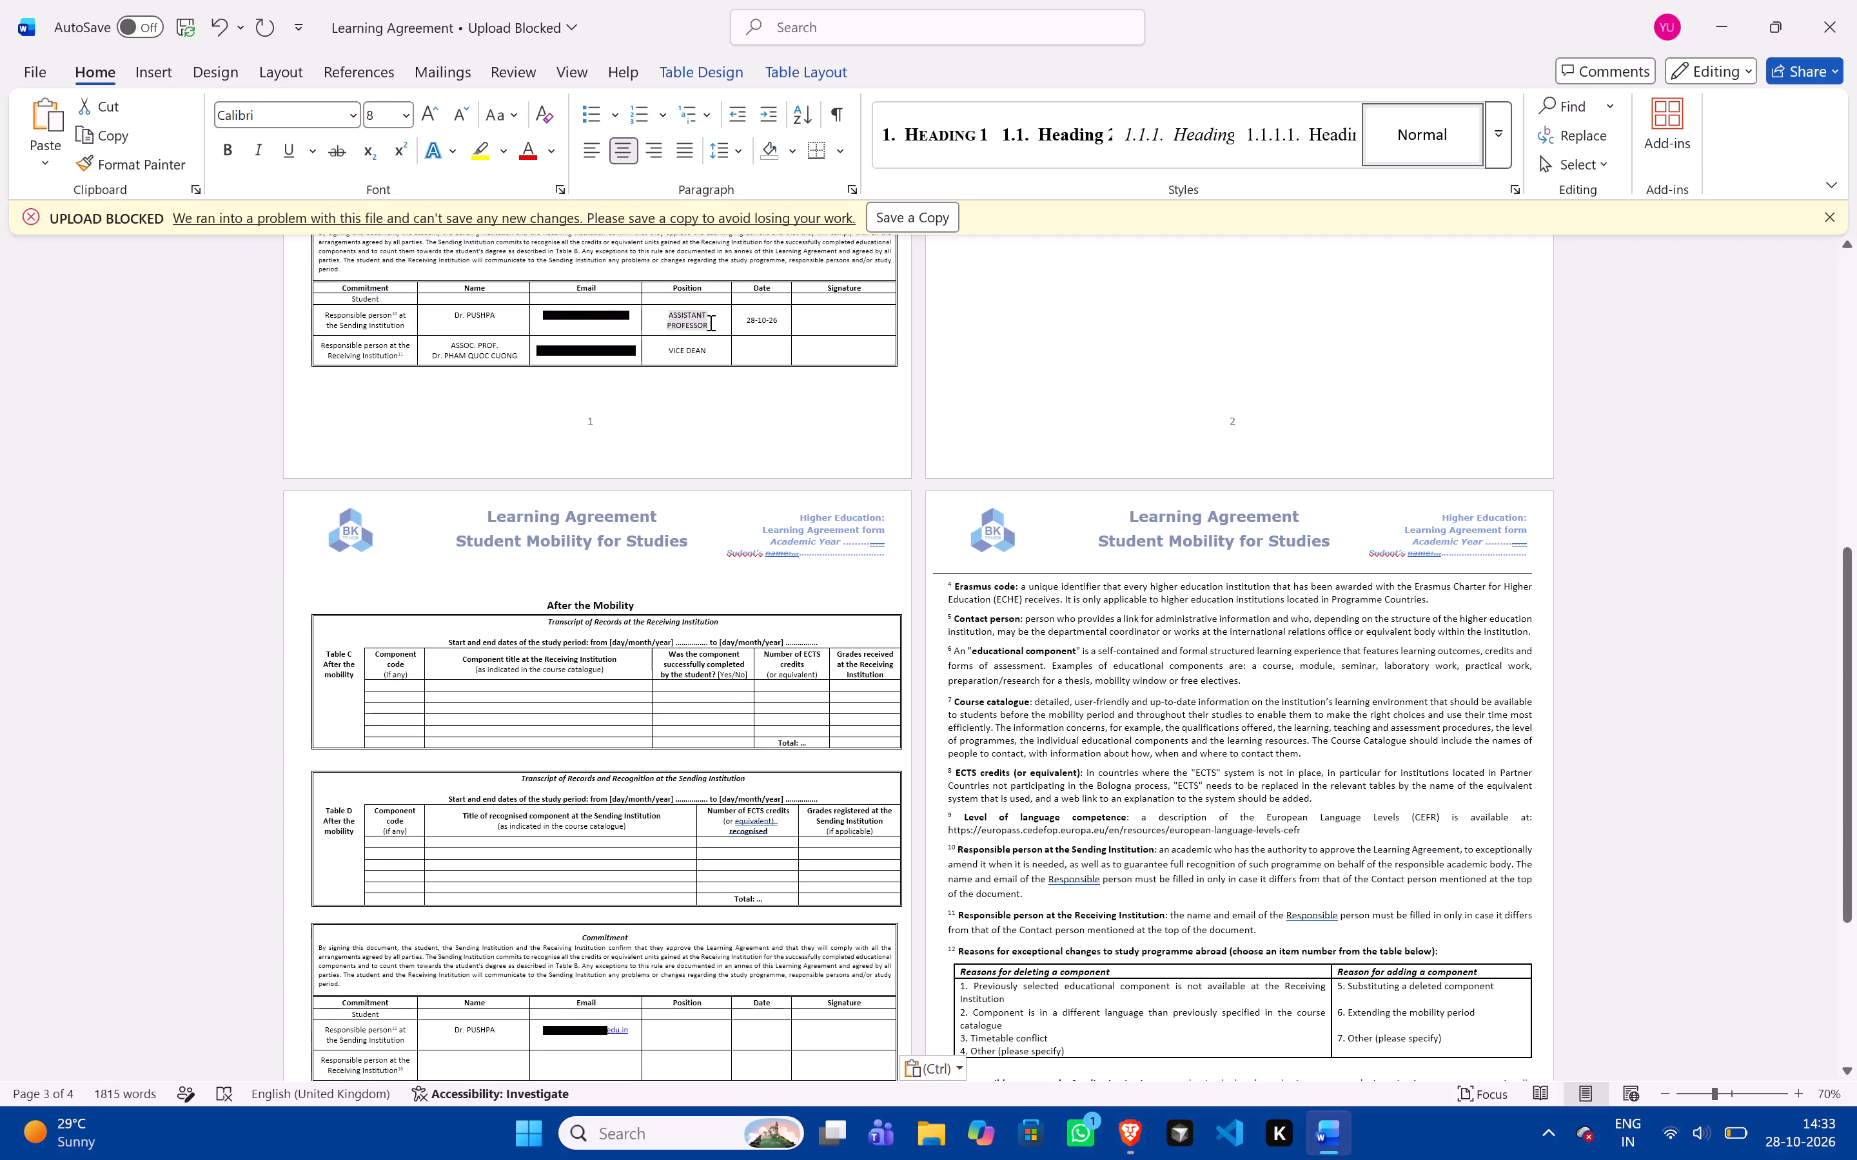
pyautogui.moveTo(710, 322); pyautogui.dragTo(714, 325)
pyautogui.hotkey('ctrl', 'c')
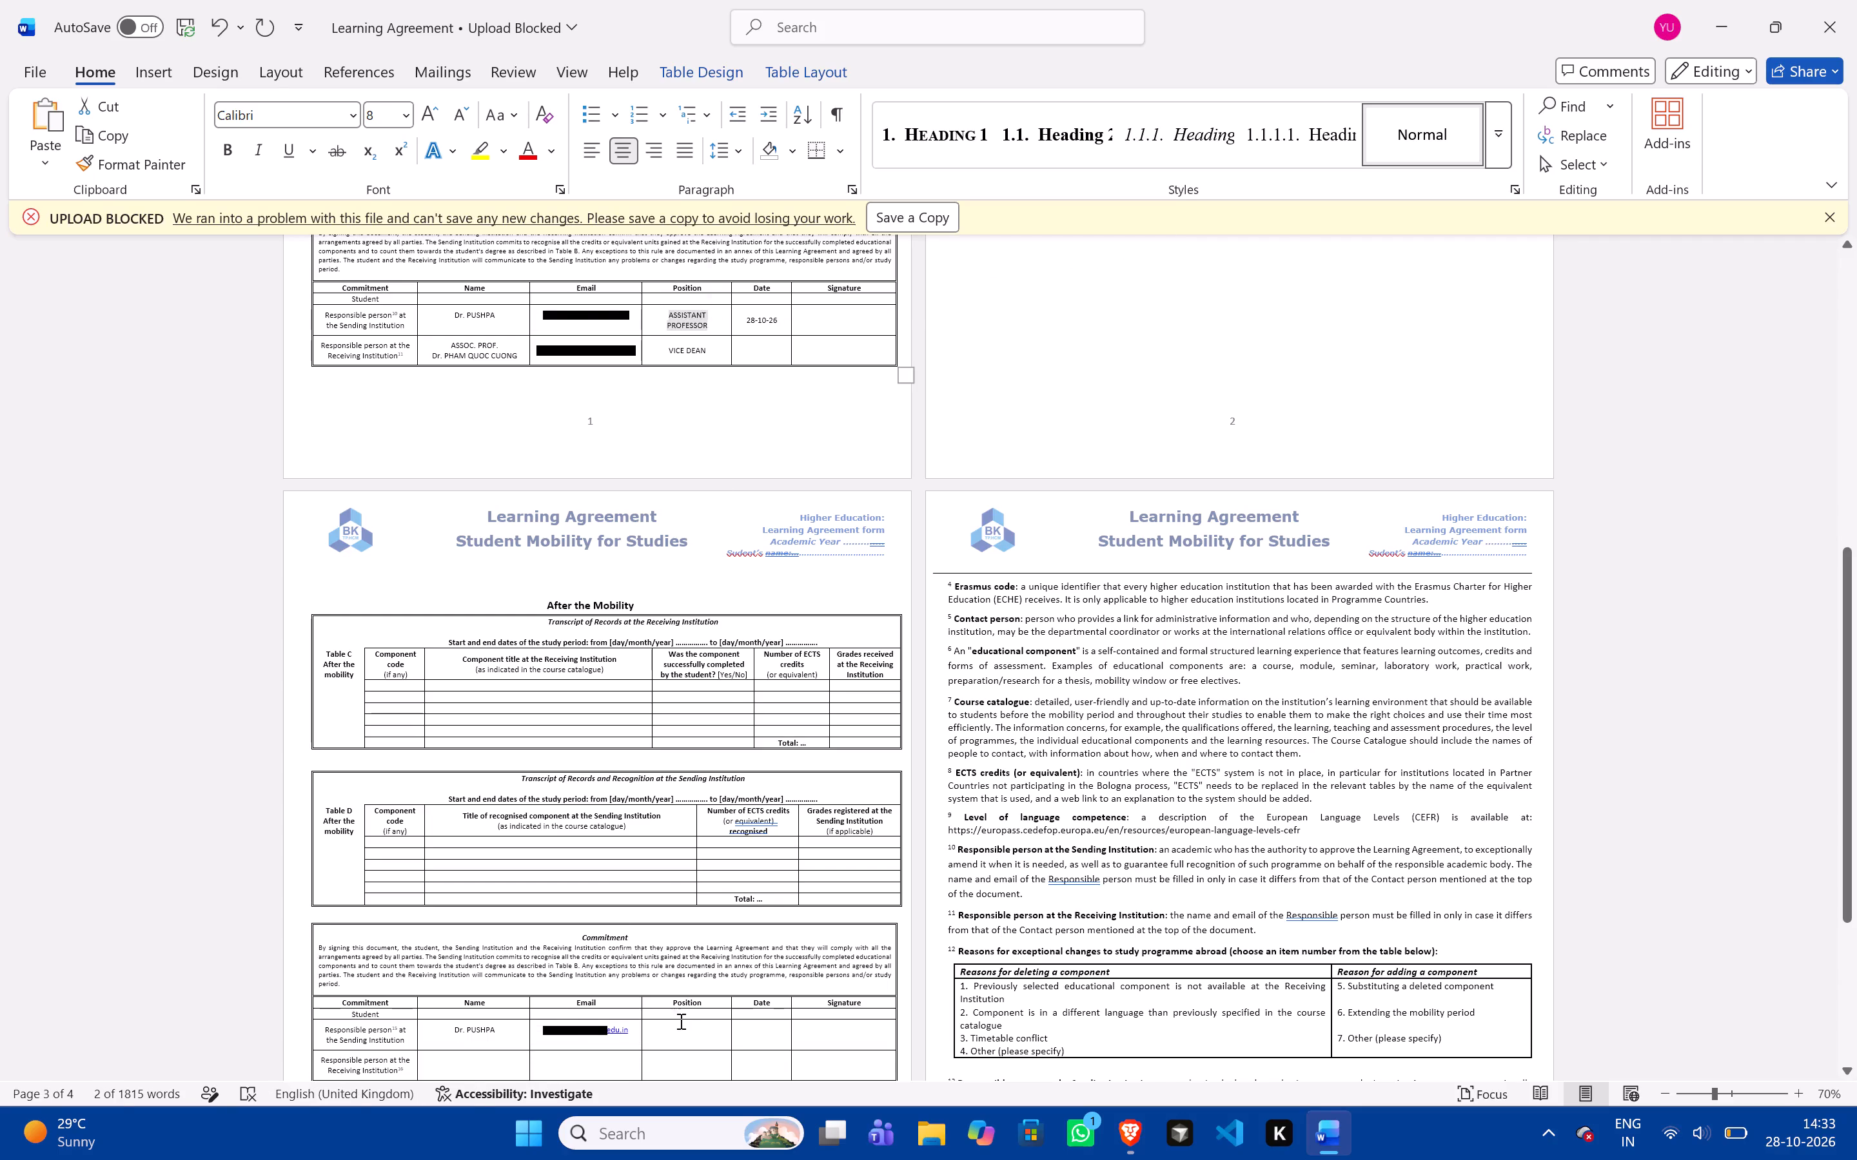
pyautogui.click(676, 1032)
pyautogui.hotkey('ctrl', 'v')
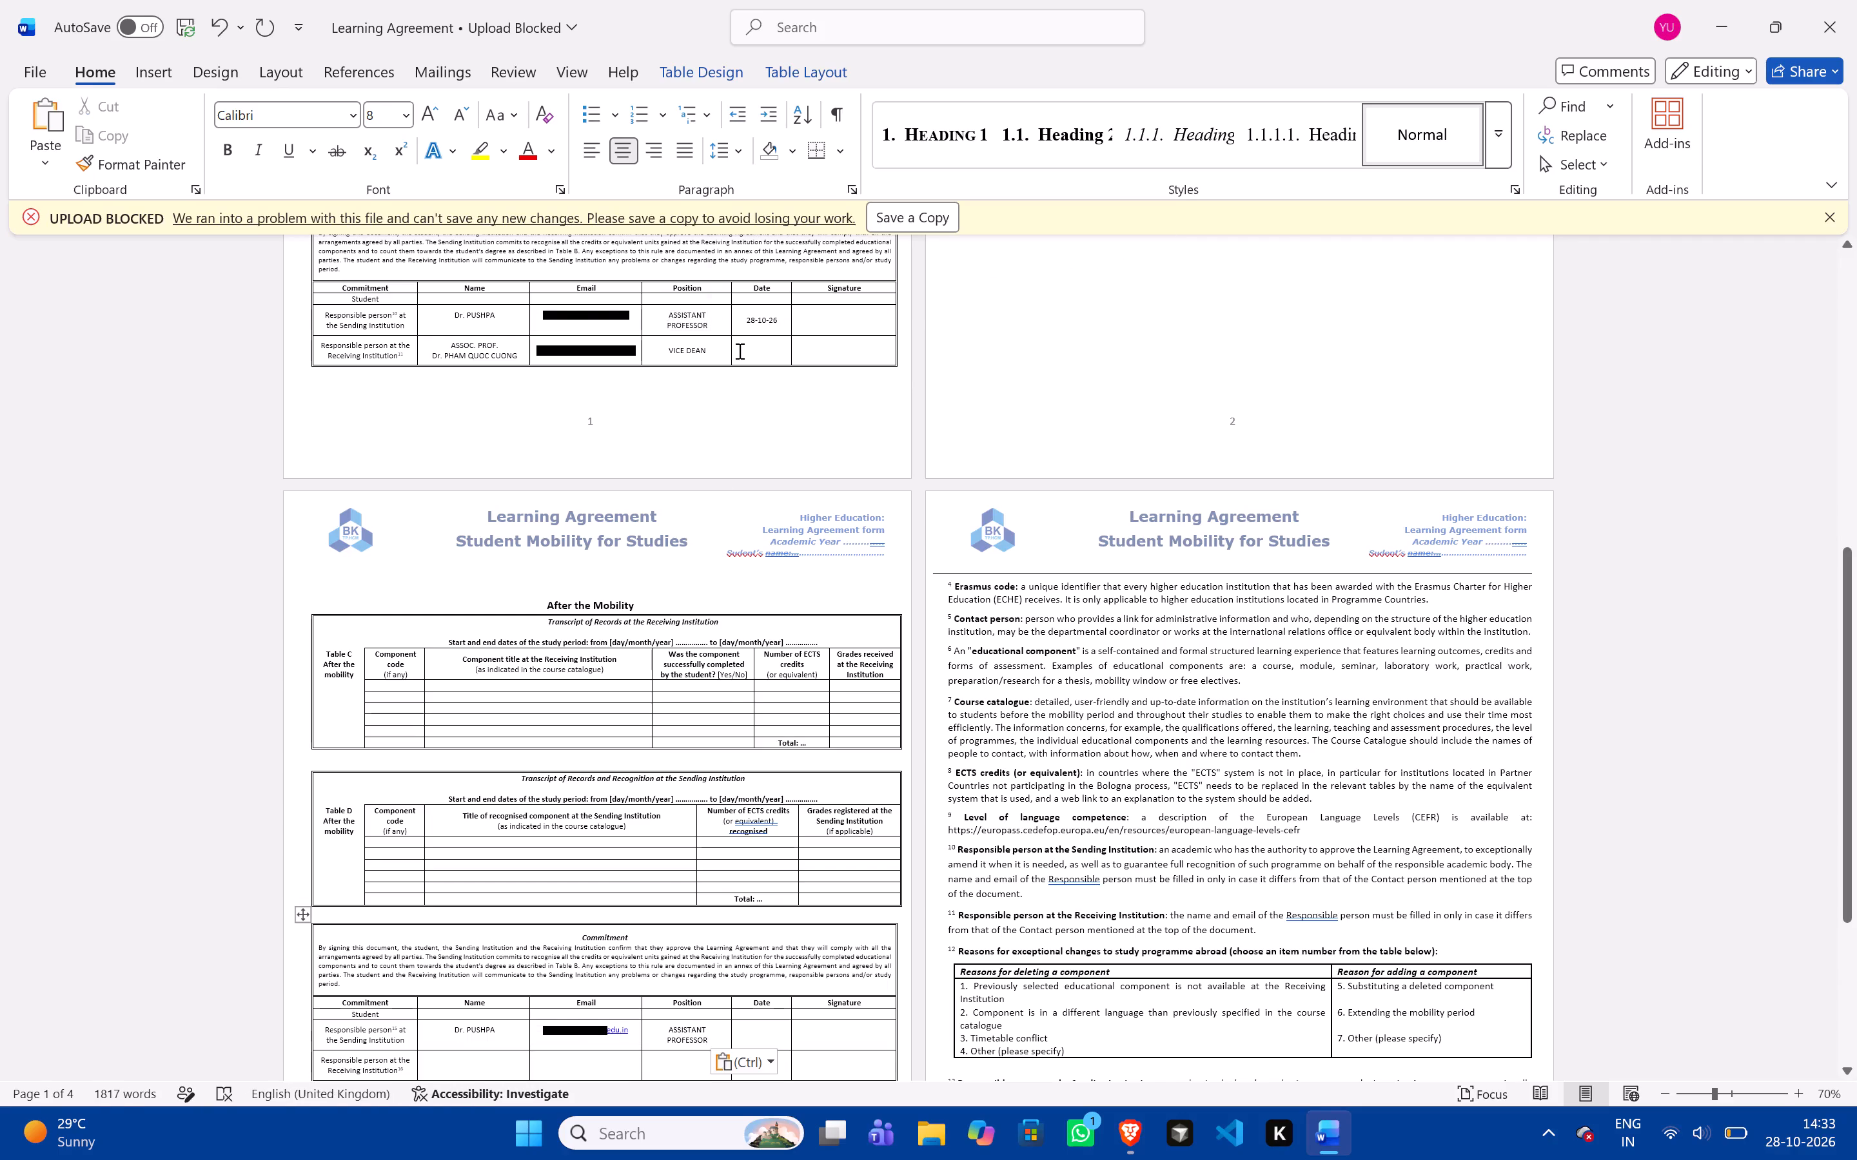
# Copy the date 28-10-26 from the page 1 Commitment table into the sending institution row of the After the Mobility Commitment table.
pyautogui.moveTo(742, 313); pyautogui.dragTo(778, 316)
pyautogui.hotkey('ctrl', 'c')
pyautogui.click(758, 1031)
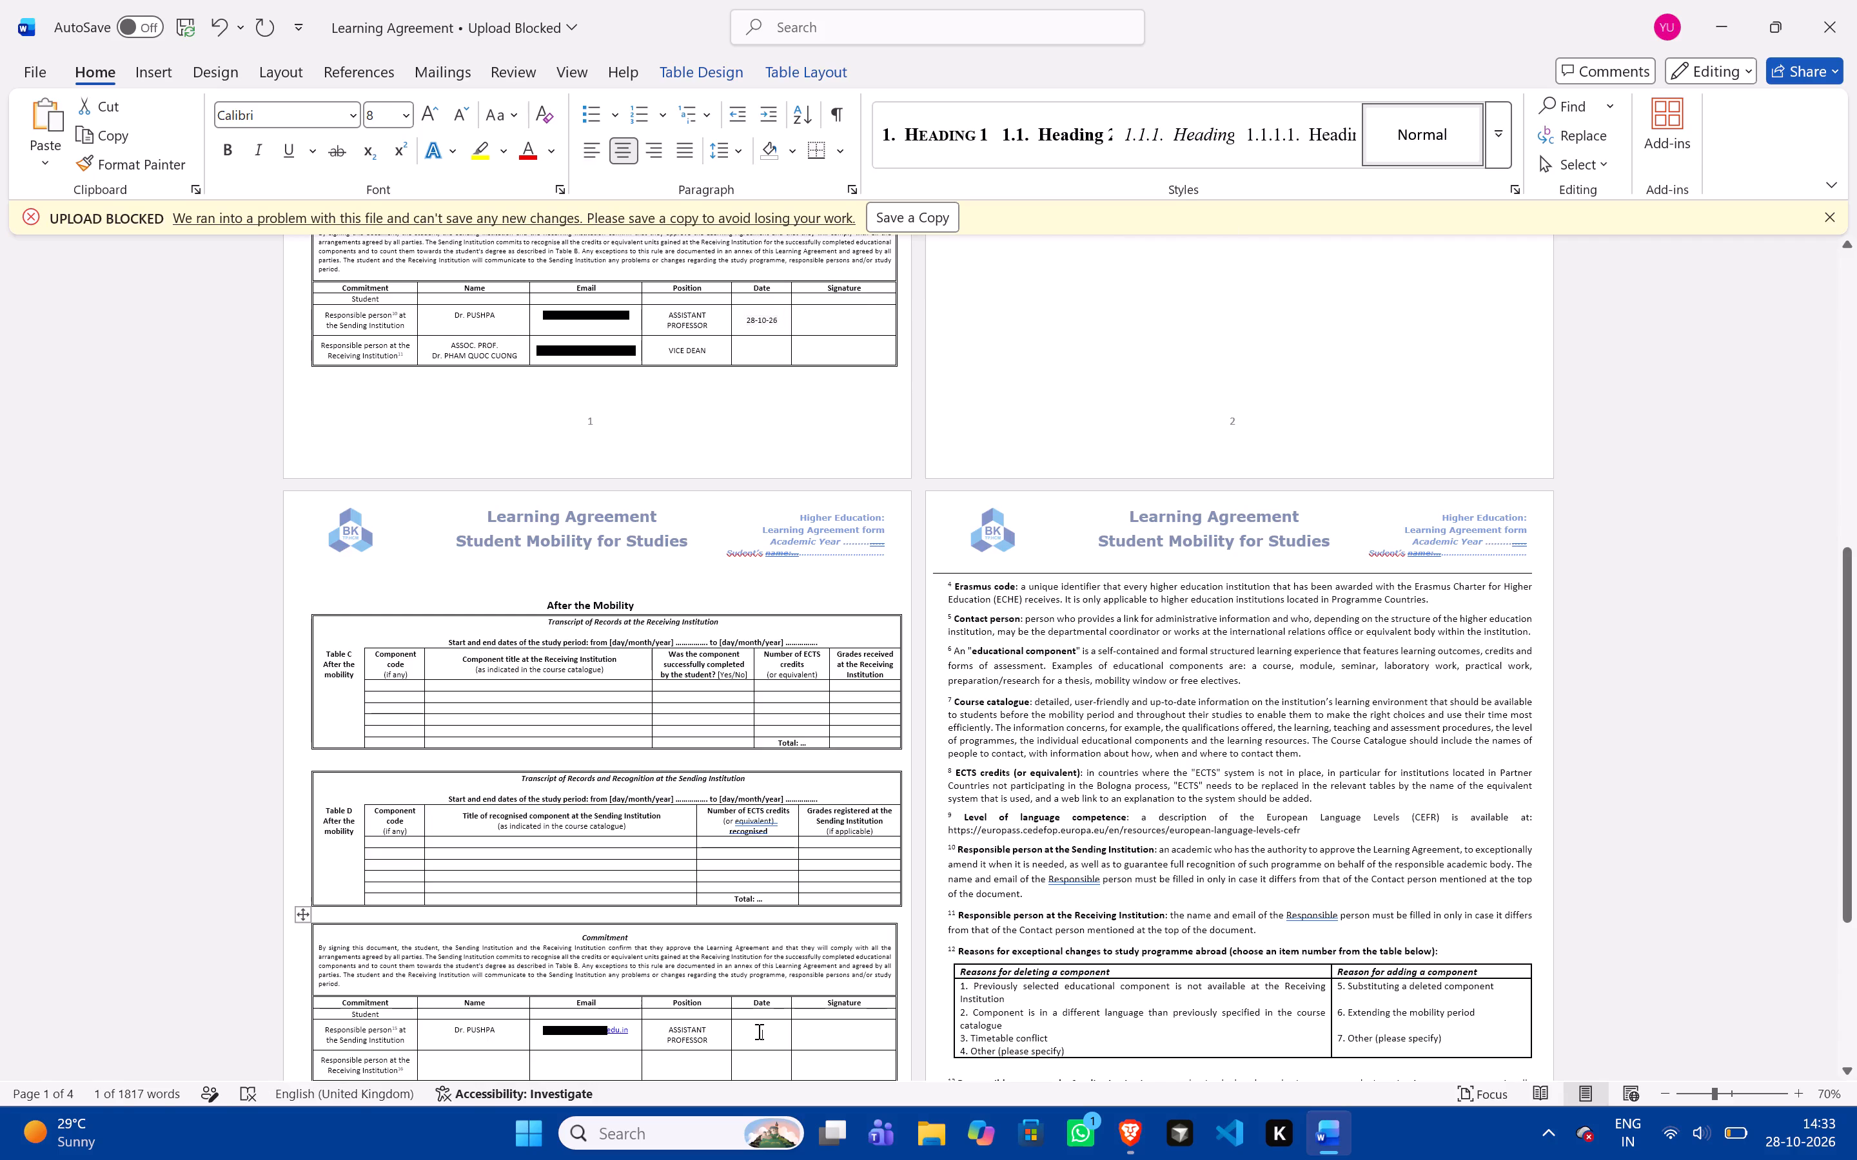
pyautogui.hotkey('ctrl', 'v')
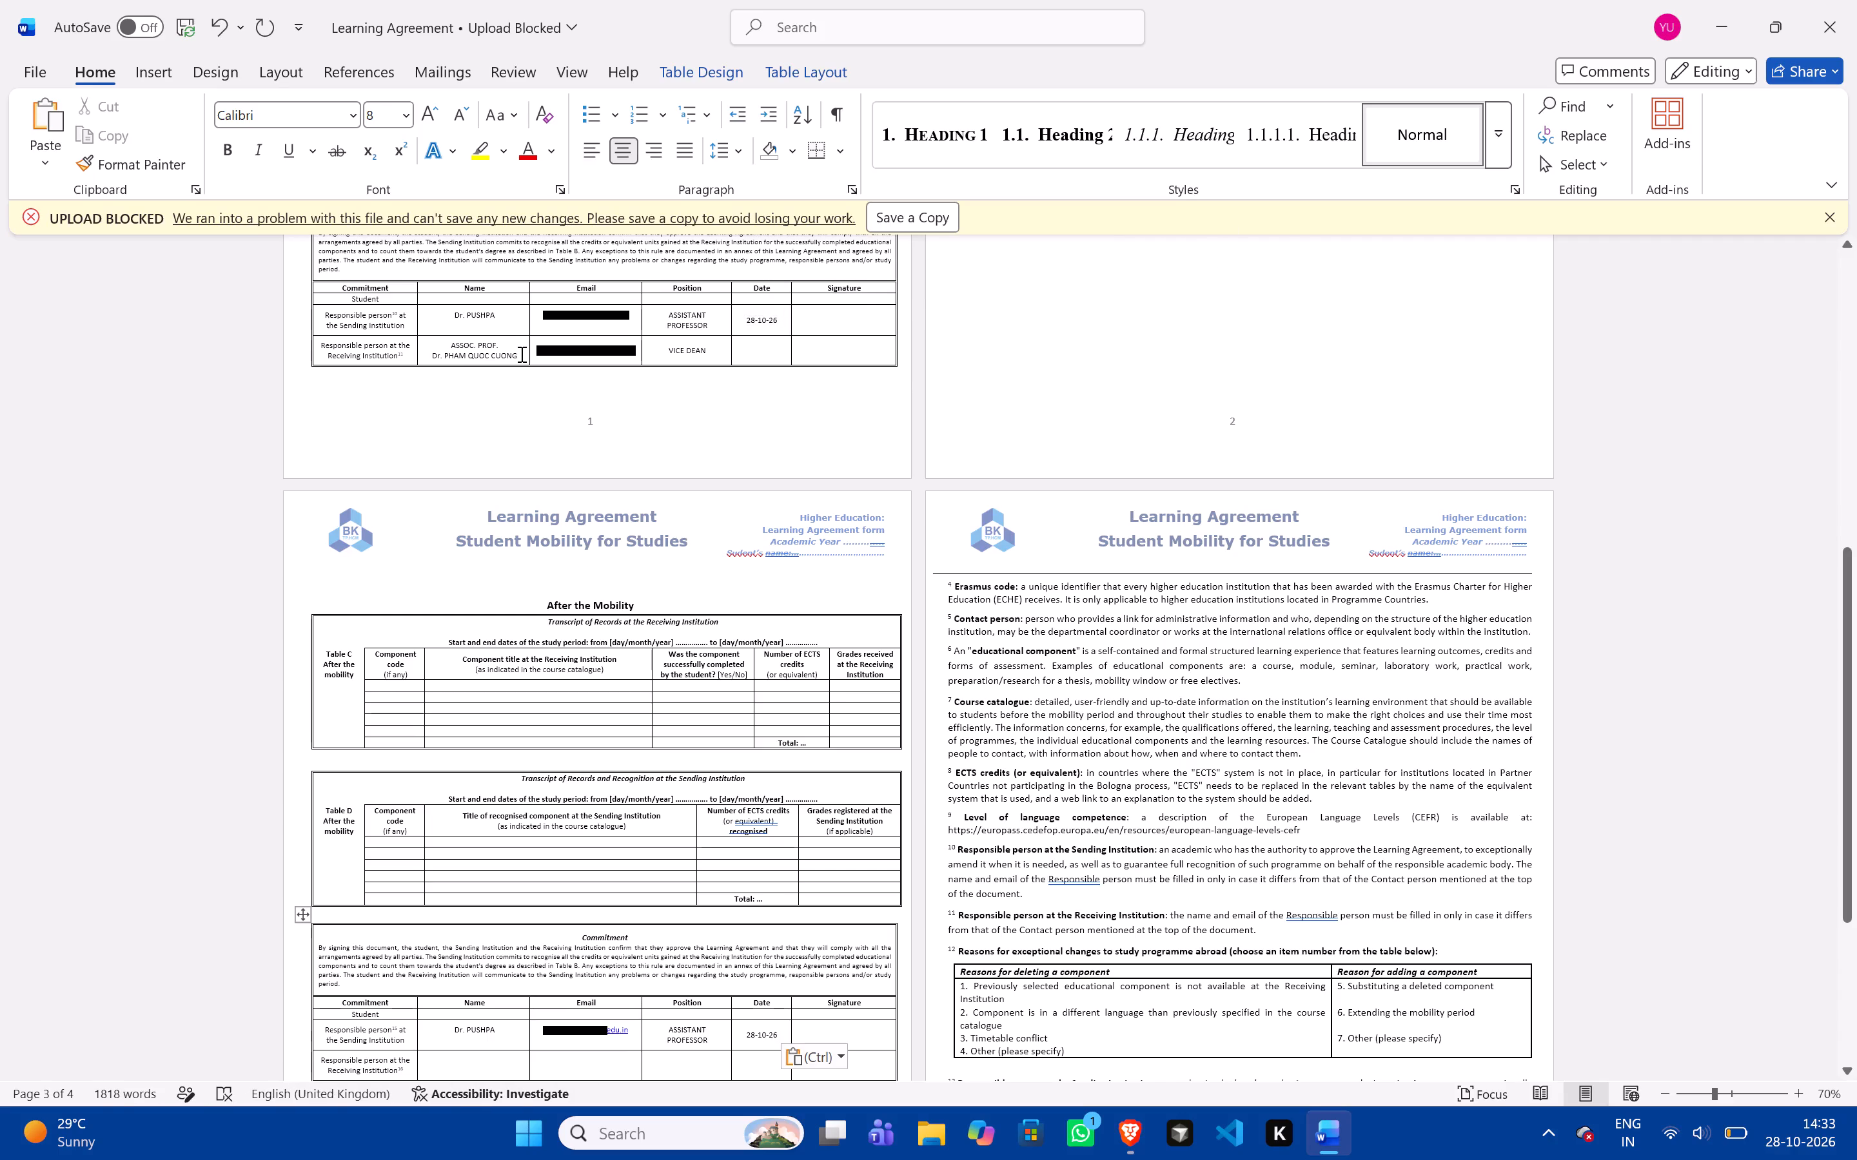
# Copy the receiving institution's responsible person's name from the page 1 Commitment table to the matching row of the After the Mobility Commitment table.
pyautogui.moveTo(522, 353); pyautogui.dragTo(443, 346)
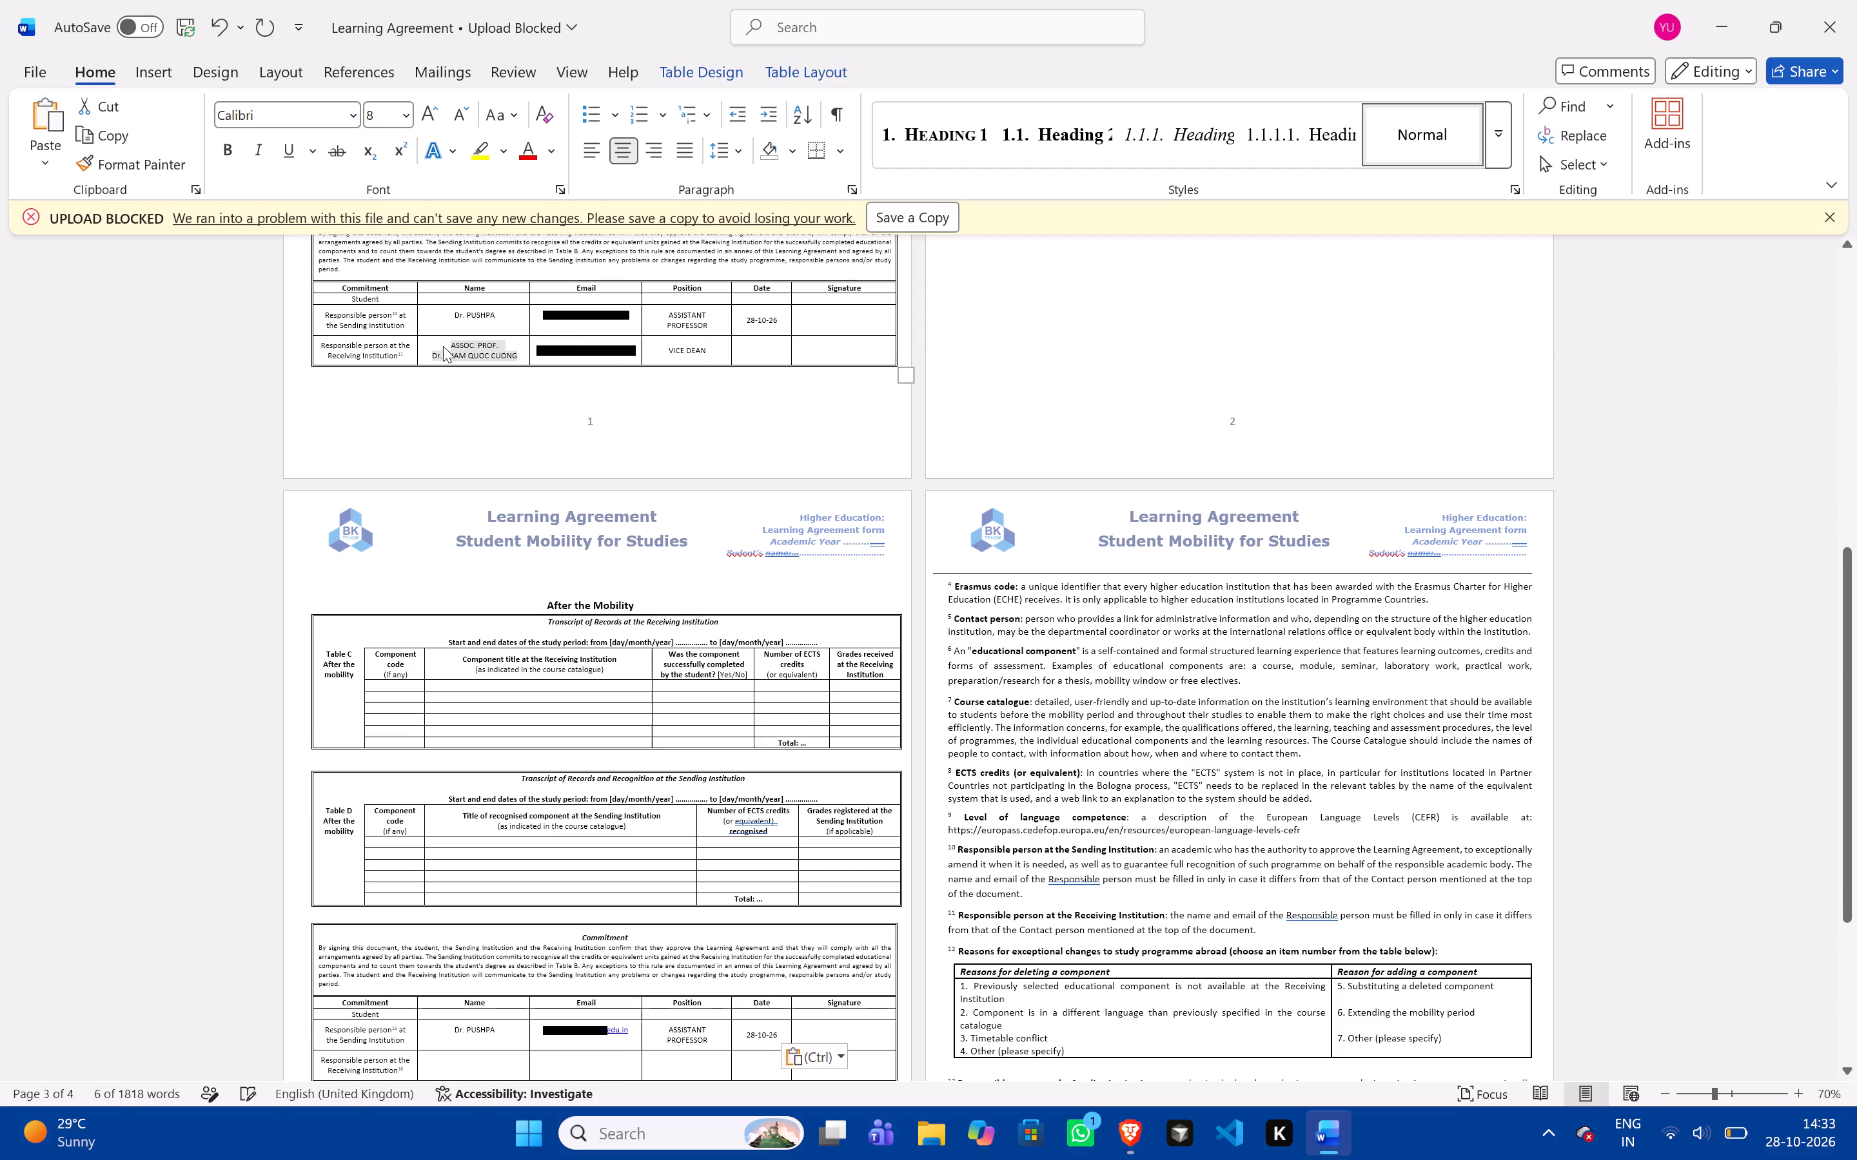
pyautogui.hotkey('ctrl', 'c')
pyautogui.click(457, 1071)
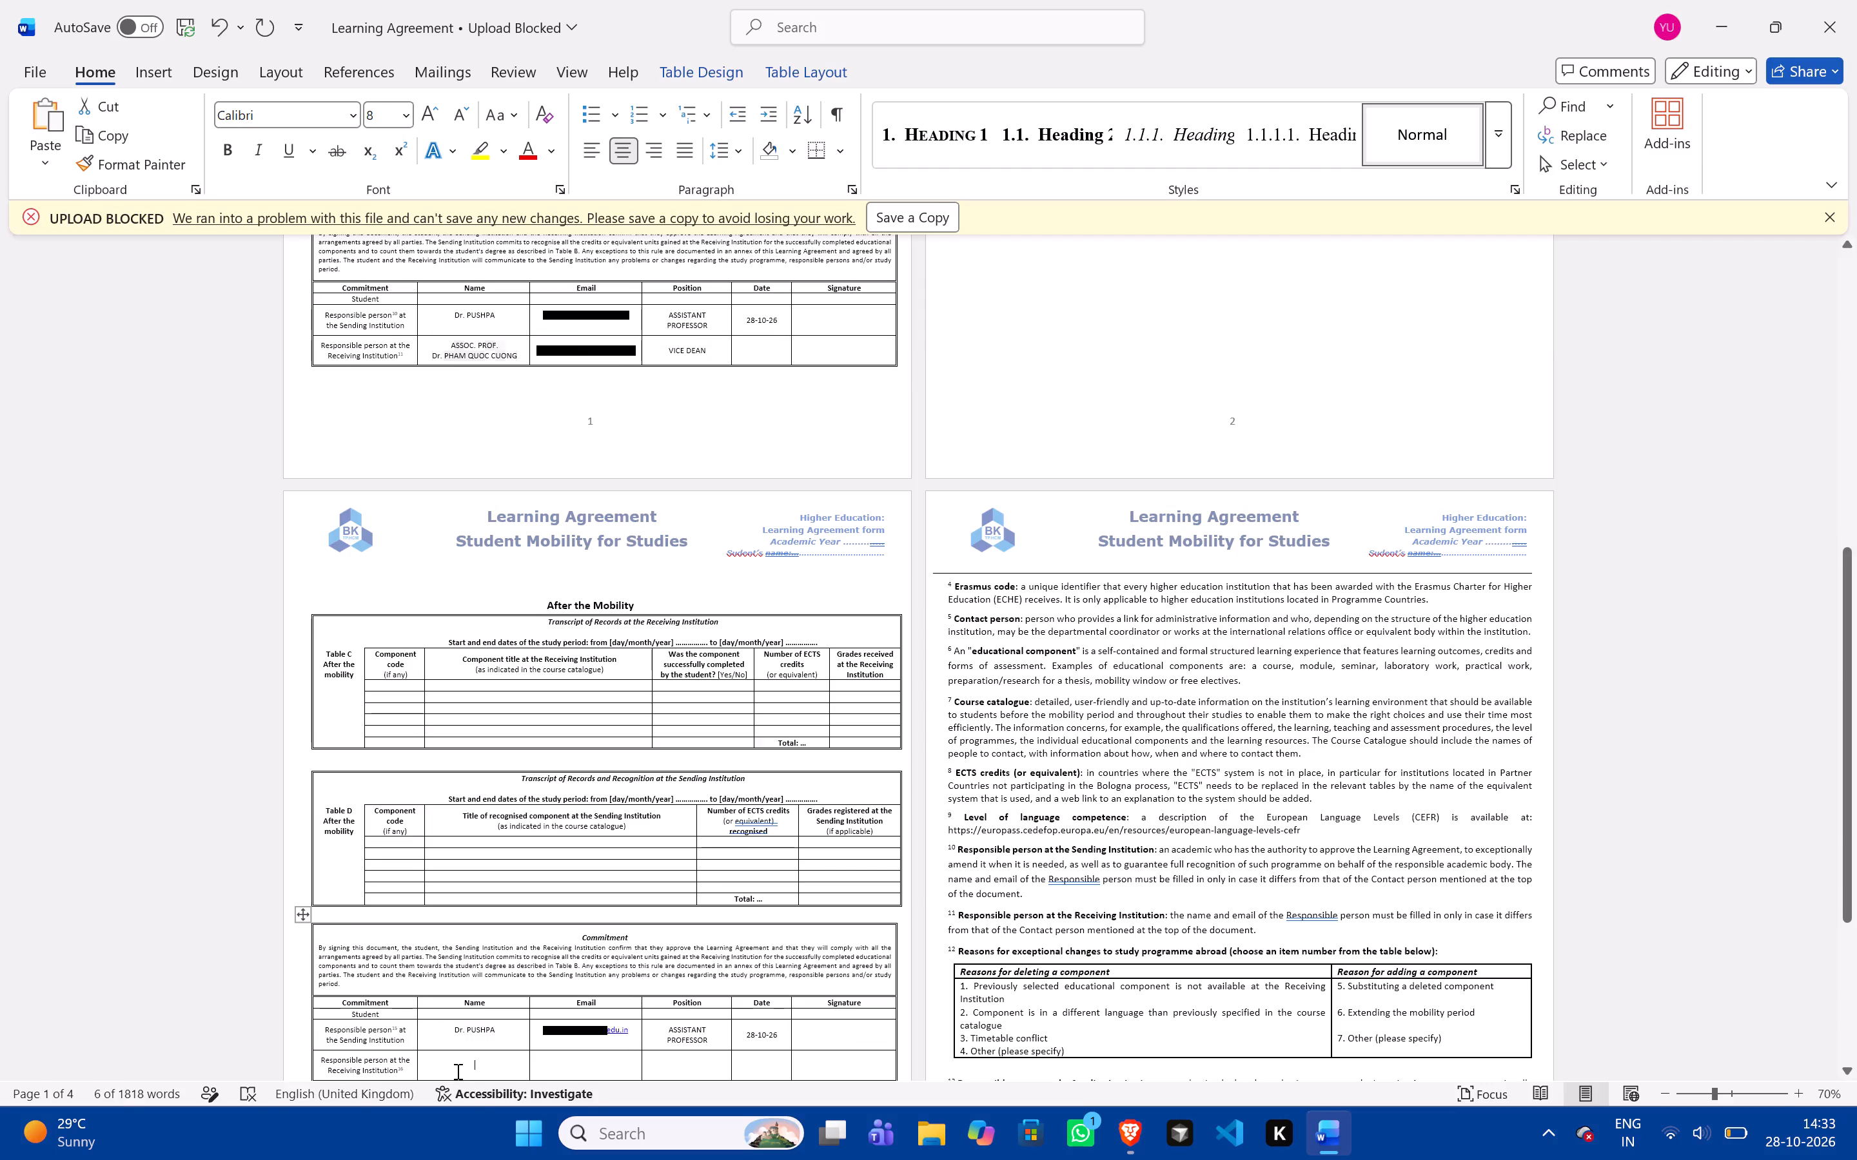
pyautogui.hotkey('ctrl', 'v')
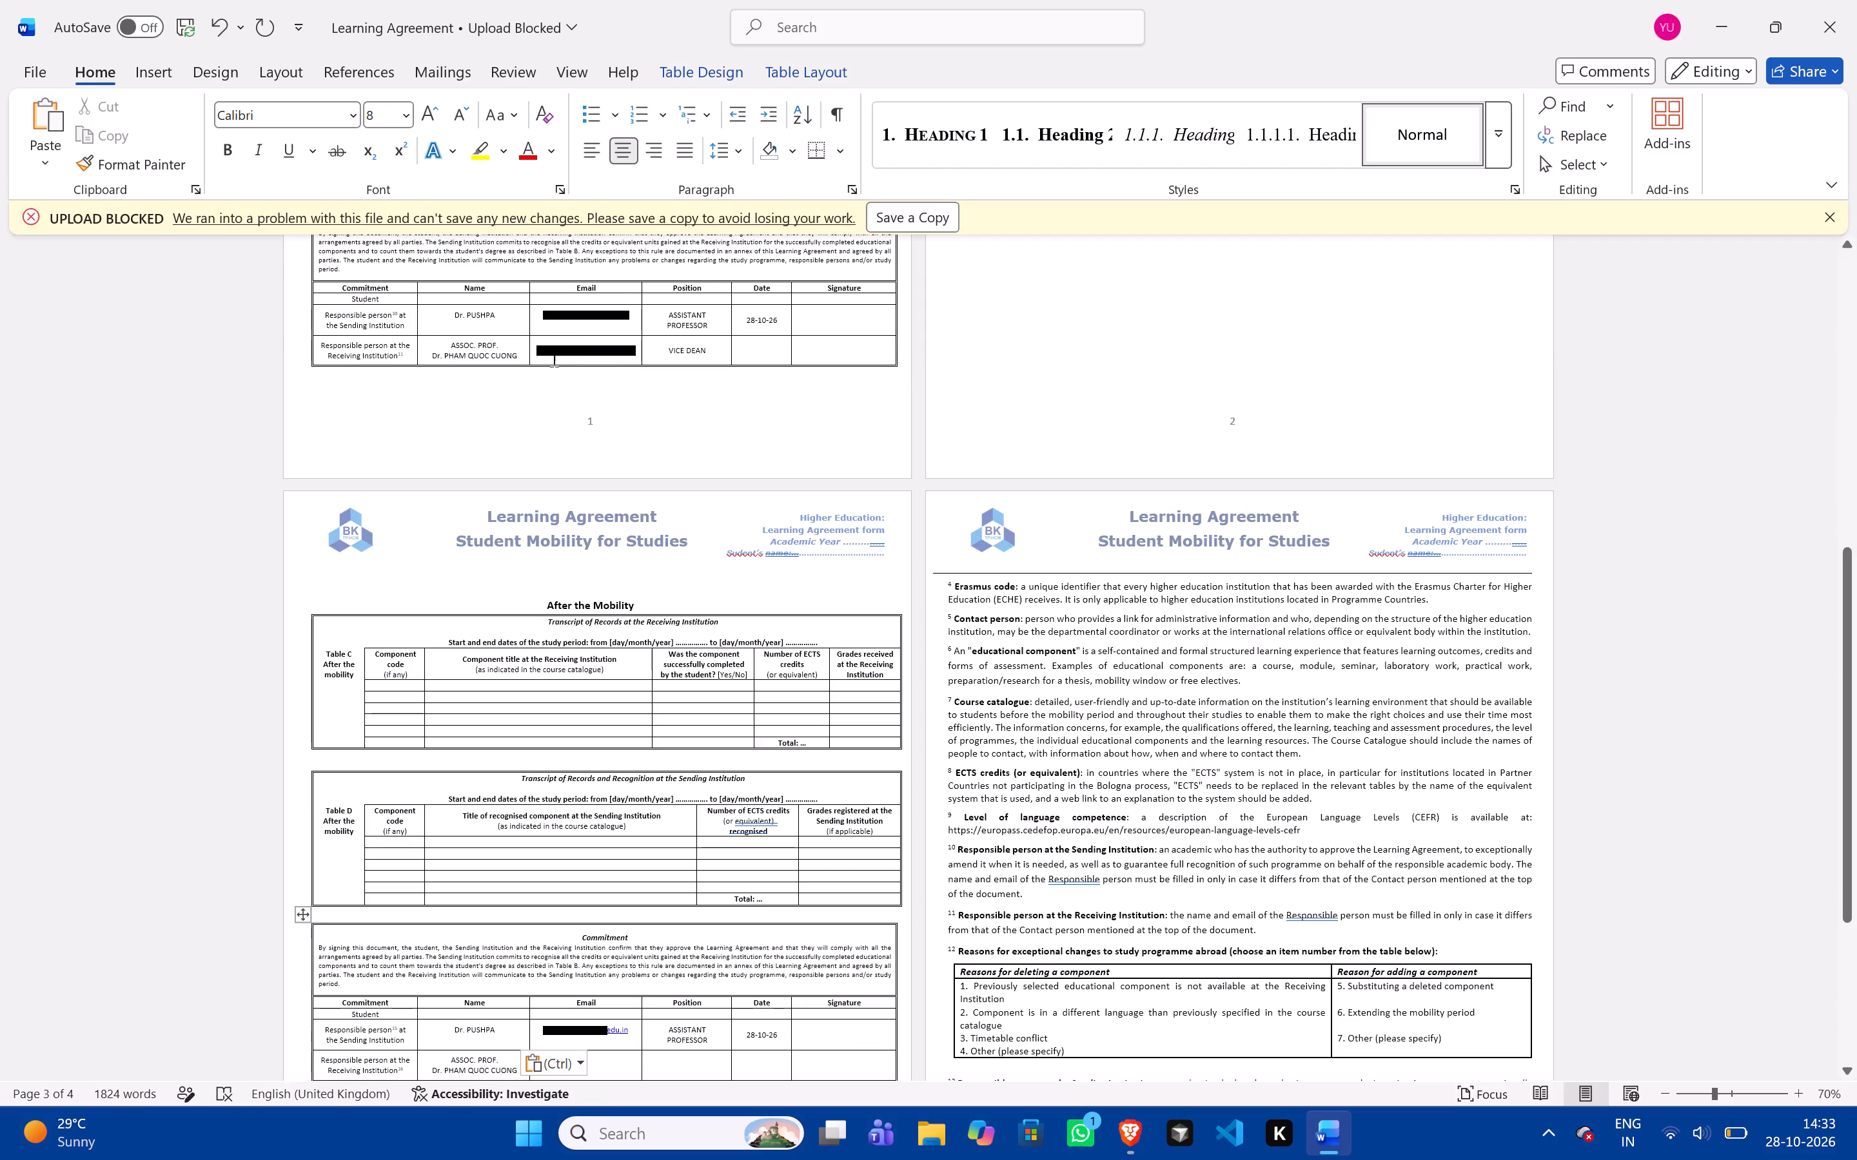
# Change the domain ending of the receiving institution's responsible person's e-mail in the page 1 Commitment table to lowercase vn.
pyautogui.moveTo(537, 350); pyautogui.dragTo(636, 351)
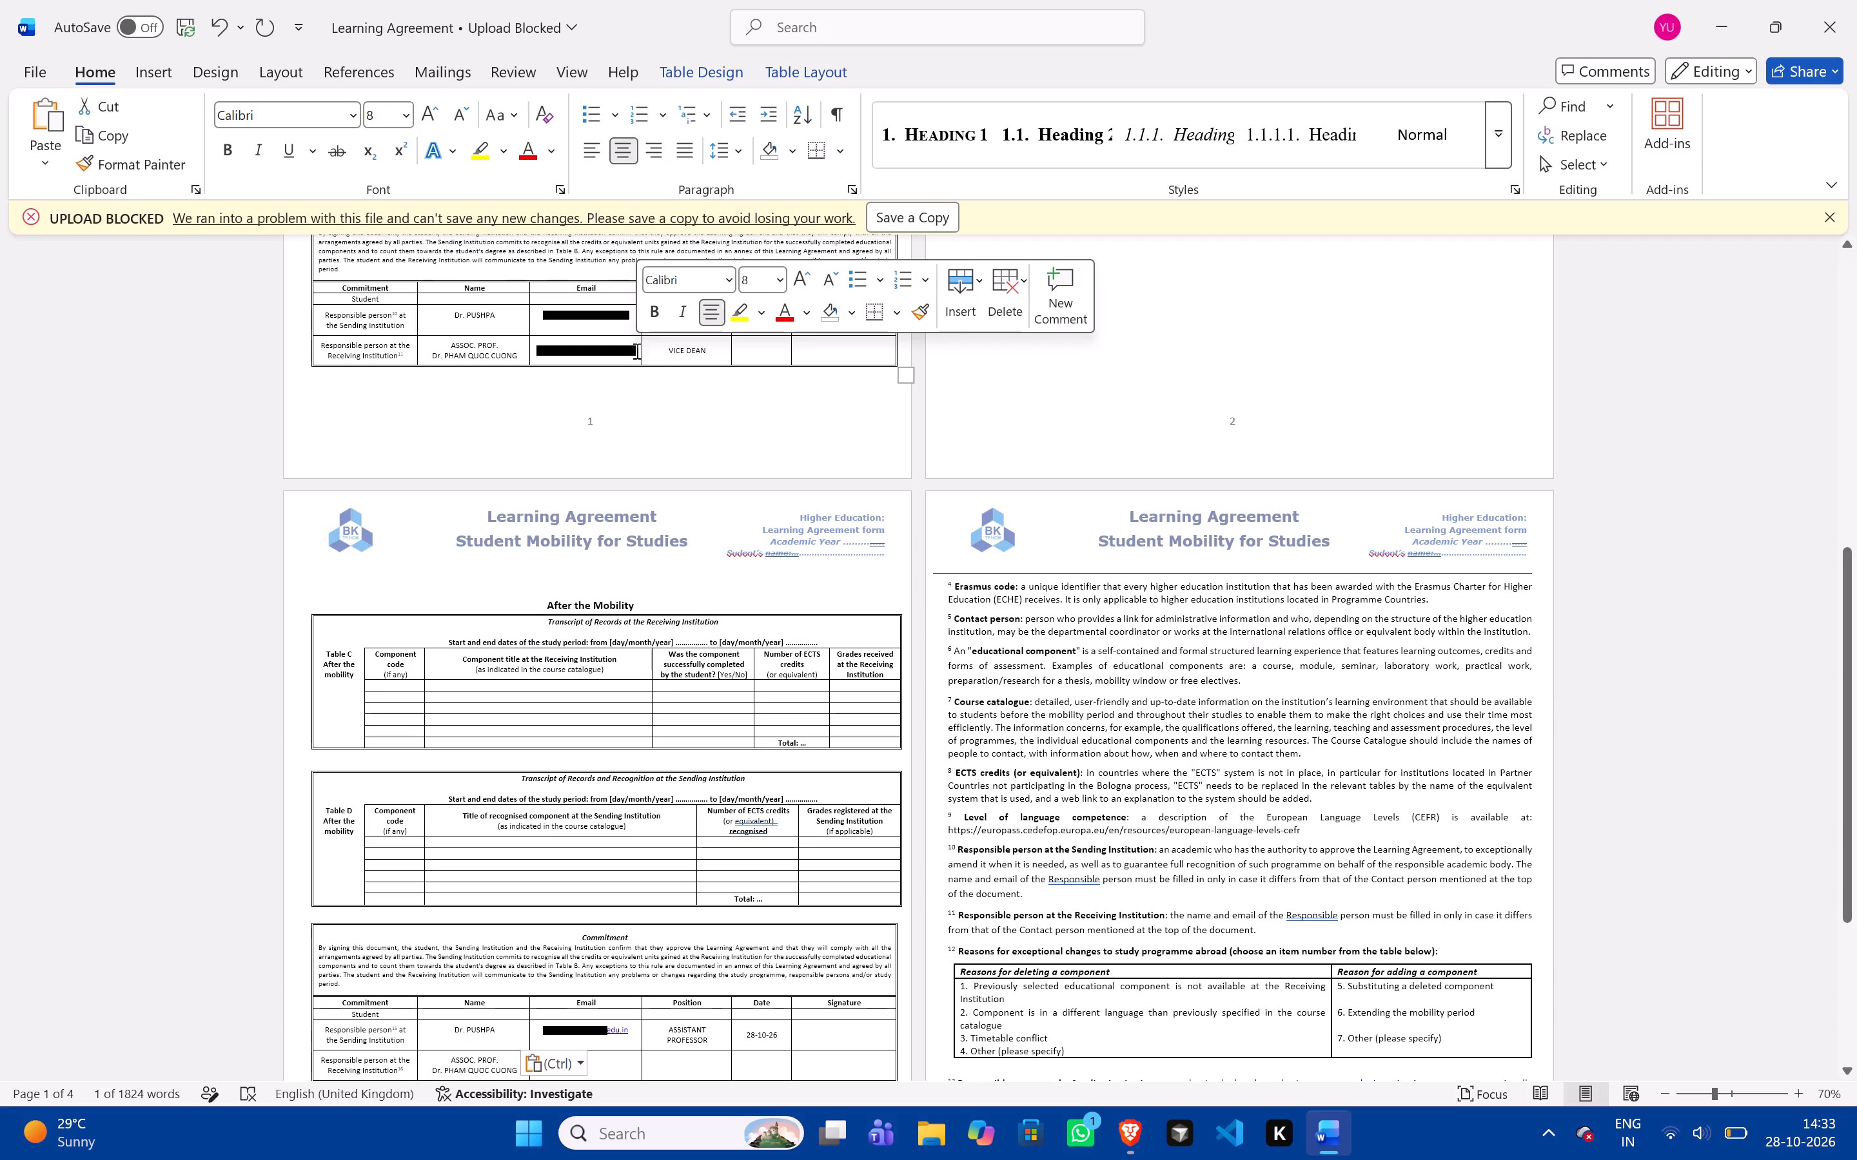
pyautogui.click(636, 351)
pyautogui.press('BackSpace')
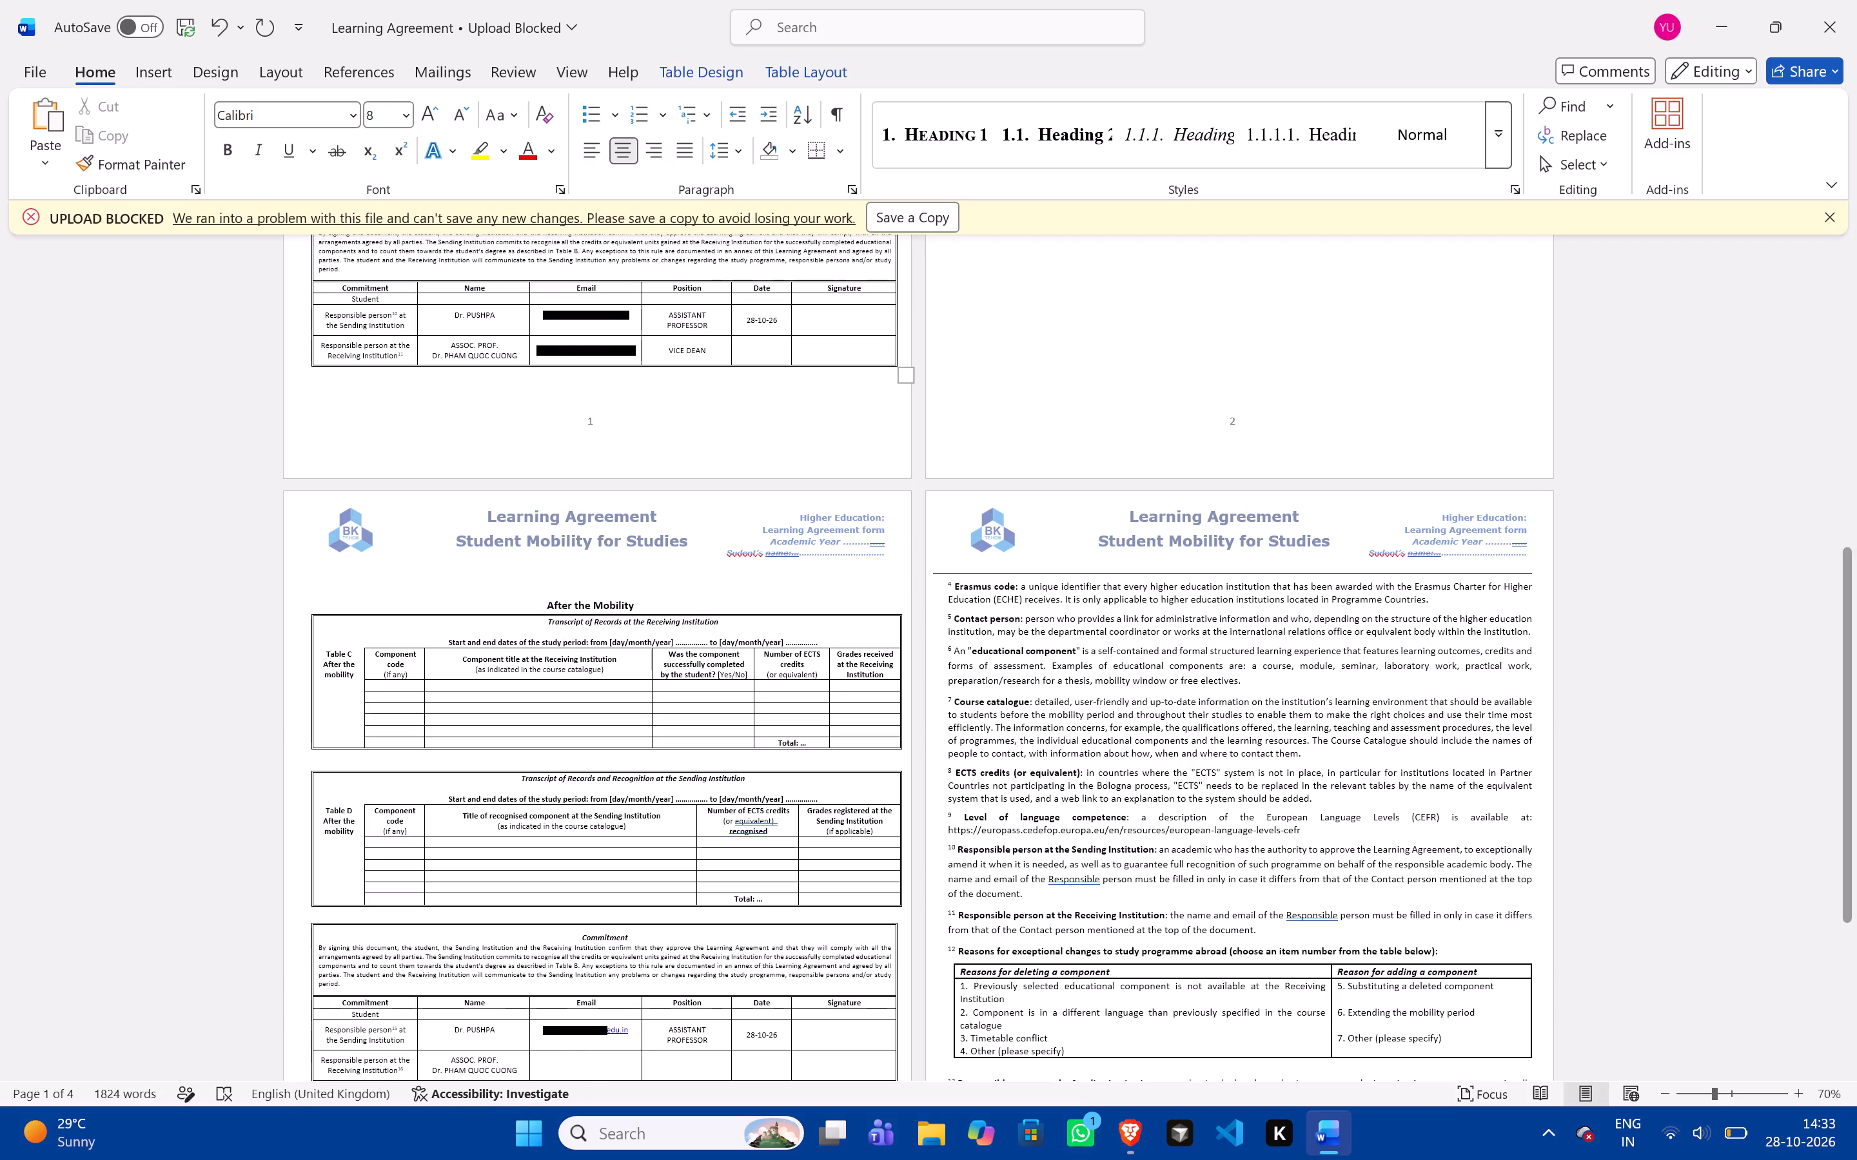
pyautogui.press('BackSpace')
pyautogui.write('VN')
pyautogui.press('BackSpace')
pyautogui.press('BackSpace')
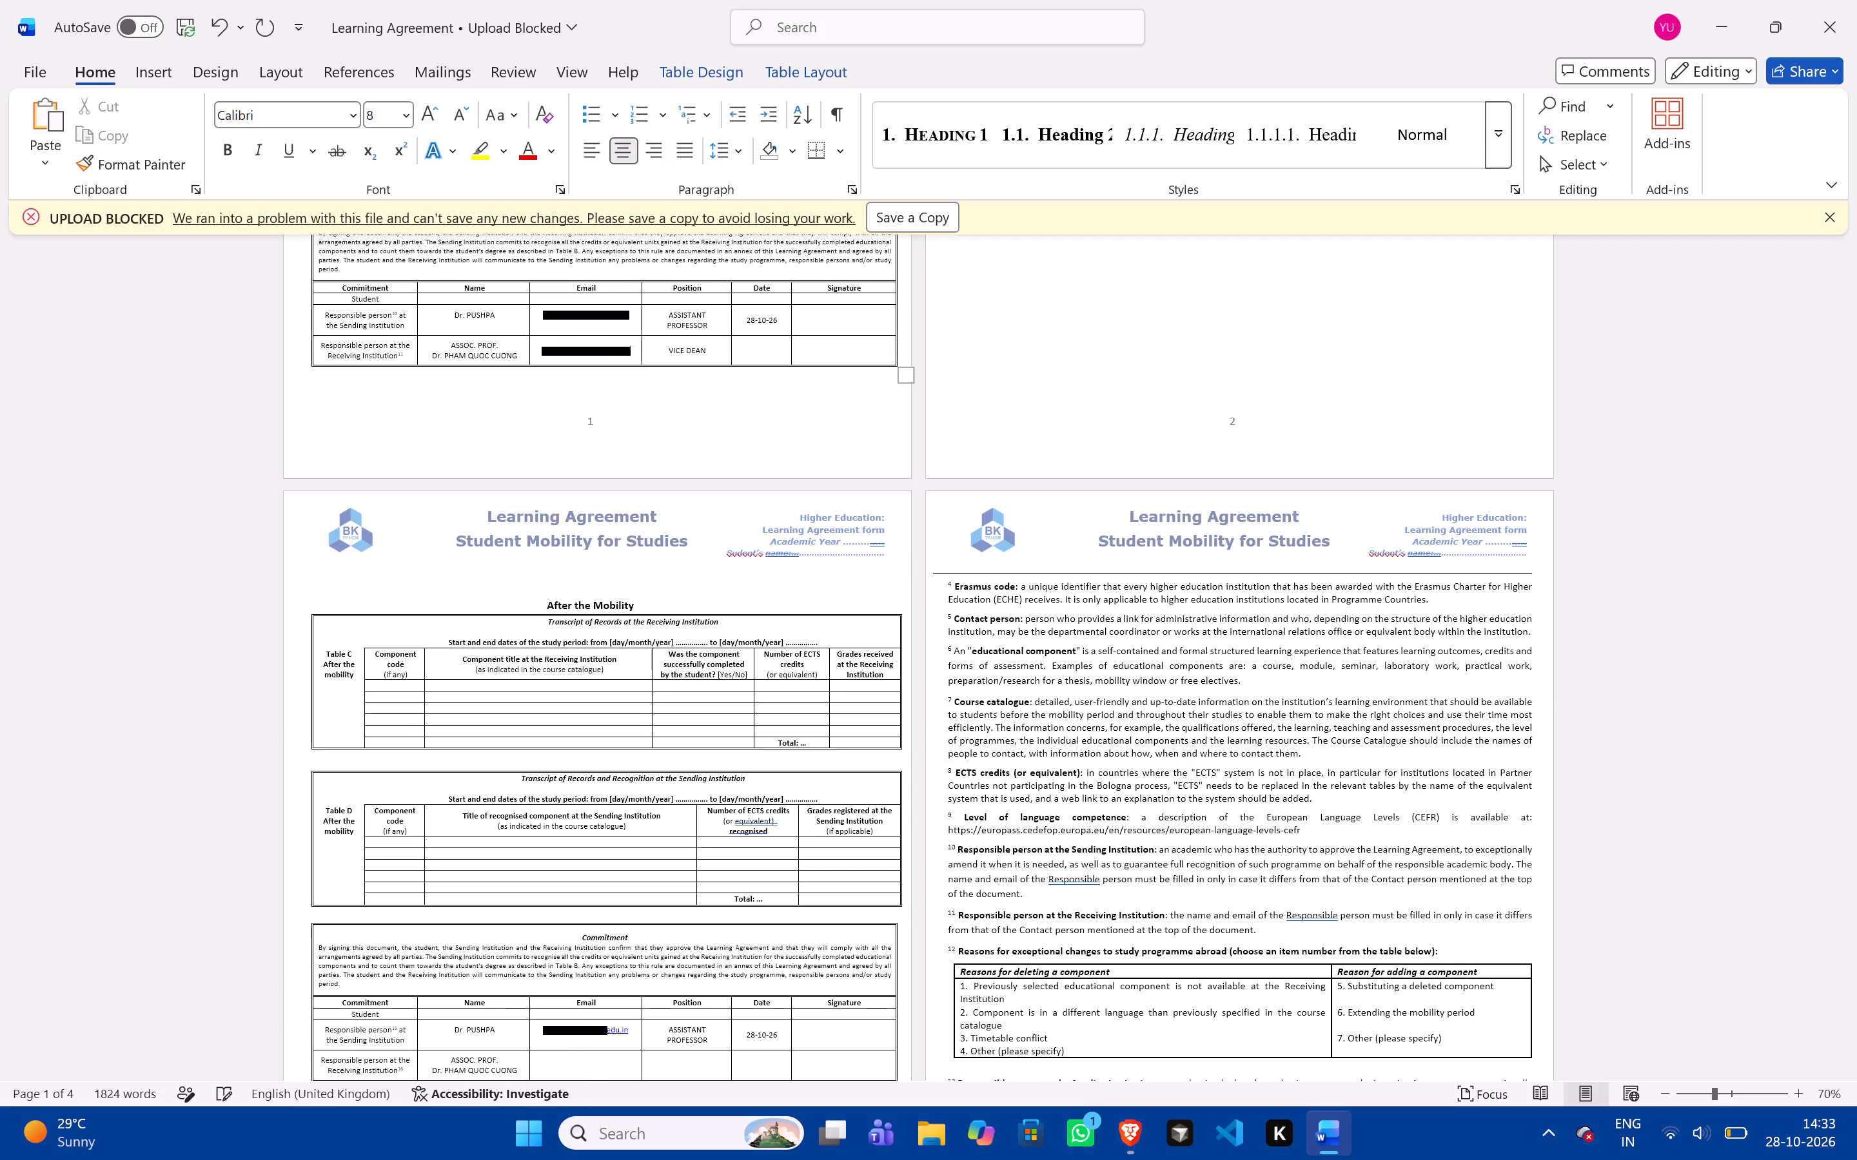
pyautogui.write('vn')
pyautogui.click(662, 394)
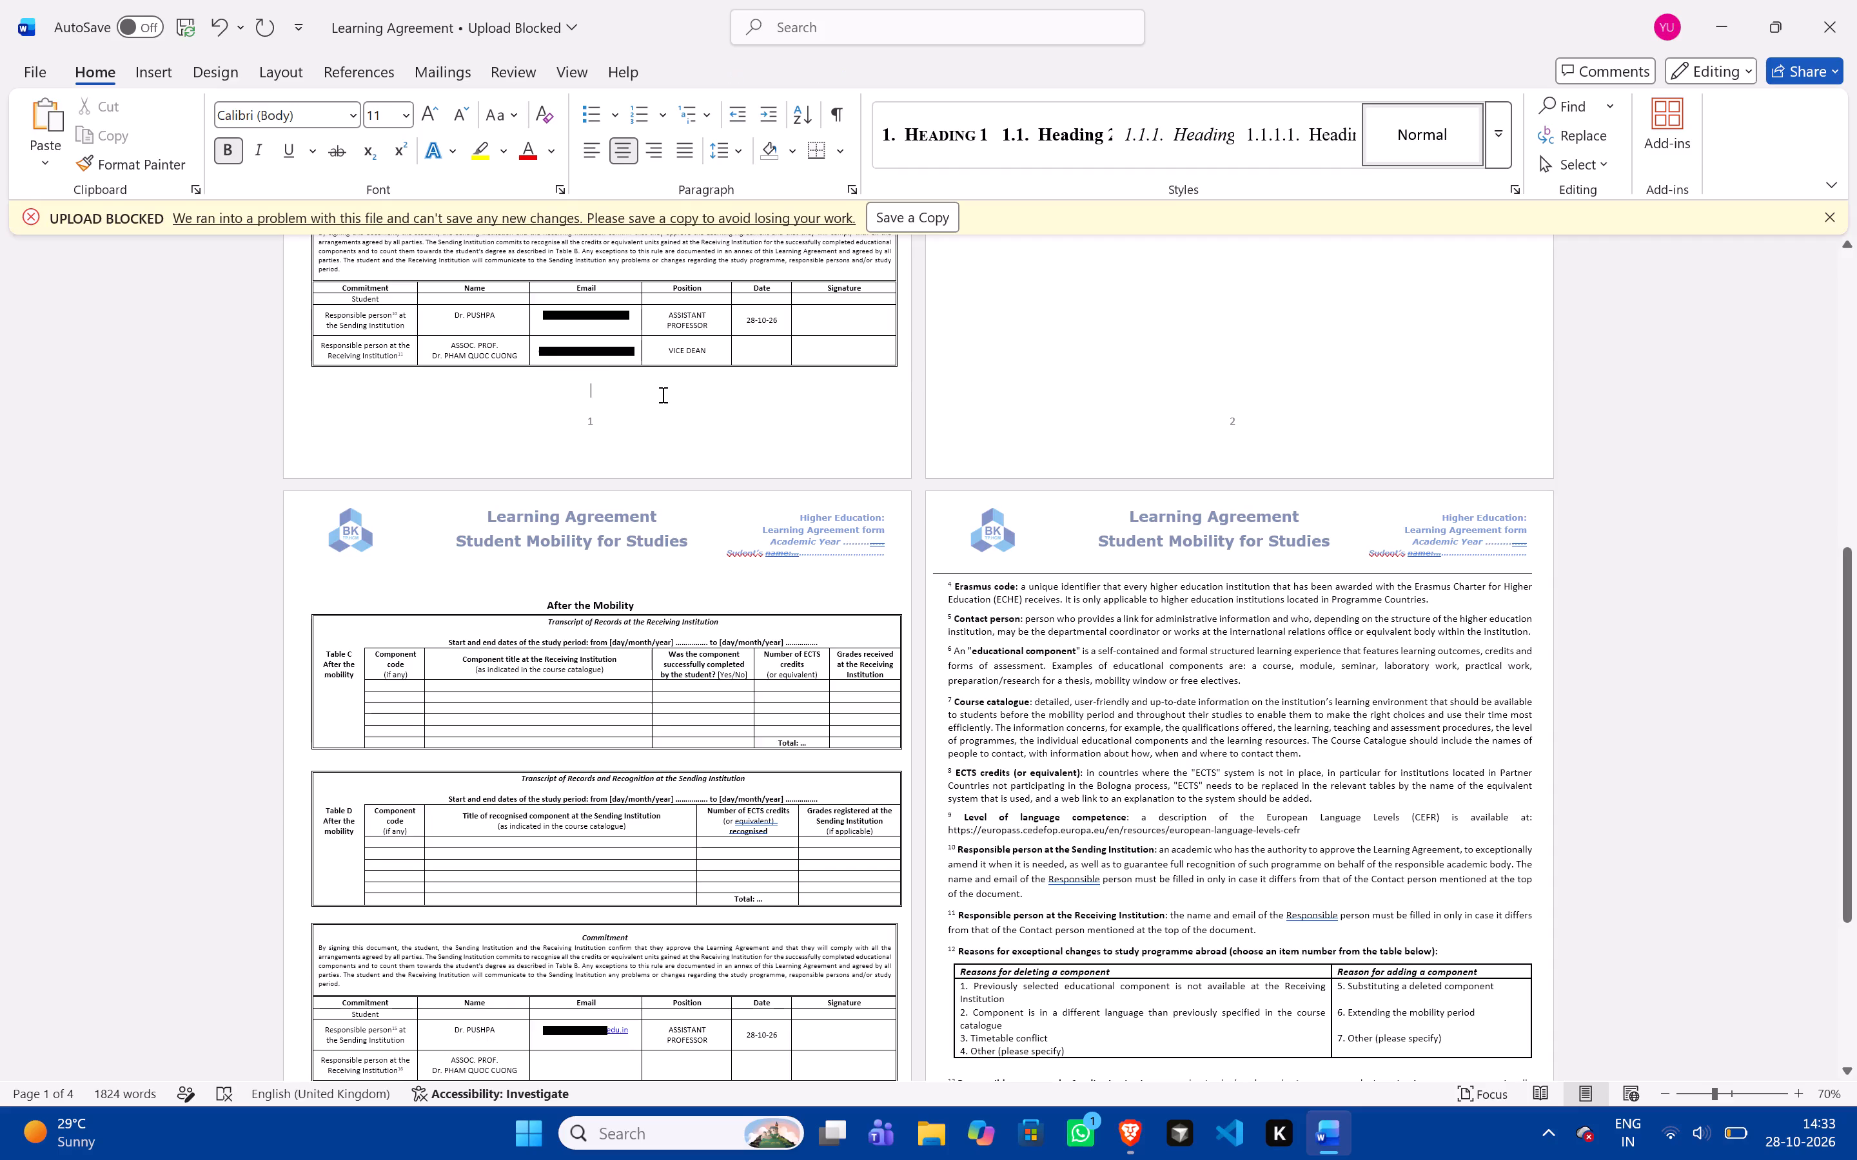
# Copy the receiving institution's responsible person's e-mail from the page 1 Commitment table to the matching row of the After the Mobility Commitment table.
pyautogui.moveTo(636, 353); pyautogui.dragTo(582, 353)
pyautogui.moveTo(582, 353); pyautogui.dragTo(542, 352)
pyautogui.hotkey('ctrl', 'c')
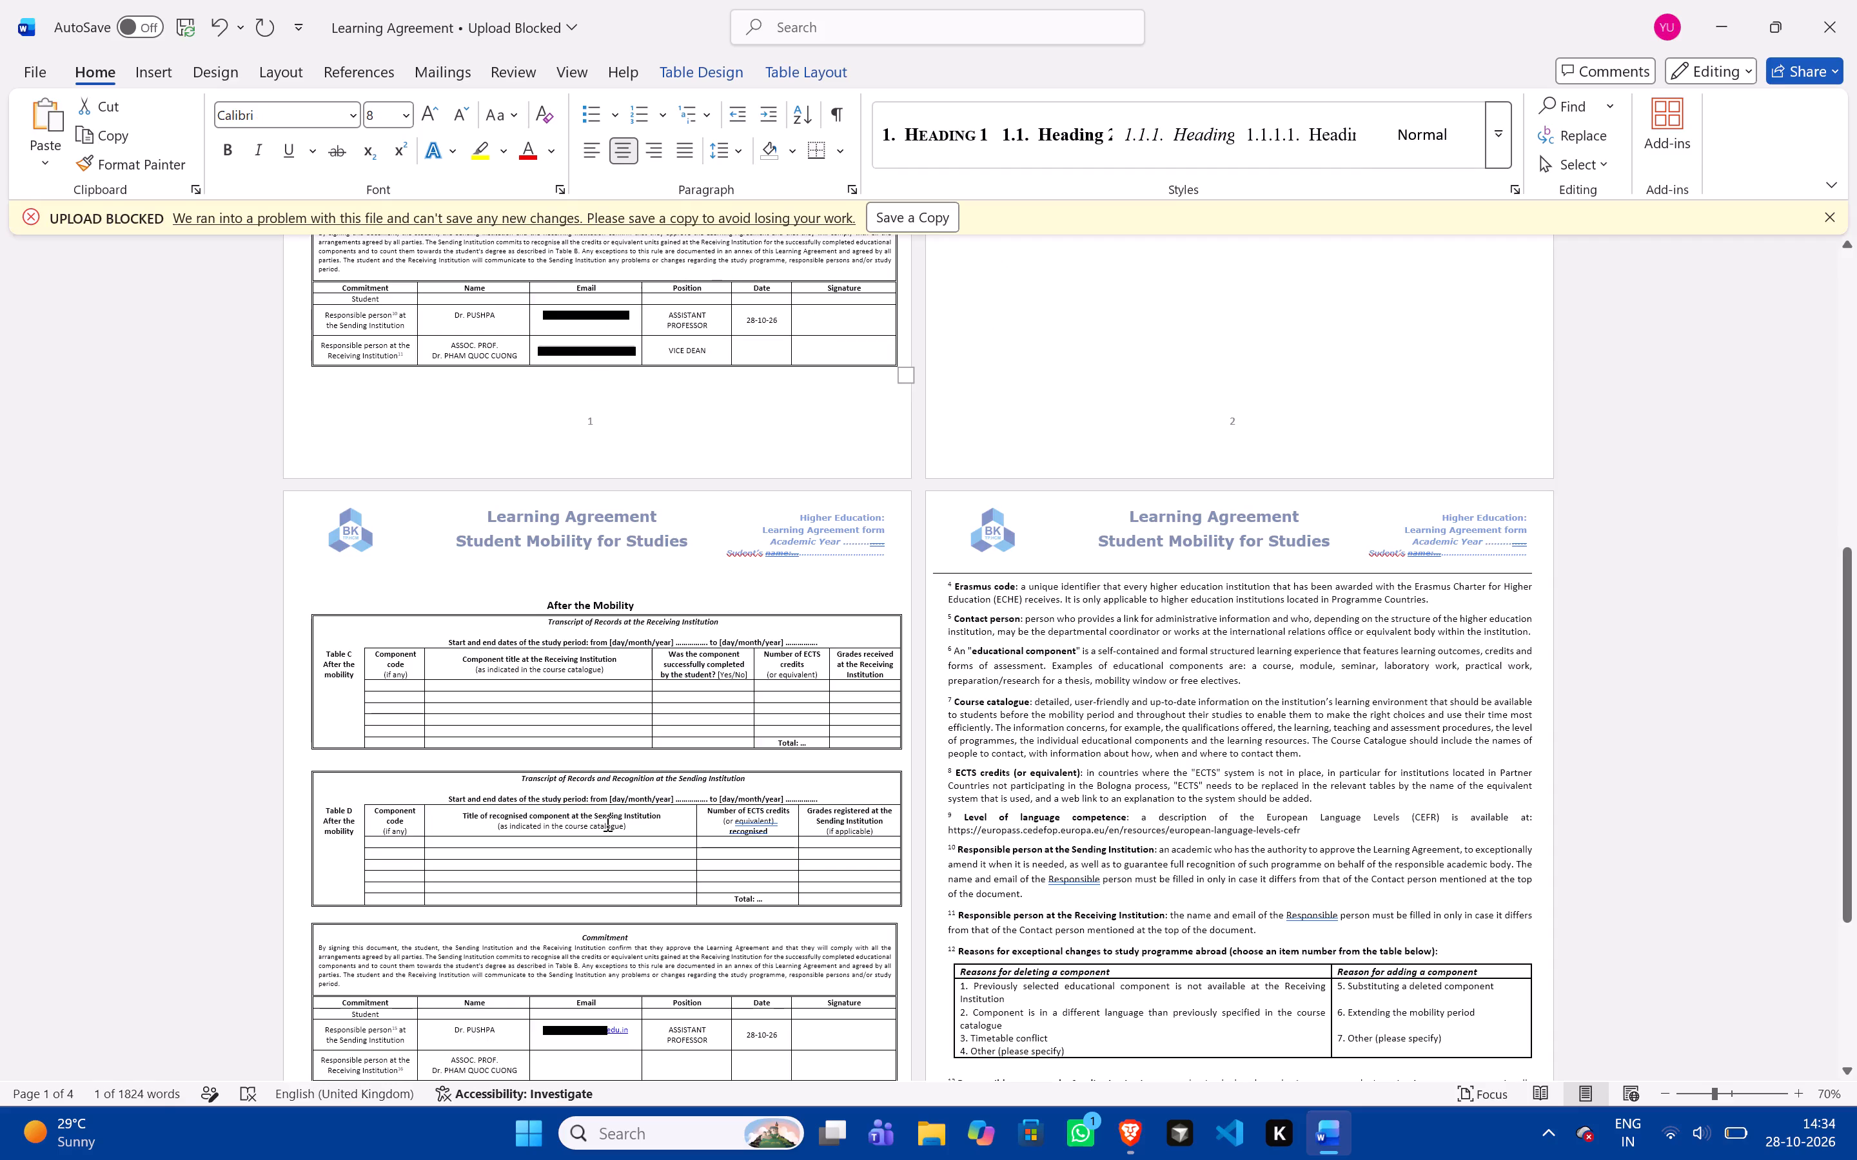
pyautogui.click(669, 1064)
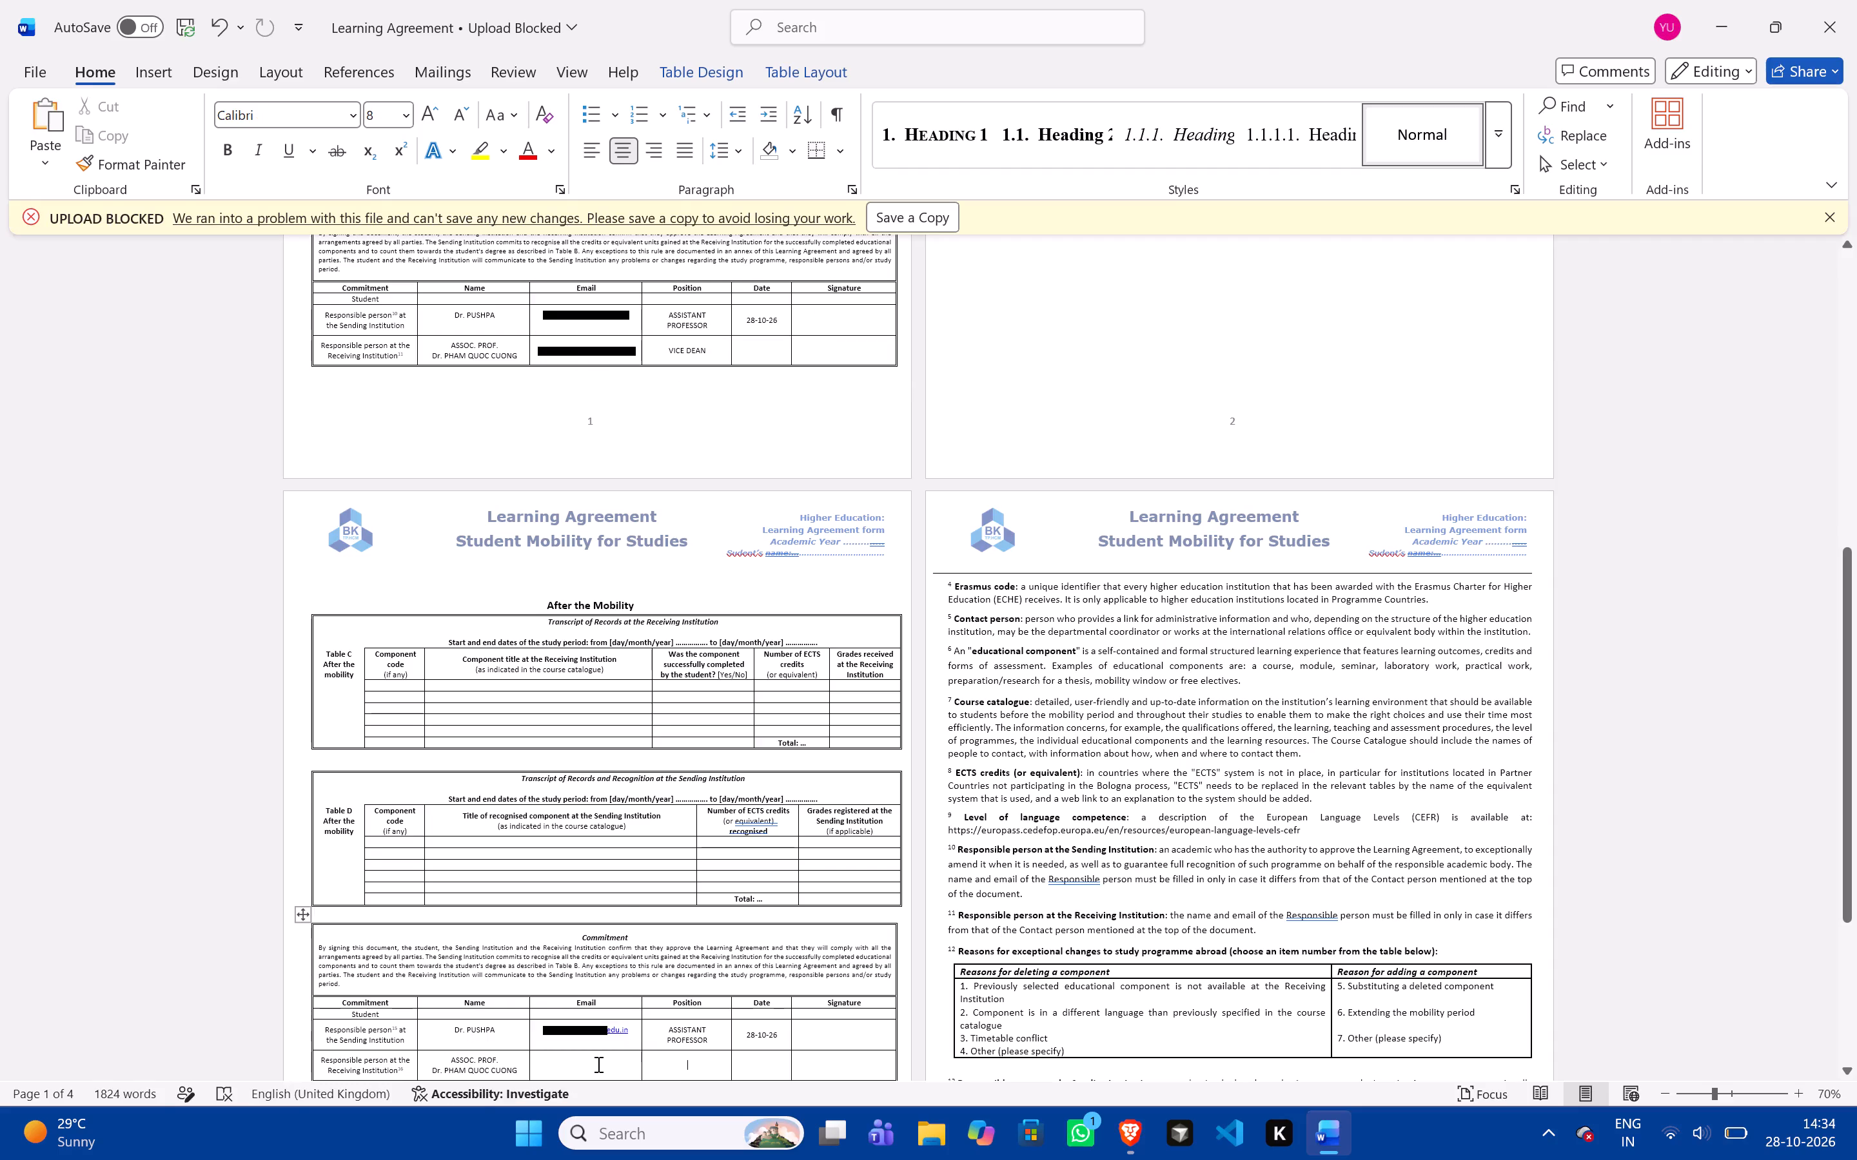
pyautogui.click(599, 1066)
pyautogui.hotkey('ctrl', 'v')
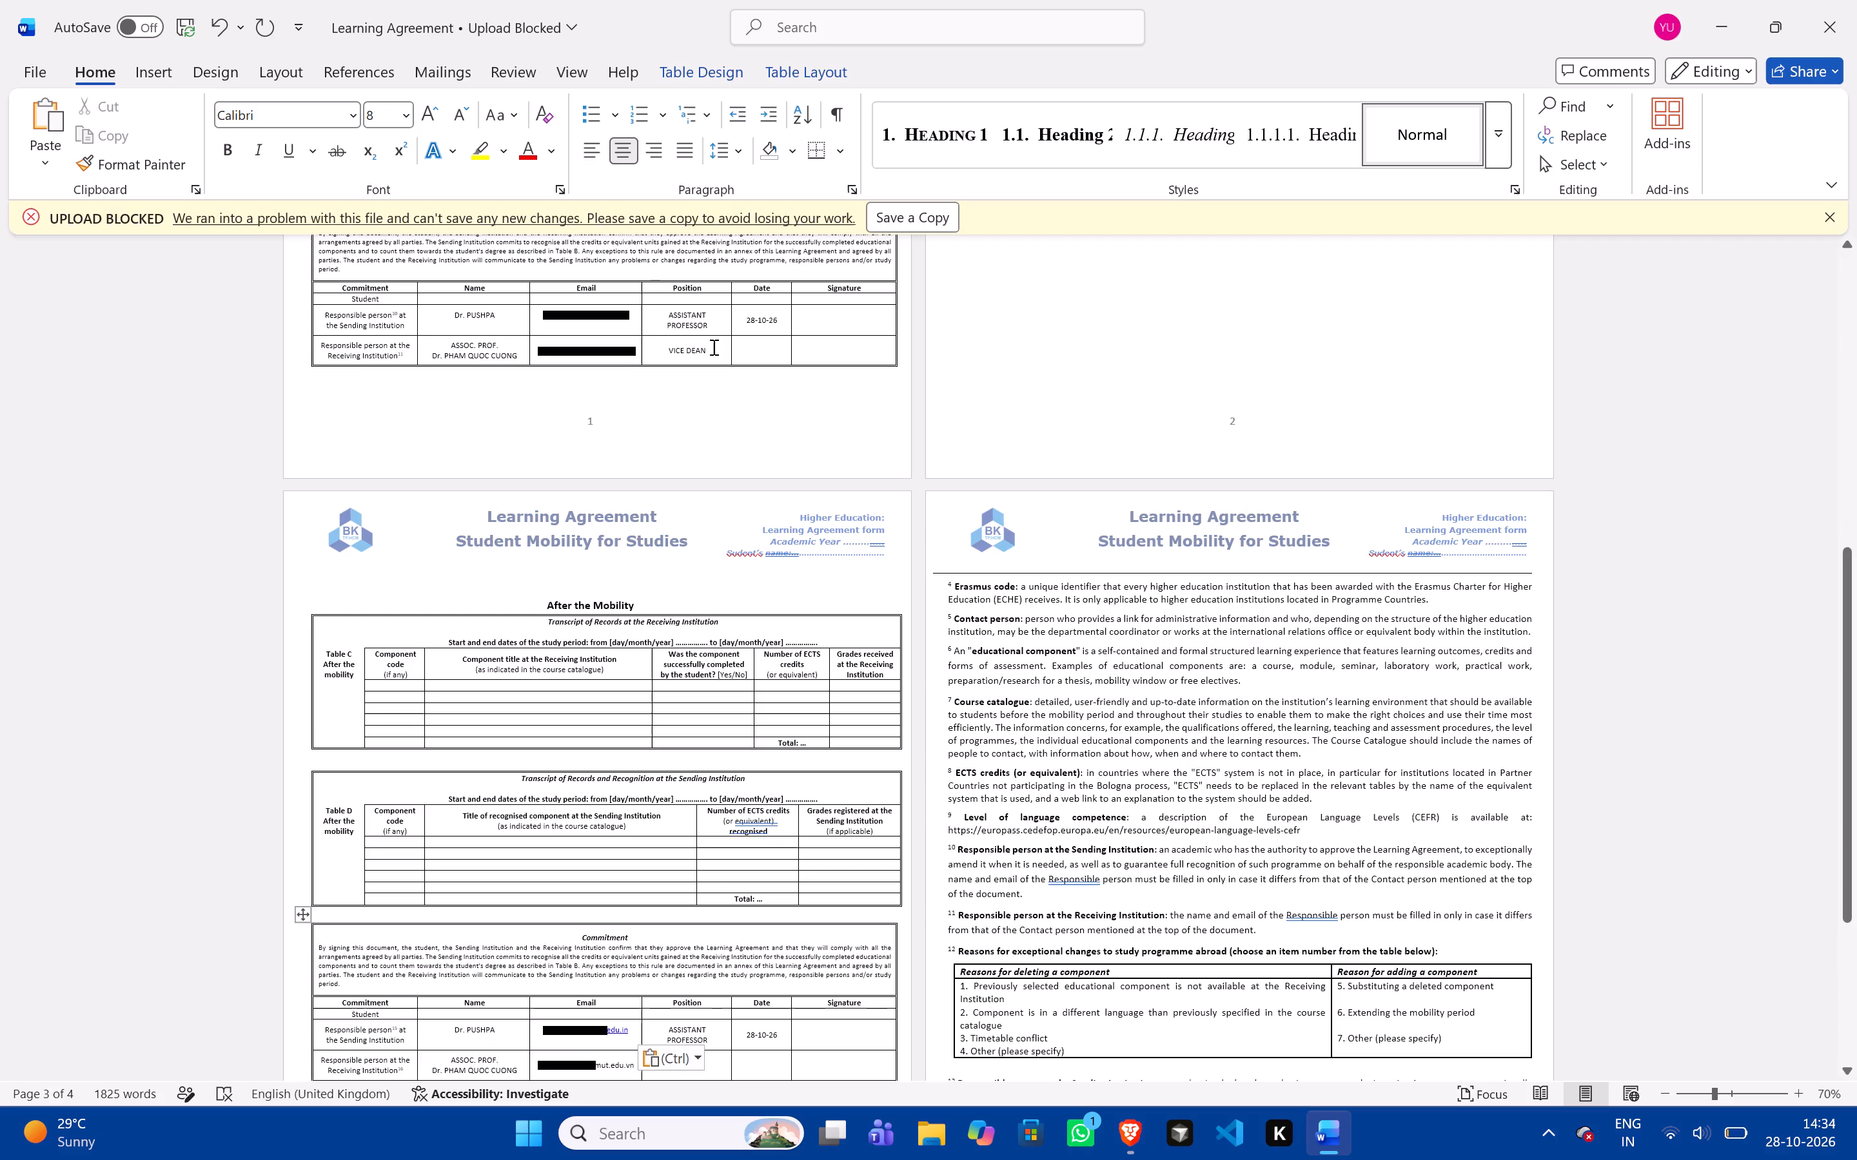
# Copy the position VICE DEAN from the page 1 Commitment table into the receiving institution row of the After the Mobility Commitment table.
pyautogui.moveTo(712, 347); pyautogui.dragTo(661, 349)
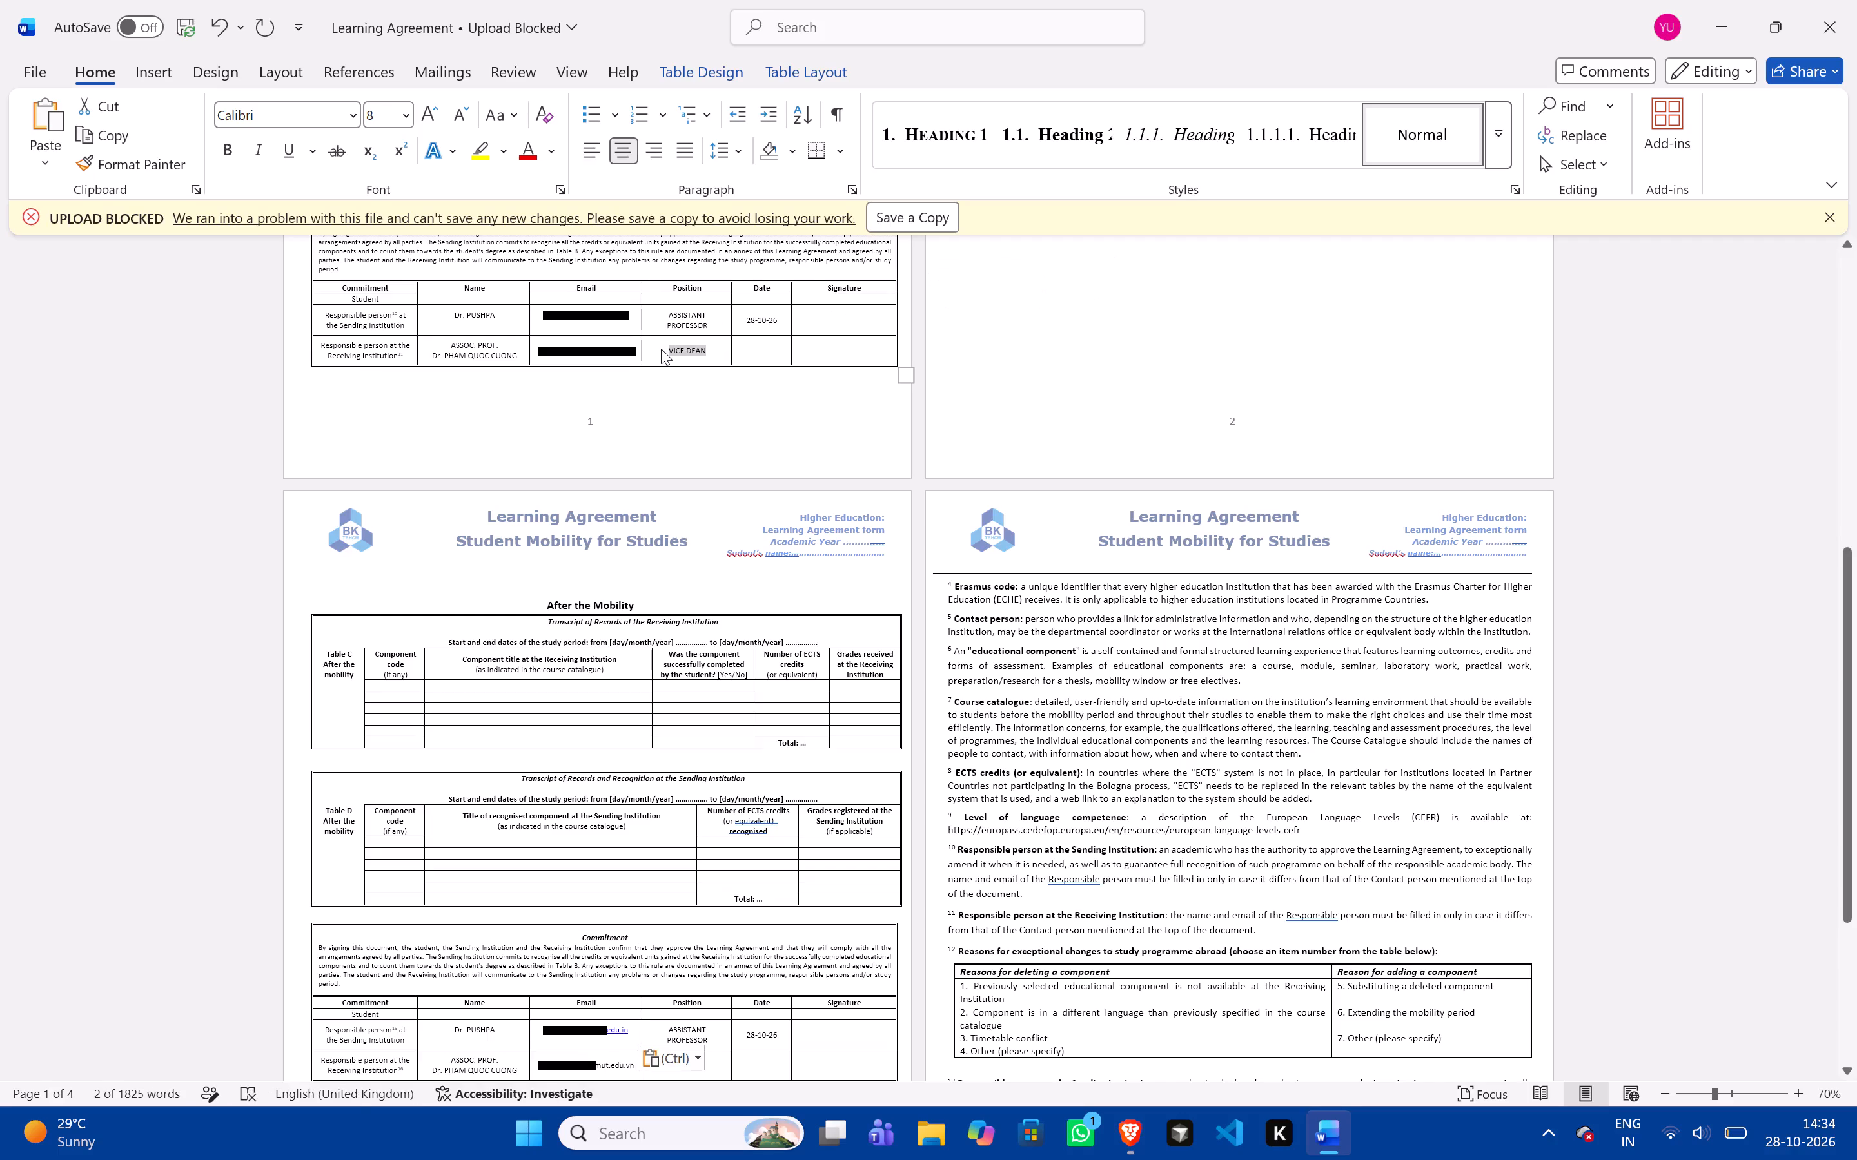
pyautogui.hotkey('ctrl', 'c')
pyautogui.click(698, 1060)
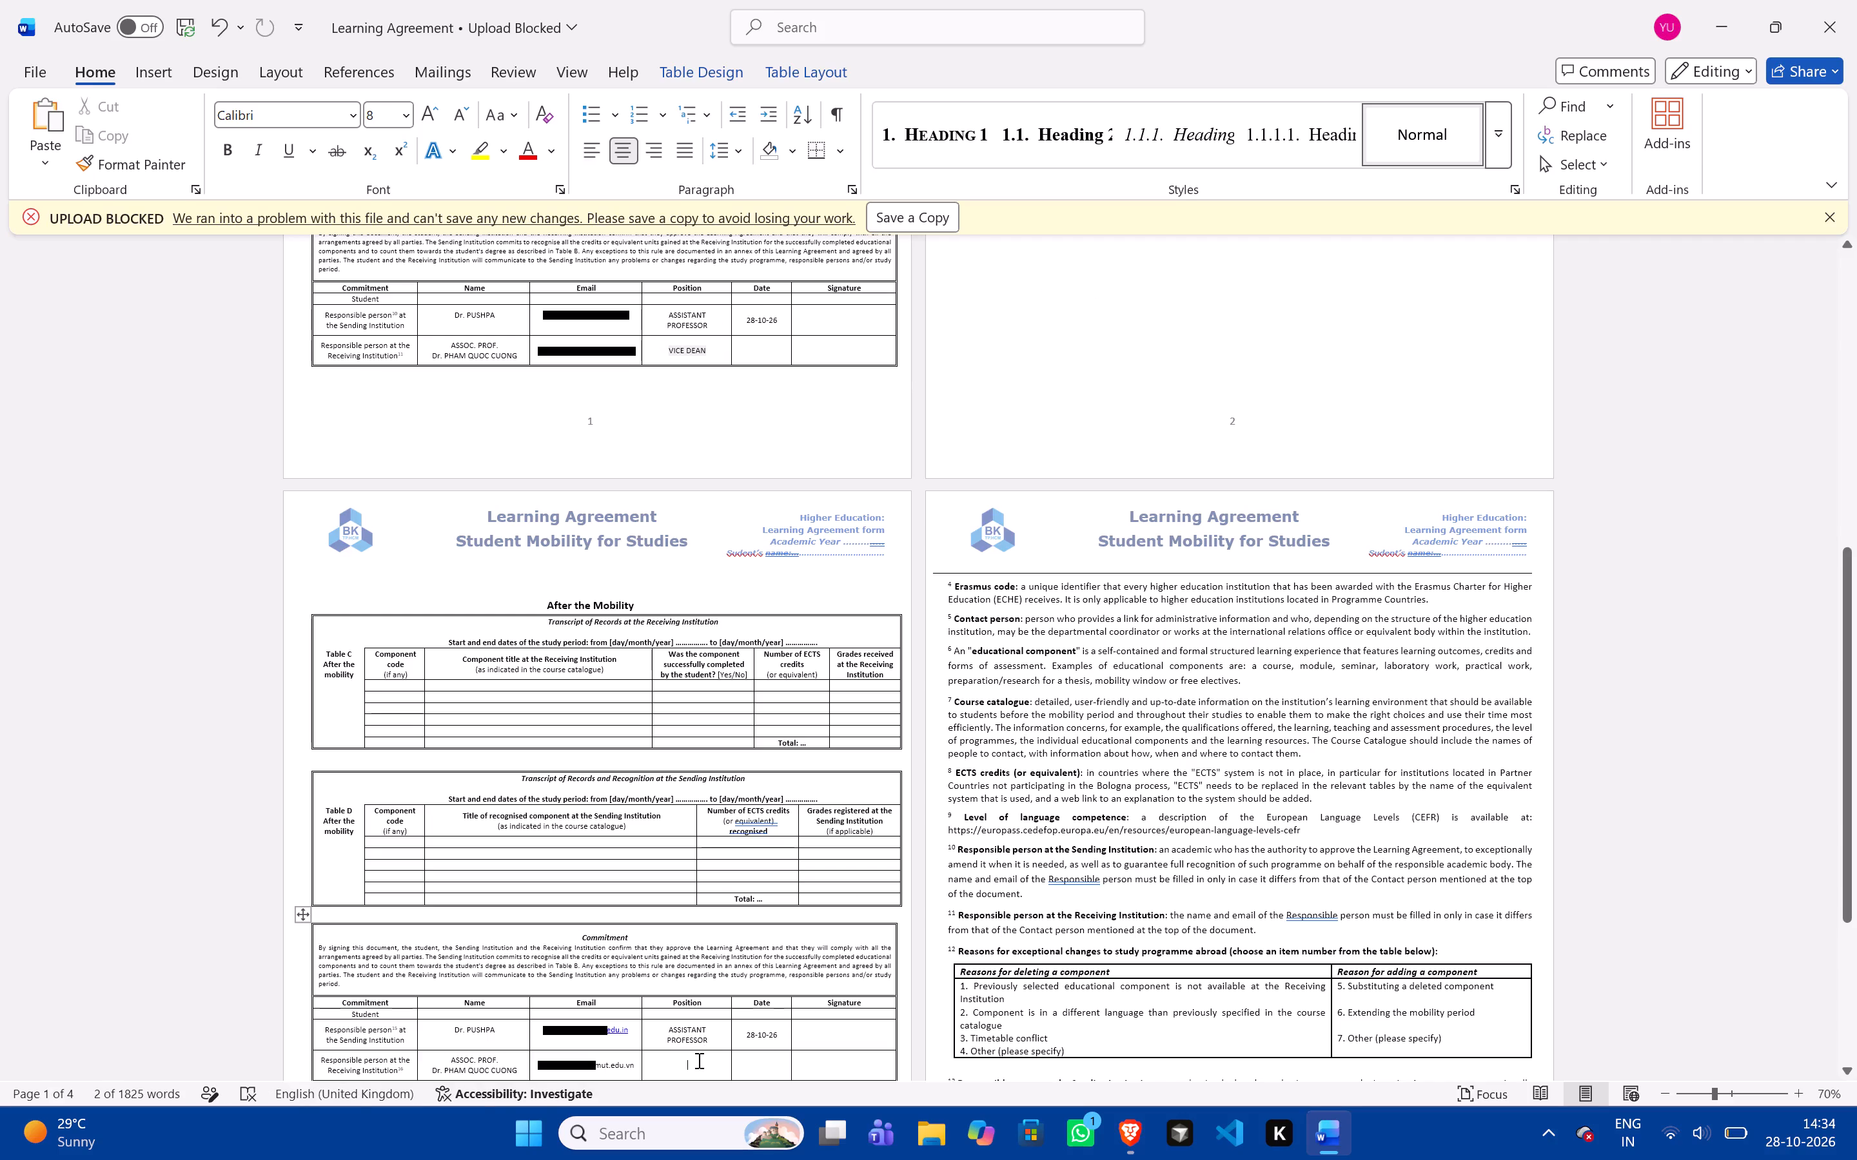
pyautogui.hotkey('ctrl', 'v')
# Change the domain ending of the receiving institution's responsible person's e-mail in the During the Mobility Commitment table to vn.
pyautogui.scroll(2, 988, 749)
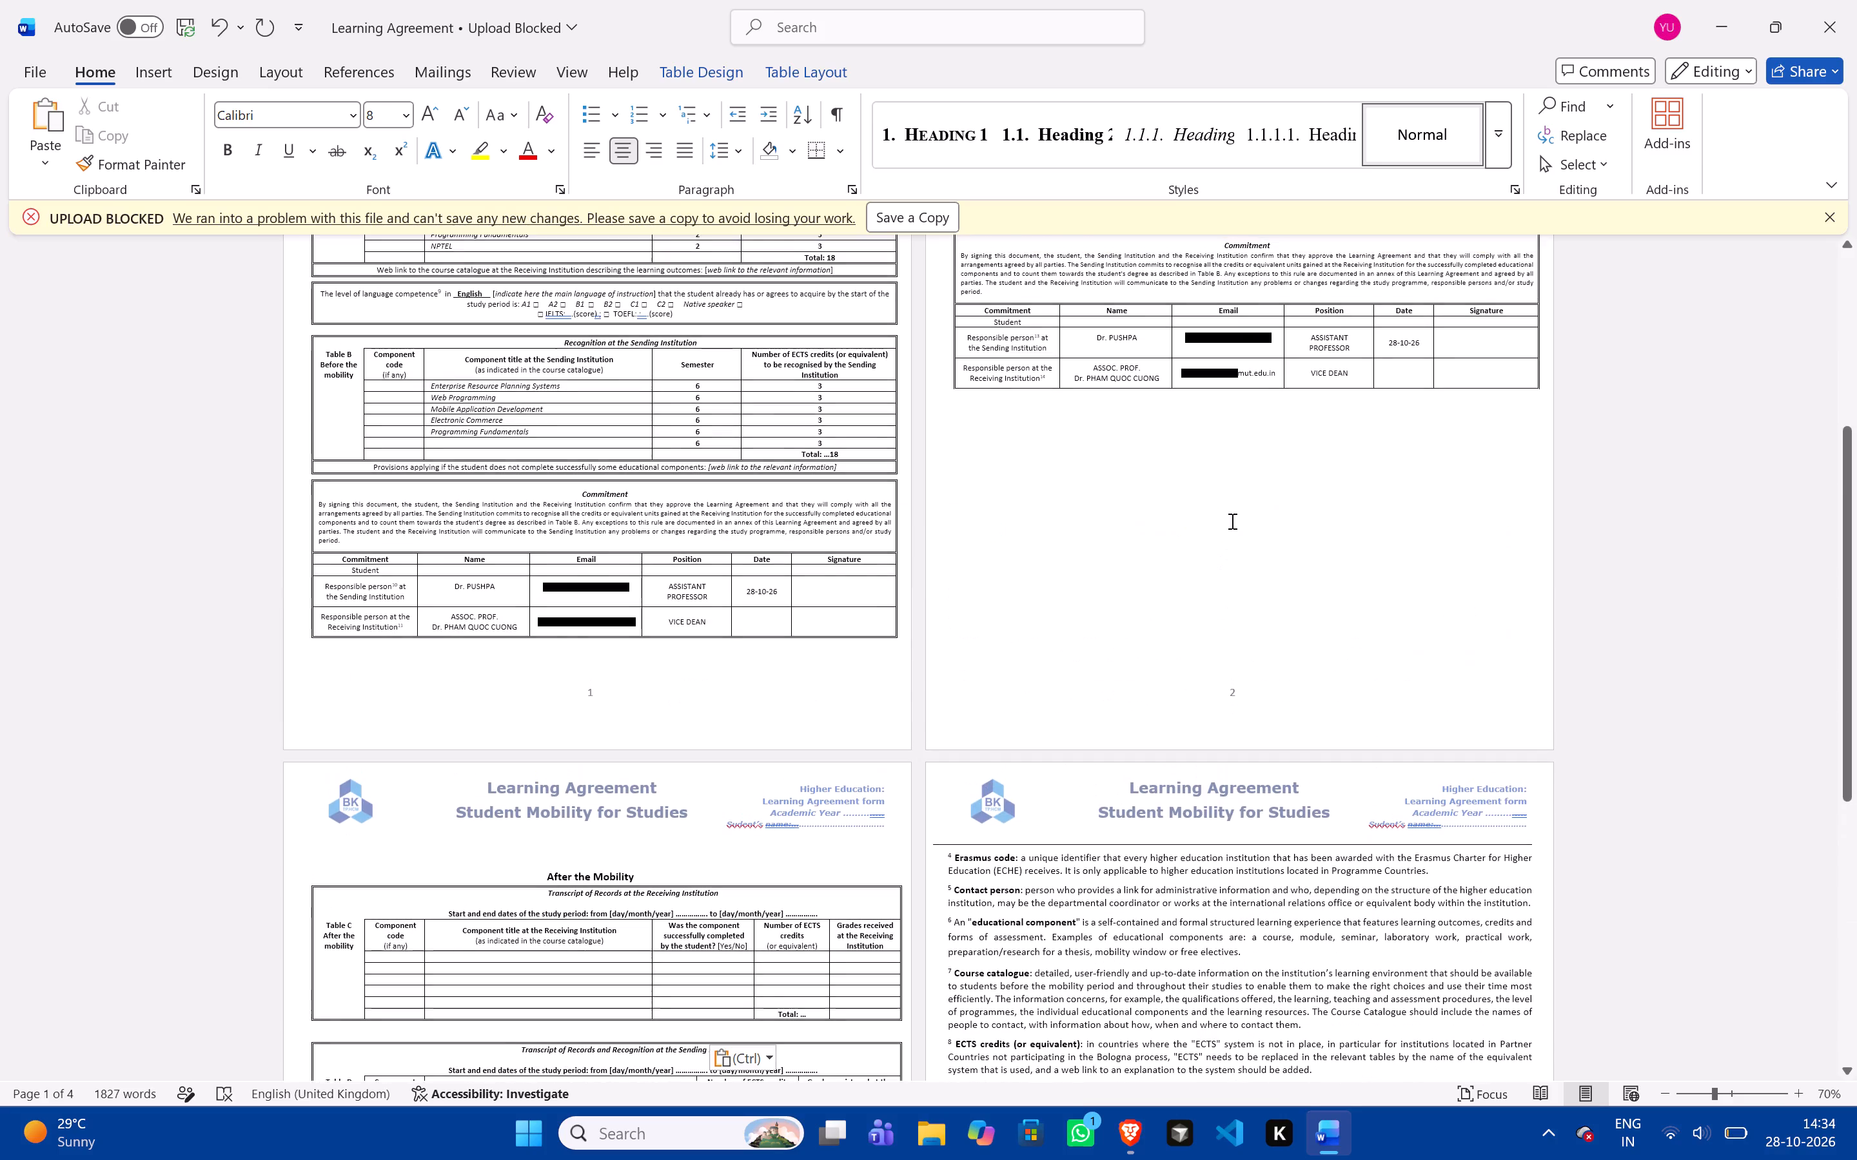
pyautogui.click(1279, 376)
pyautogui.press('BackSpace')
pyautogui.press('BackSpace')
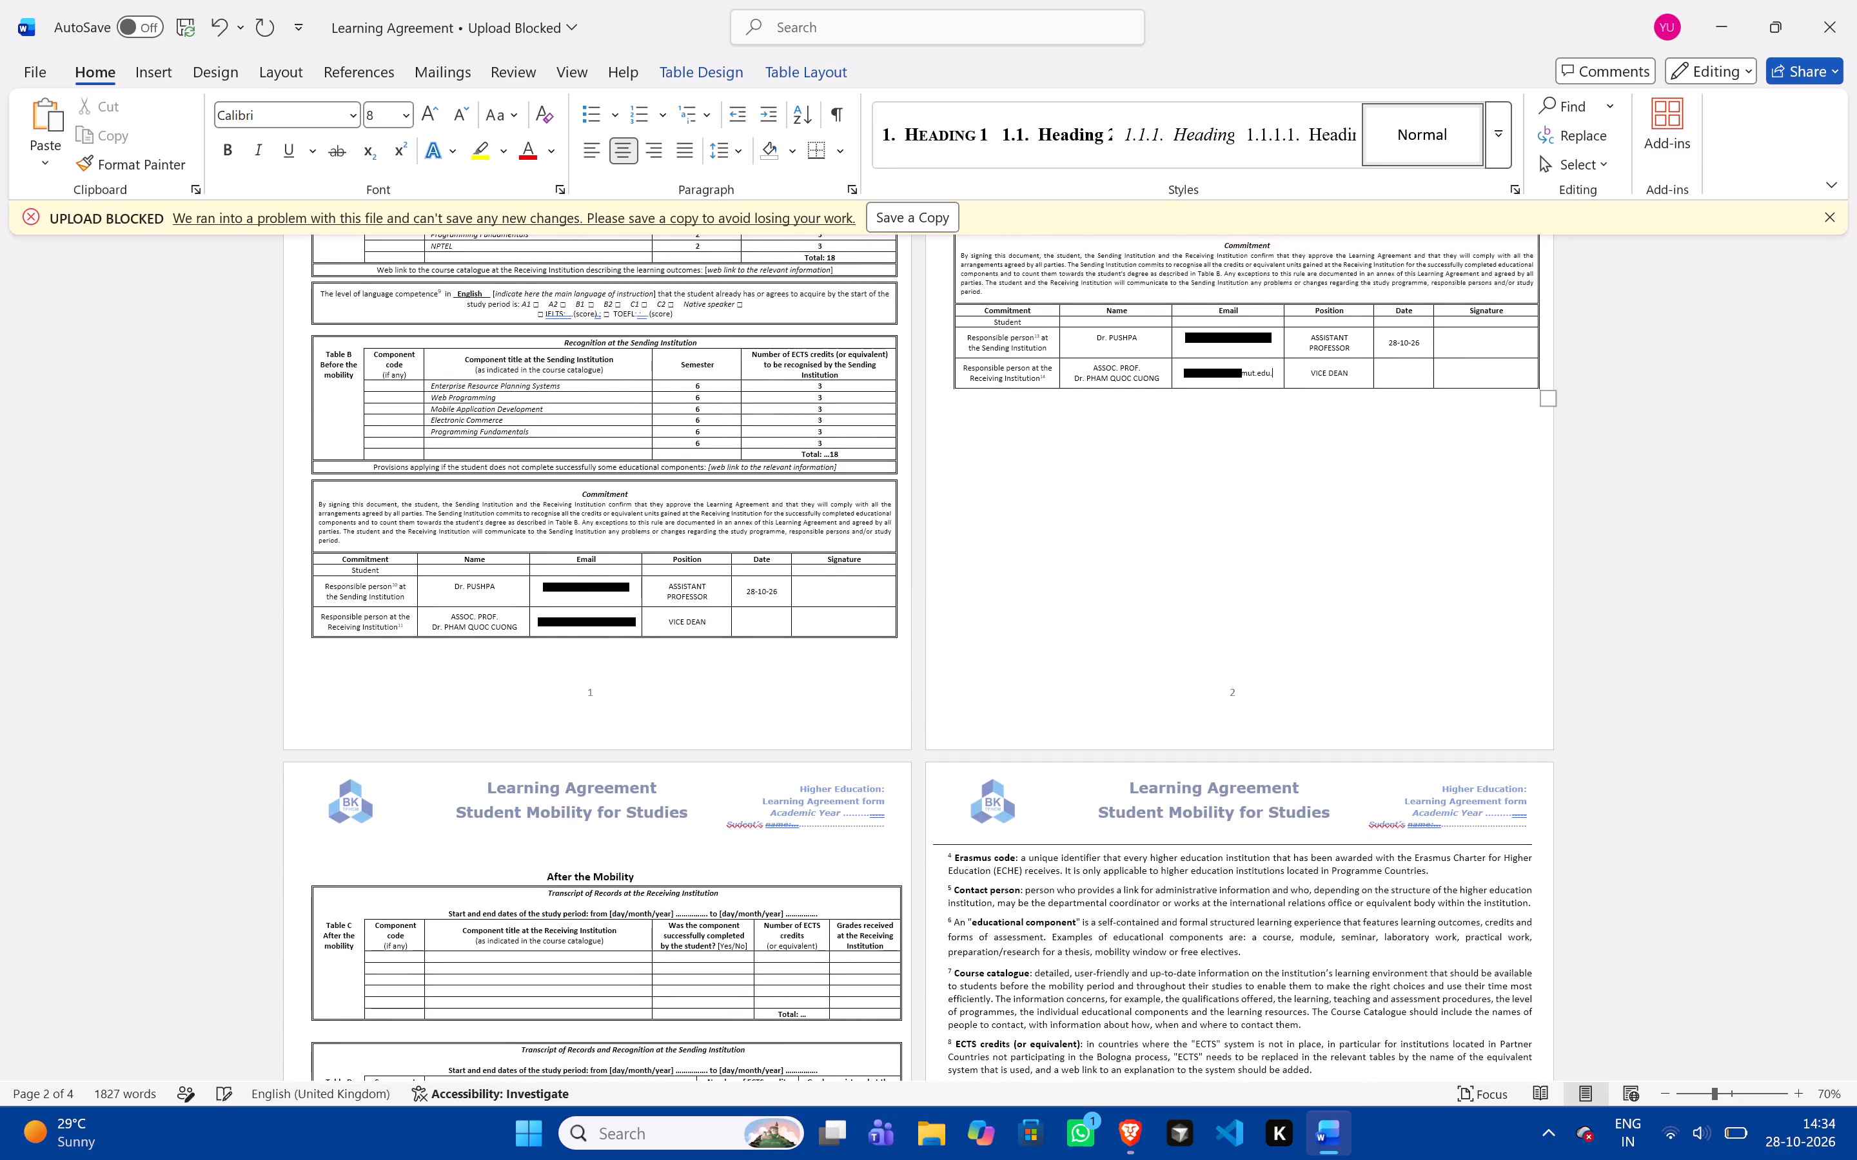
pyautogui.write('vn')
# Open the page 2 header for editing at the Academic Year line.
pyautogui.scroll(2, 1279, 376)
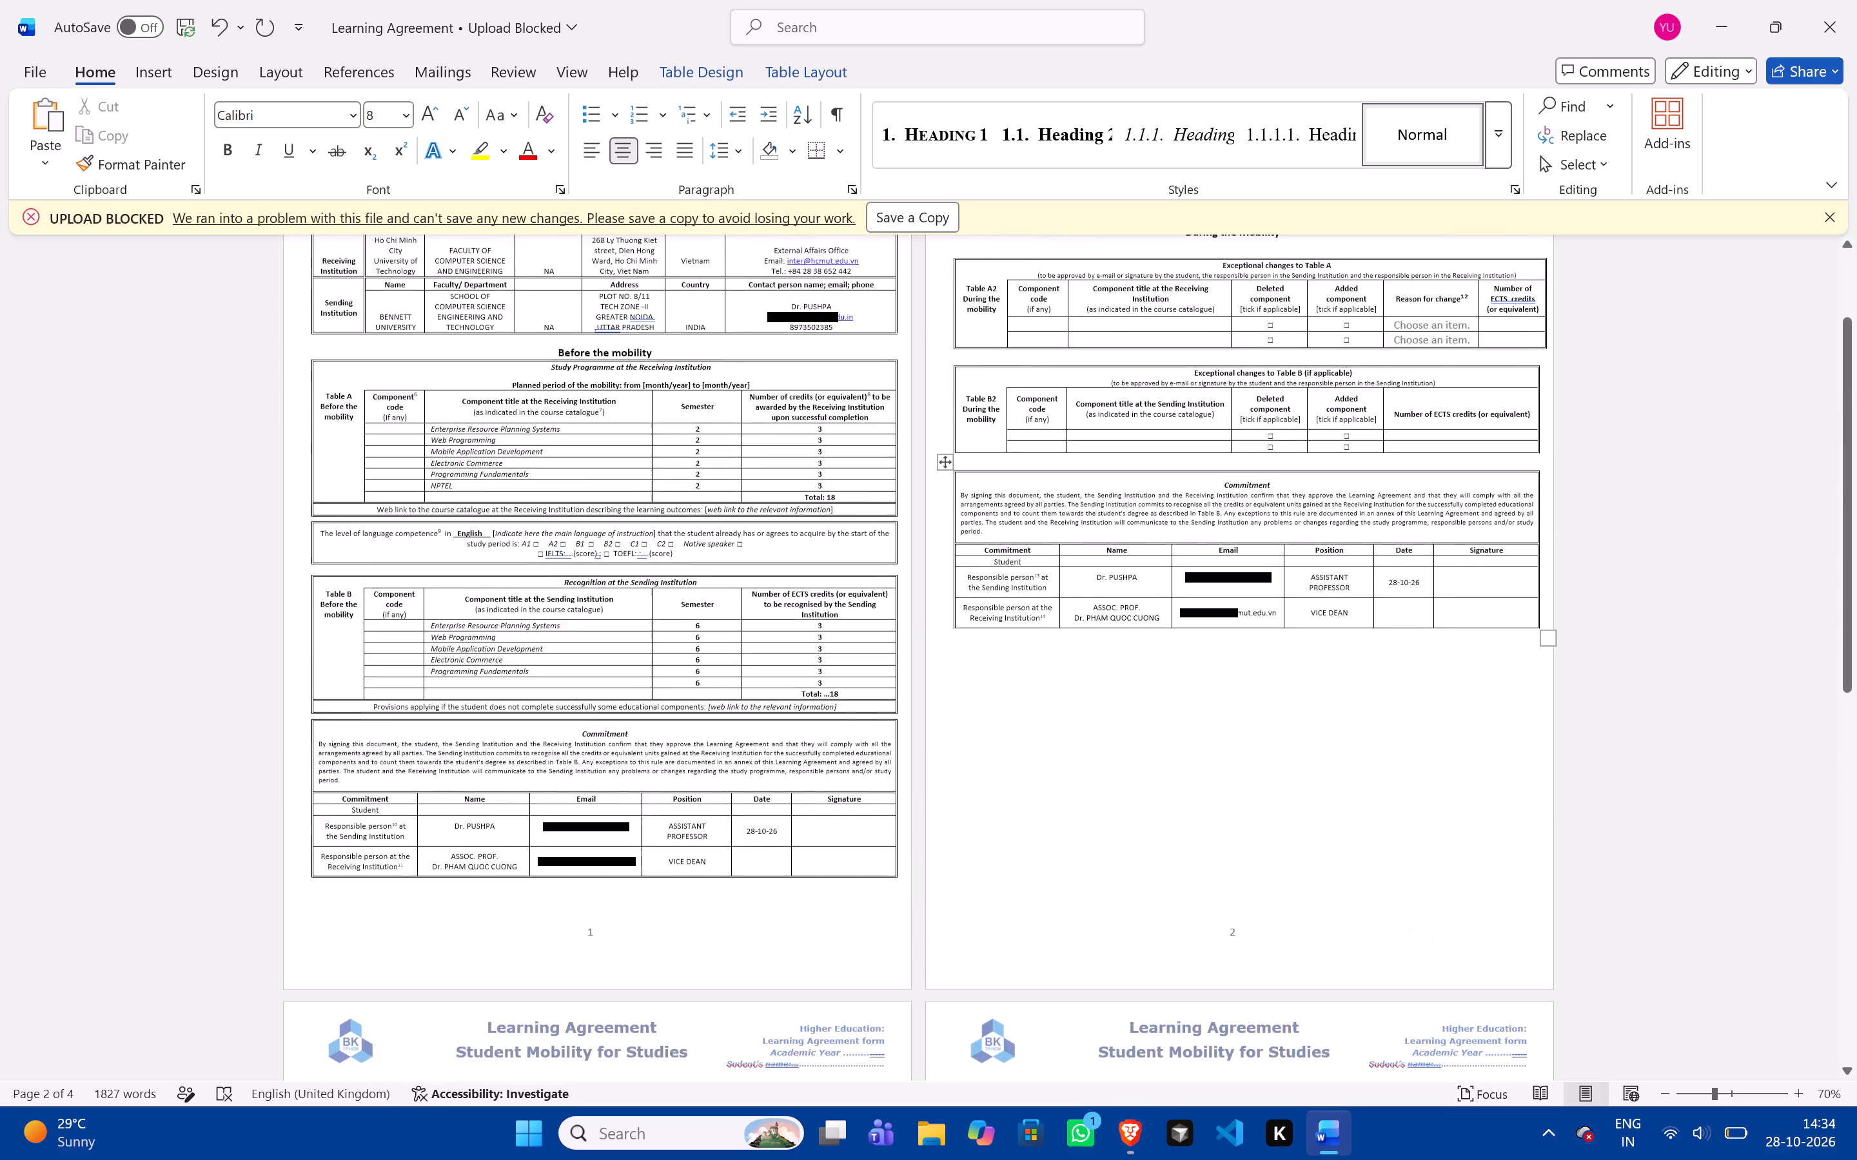
pyautogui.scroll(1, 1279, 376)
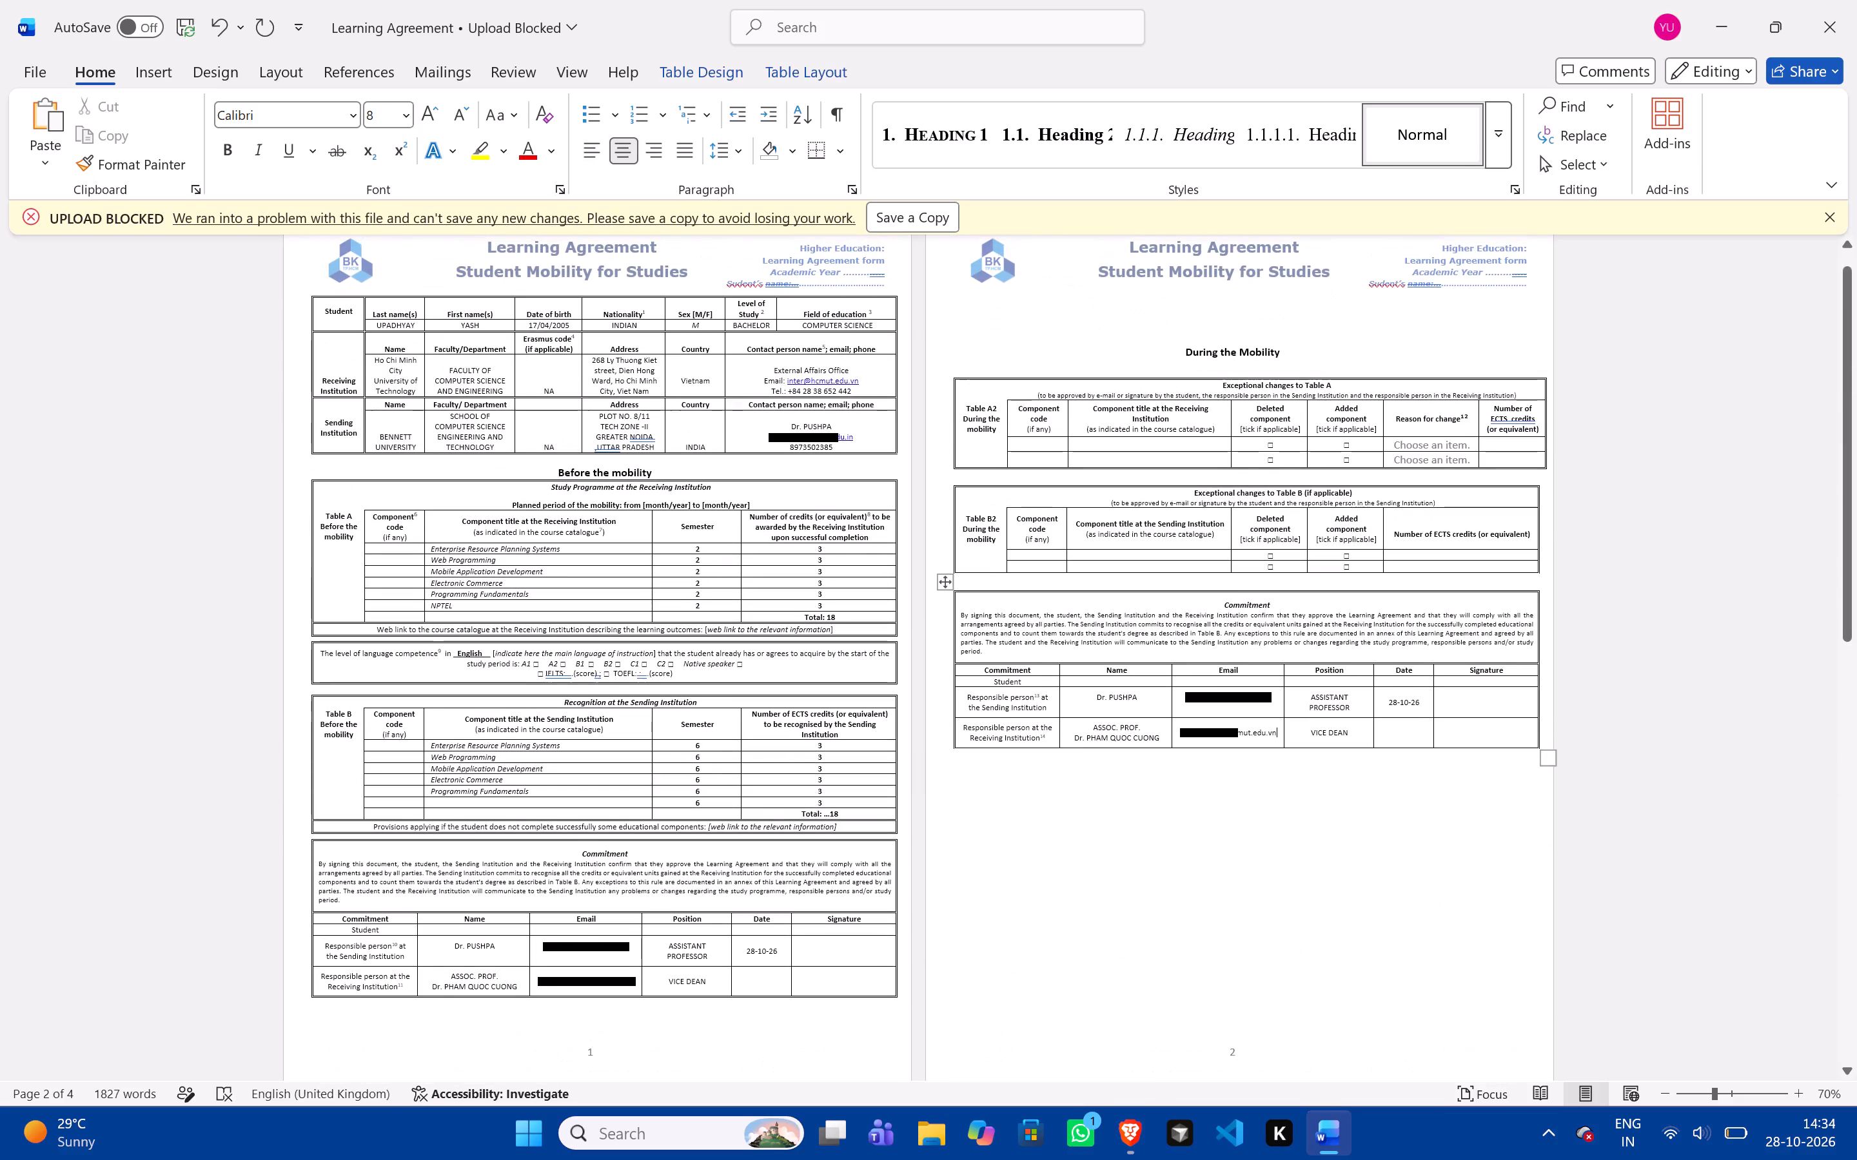
pyautogui.scroll(3, 1279, 376)
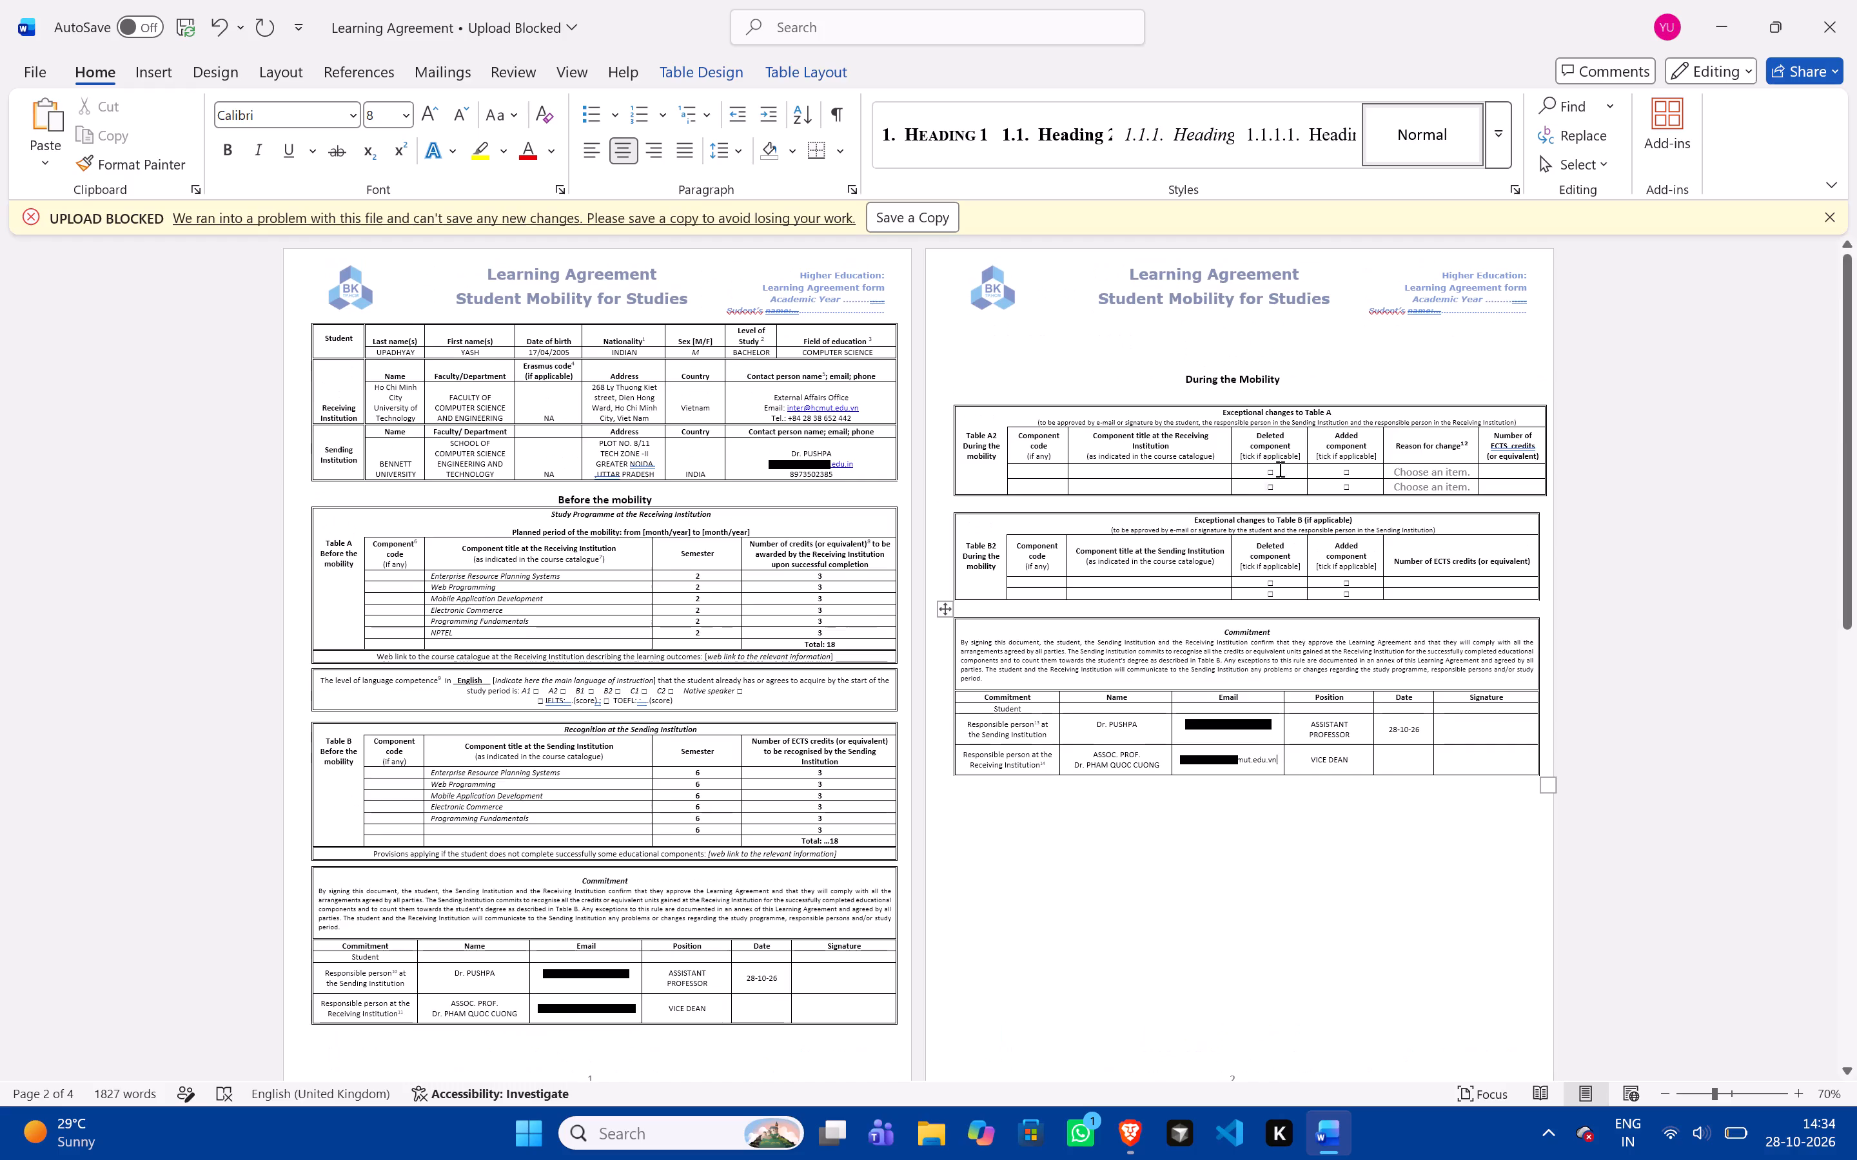
pyautogui.click(1406, 318)
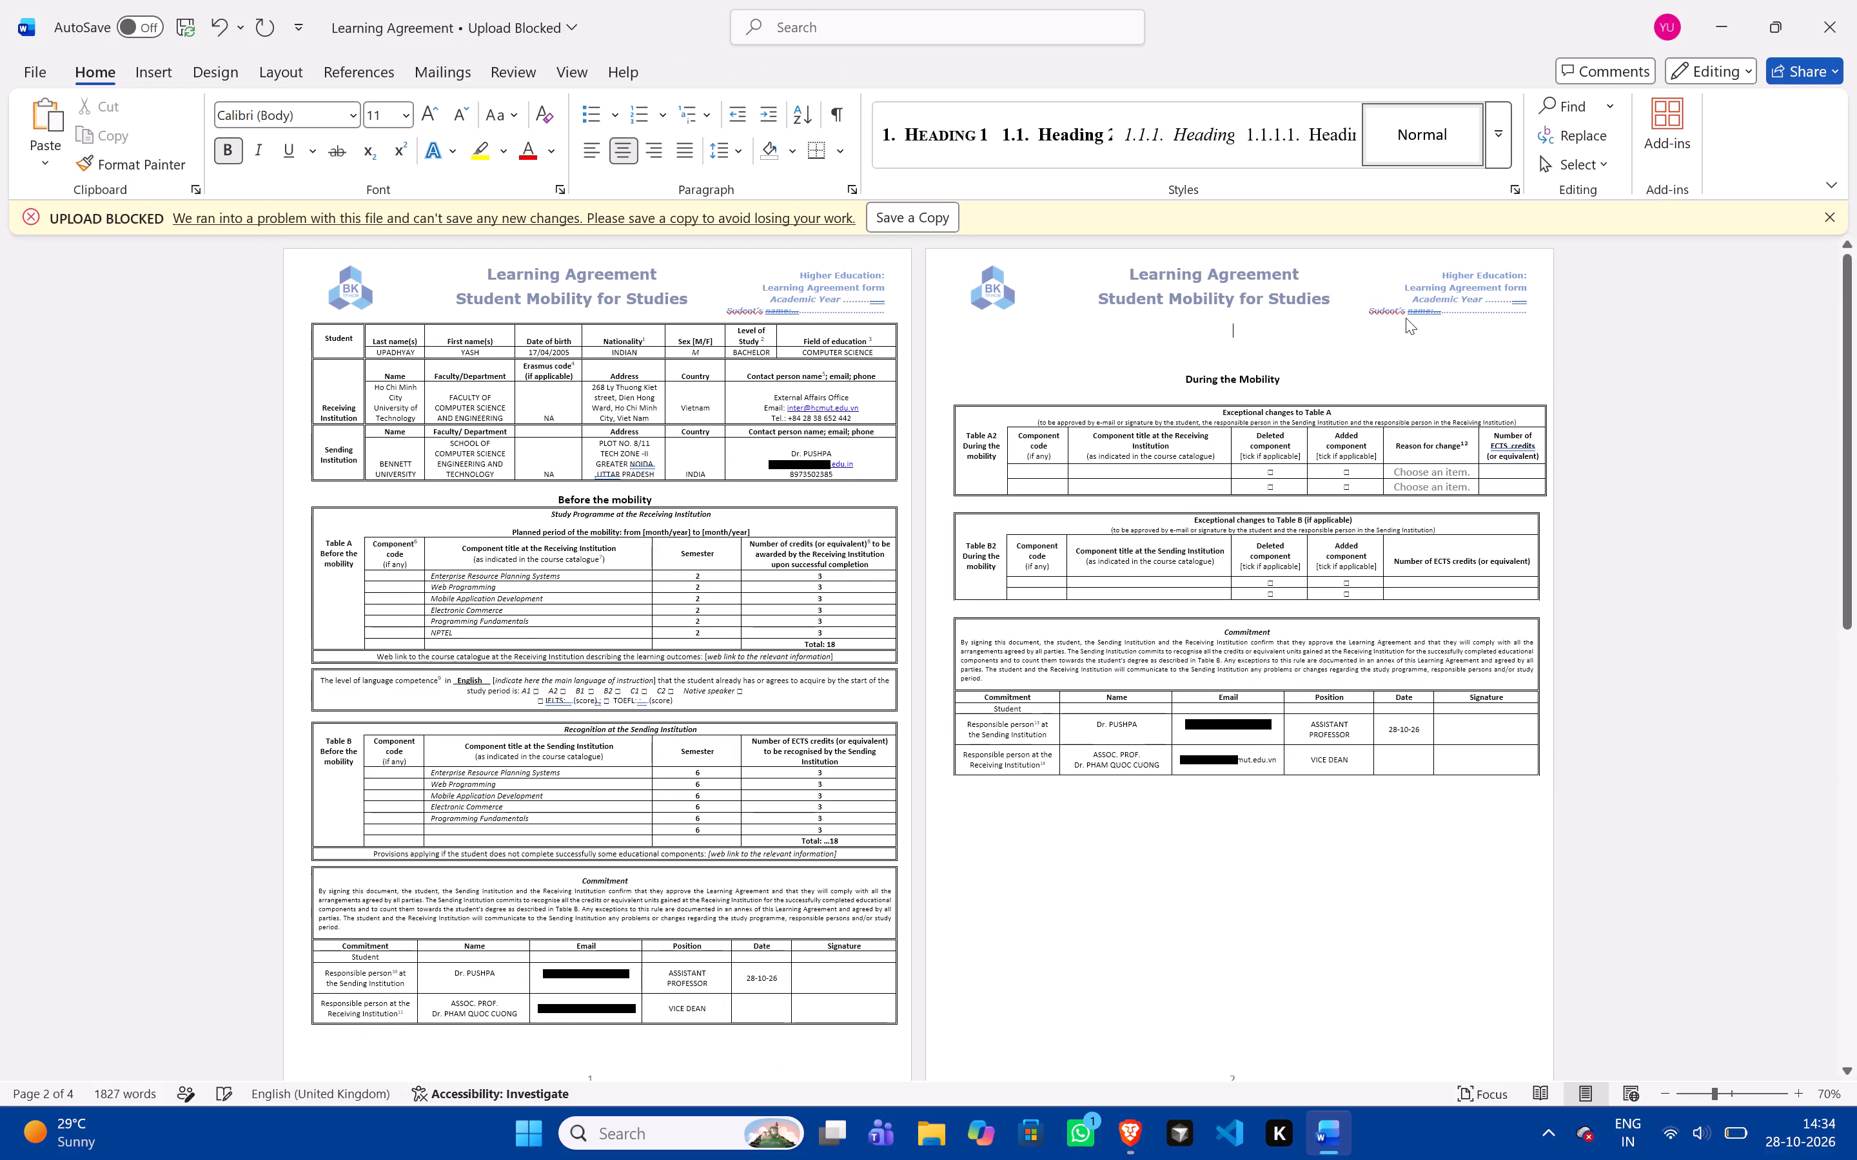
pyautogui.click(1445, 295)
pyautogui.doubleClick(1471, 276)
pyautogui.click(1509, 303)
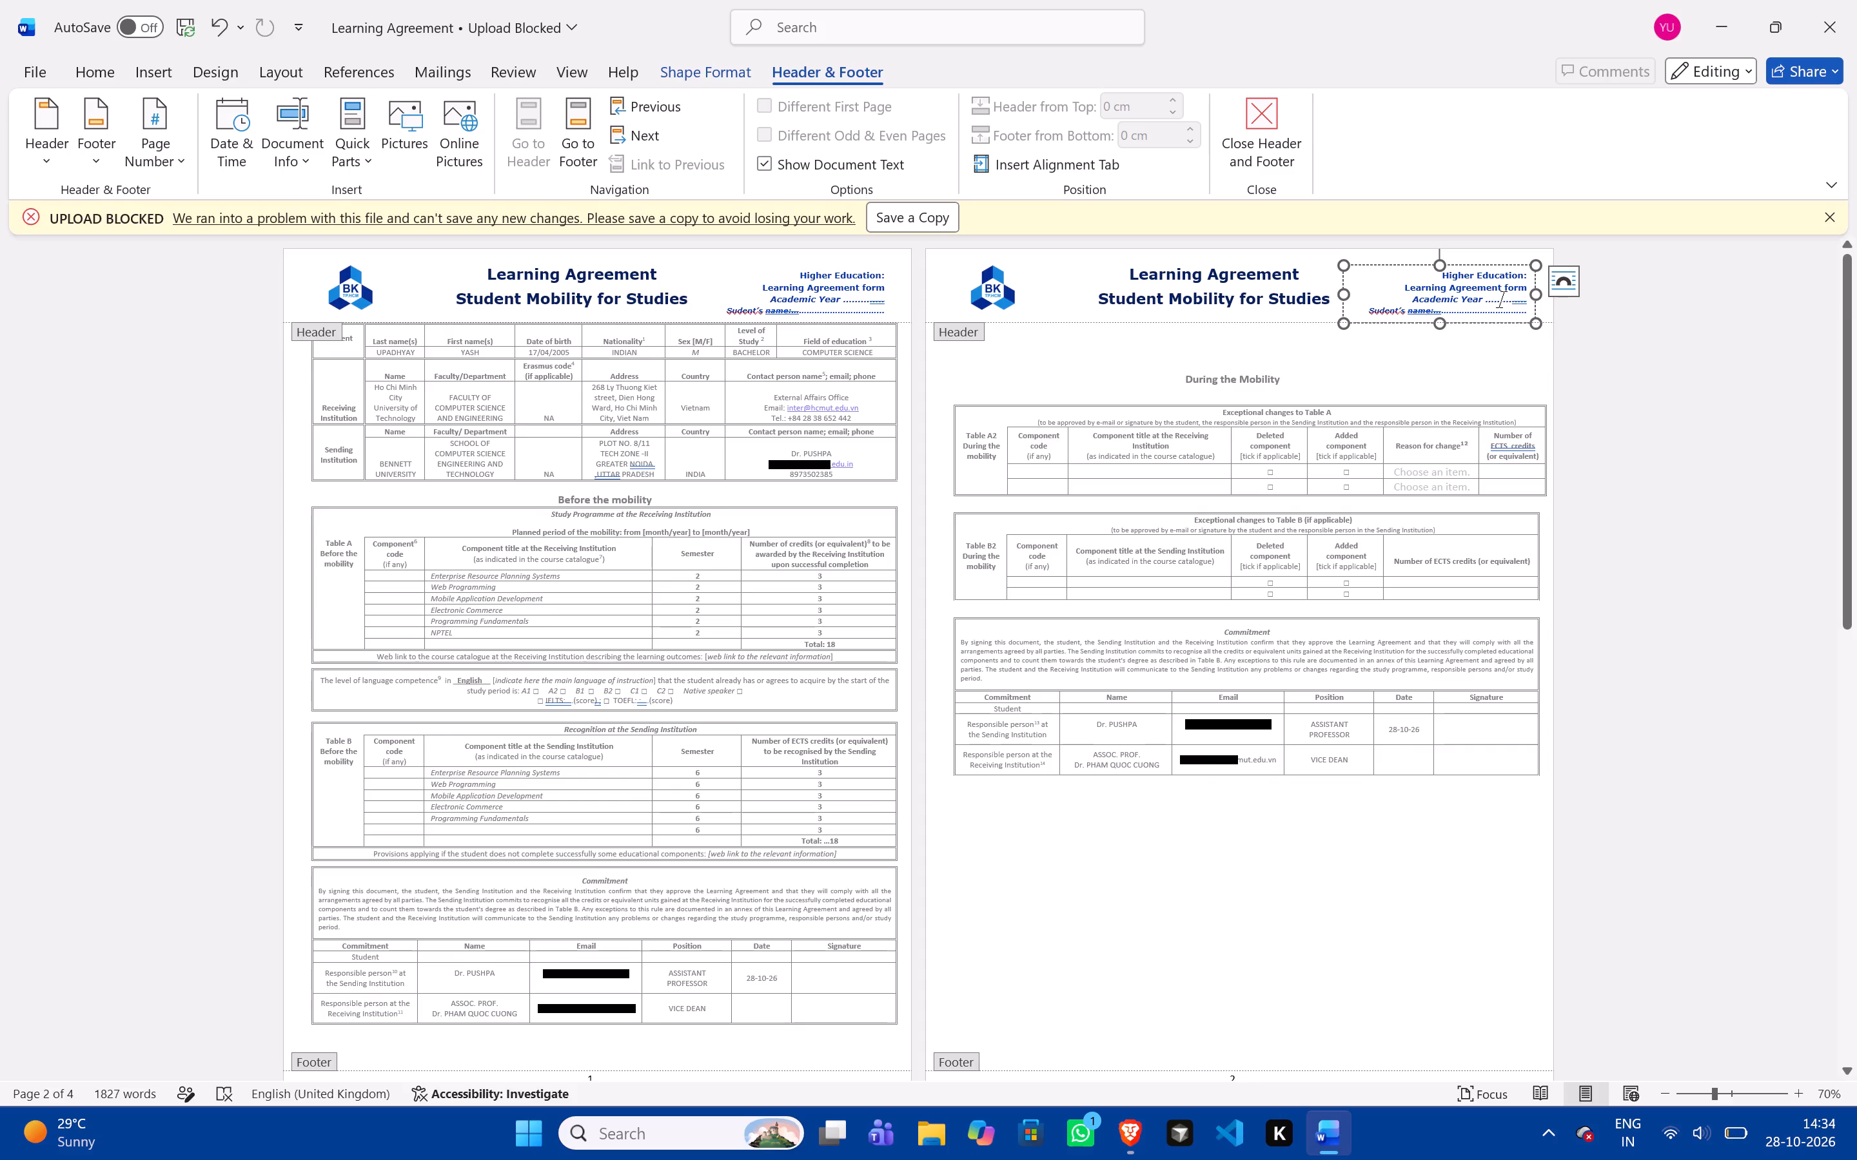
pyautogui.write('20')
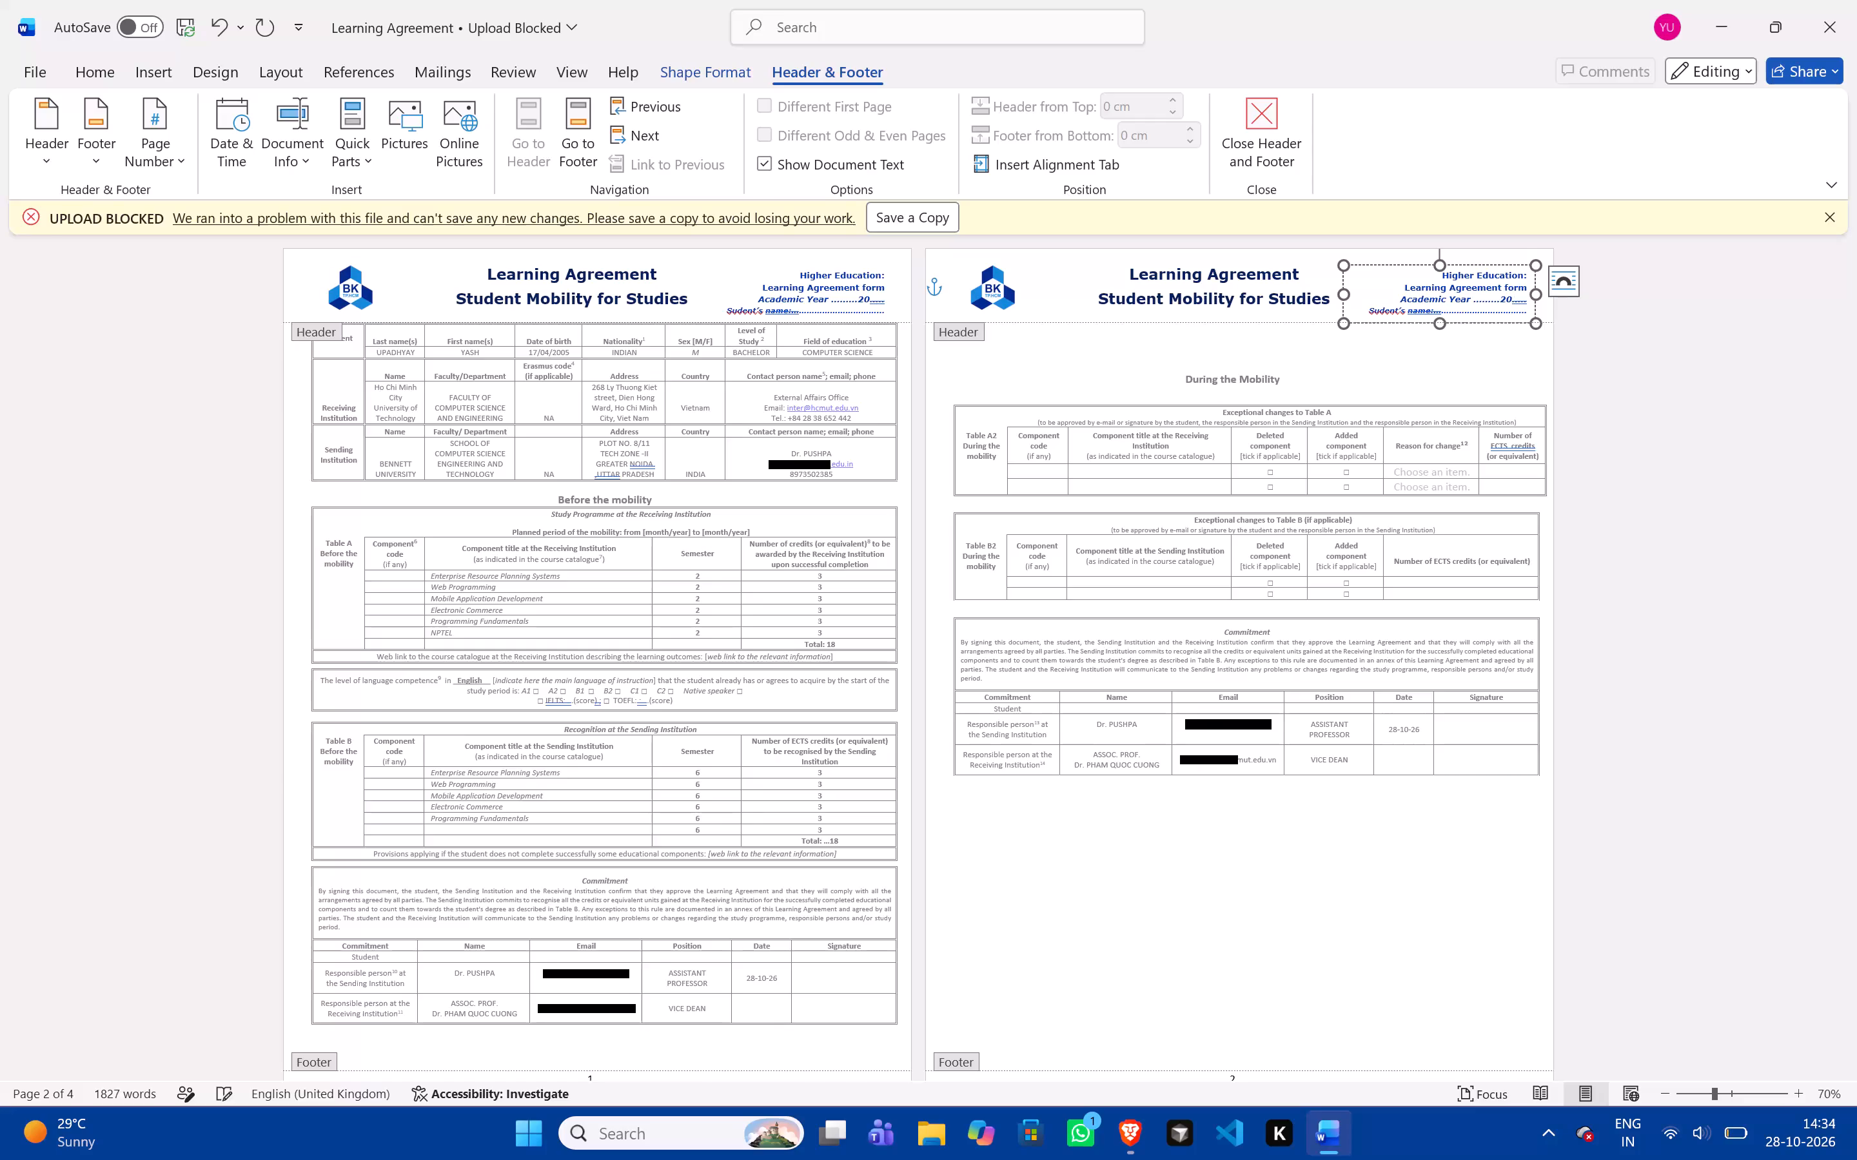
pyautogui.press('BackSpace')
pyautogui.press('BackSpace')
# Replace the dotted placeholder after Academic Year in the page header with 2027.
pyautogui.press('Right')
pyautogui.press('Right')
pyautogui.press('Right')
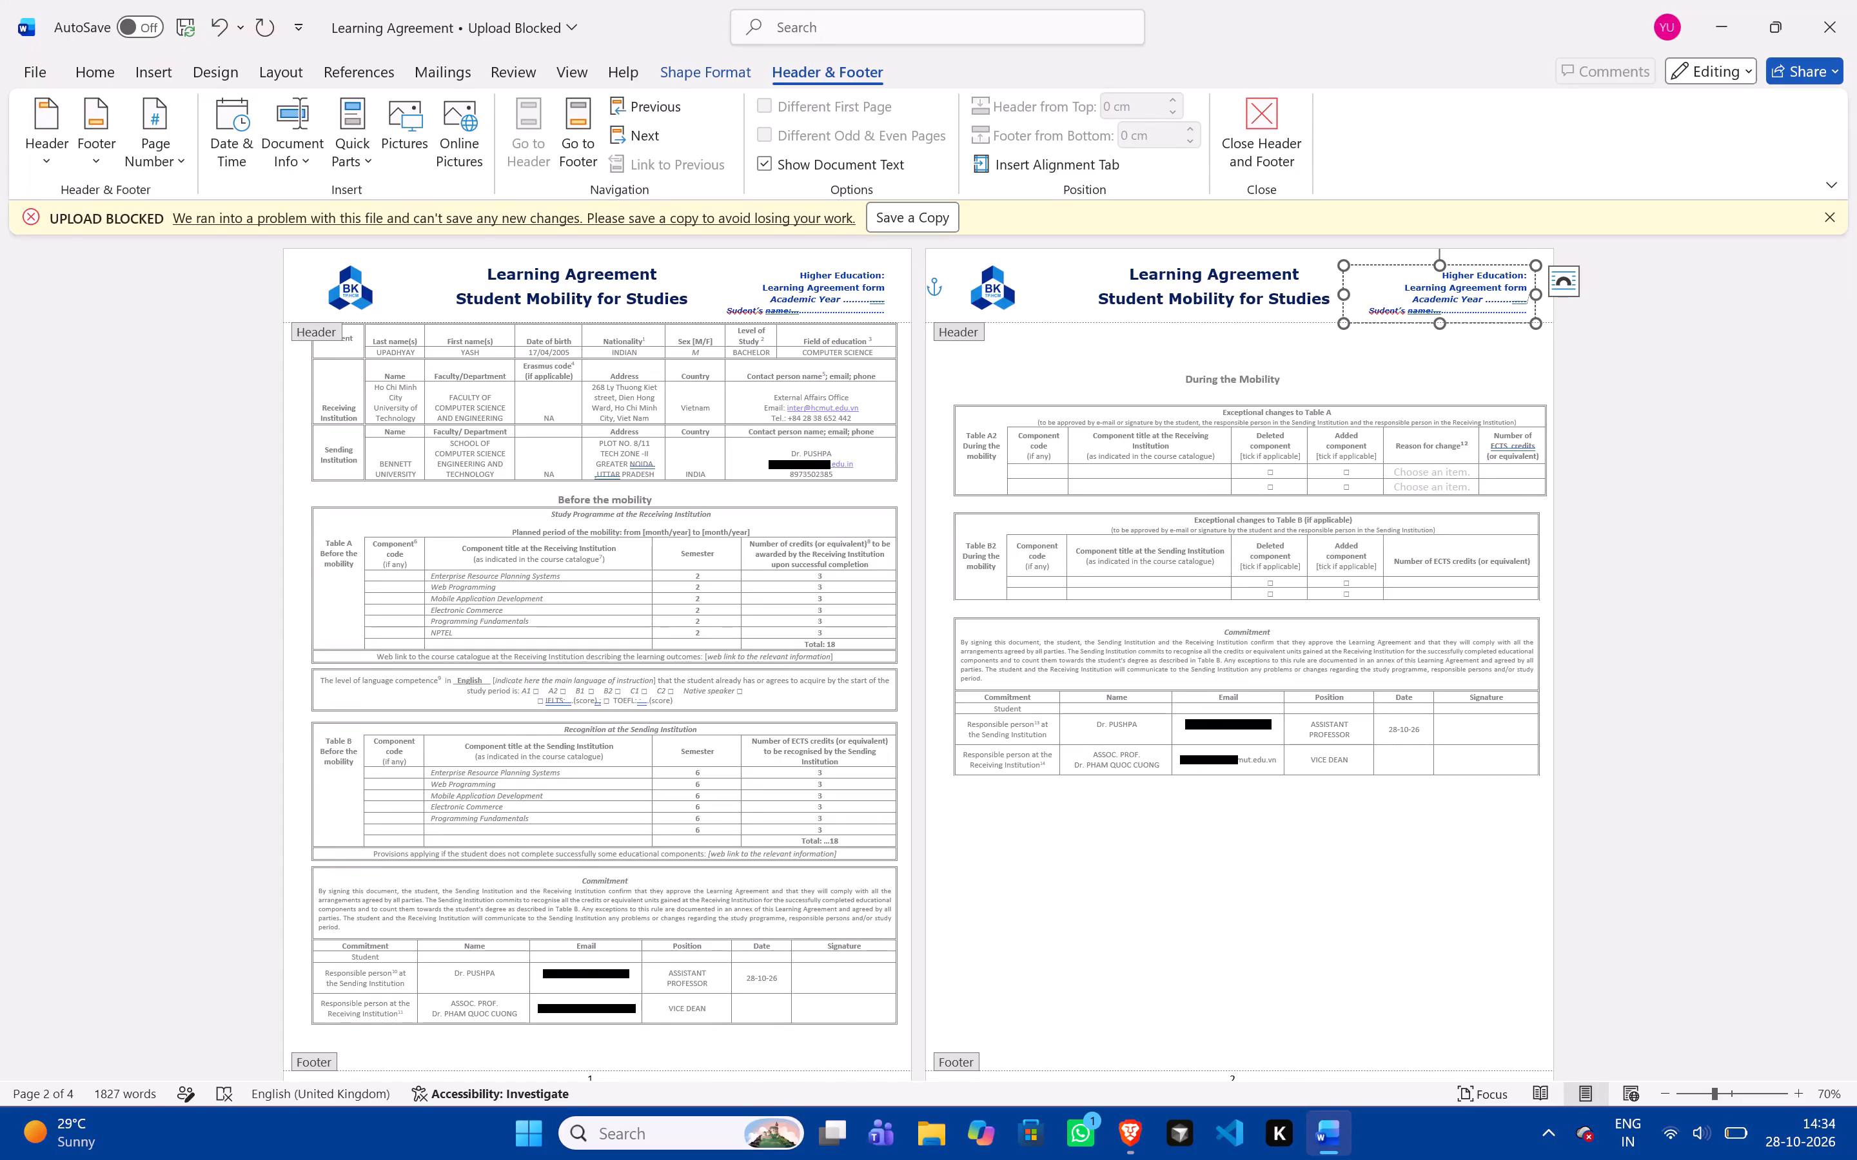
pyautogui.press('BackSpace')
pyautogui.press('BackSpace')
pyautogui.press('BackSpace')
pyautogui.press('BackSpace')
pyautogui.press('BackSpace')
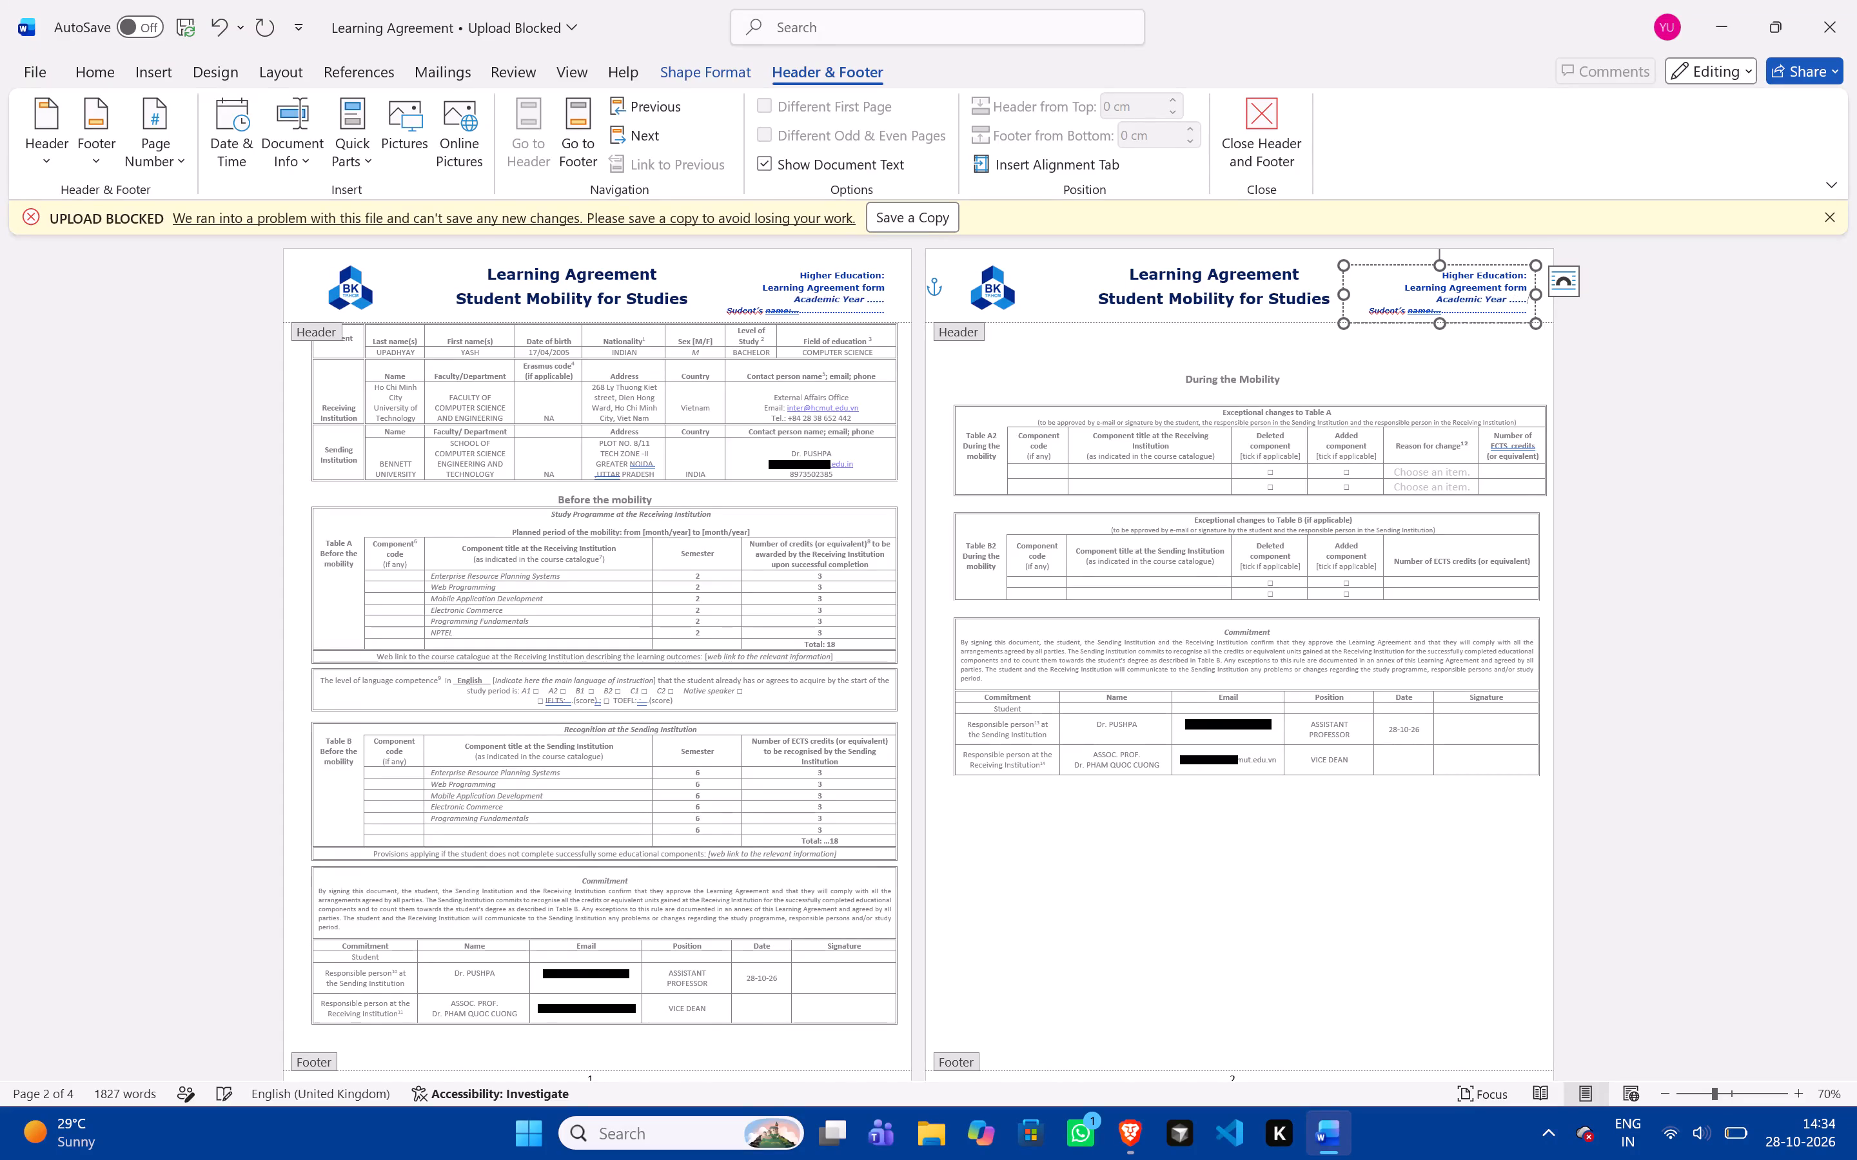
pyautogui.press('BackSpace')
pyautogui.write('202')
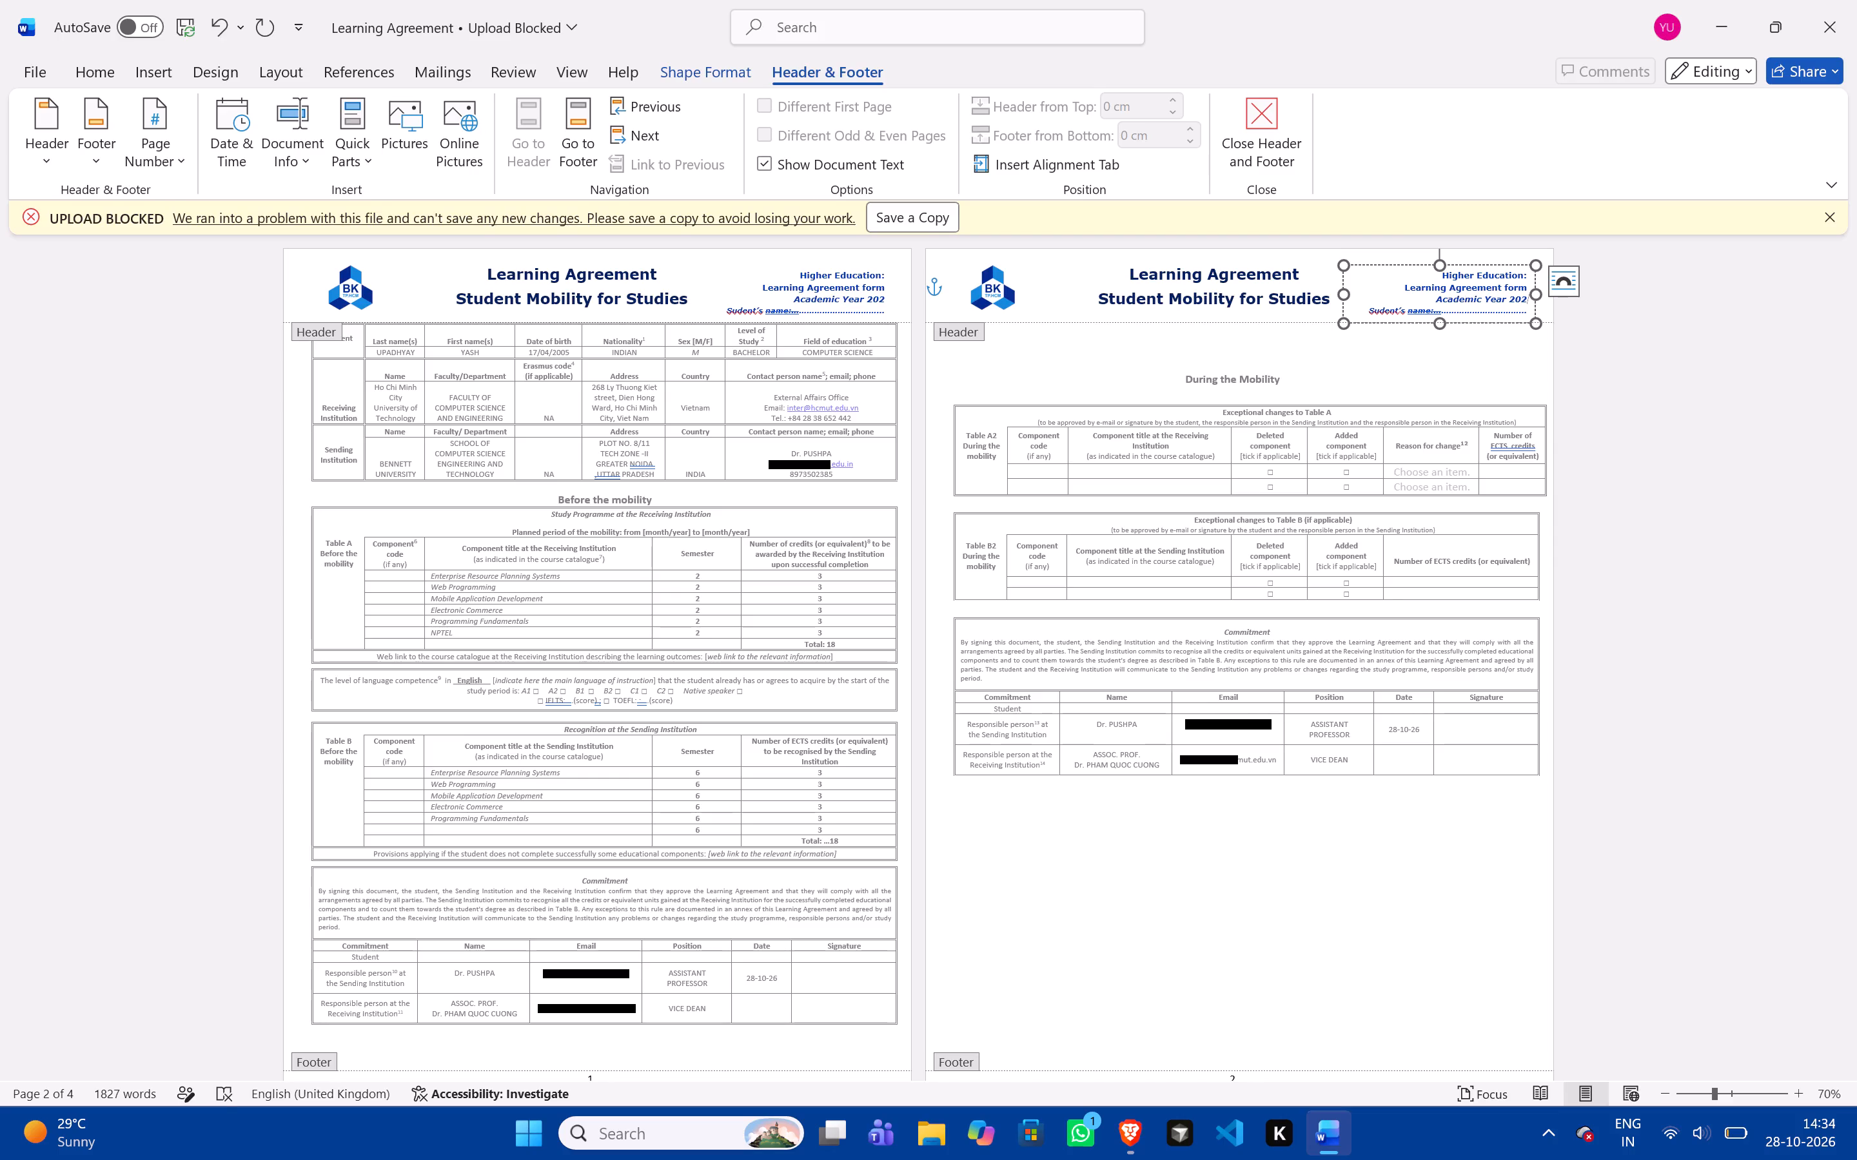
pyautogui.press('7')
# Insert six extra spaces between Academic Year and 2027 in the page header.
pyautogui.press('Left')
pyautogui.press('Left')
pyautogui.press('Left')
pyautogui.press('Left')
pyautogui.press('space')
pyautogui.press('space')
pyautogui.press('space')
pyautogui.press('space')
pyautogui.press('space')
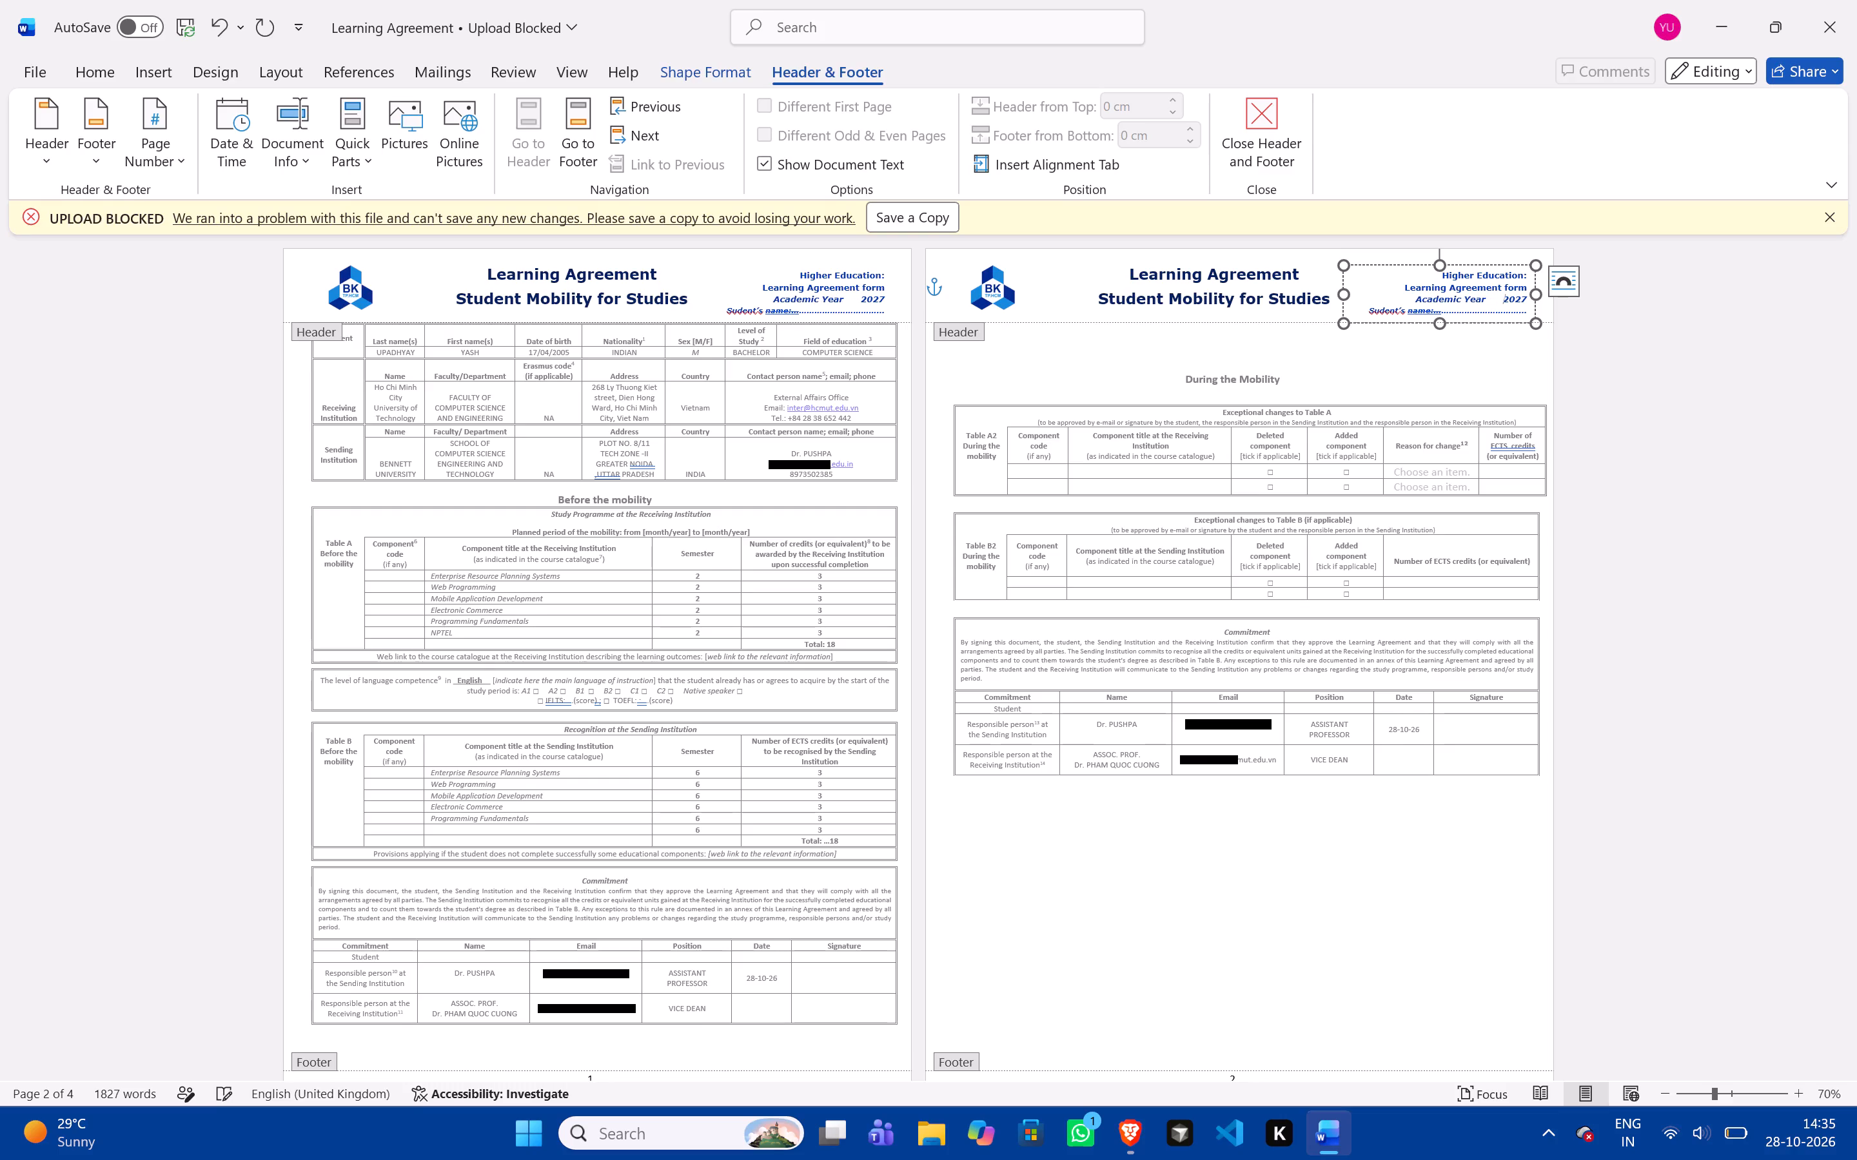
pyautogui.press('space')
# Replace most of the dotted placeholder on the header's student name line with the student's full name in capitals, and return to the document body.
pyautogui.click(1480, 311)
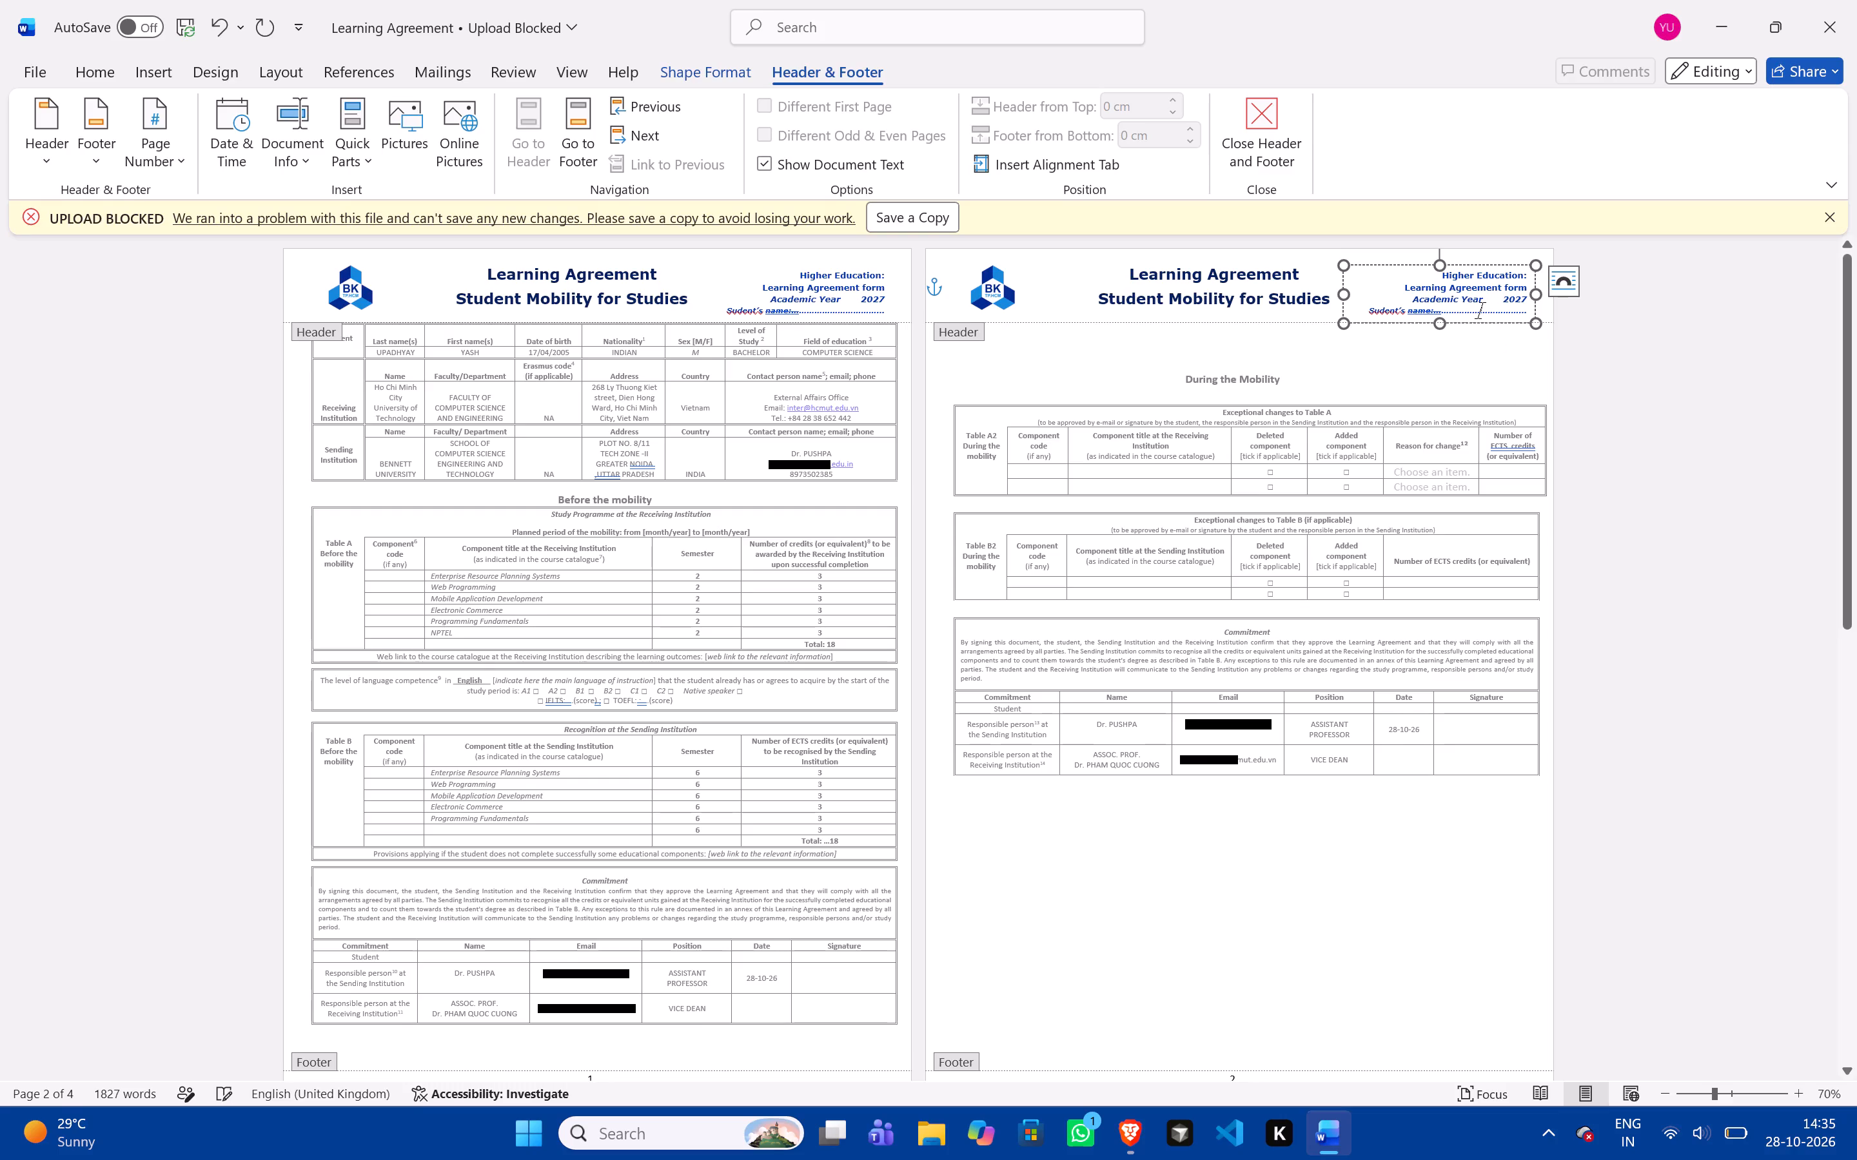
pyautogui.press('Right')
pyautogui.press('Right')
pyautogui.press('Right')
pyautogui.press('Right')
pyautogui.press('Right')
pyautogui.press('Right')
pyautogui.press('Right')
pyautogui.press('BackSpace')
pyautogui.press('BackSpace')
pyautogui.press('BackSpace')
pyautogui.press('BackSpace')
pyautogui.press('BackSpace')
pyautogui.press('BackSpace')
pyautogui.press('BackSpace')
pyautogui.press('BackSpace')
pyautogui.press('BackSpace')
pyautogui.press('BackSpace')
pyautogui.press('BackSpace')
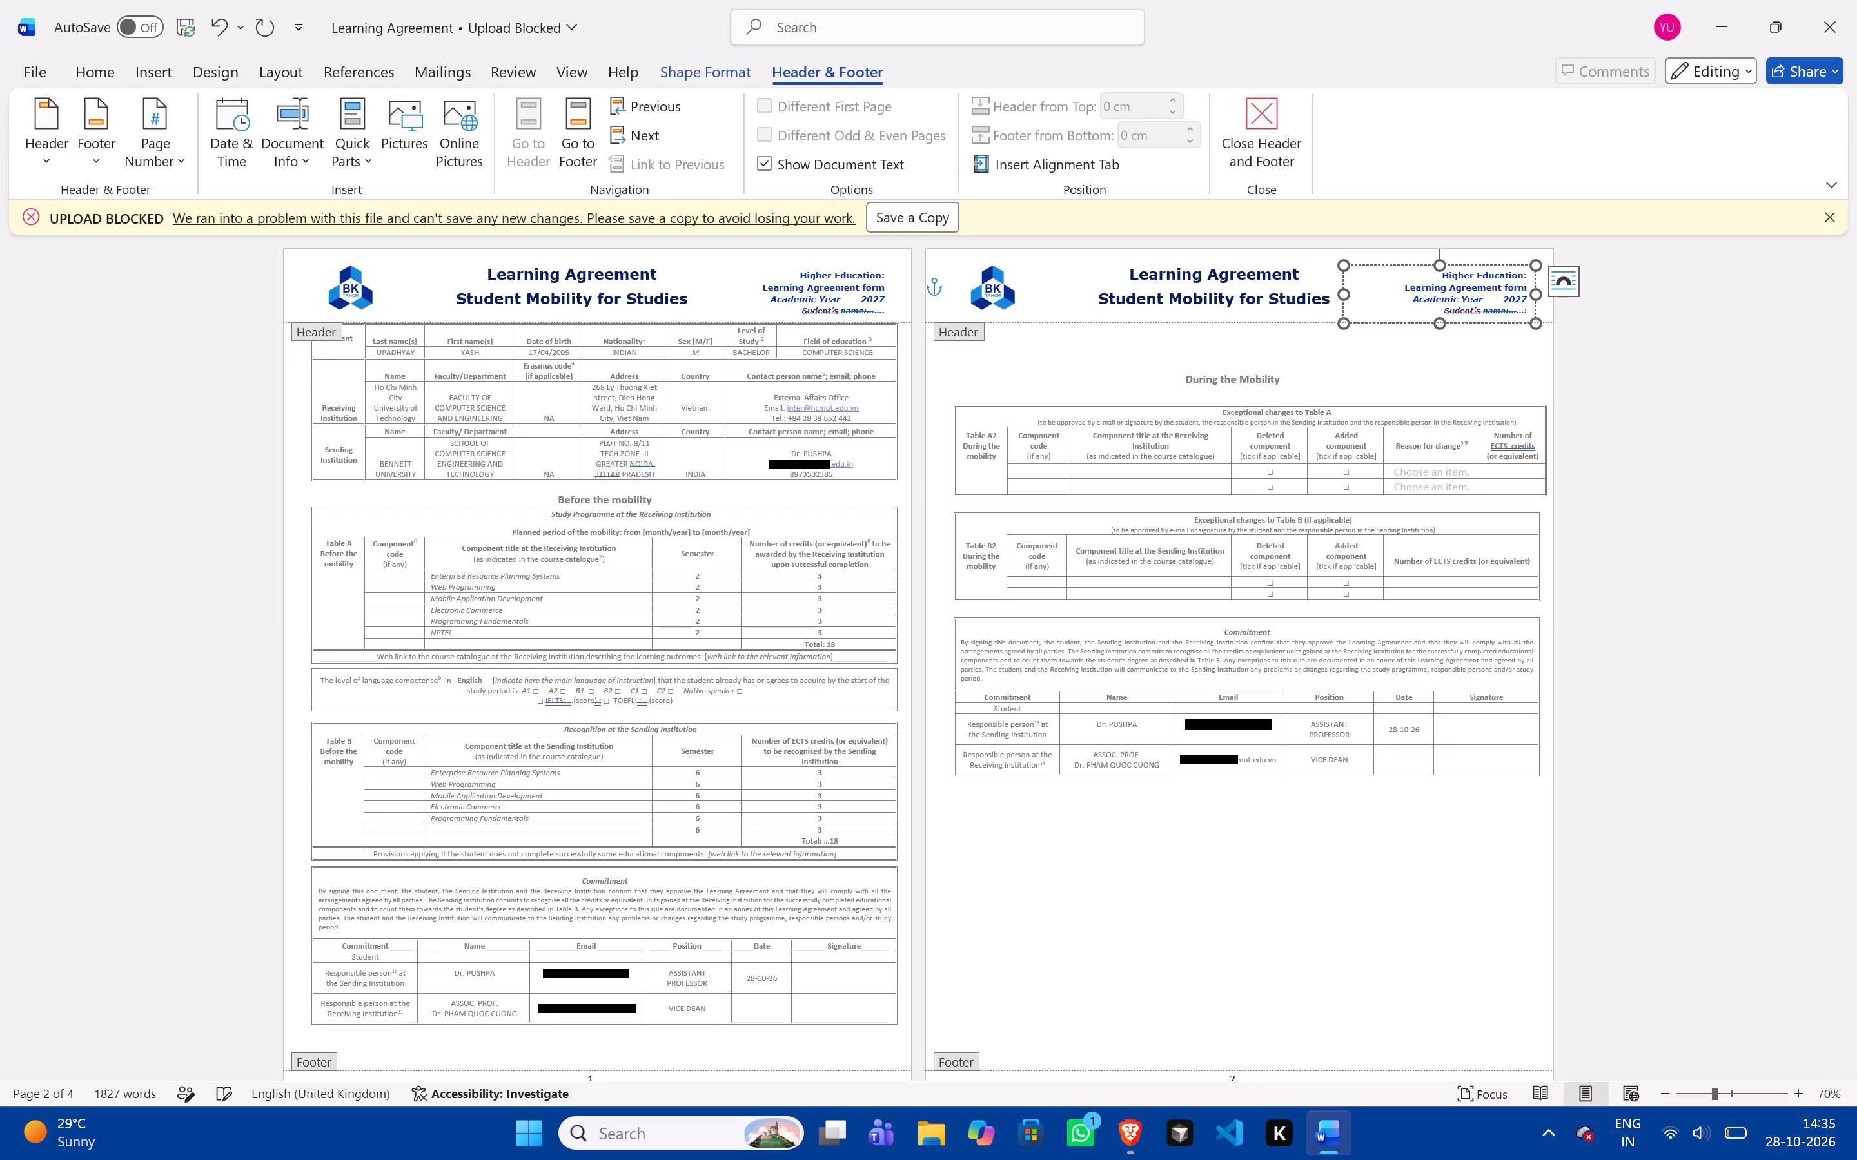
pyautogui.press('BackSpace')
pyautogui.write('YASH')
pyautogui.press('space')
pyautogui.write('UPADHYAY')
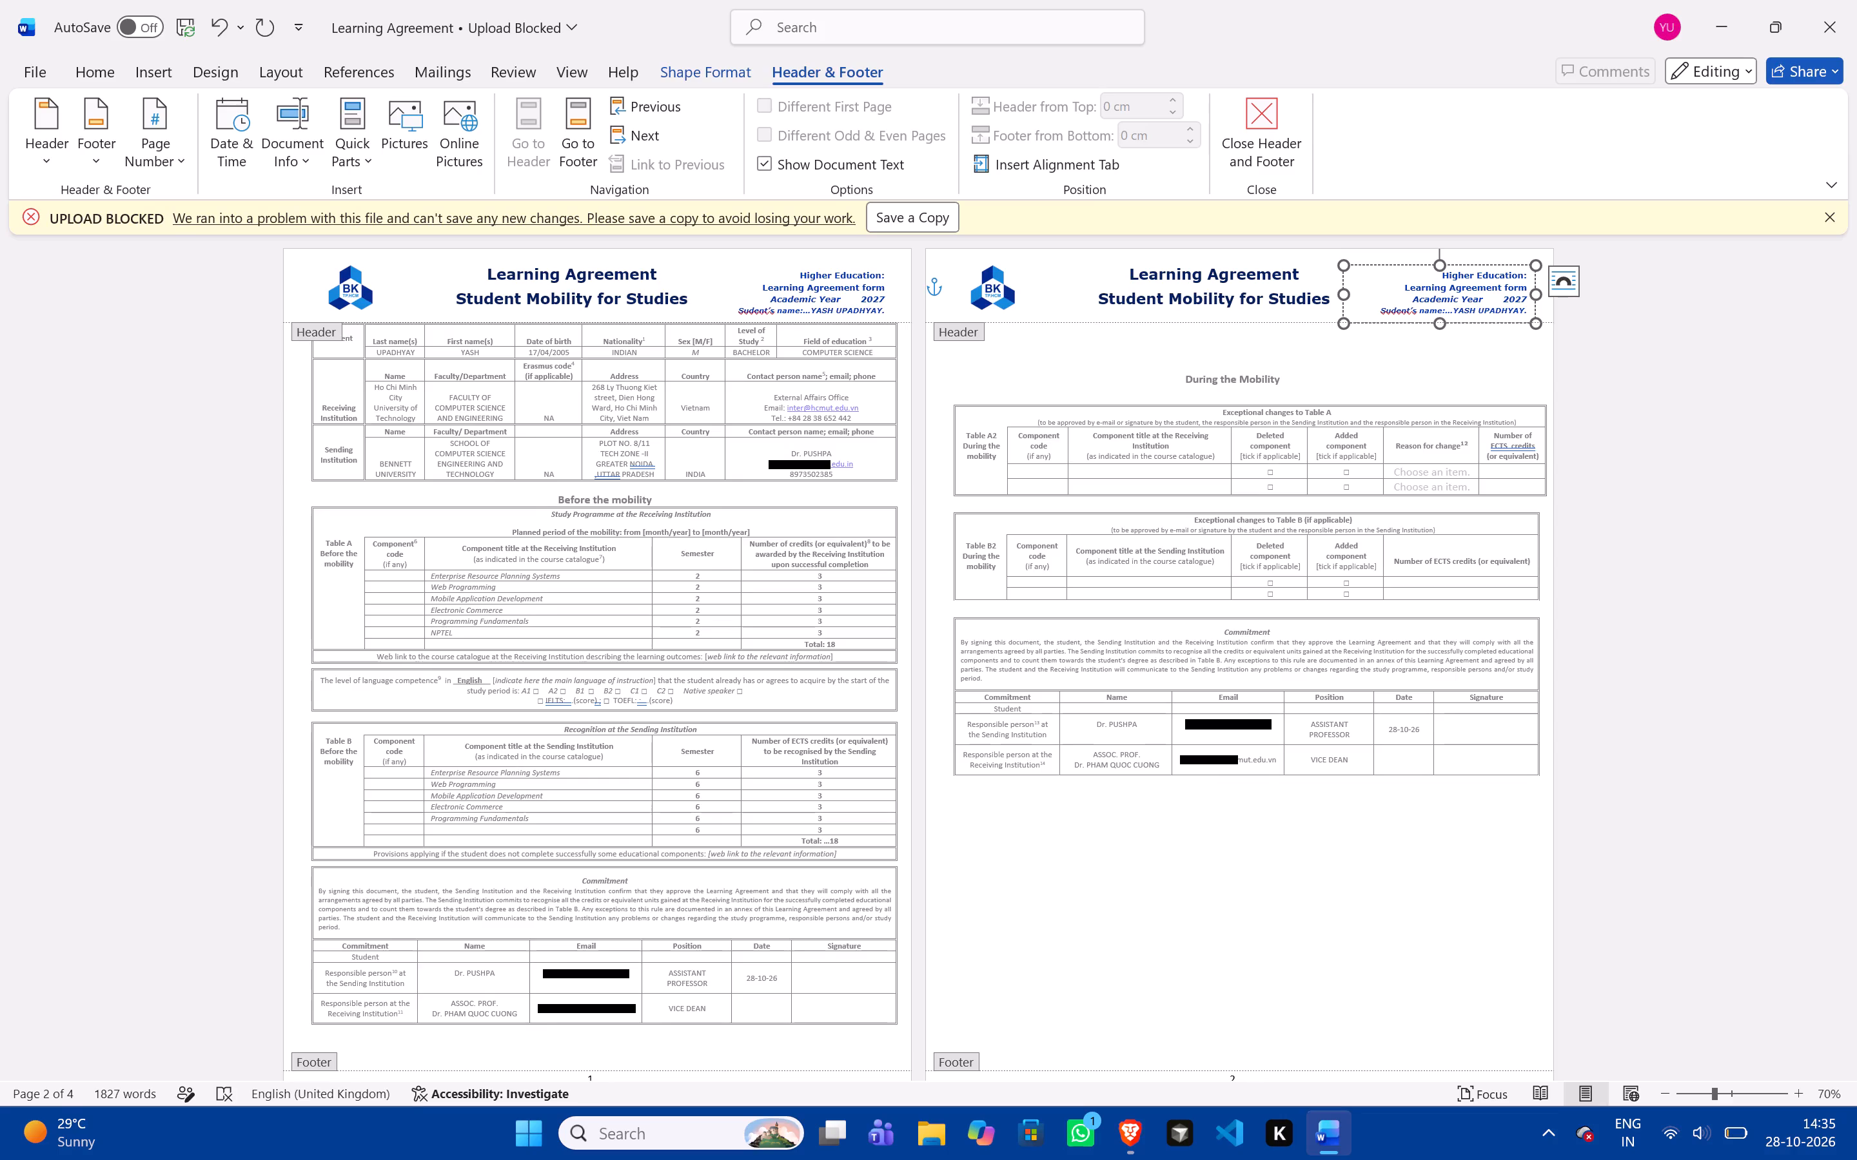
pyautogui.click(1669, 408)
pyautogui.tripleClick(1669, 408)
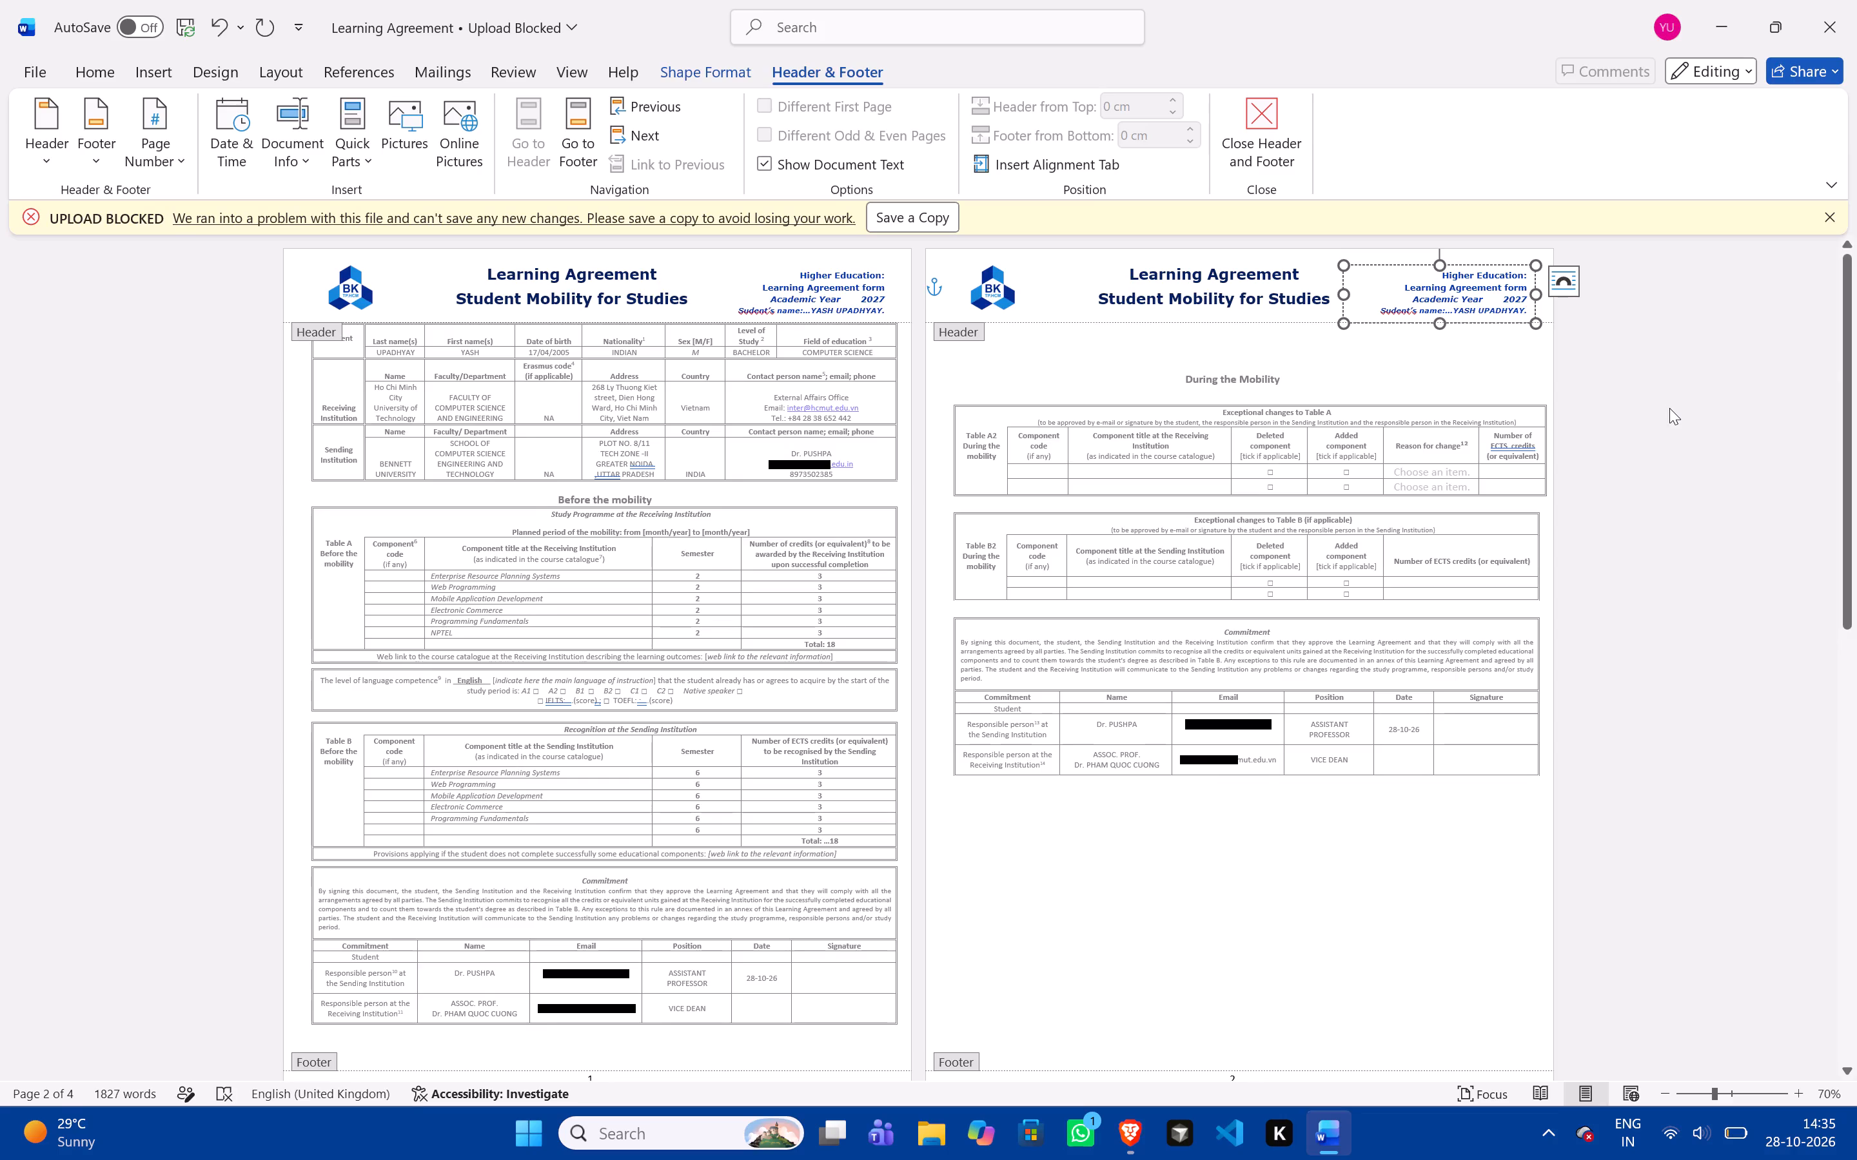
pyautogui.click(1682, 605)
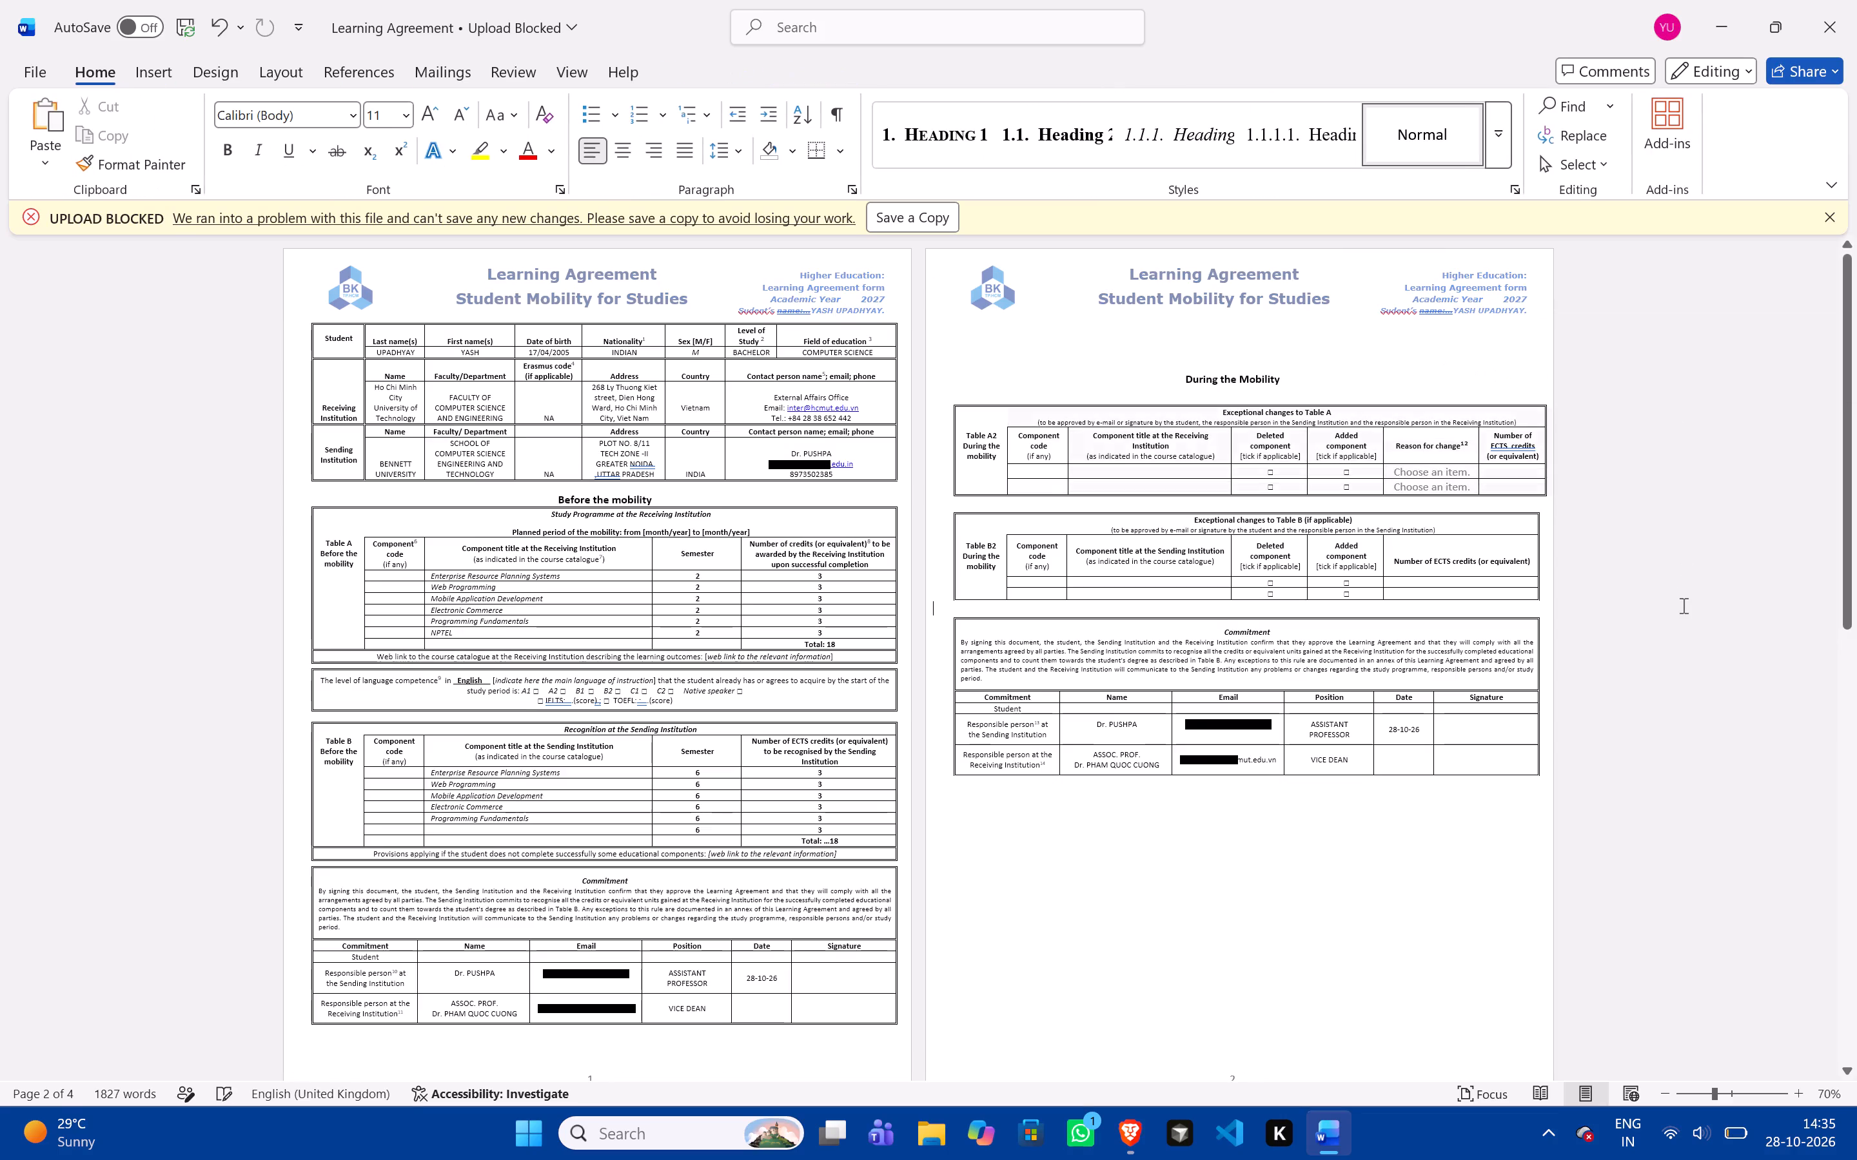
# Review the filled tables and page headers throughout the form, dismissing the low-battery alert.
pyautogui.scroll(-1, 884, 483)
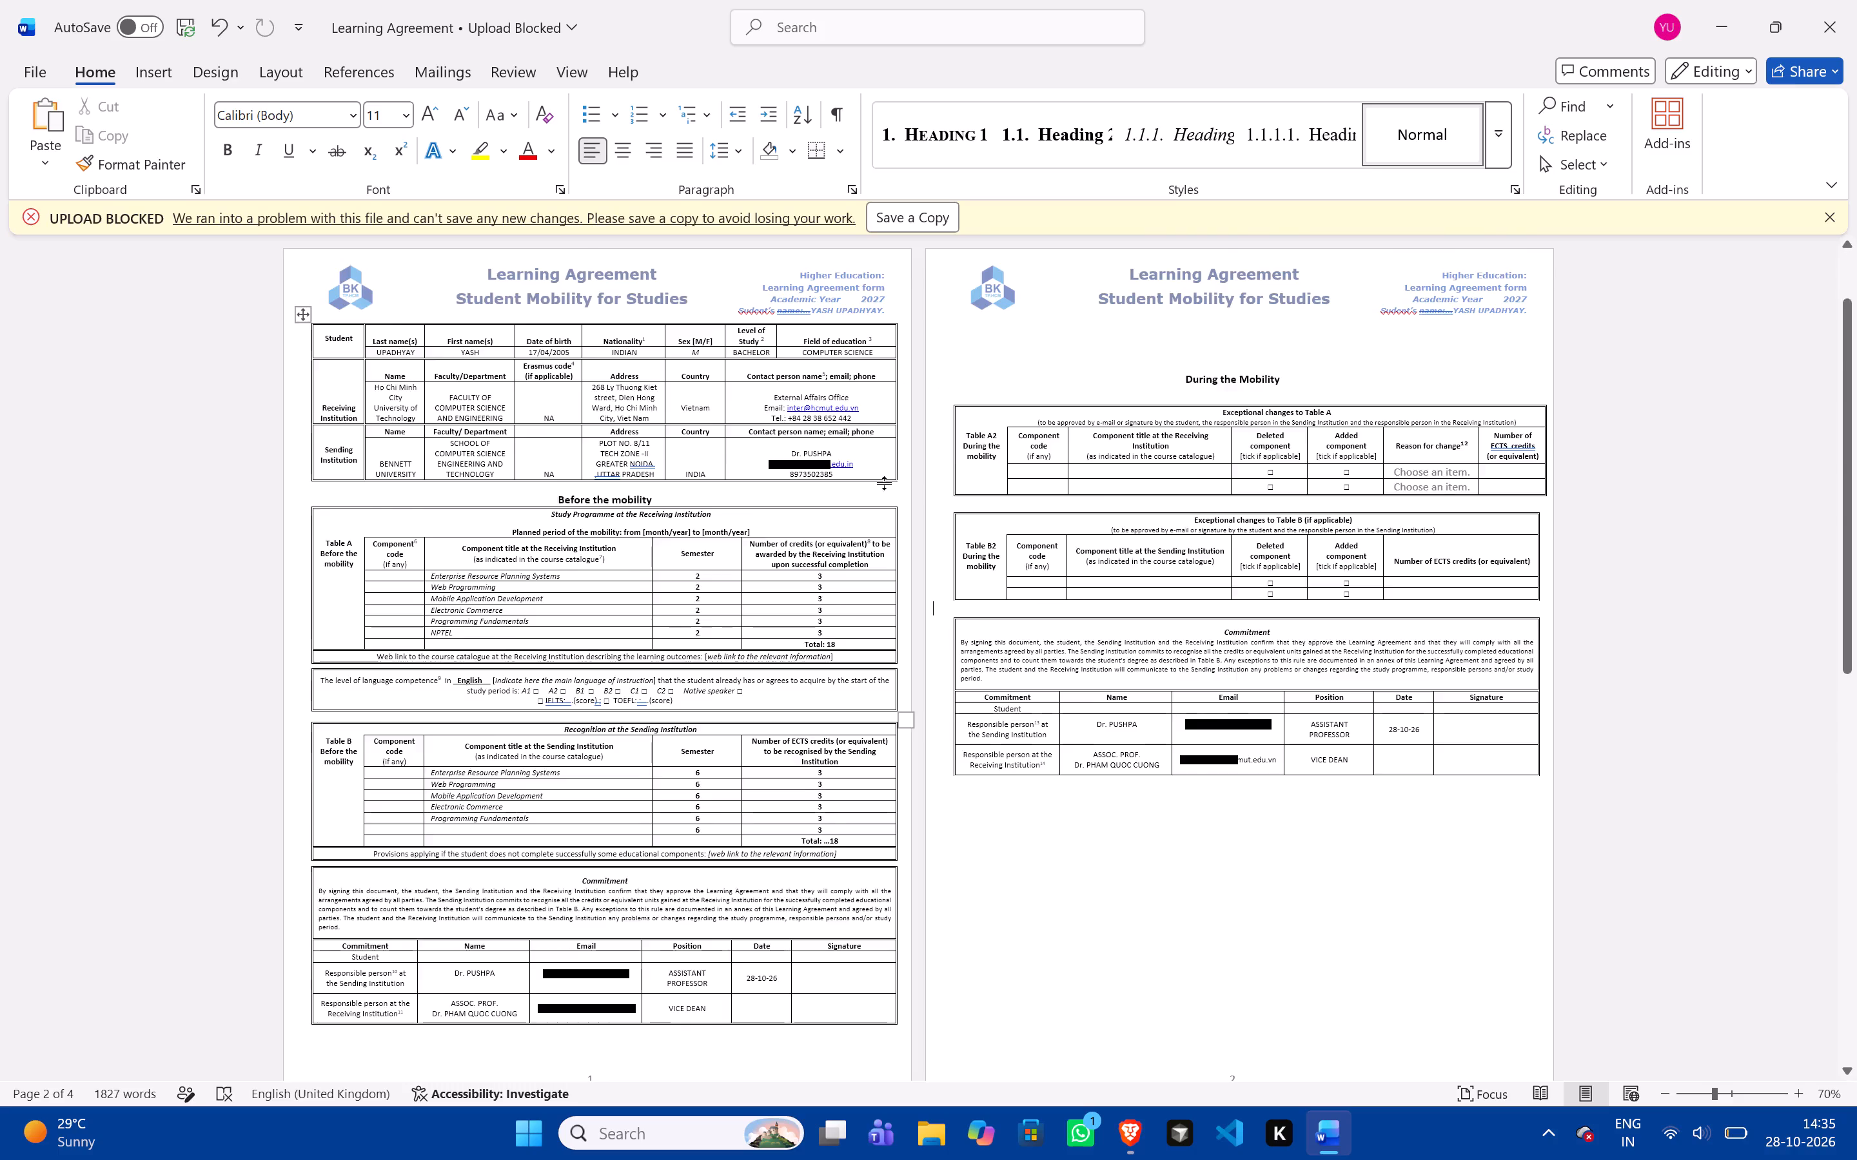
pyautogui.scroll(-1, 884, 483)
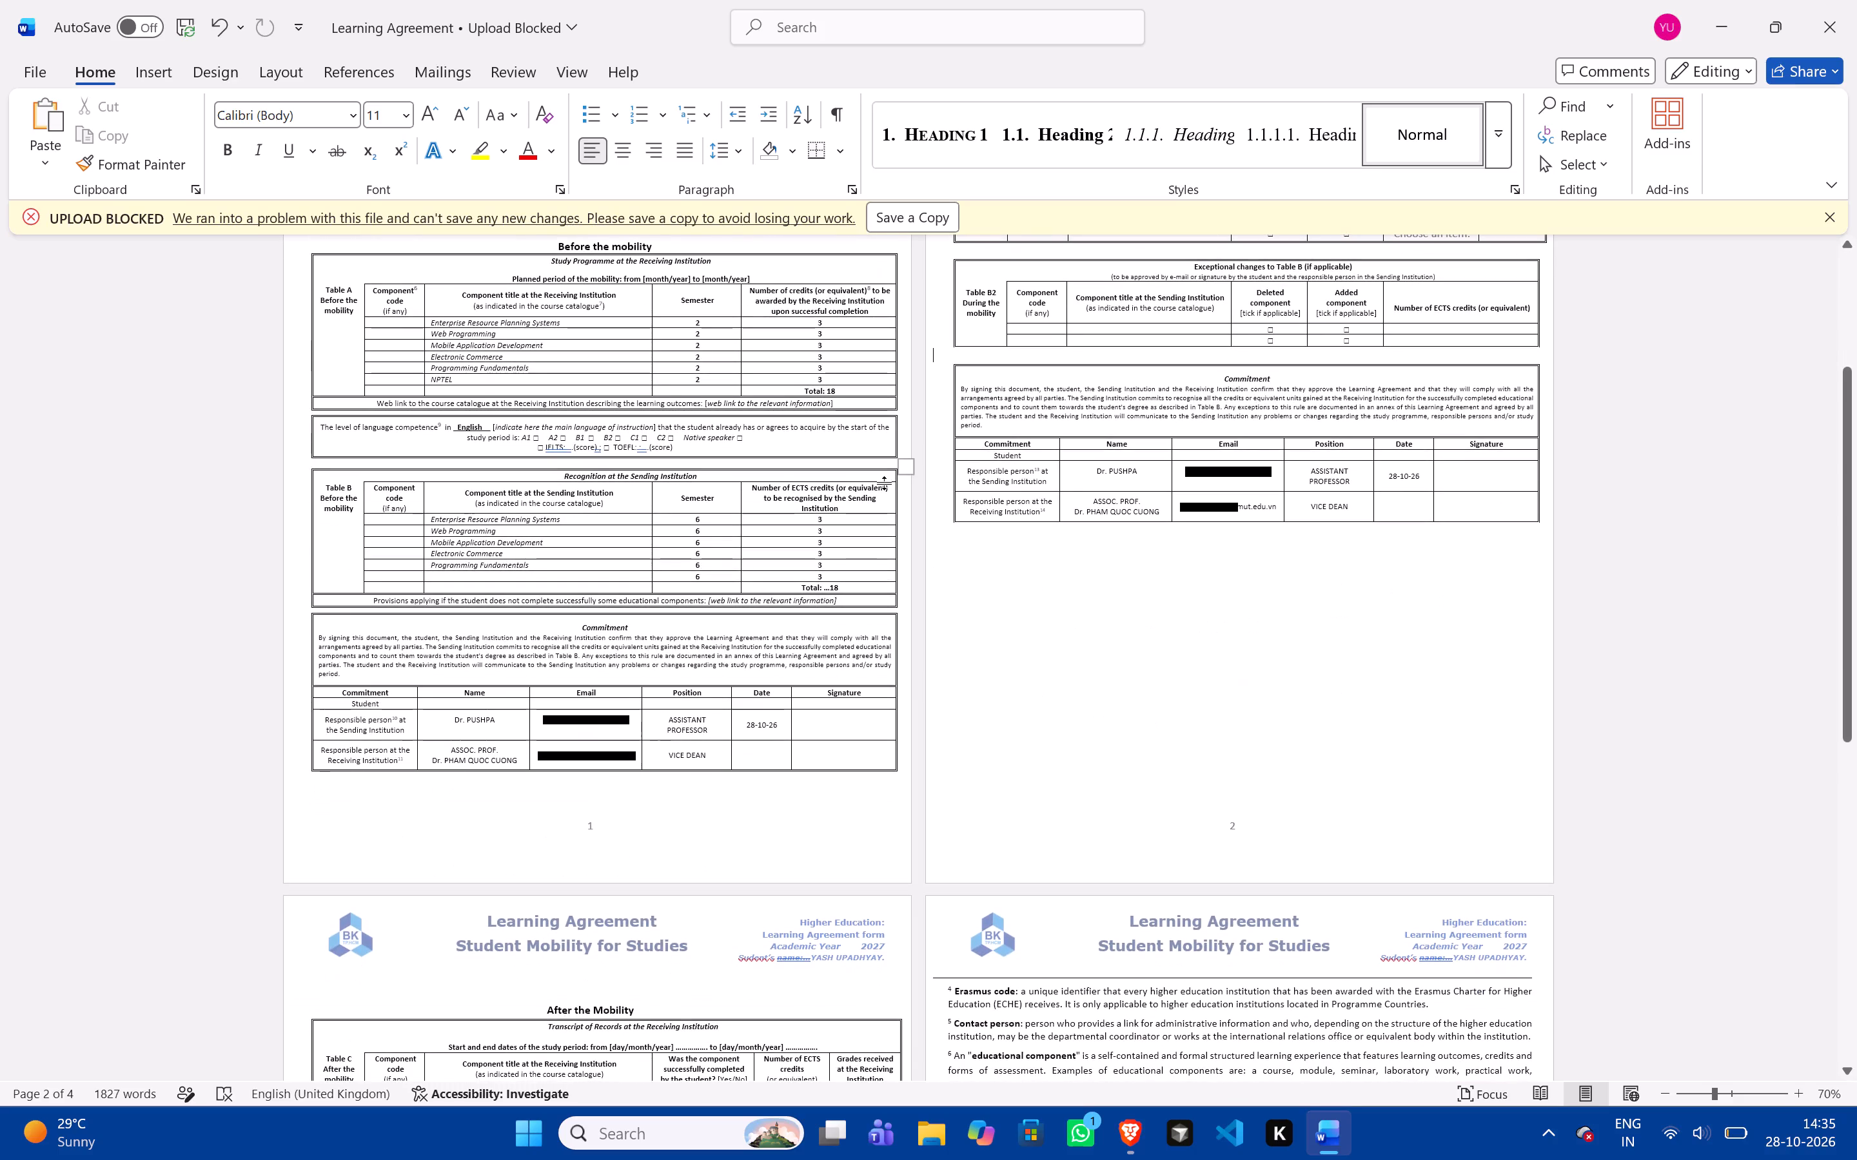
pyautogui.scroll(1, 884, 483)
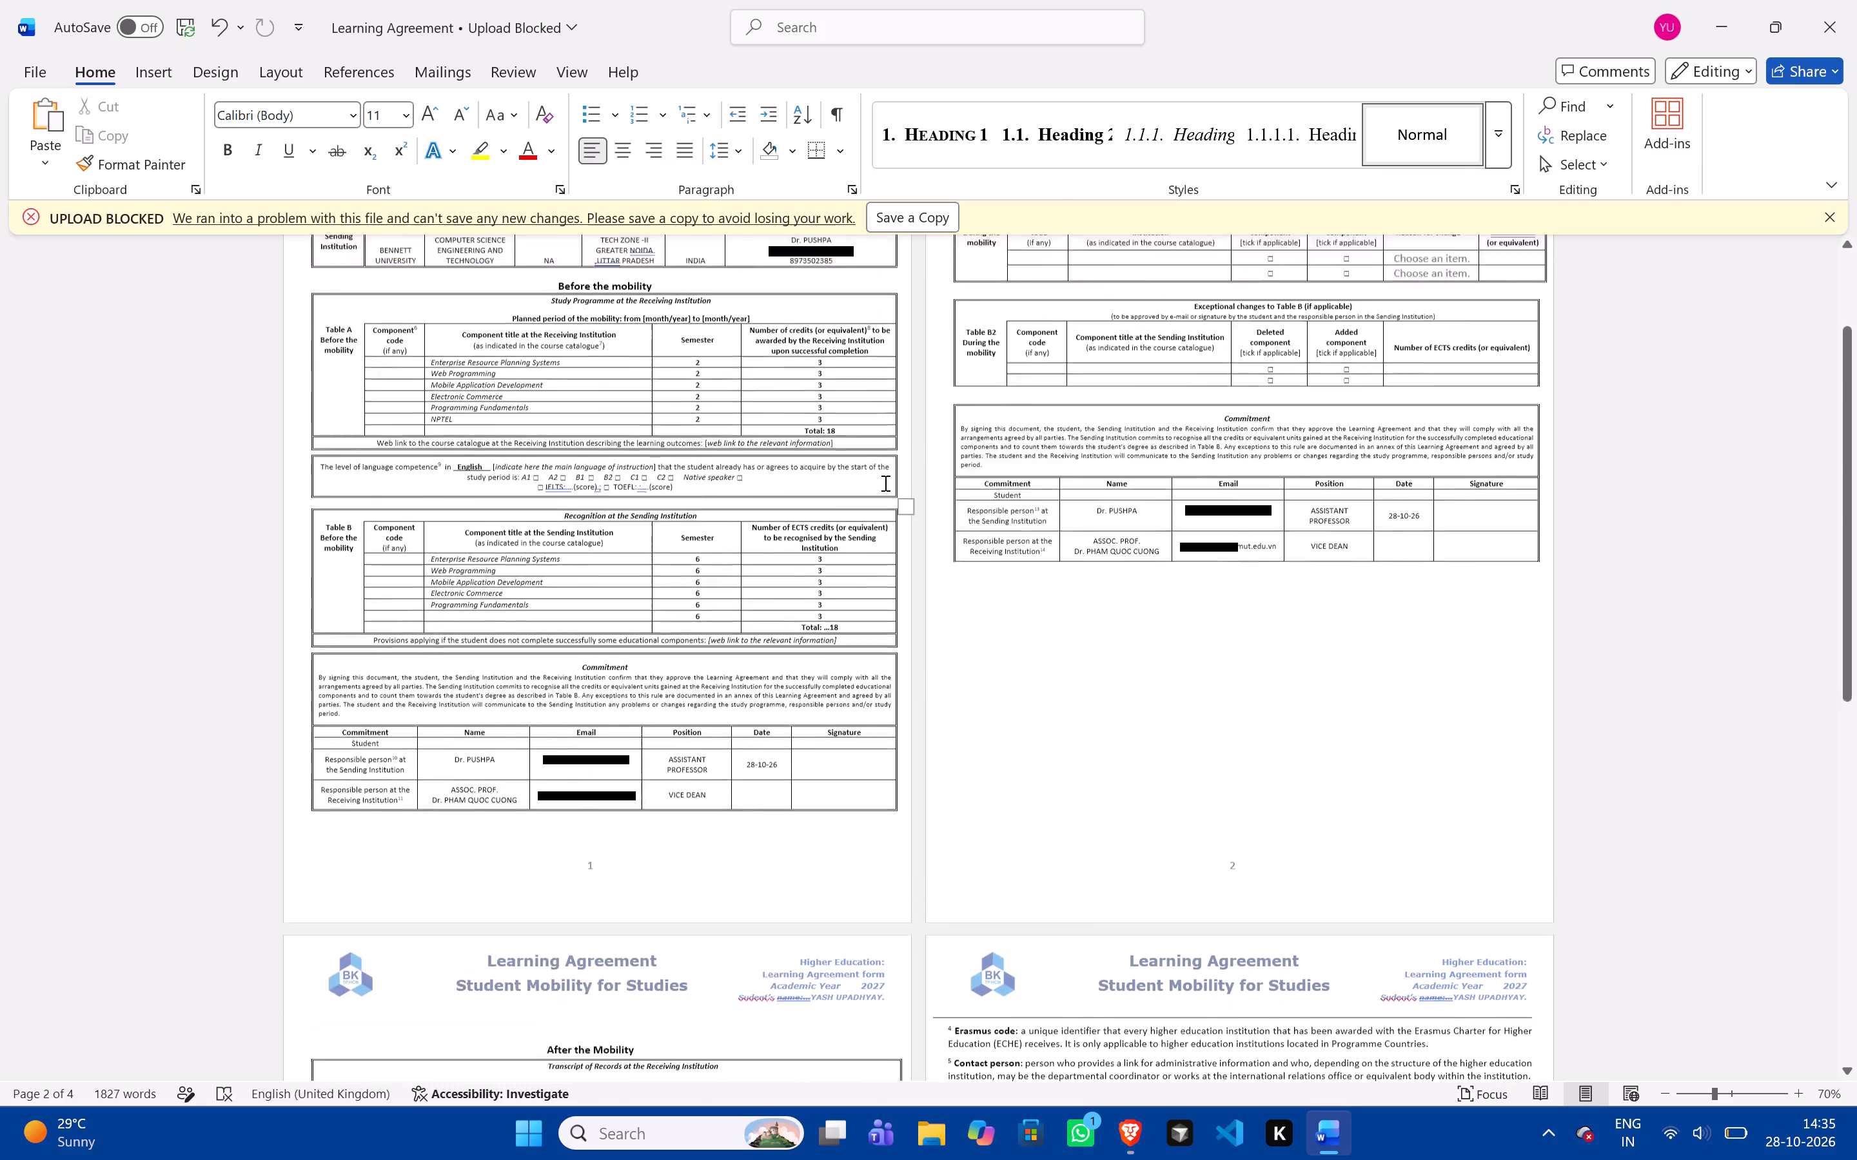
pyautogui.scroll(2, 884, 483)
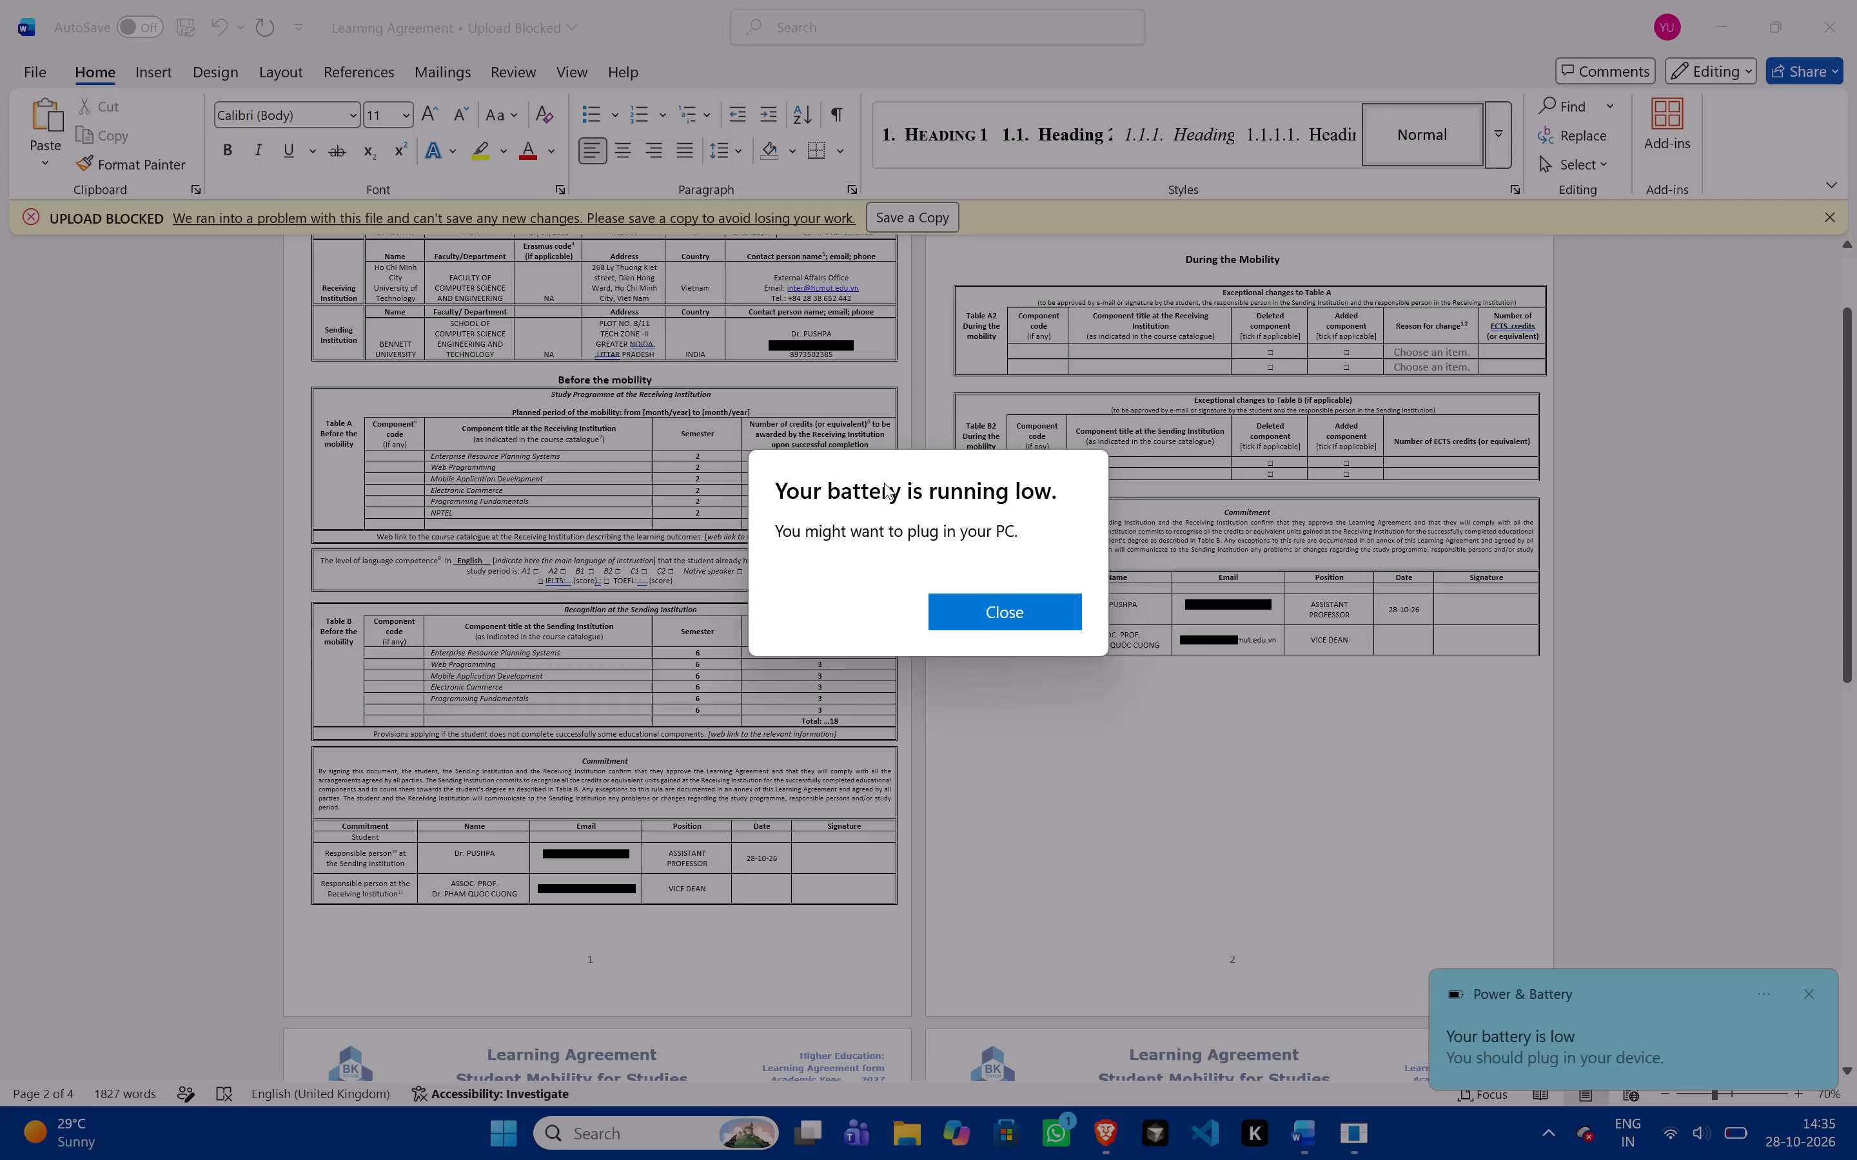
pyautogui.click(992, 611)
pyautogui.scroll(-5, 1031, 746)
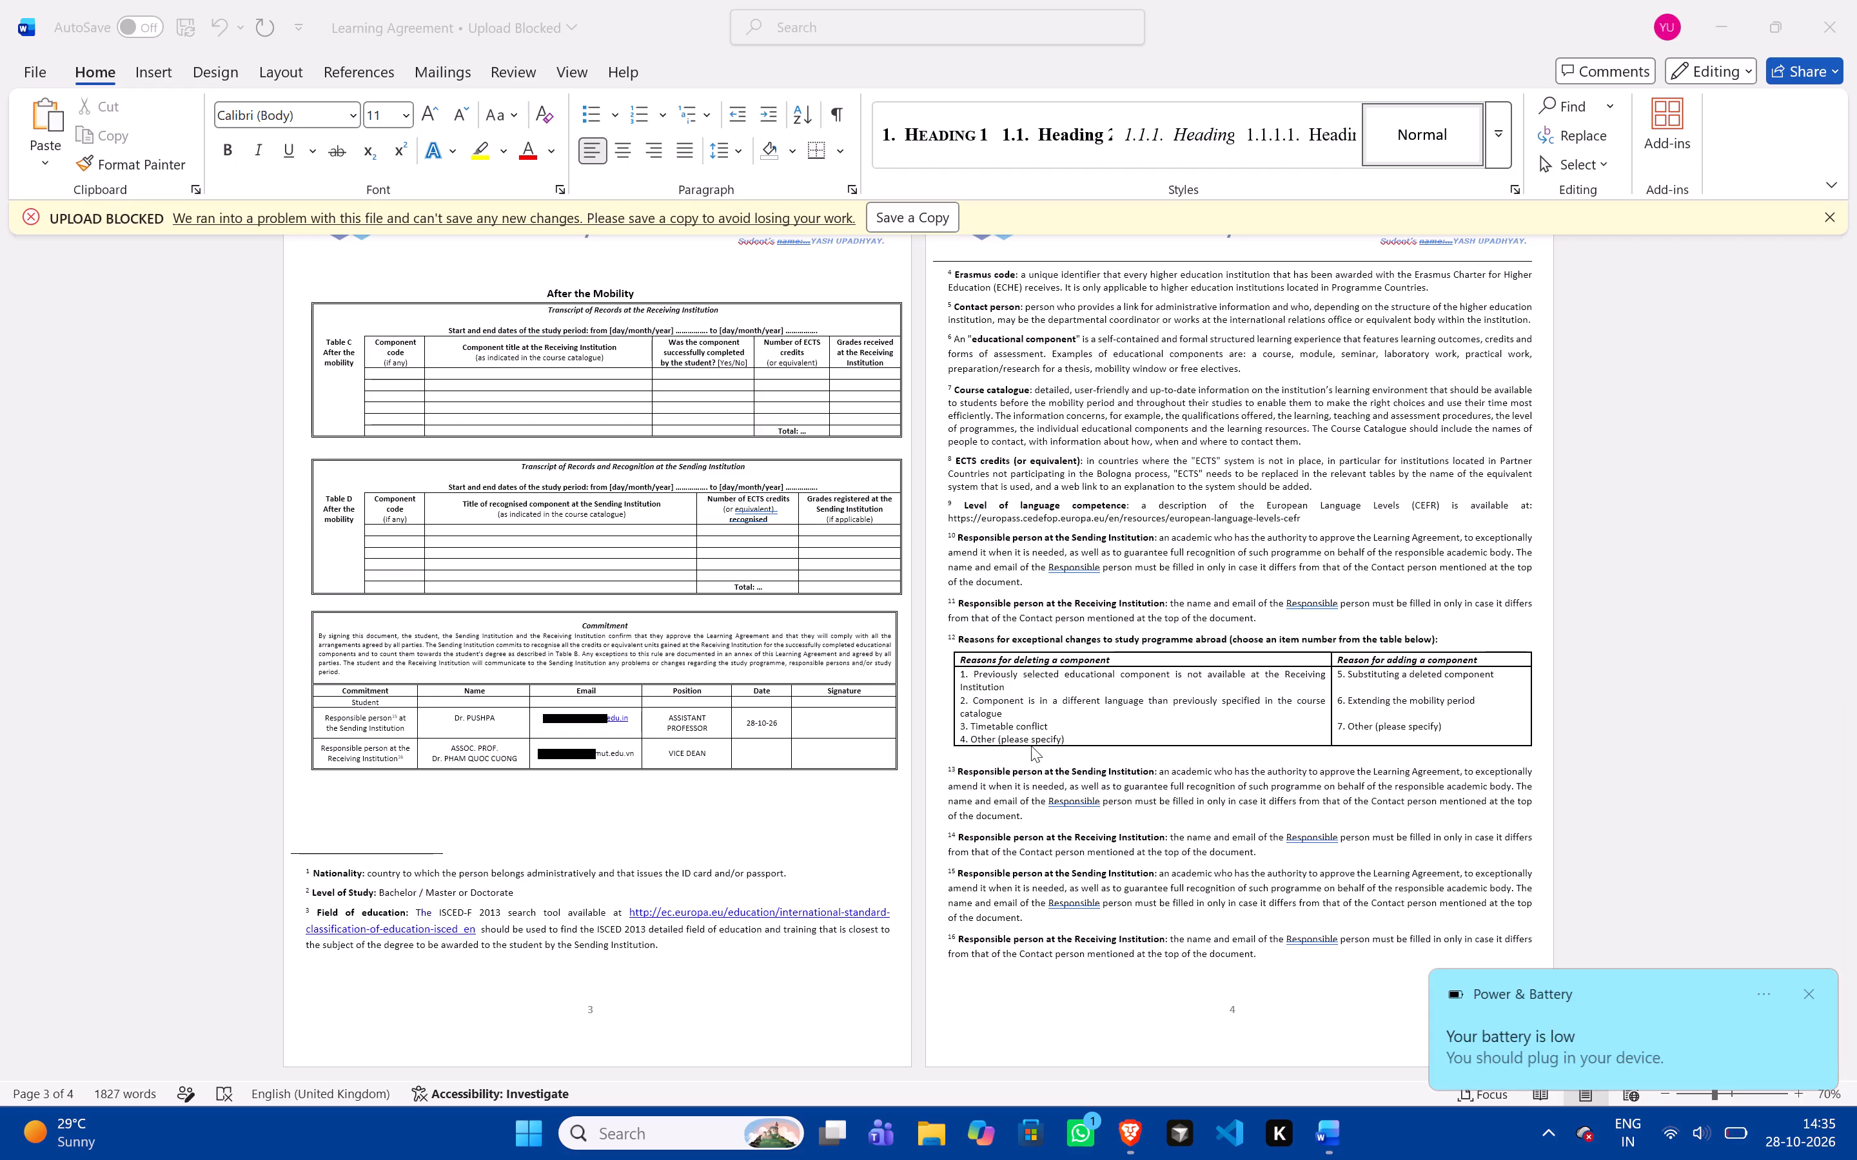
pyautogui.scroll(4, 1031, 746)
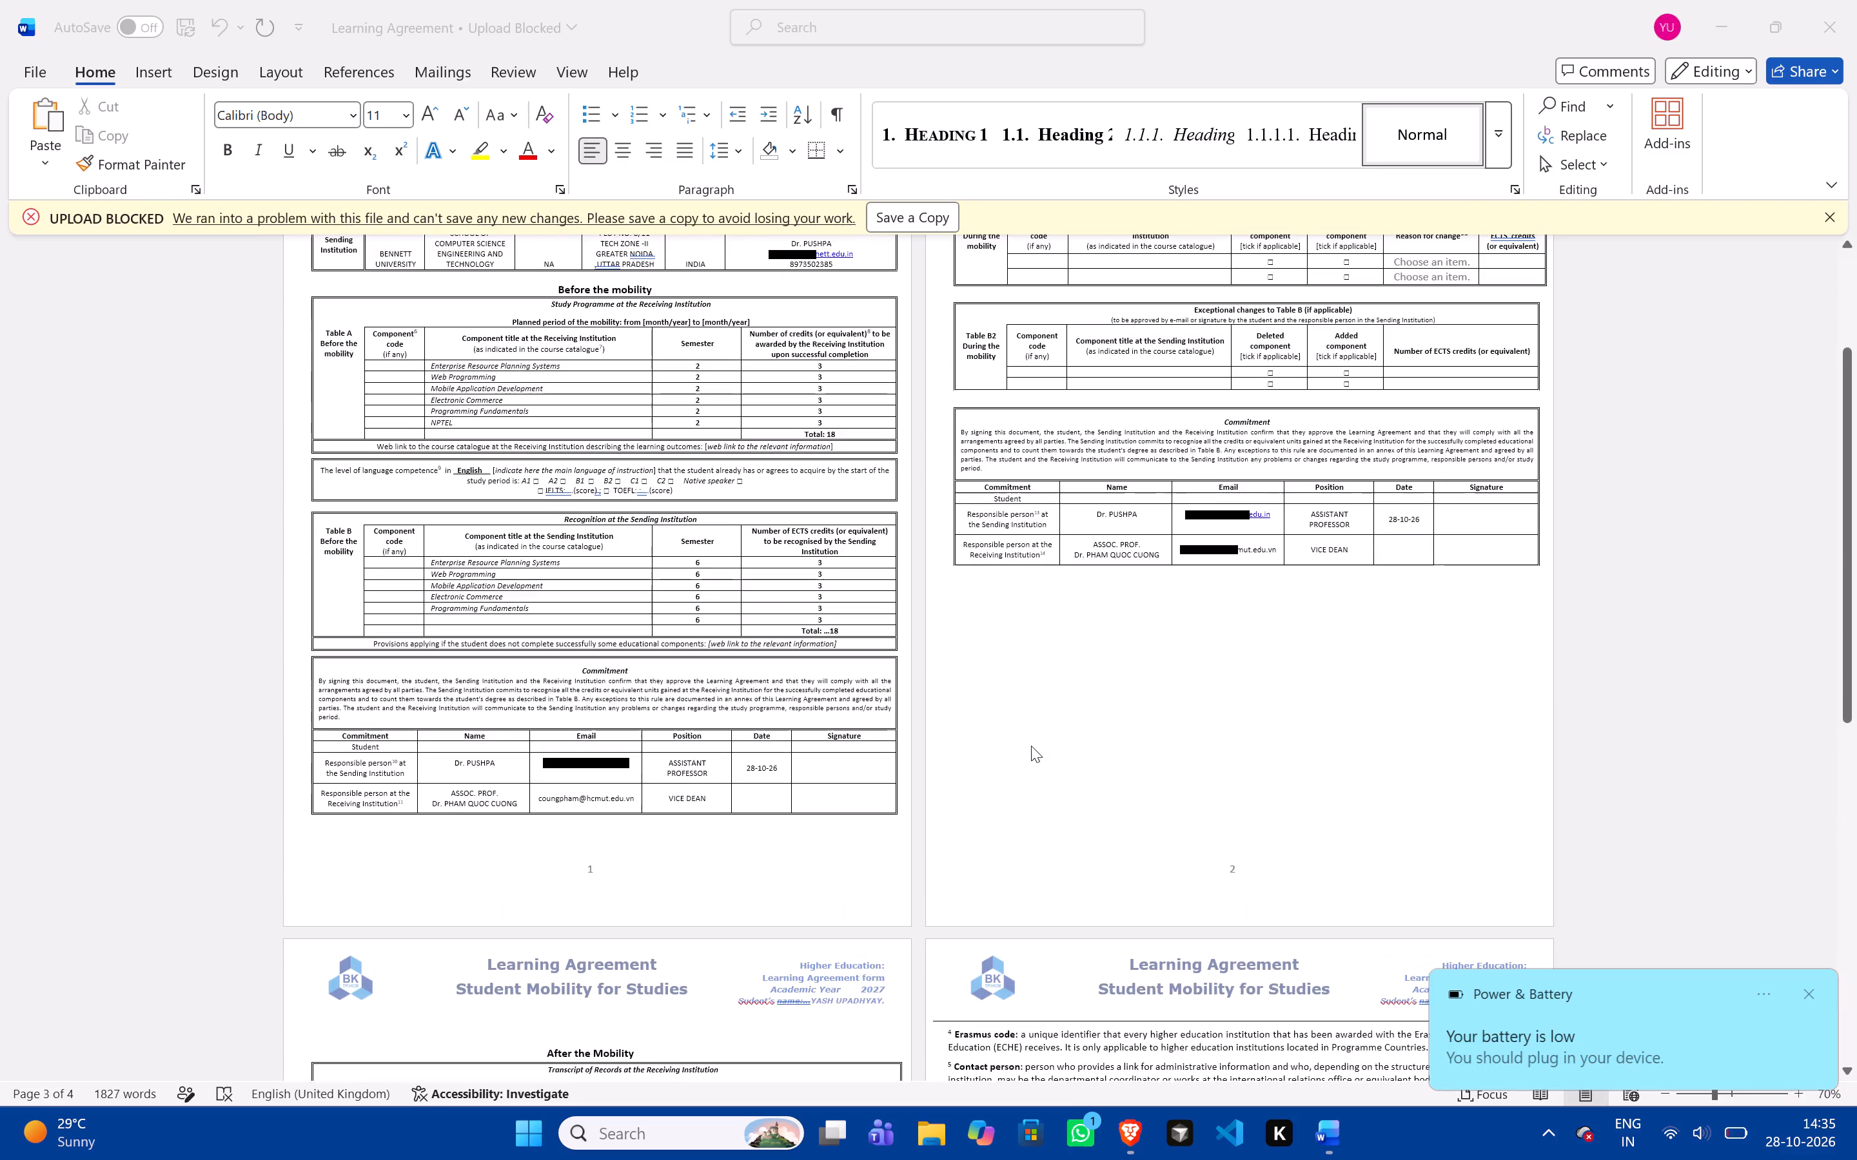
pyautogui.scroll(3, 1031, 746)
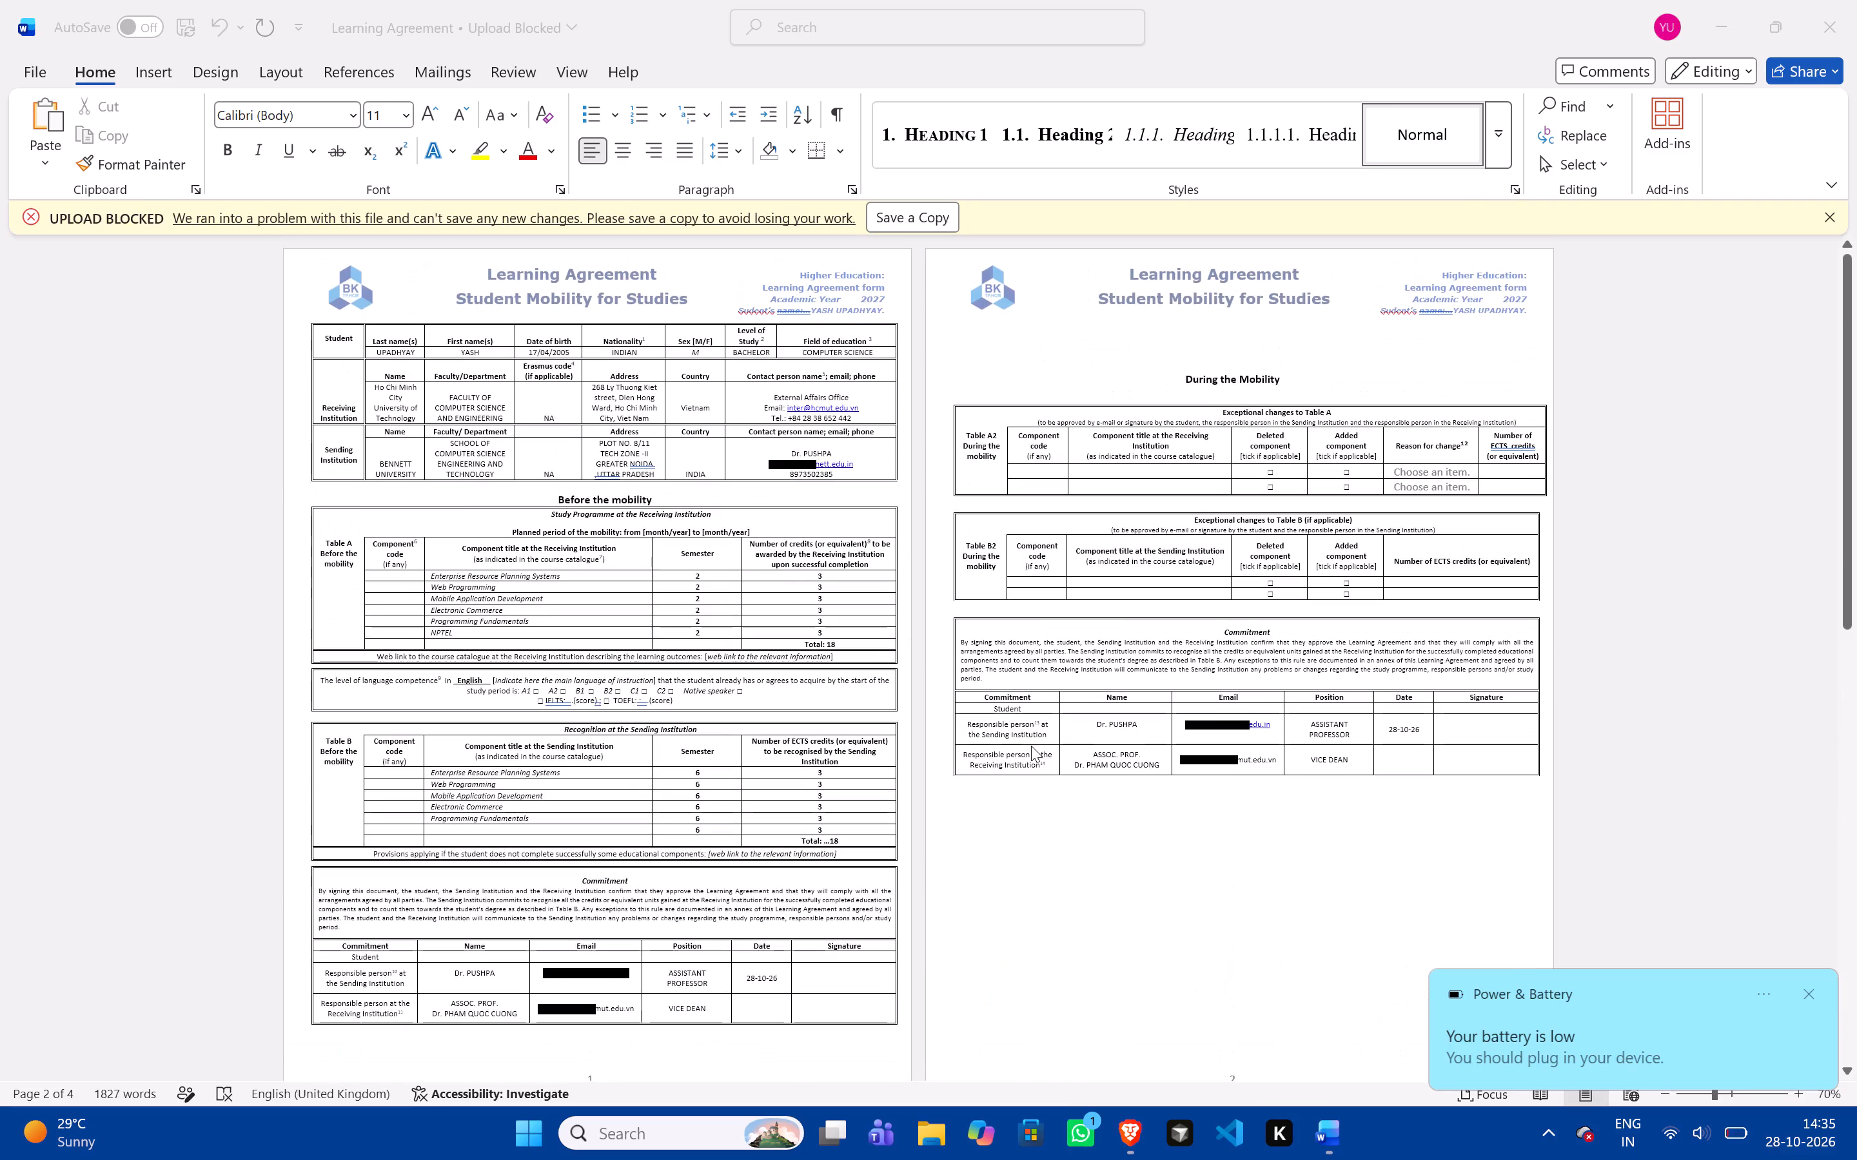